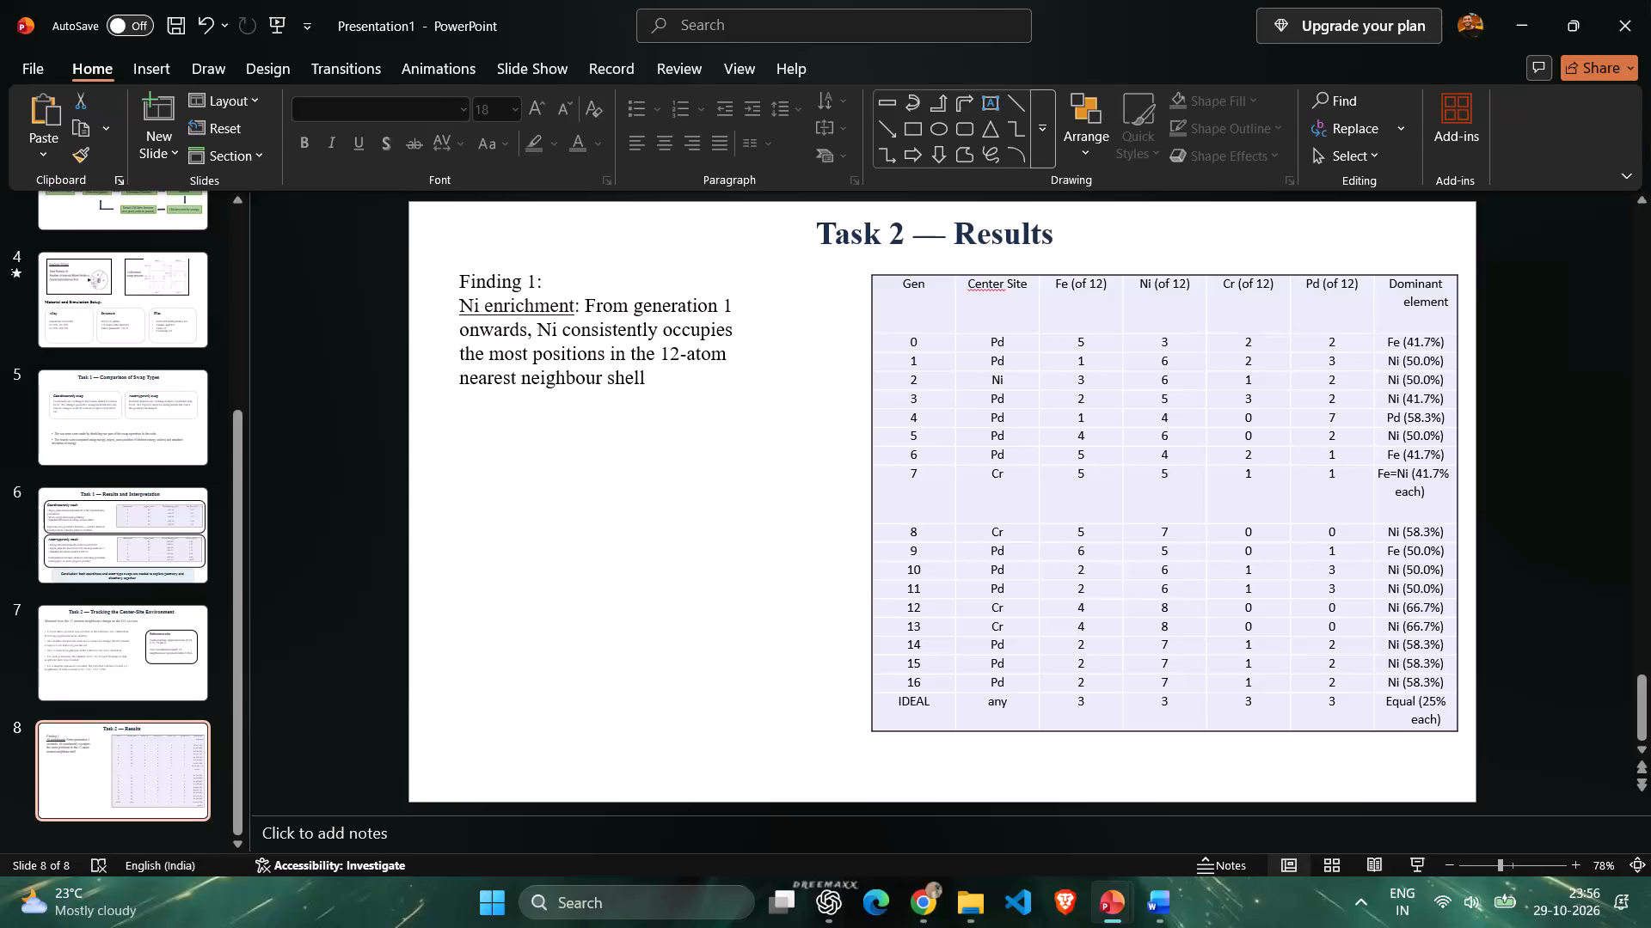
Minimize all open windows to reveal the desktop.
click(1525, 0)
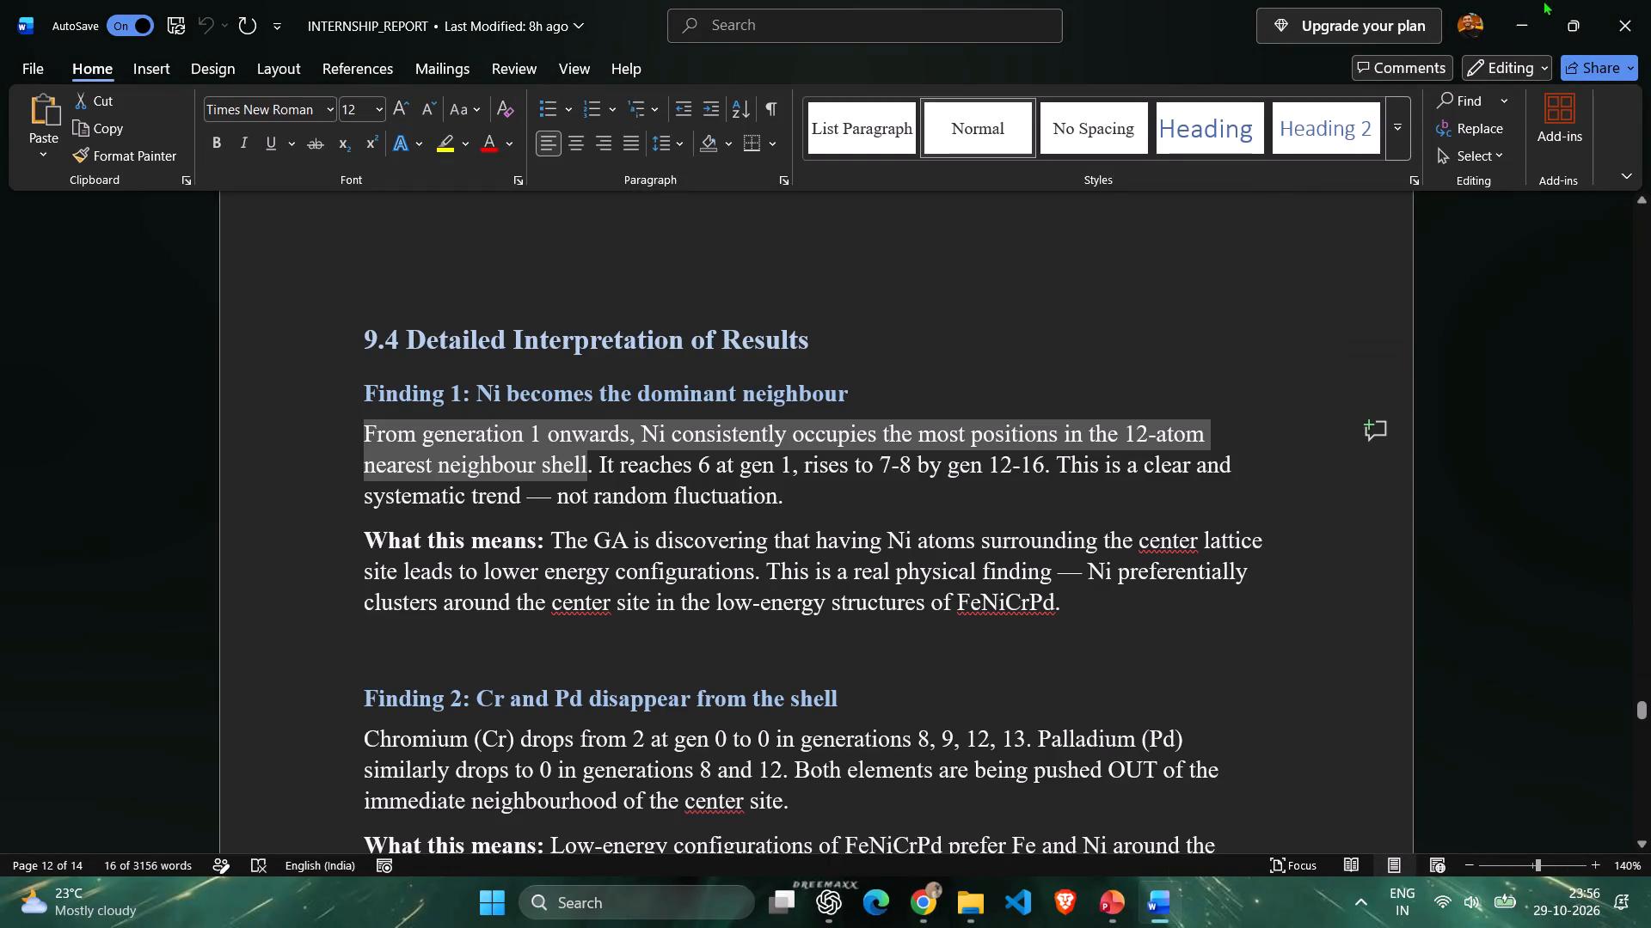
click(1529, 16)
click(1529, 16)
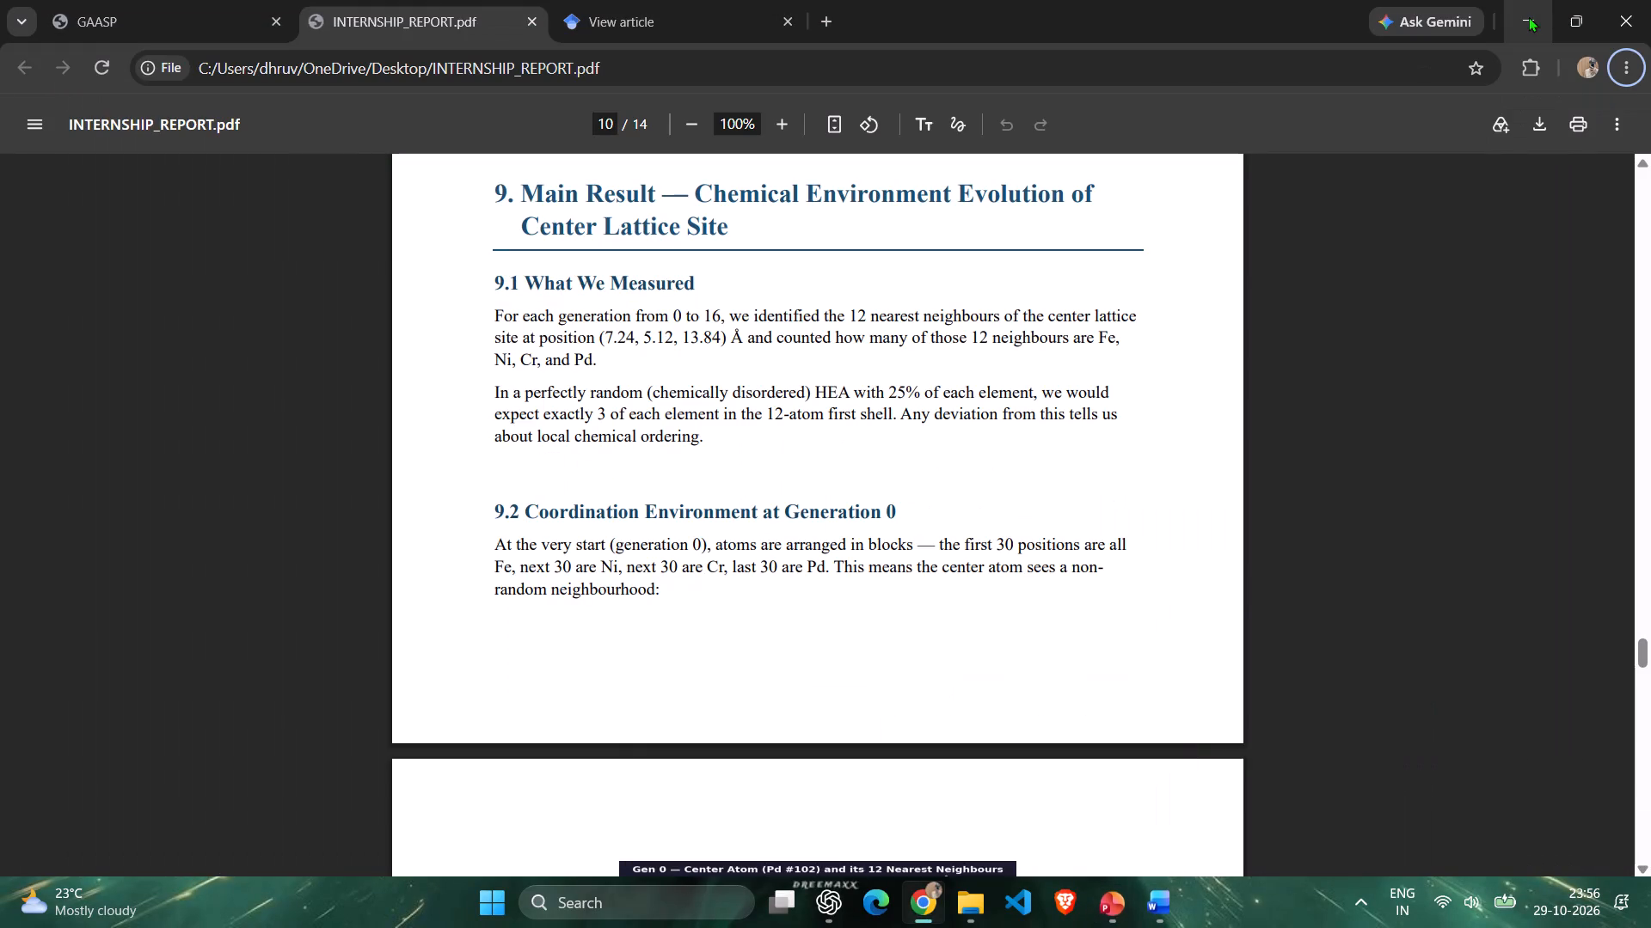
click(1529, 16)
click(1529, 16)
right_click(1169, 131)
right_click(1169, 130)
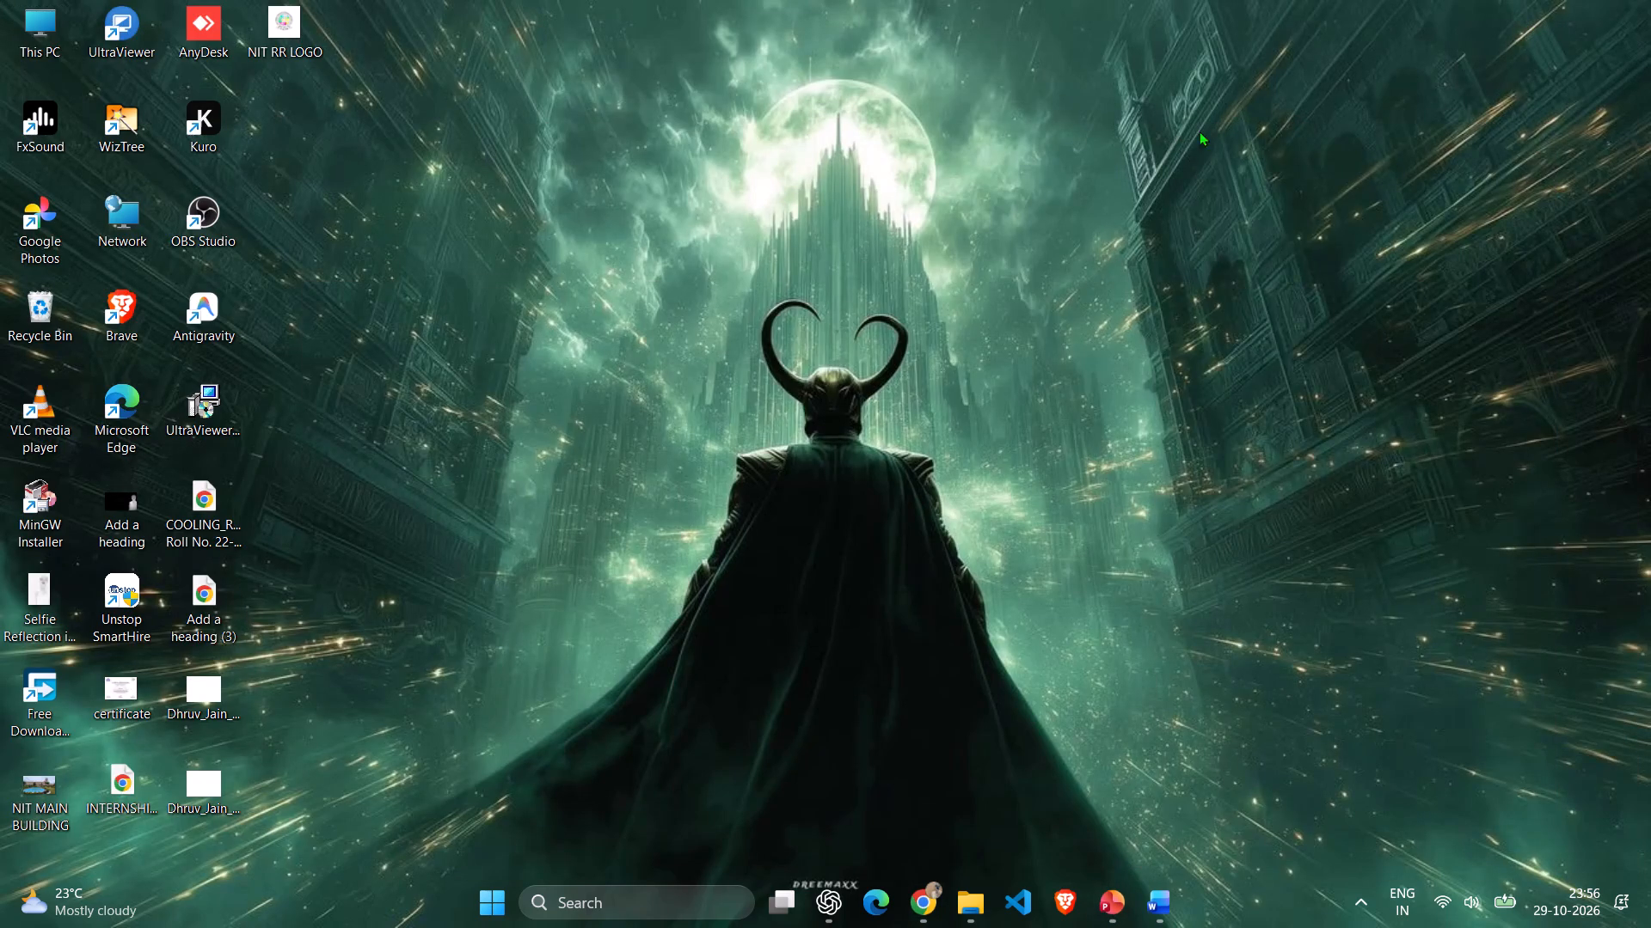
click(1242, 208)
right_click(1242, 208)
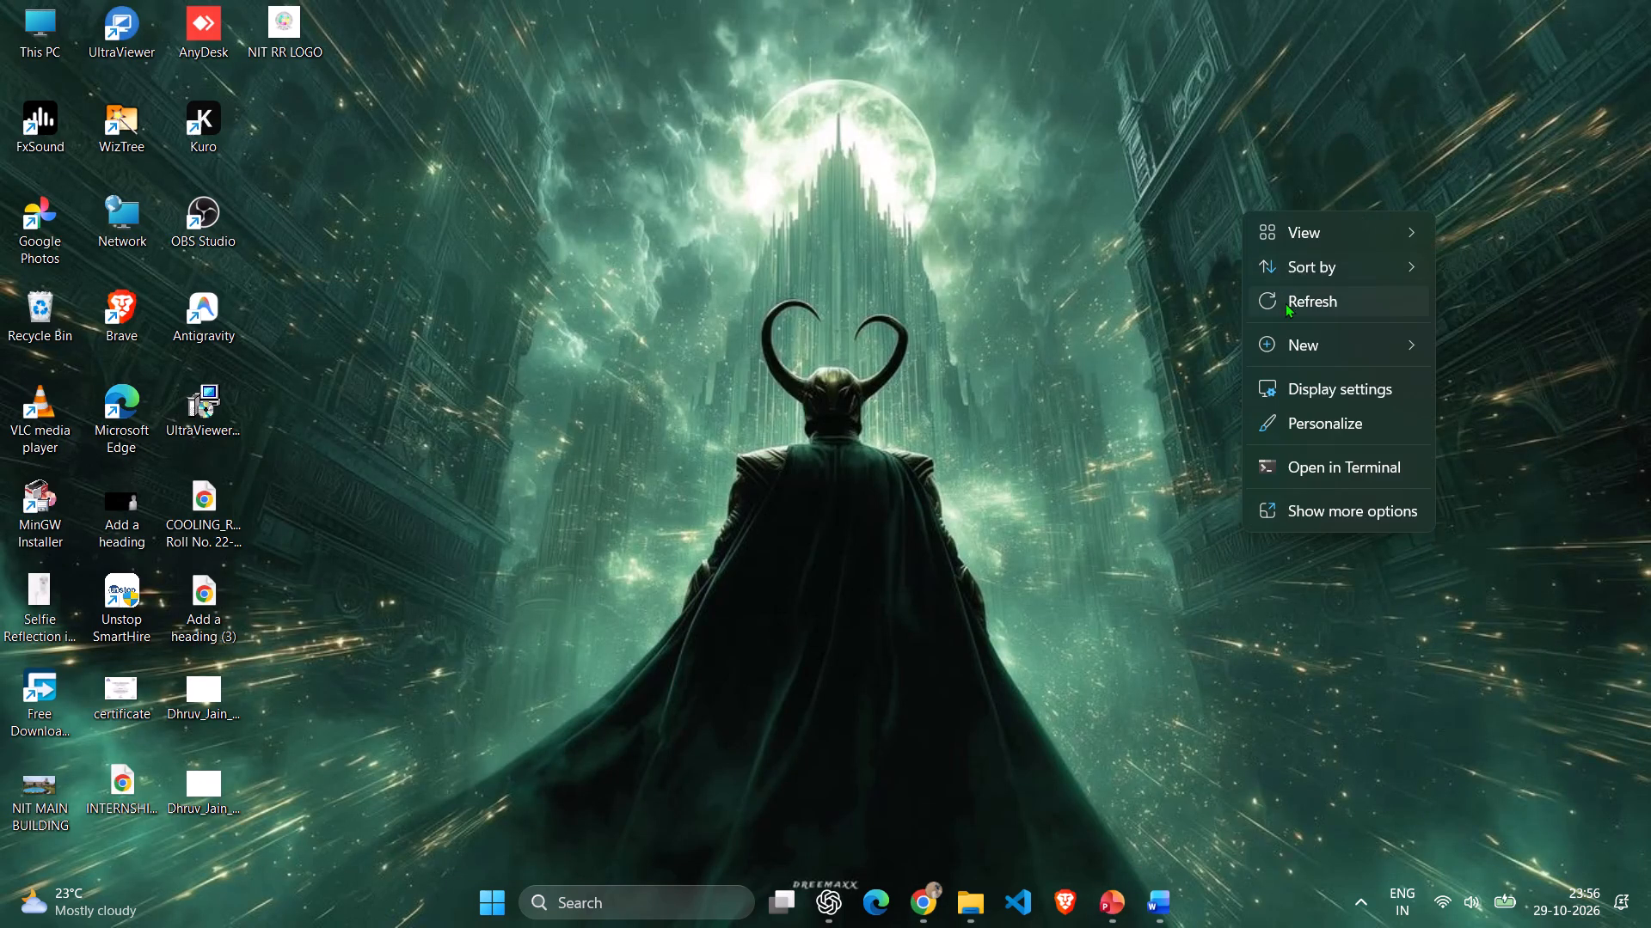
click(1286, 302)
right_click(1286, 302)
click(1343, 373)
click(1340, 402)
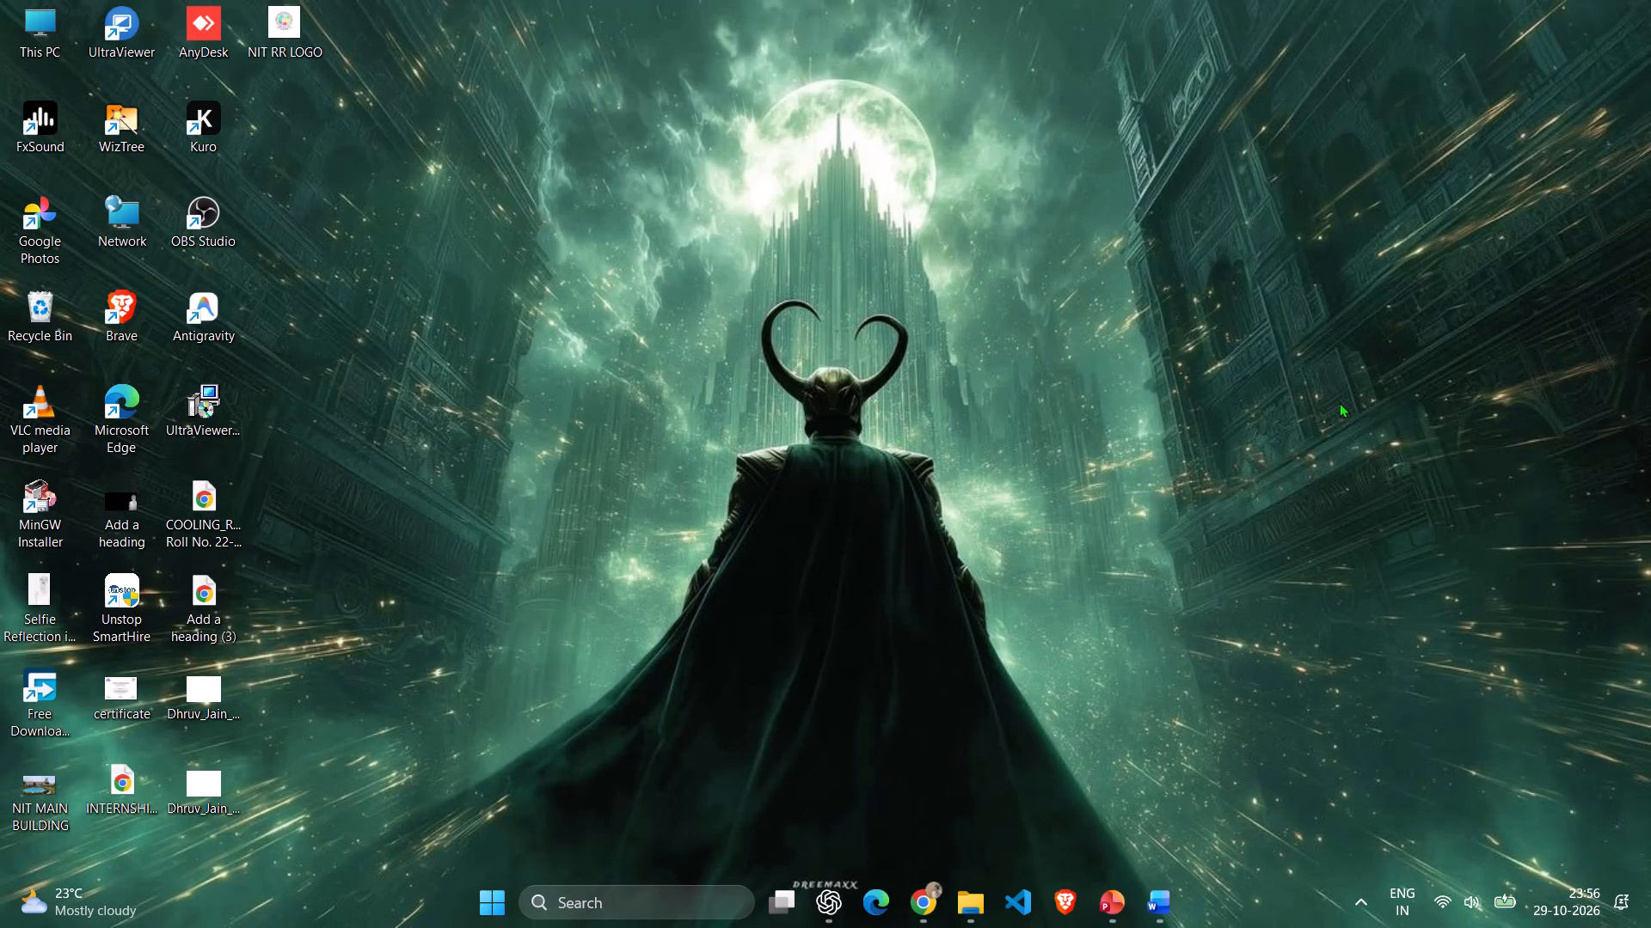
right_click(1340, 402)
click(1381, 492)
Delete the INTERNSHIP_REPORT PDF file from the desktop.
click(139, 821)
click(148, 766)
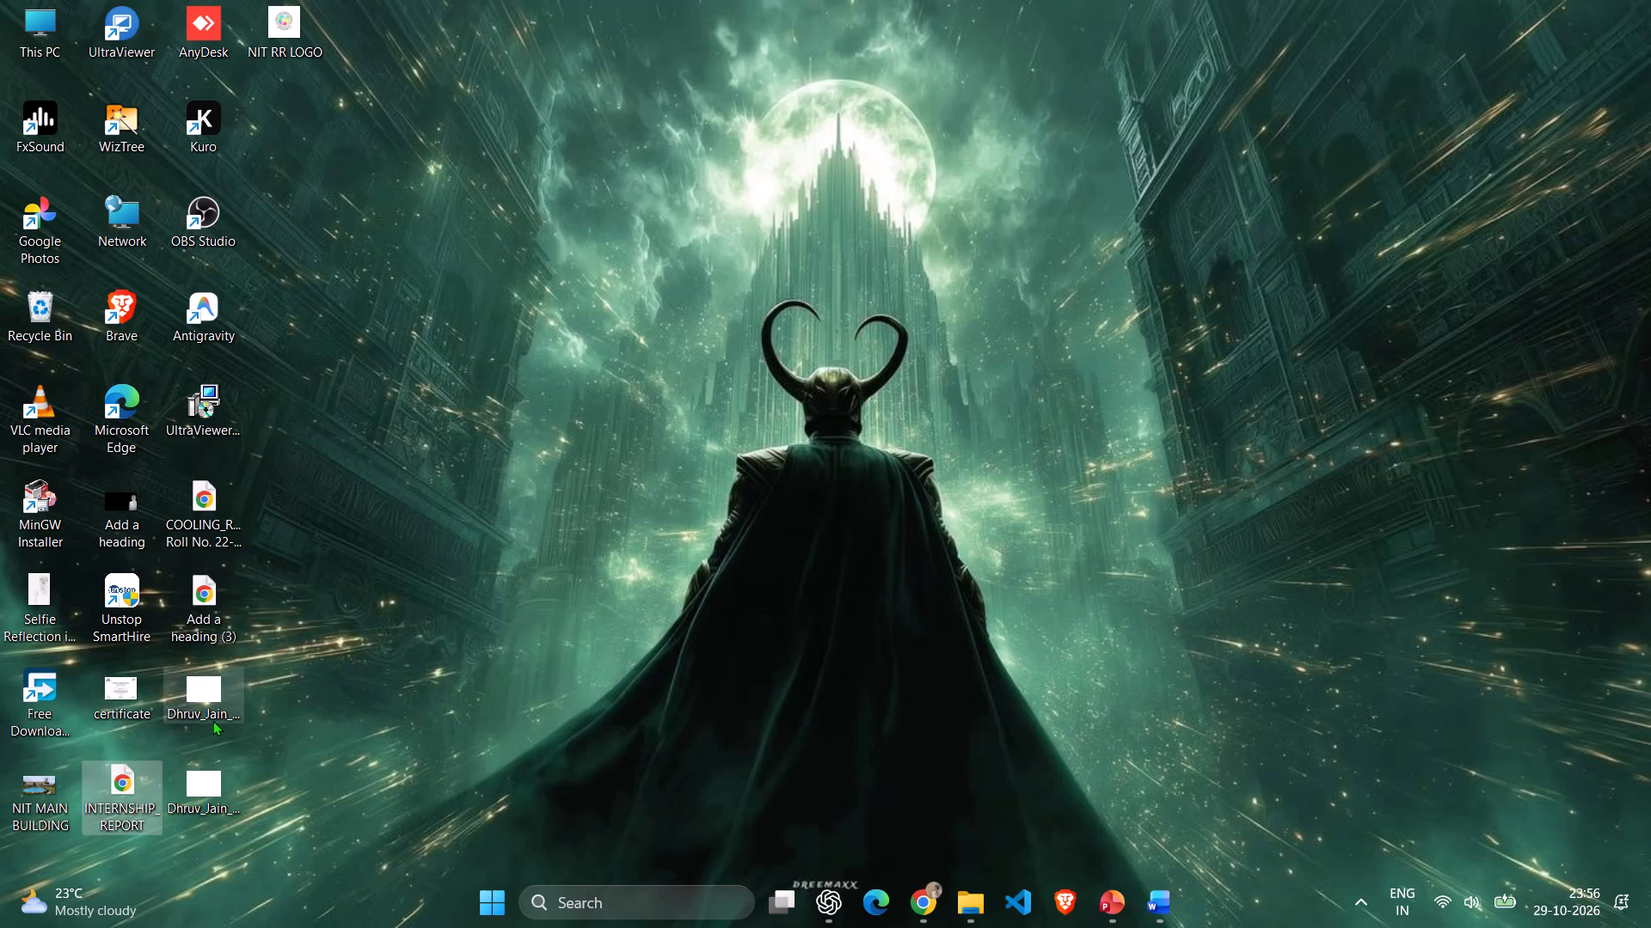
key(Delete)
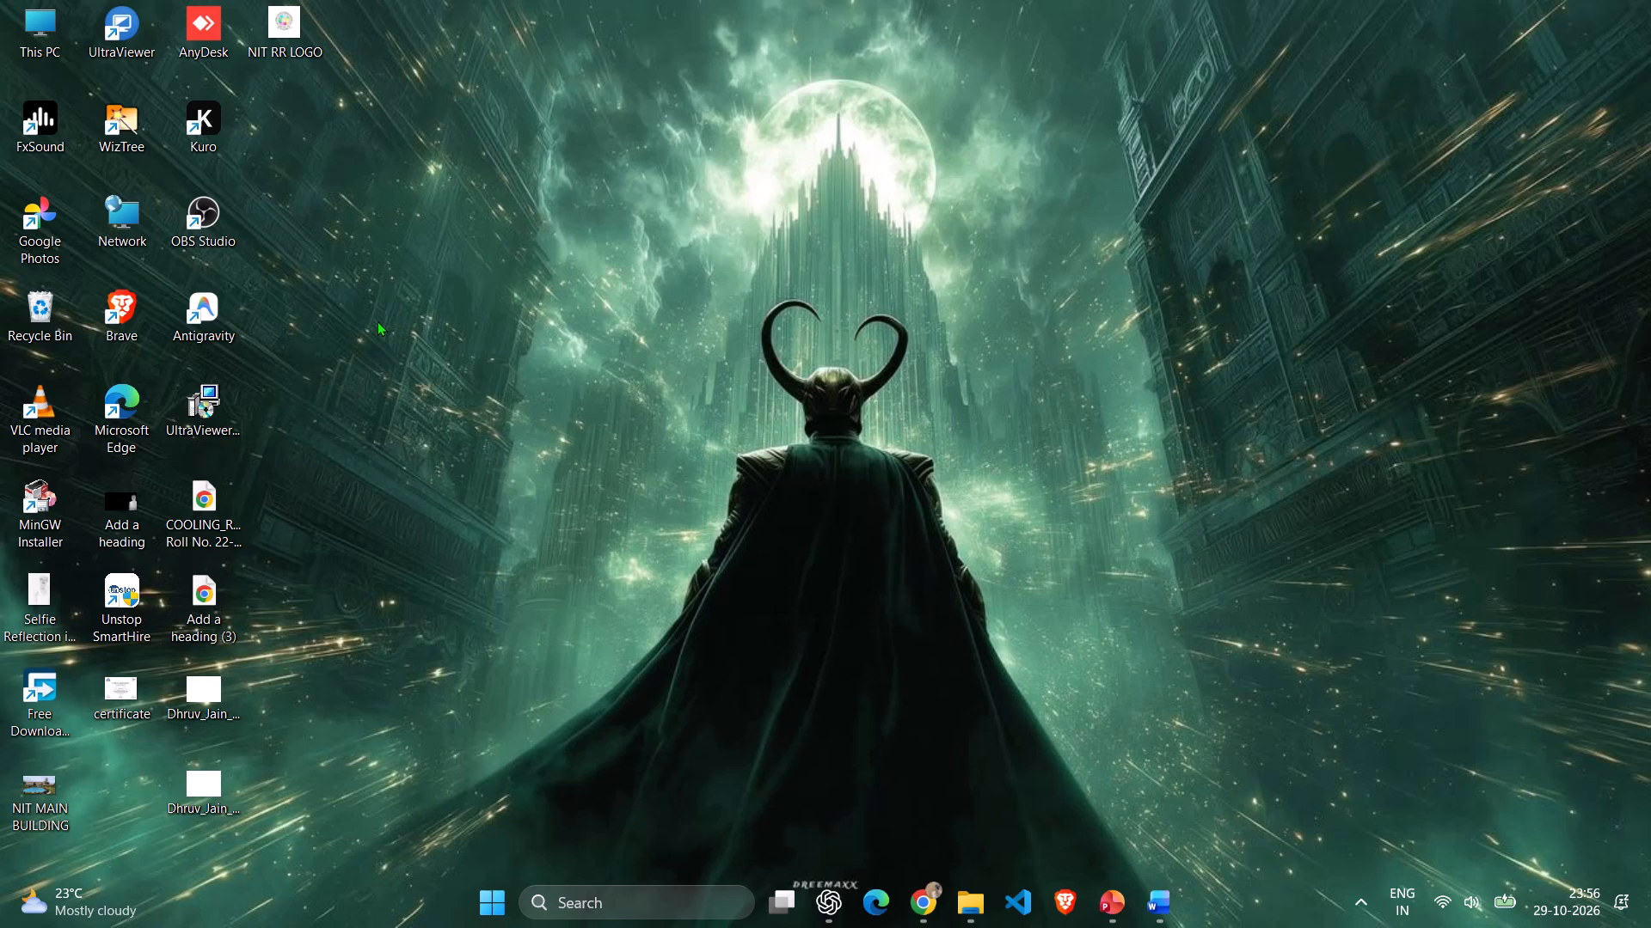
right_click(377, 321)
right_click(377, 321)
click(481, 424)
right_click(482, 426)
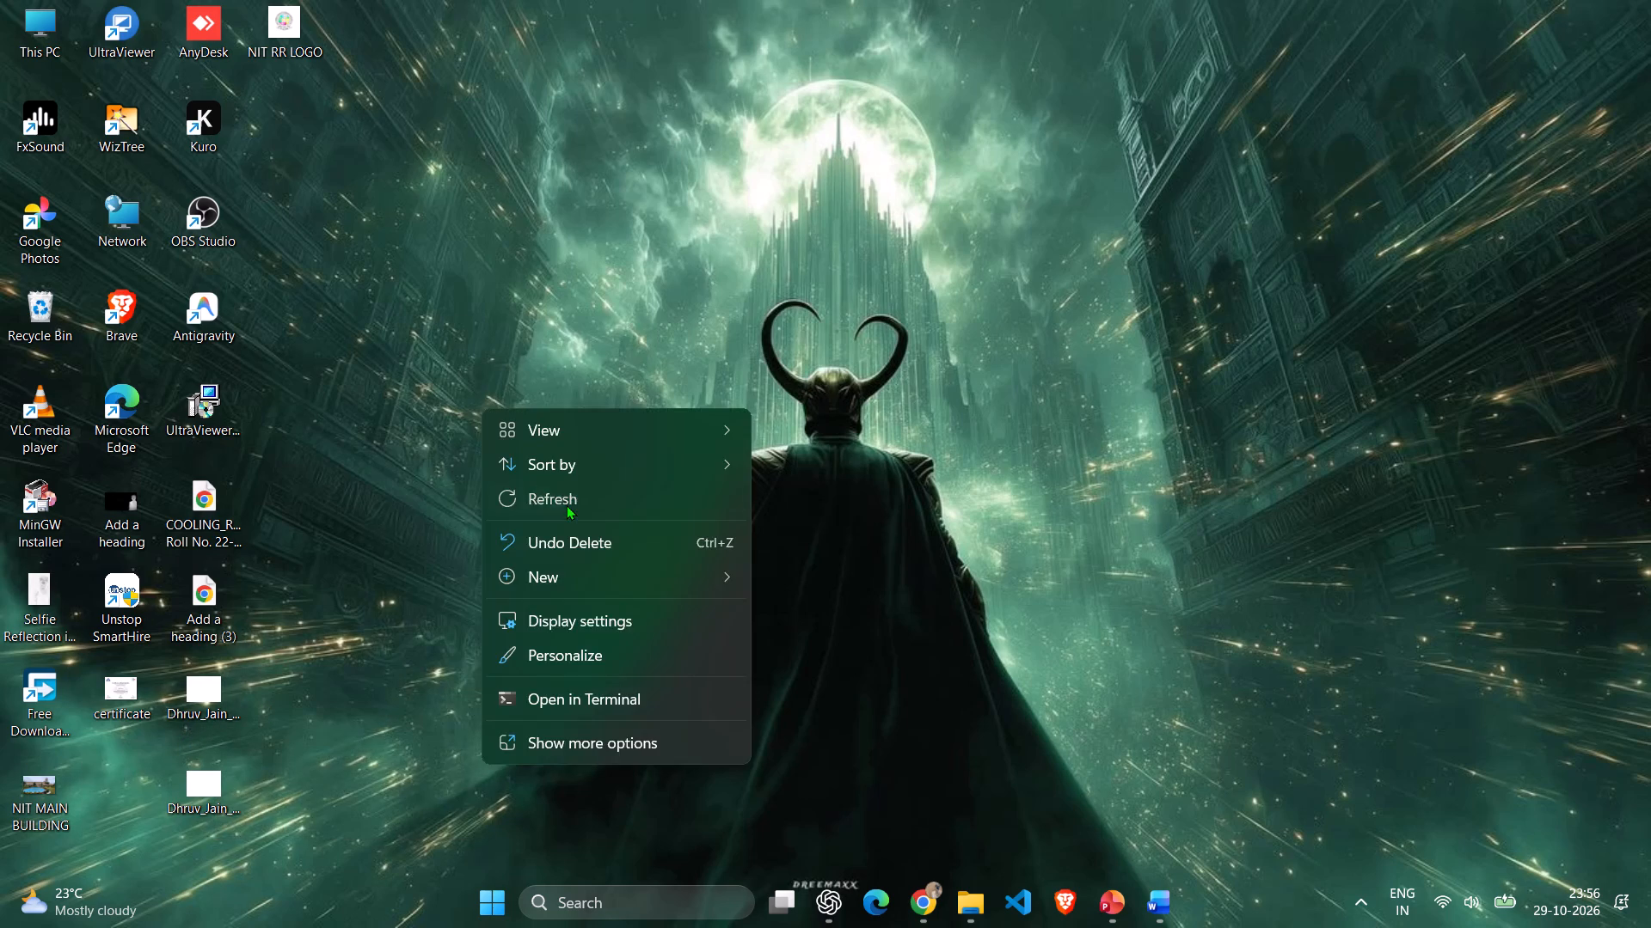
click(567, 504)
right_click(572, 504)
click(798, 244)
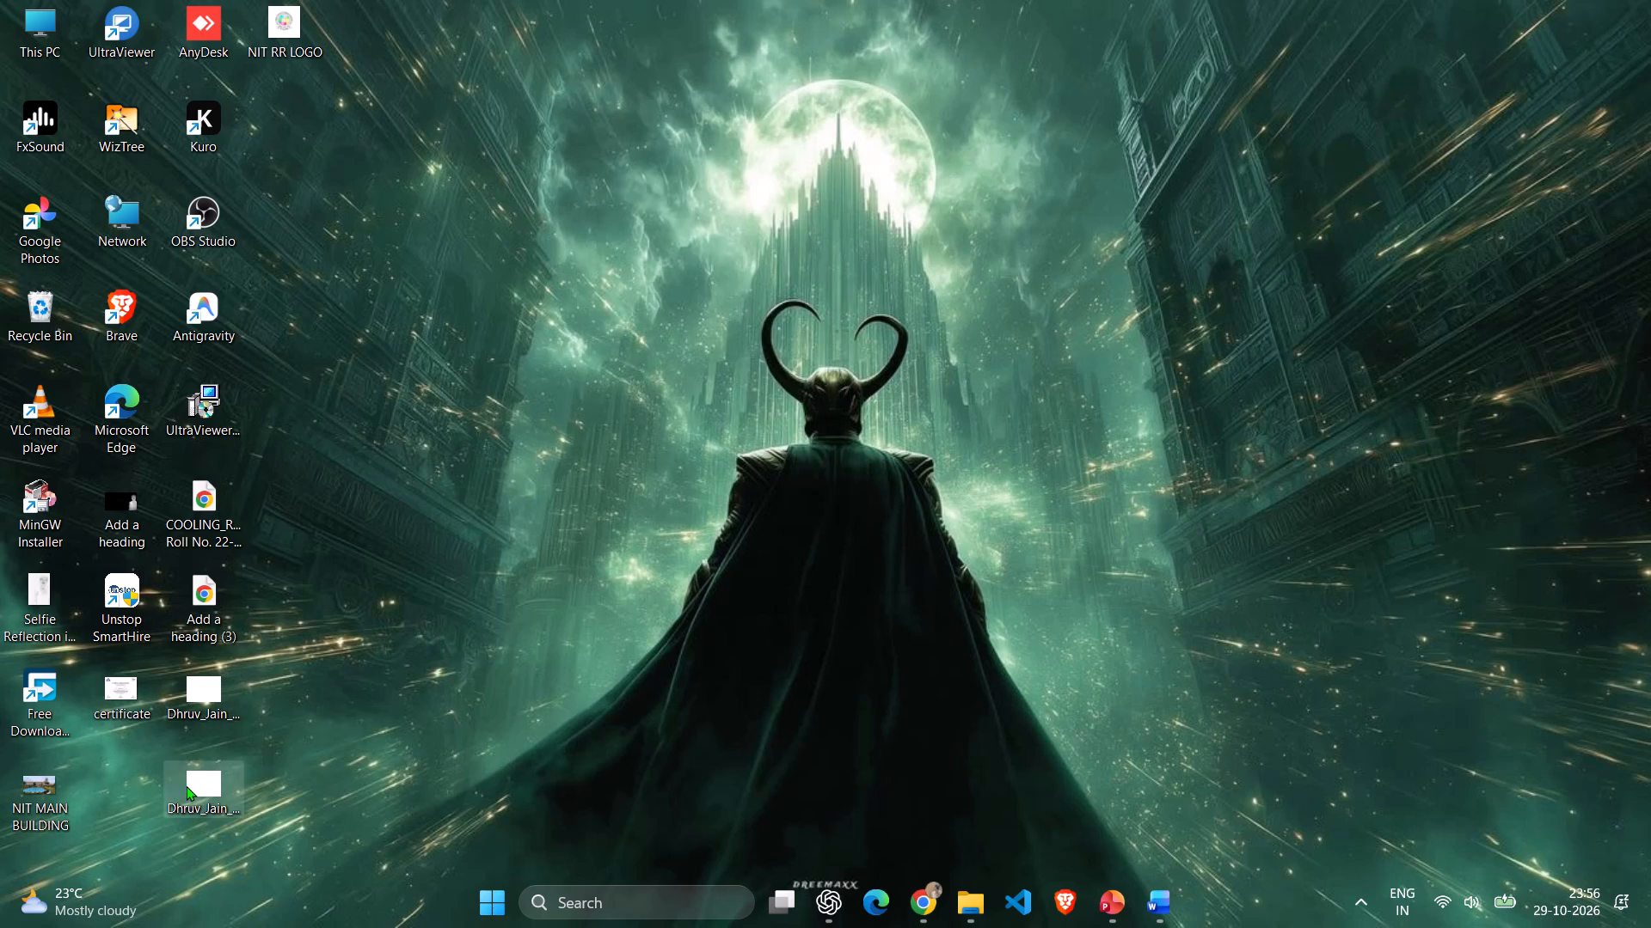
Move the lowest file in the third desktop icon column into the free spot beside NIT MAIN BUILDING and refresh the desktop.
drag(187, 785, 133, 772)
right_click(509, 528)
right_click(509, 528)
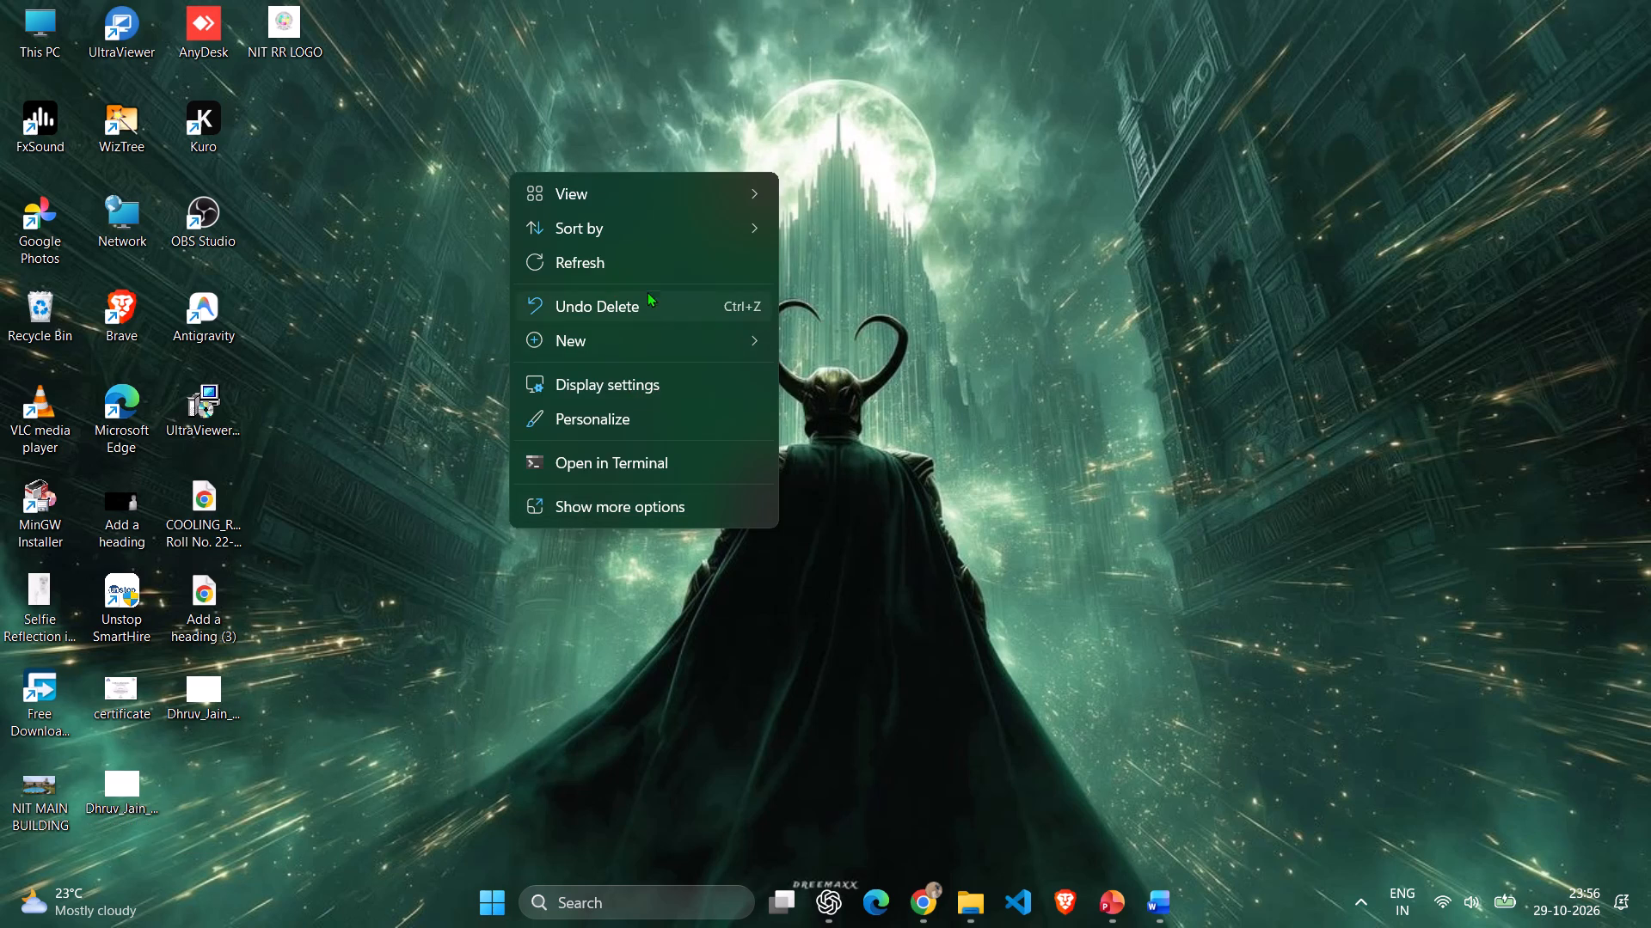
click(648, 258)
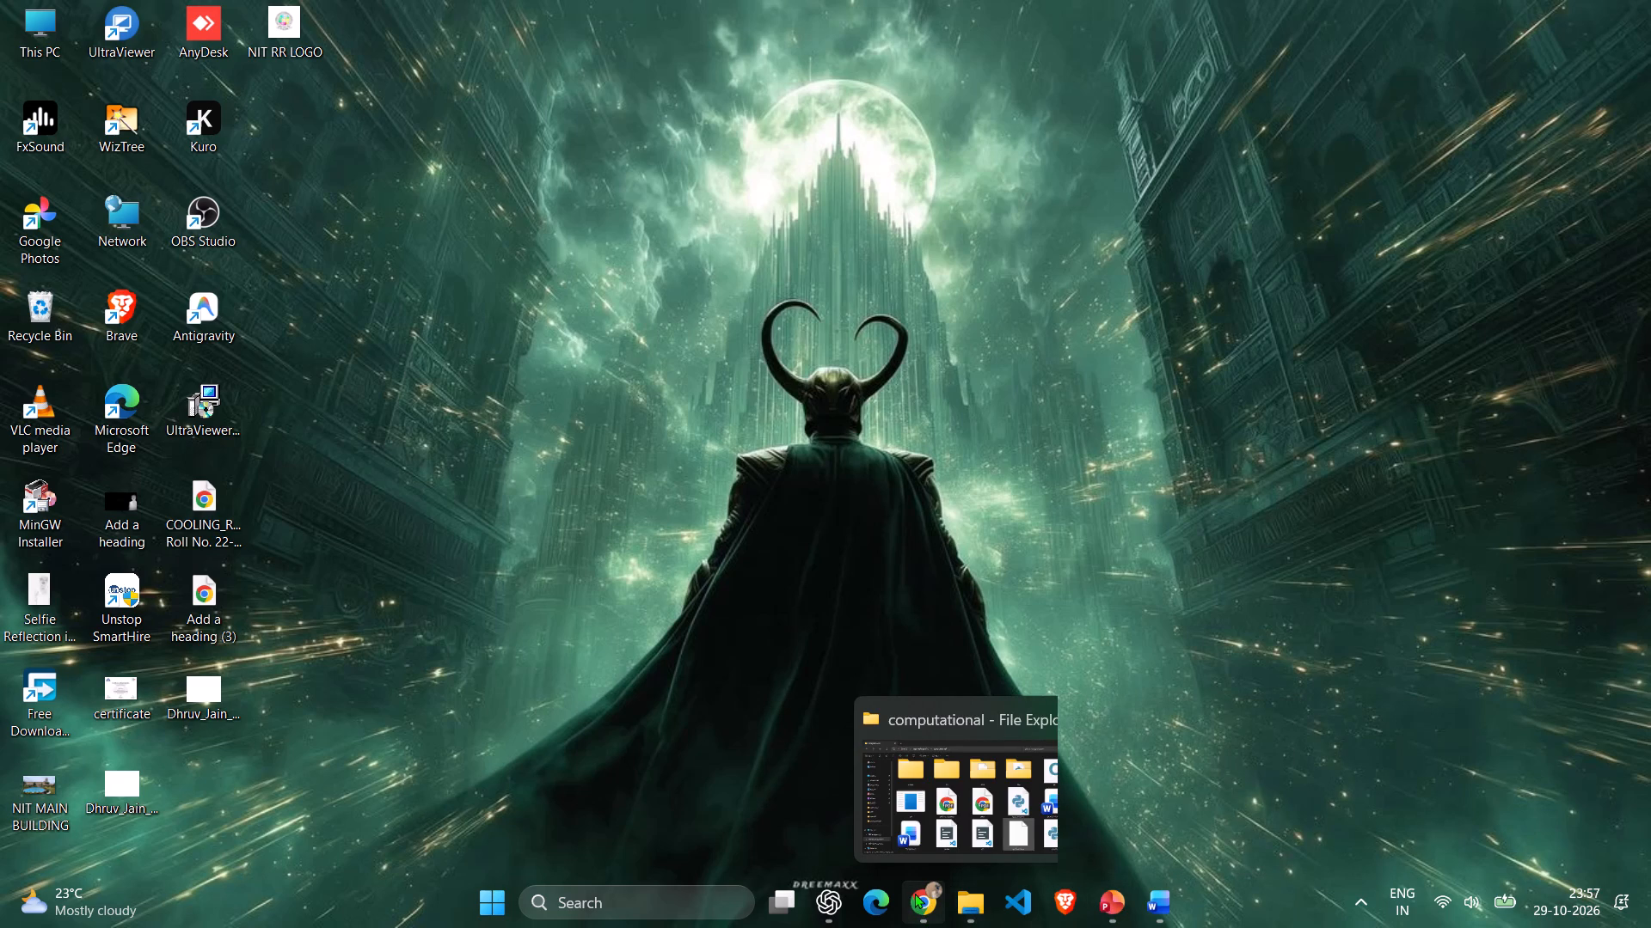
Switch to the INTERNSHIP_REPORT document in Word and add a "References" line a few blank lines below the last conclusion bullet.
click(1160, 886)
scroll(988, 627, down, 15)
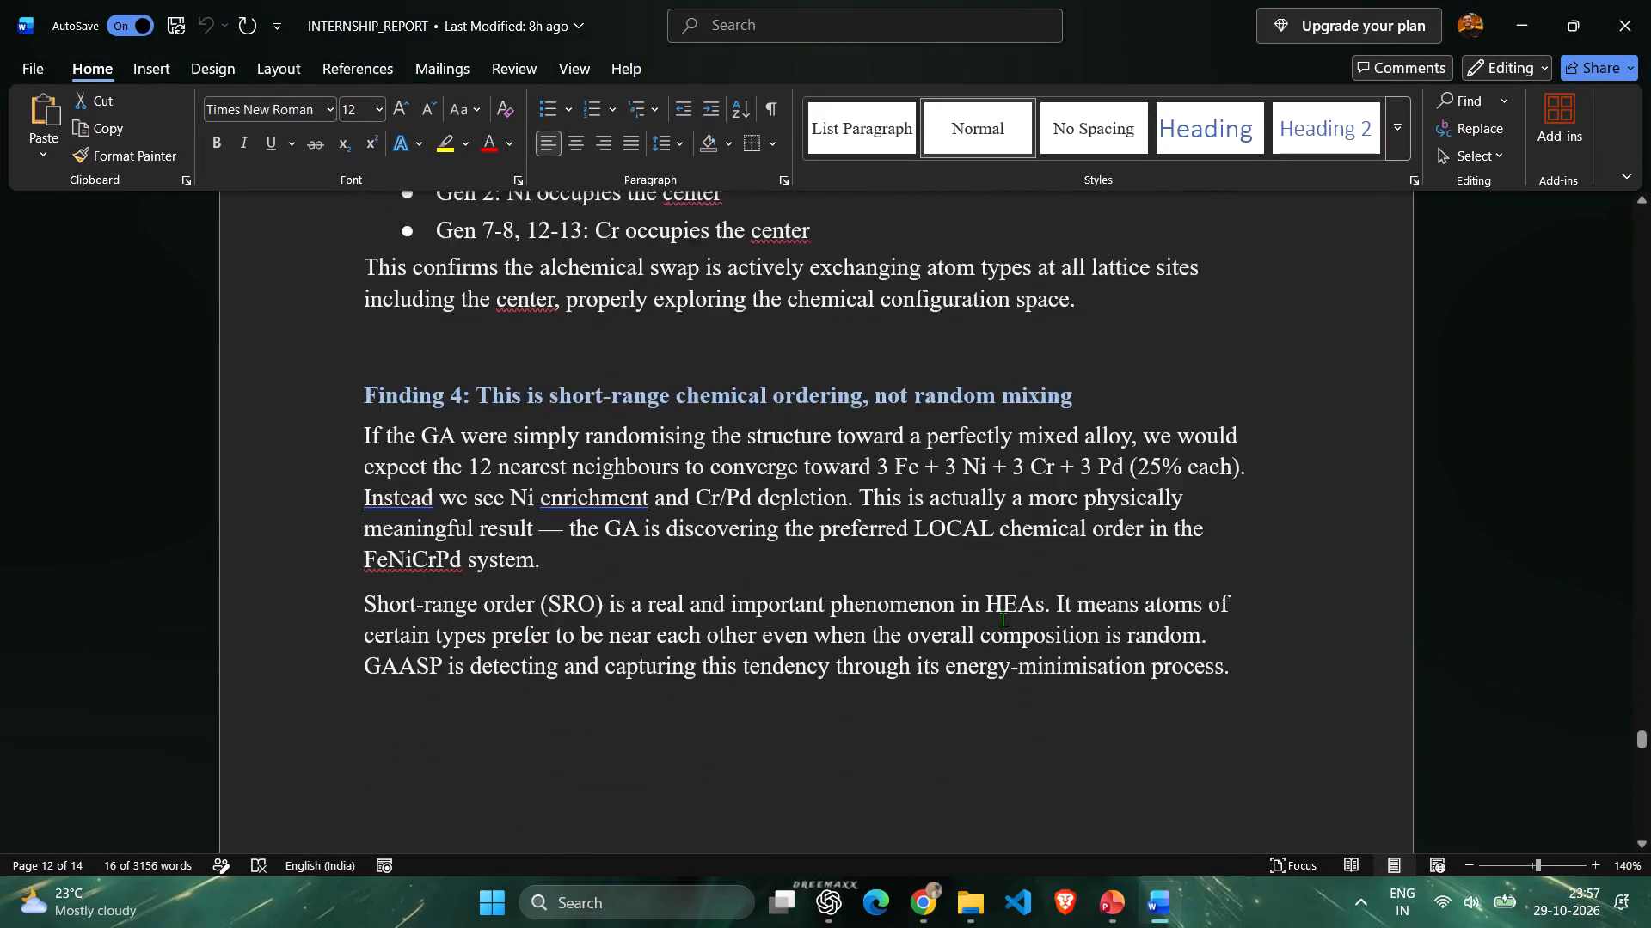
scroll(1003, 619, down, 20)
scroll(1003, 619, down, 16)
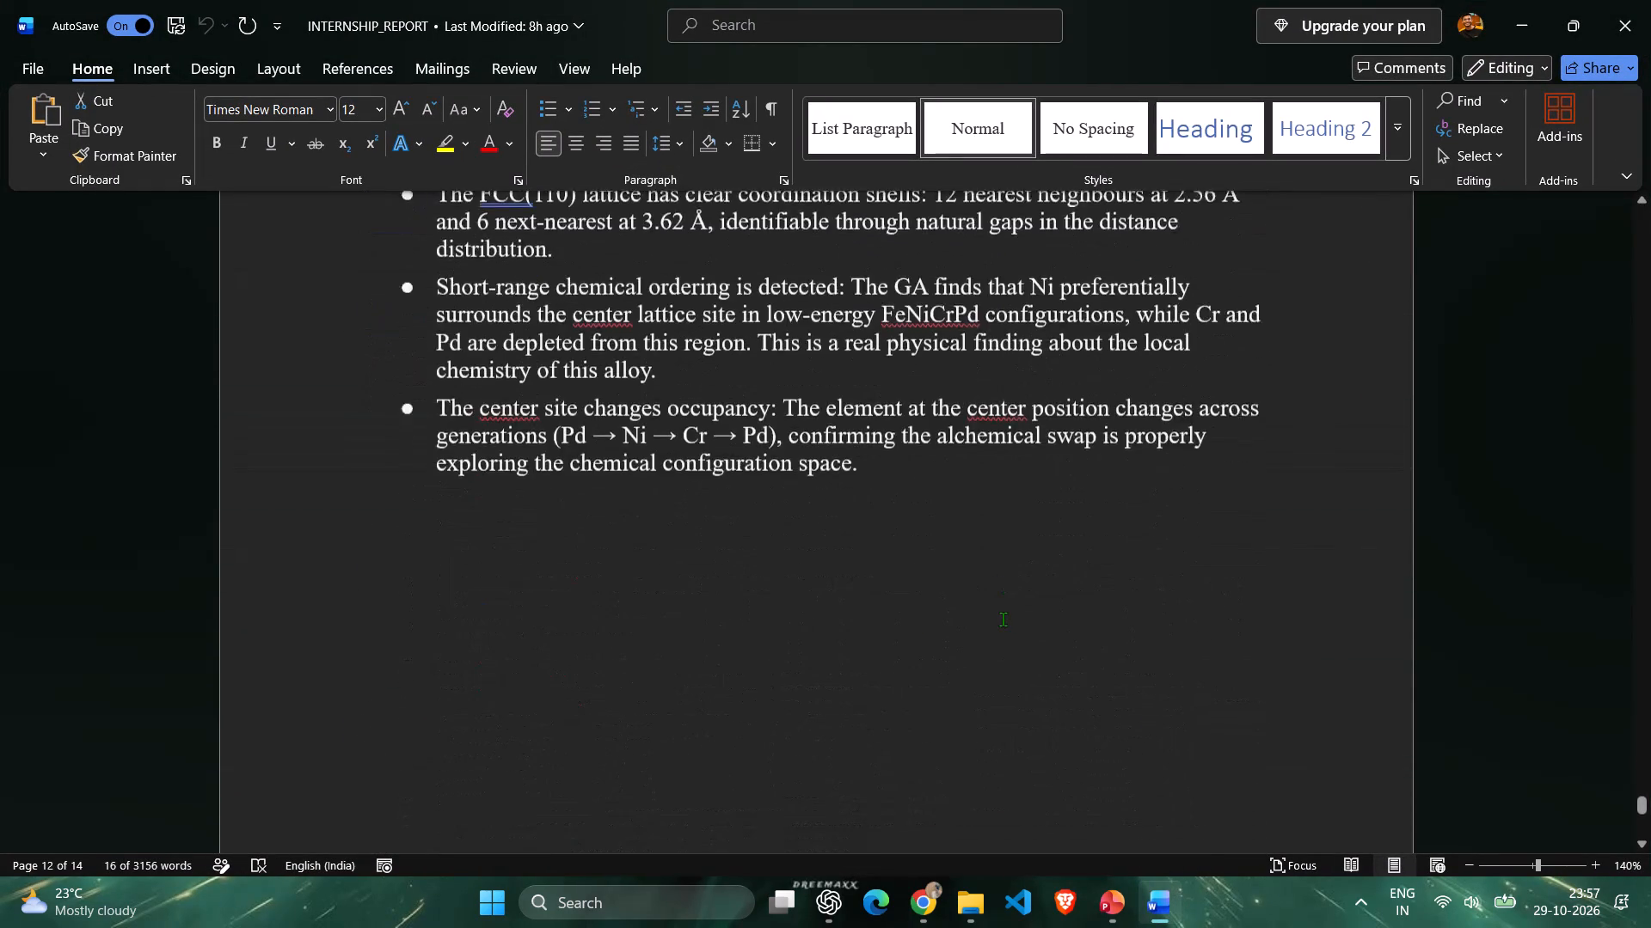
scroll(1003, 619, down, 9)
scroll(1003, 617, up, 8)
scroll(1003, 617, down, 3)
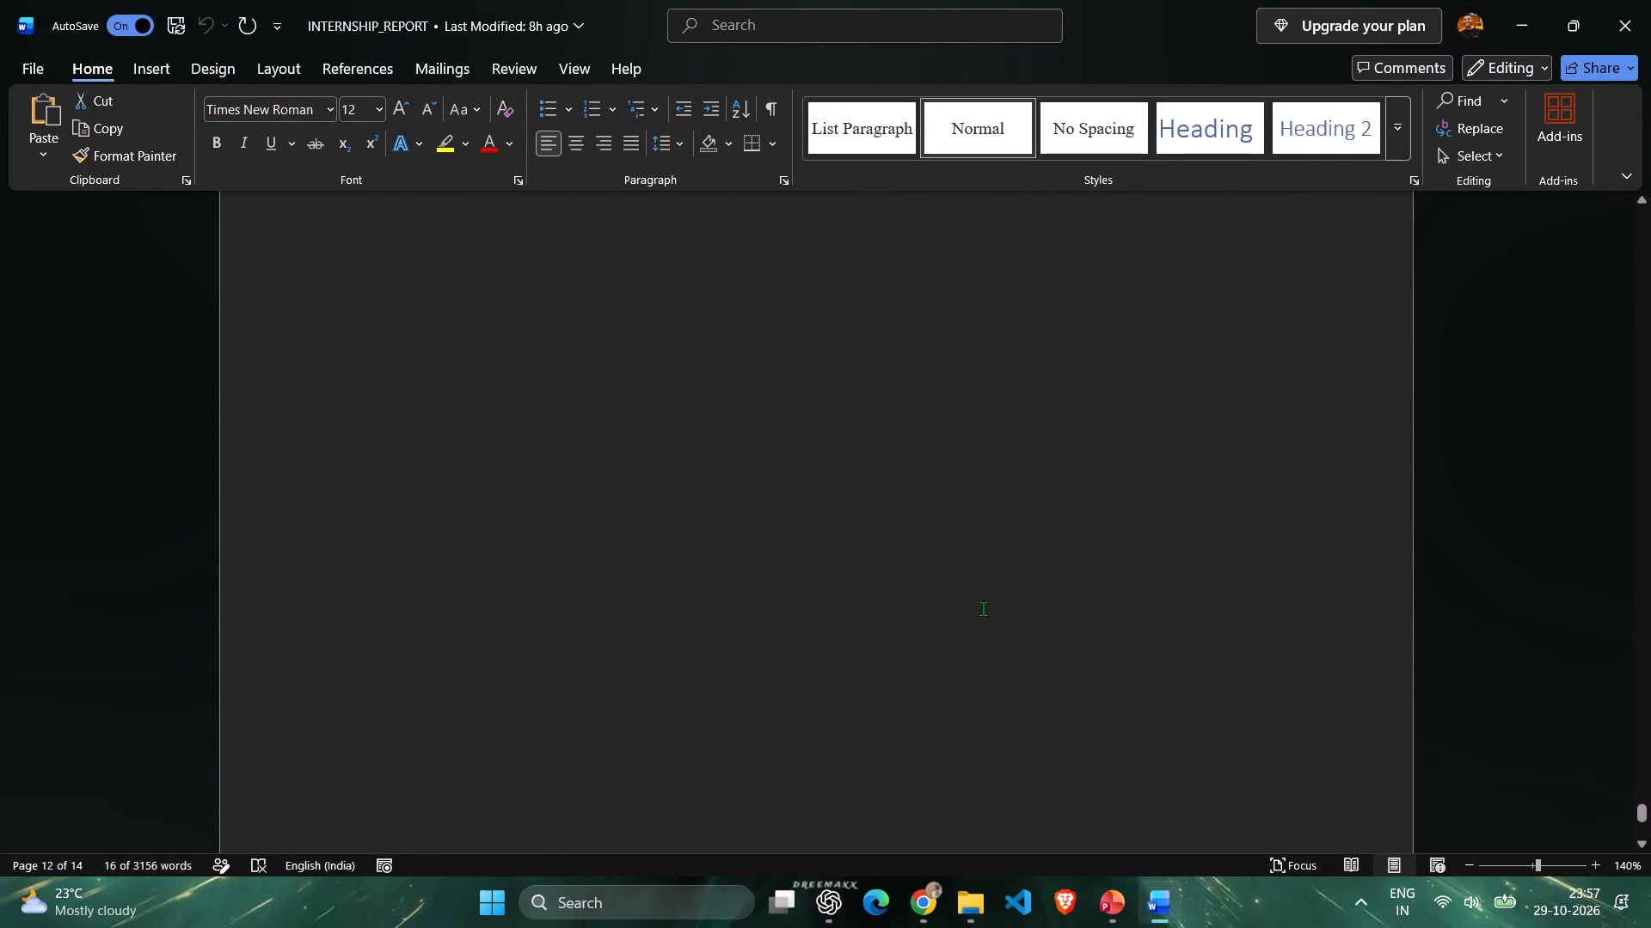
double_click(871, 521)
scroll(558, 269, up, 4)
scroll(637, 514, up, 2)
scroll(629, 535, down, 2)
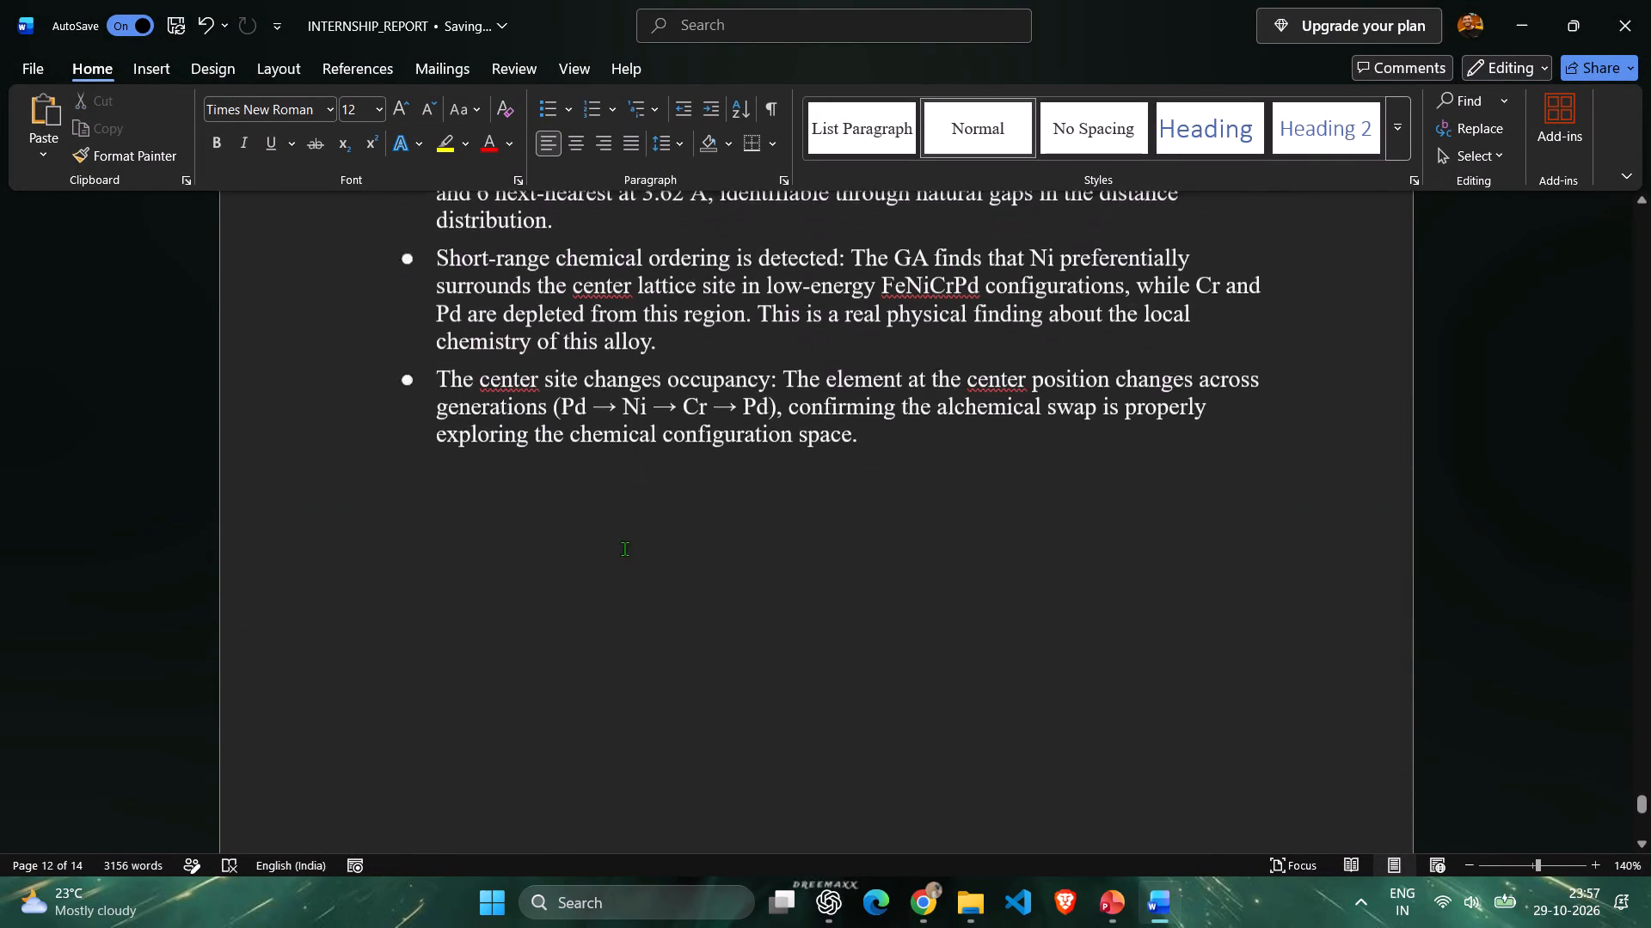
click(317, 511)
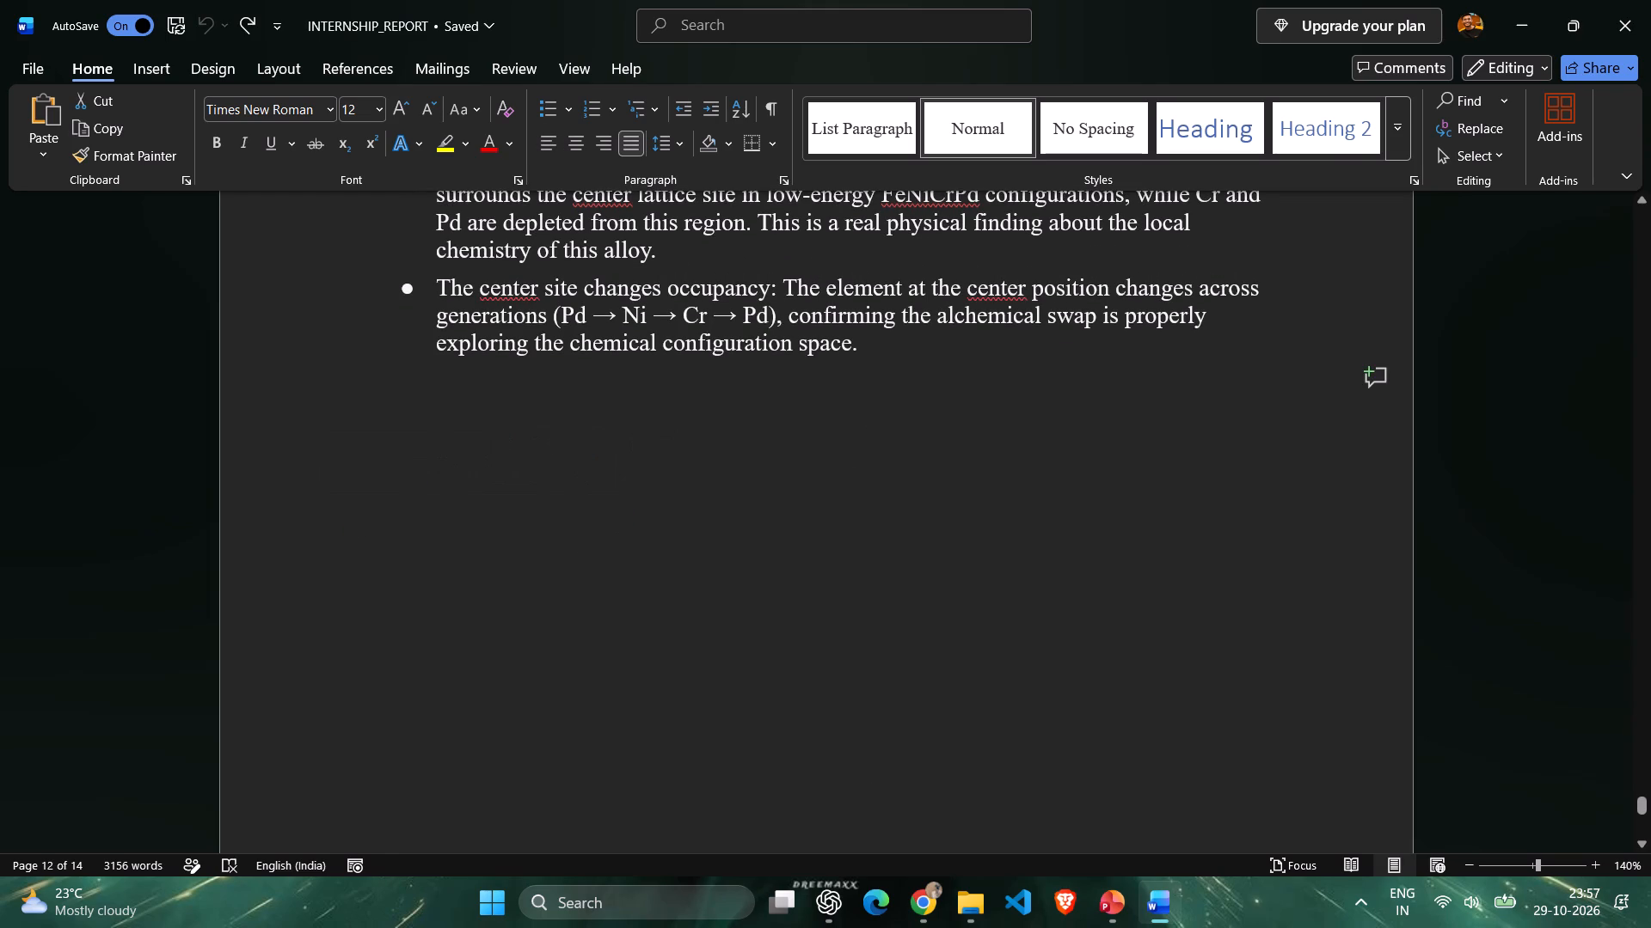
click(360, 625)
key(Return)
key(Return)
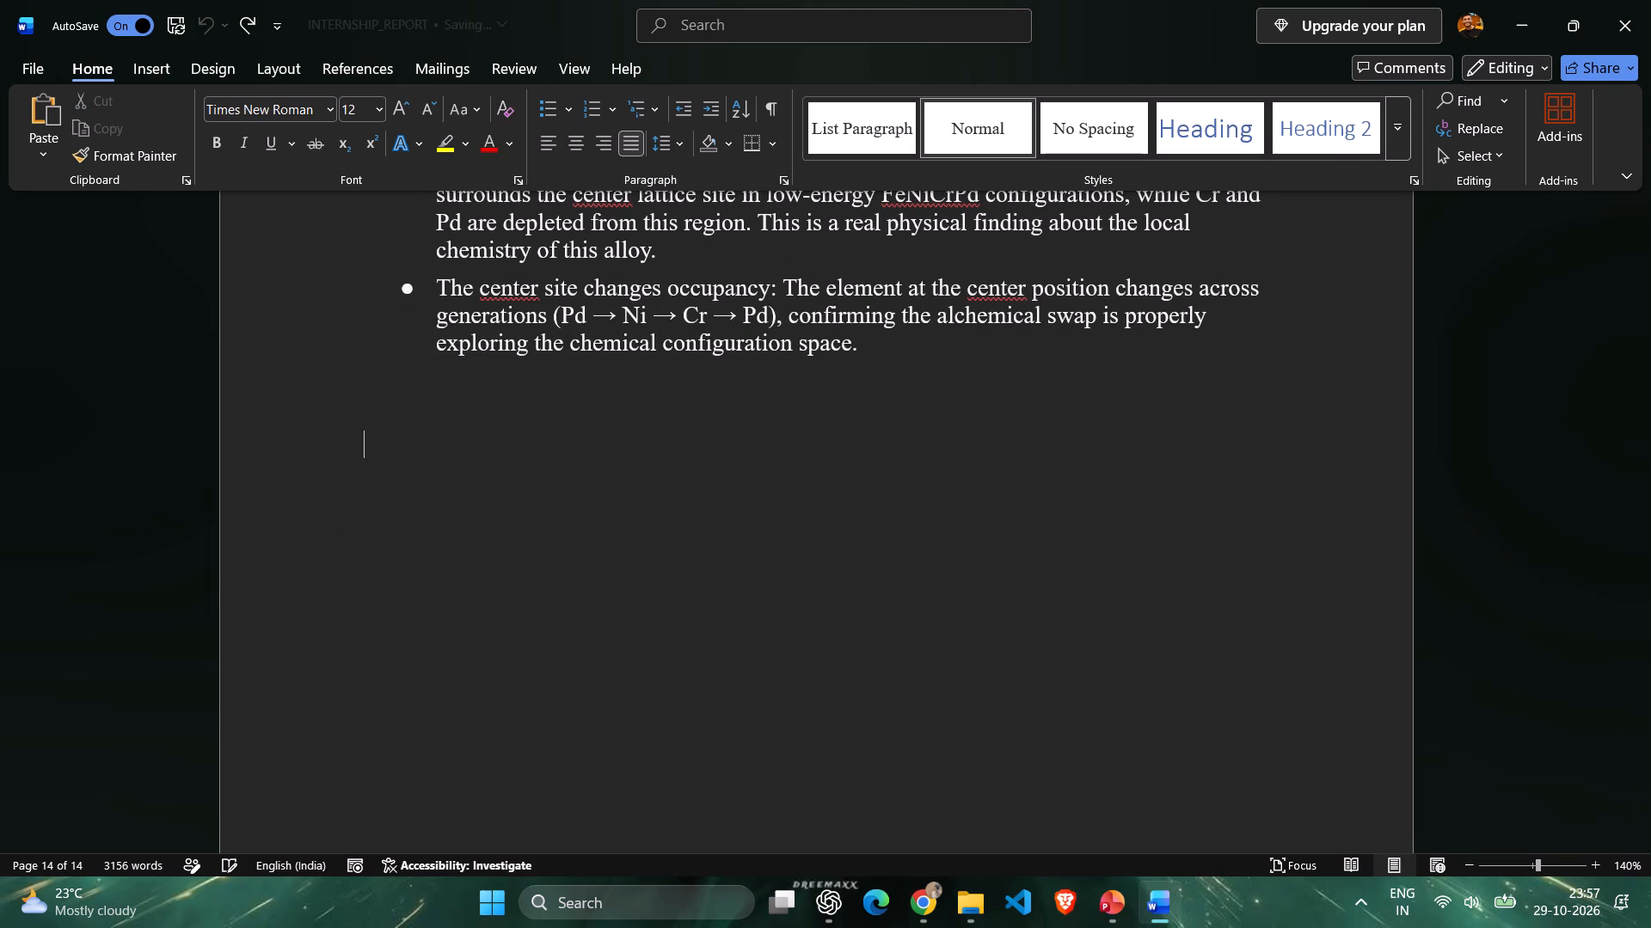
key(Return)
text(RE)
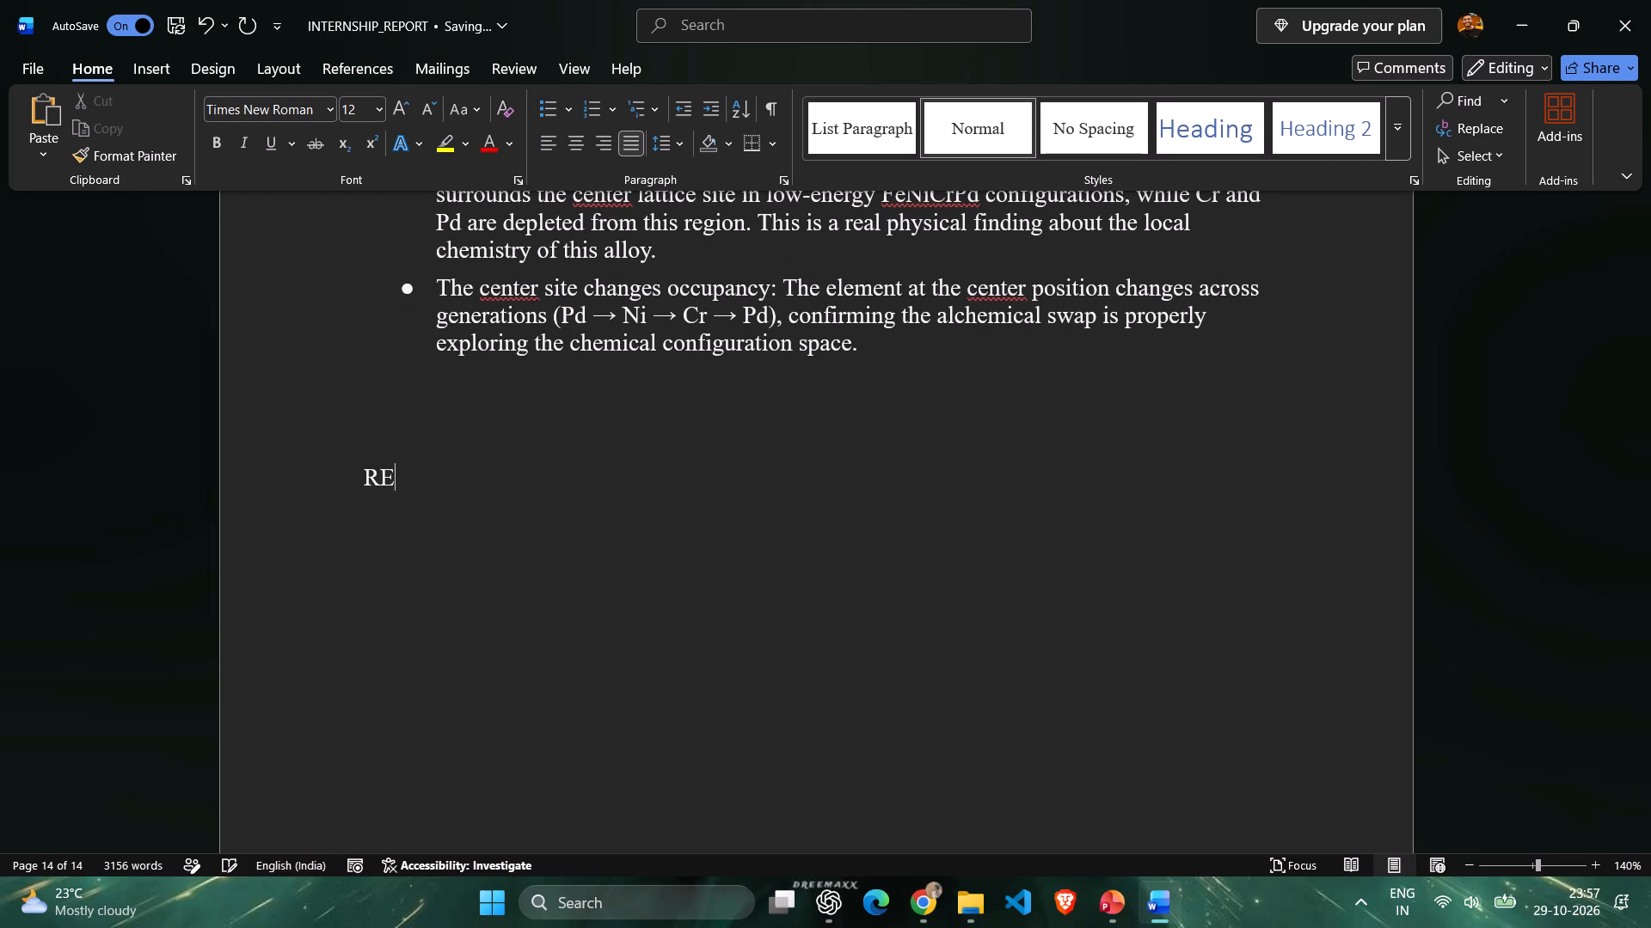
key(BackSpace)
text(efere)
text(nces)
Set the font size of the "References" line to 16.
drag(530, 472, 384, 449)
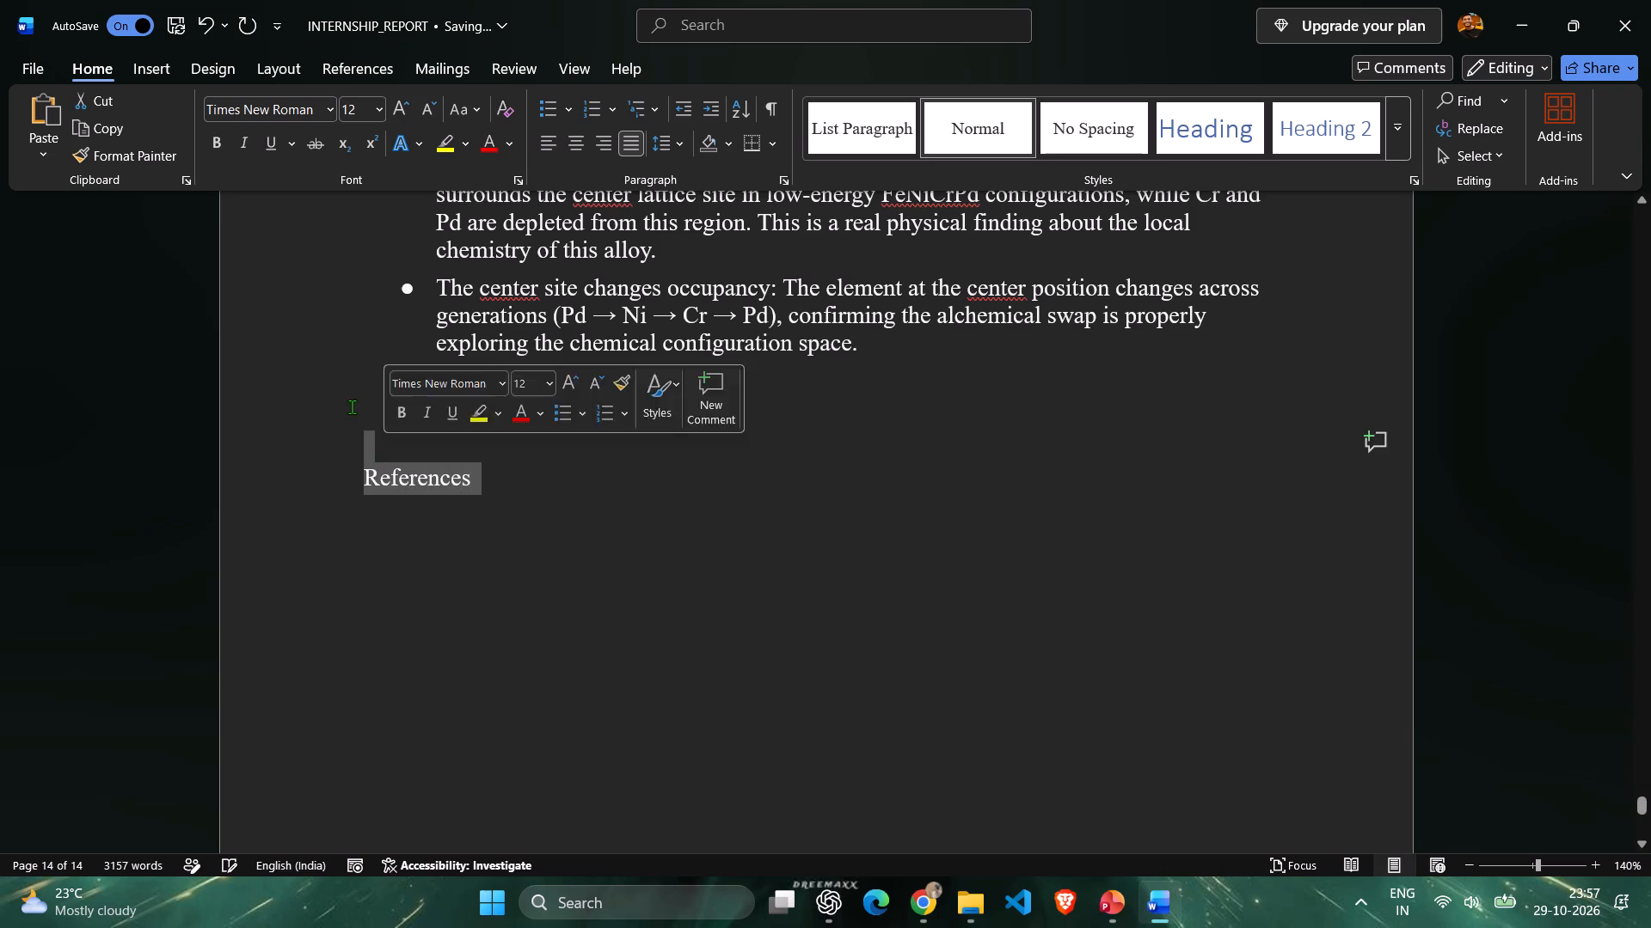
click(385, 100)
click(384, 108)
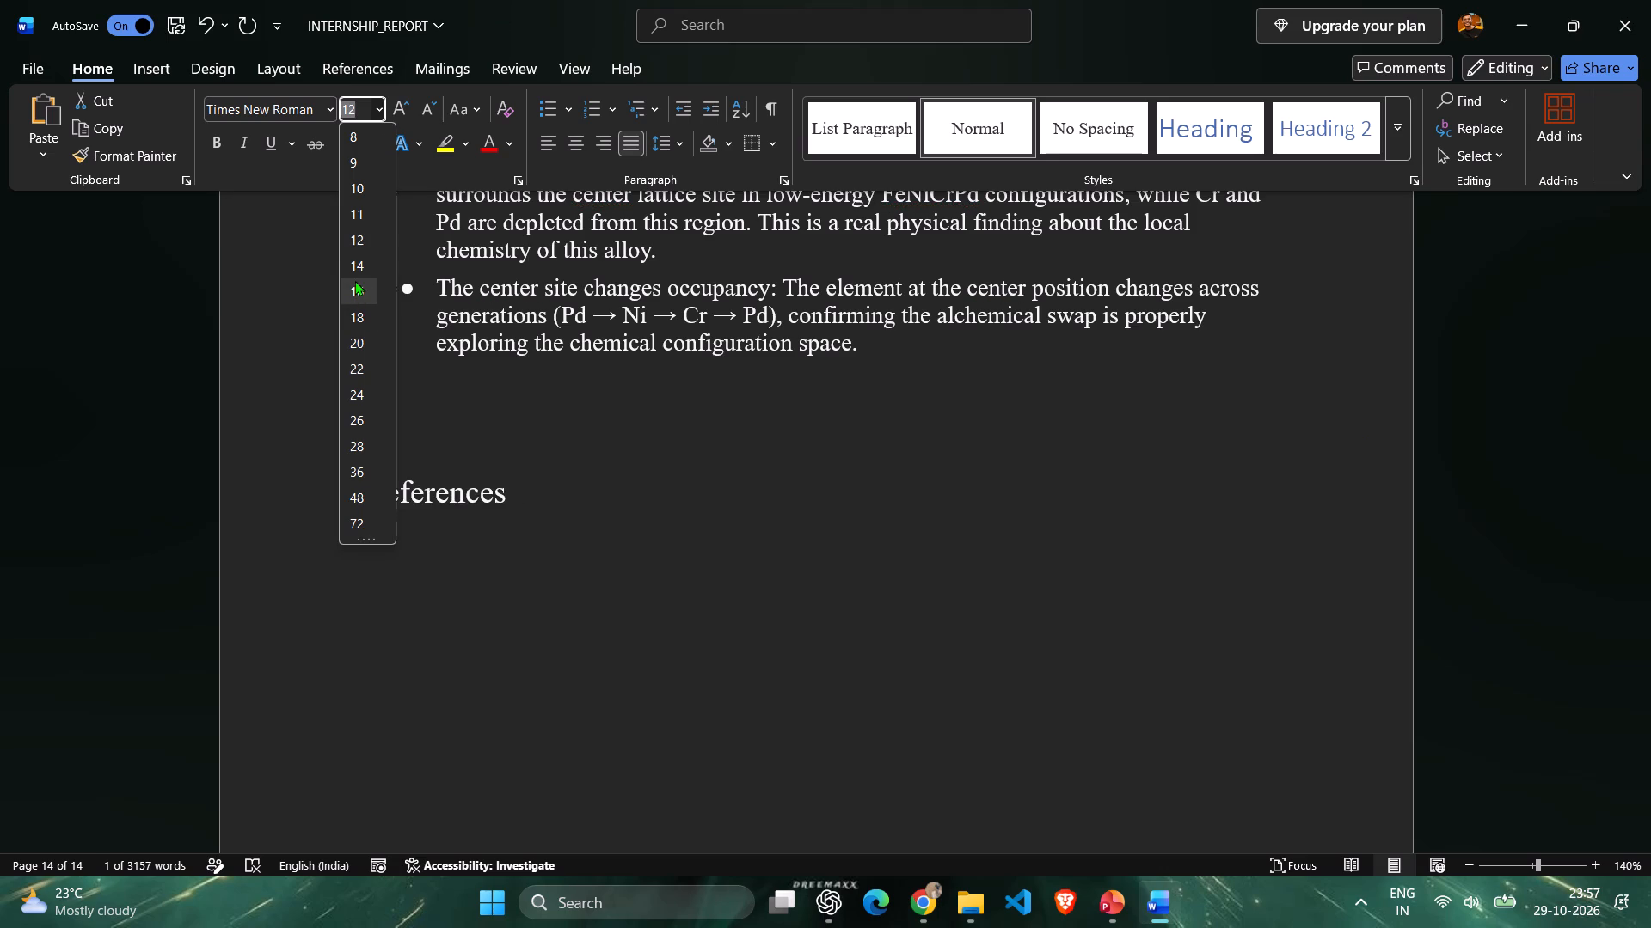
click(355, 280)
click(503, 516)
Set the font size of the "11. Conclusions" heading to 16.
scroll(530, 547, down, 1)
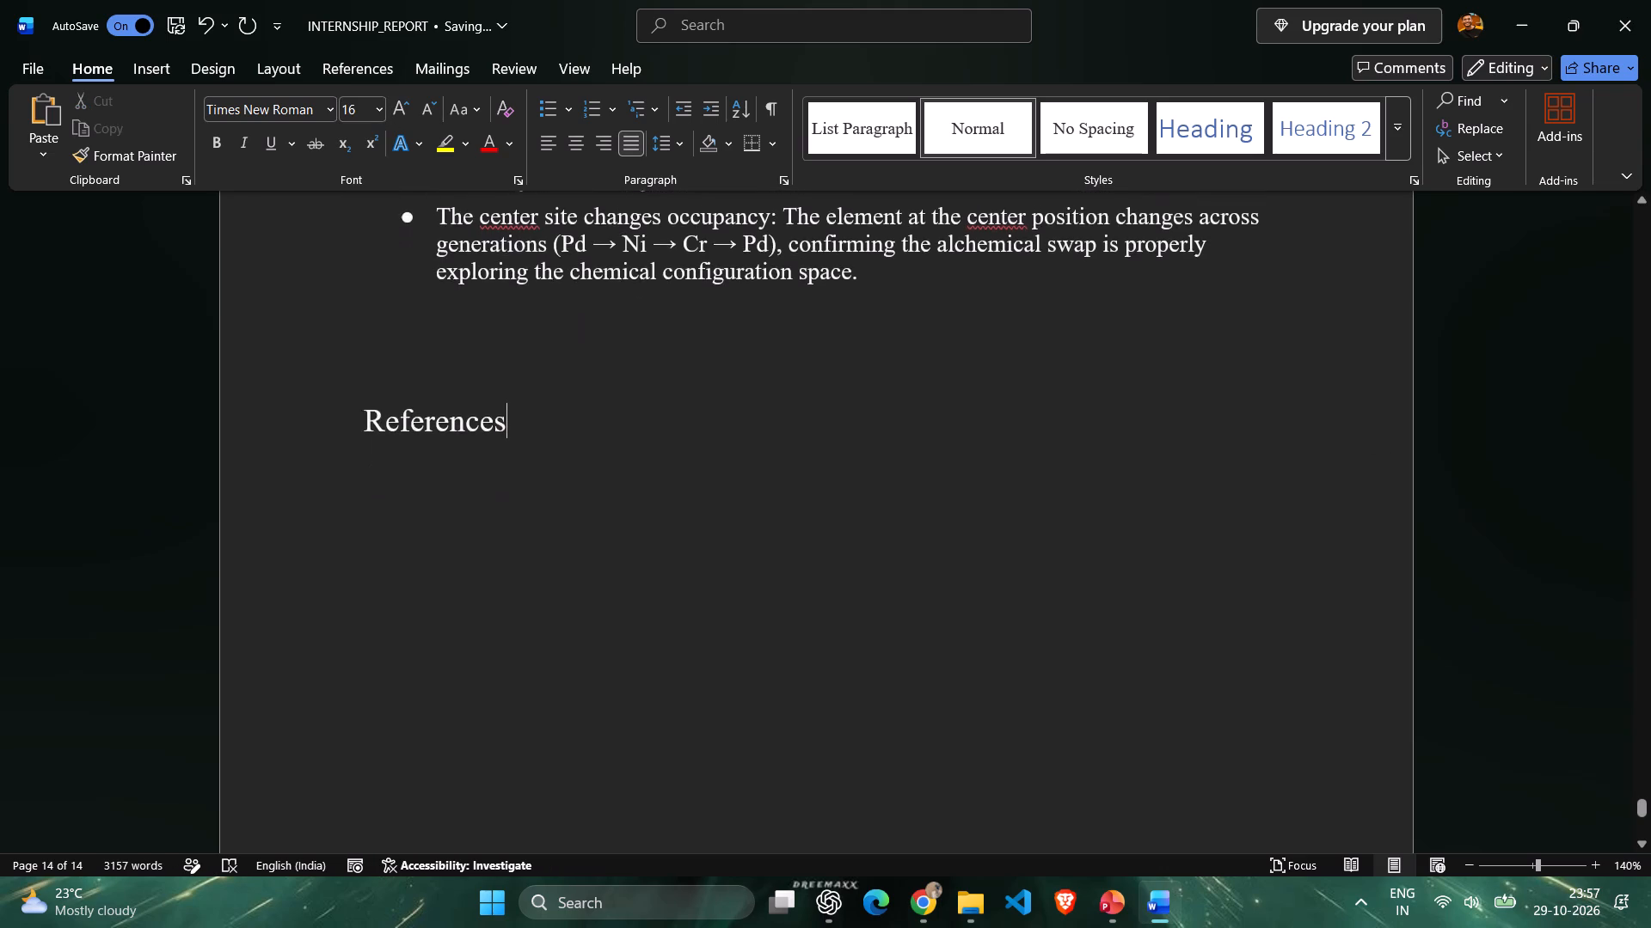
scroll(528, 546, up, 4)
scroll(551, 502, down, 1)
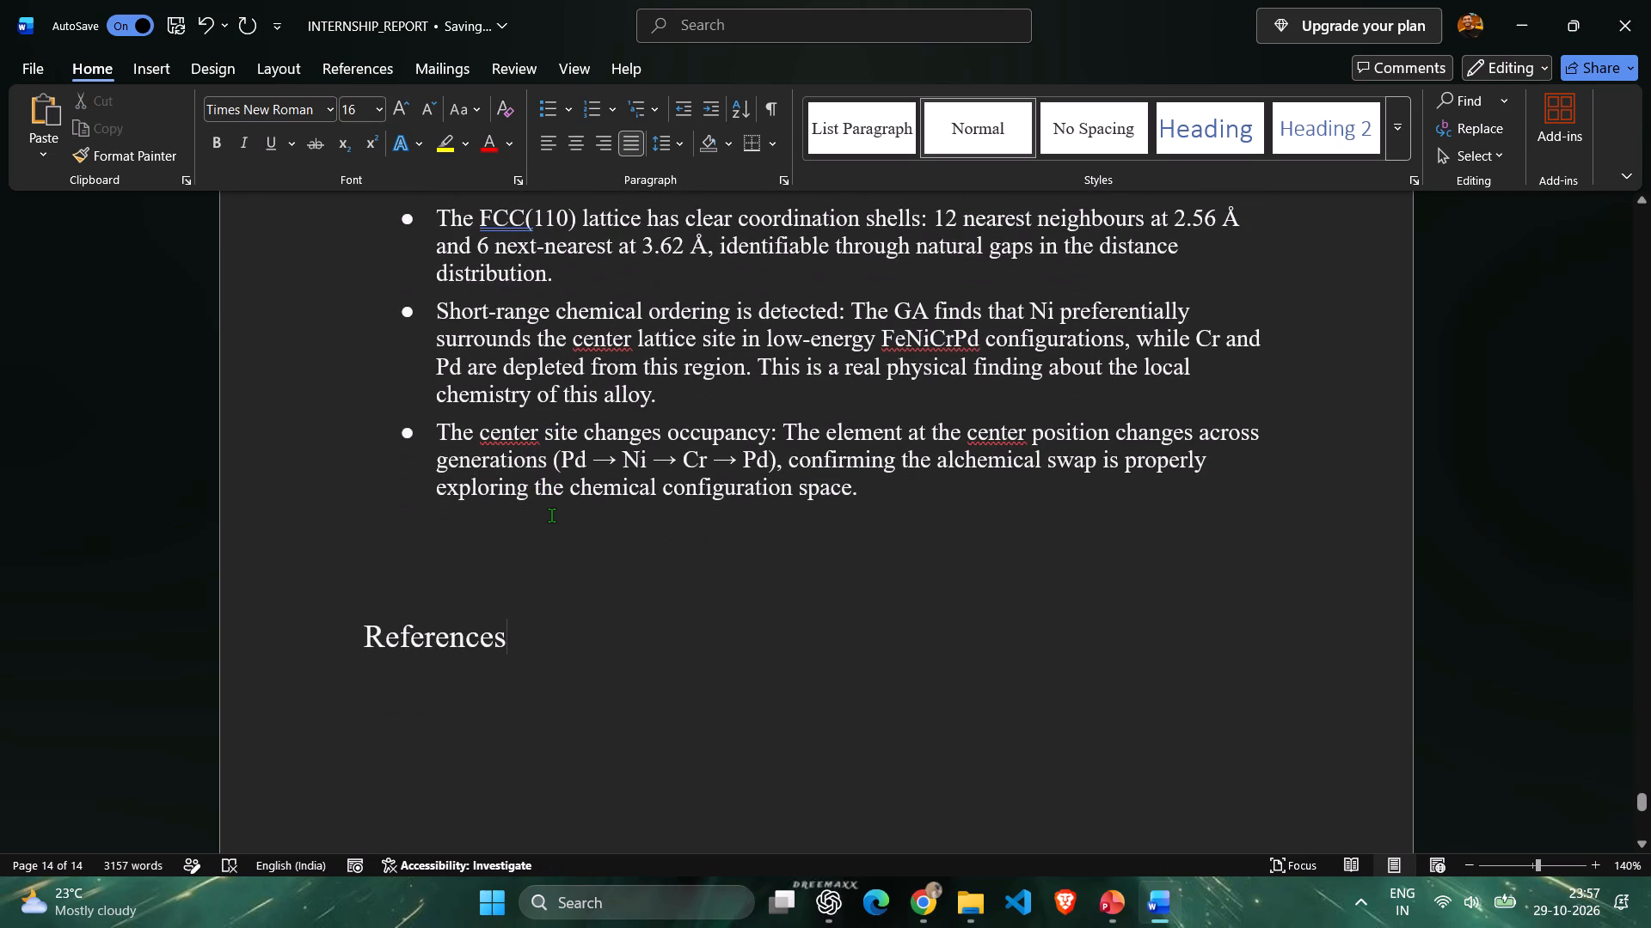
scroll(566, 601, up, 4)
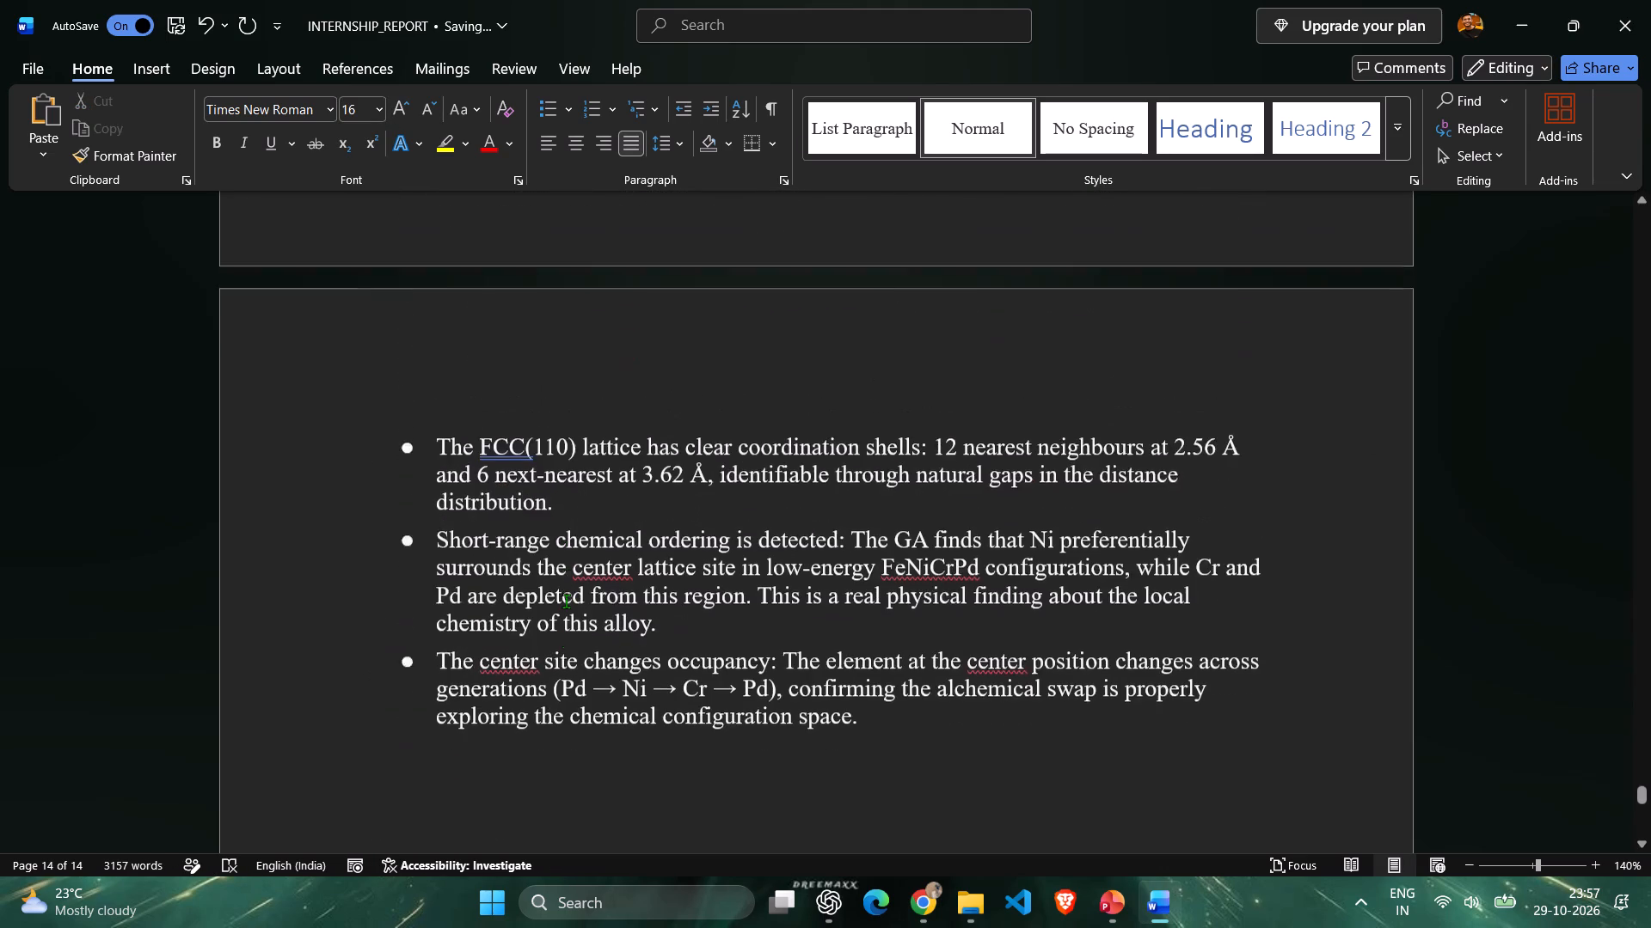
scroll(566, 601, up, 10)
scroll(568, 590, down, 2)
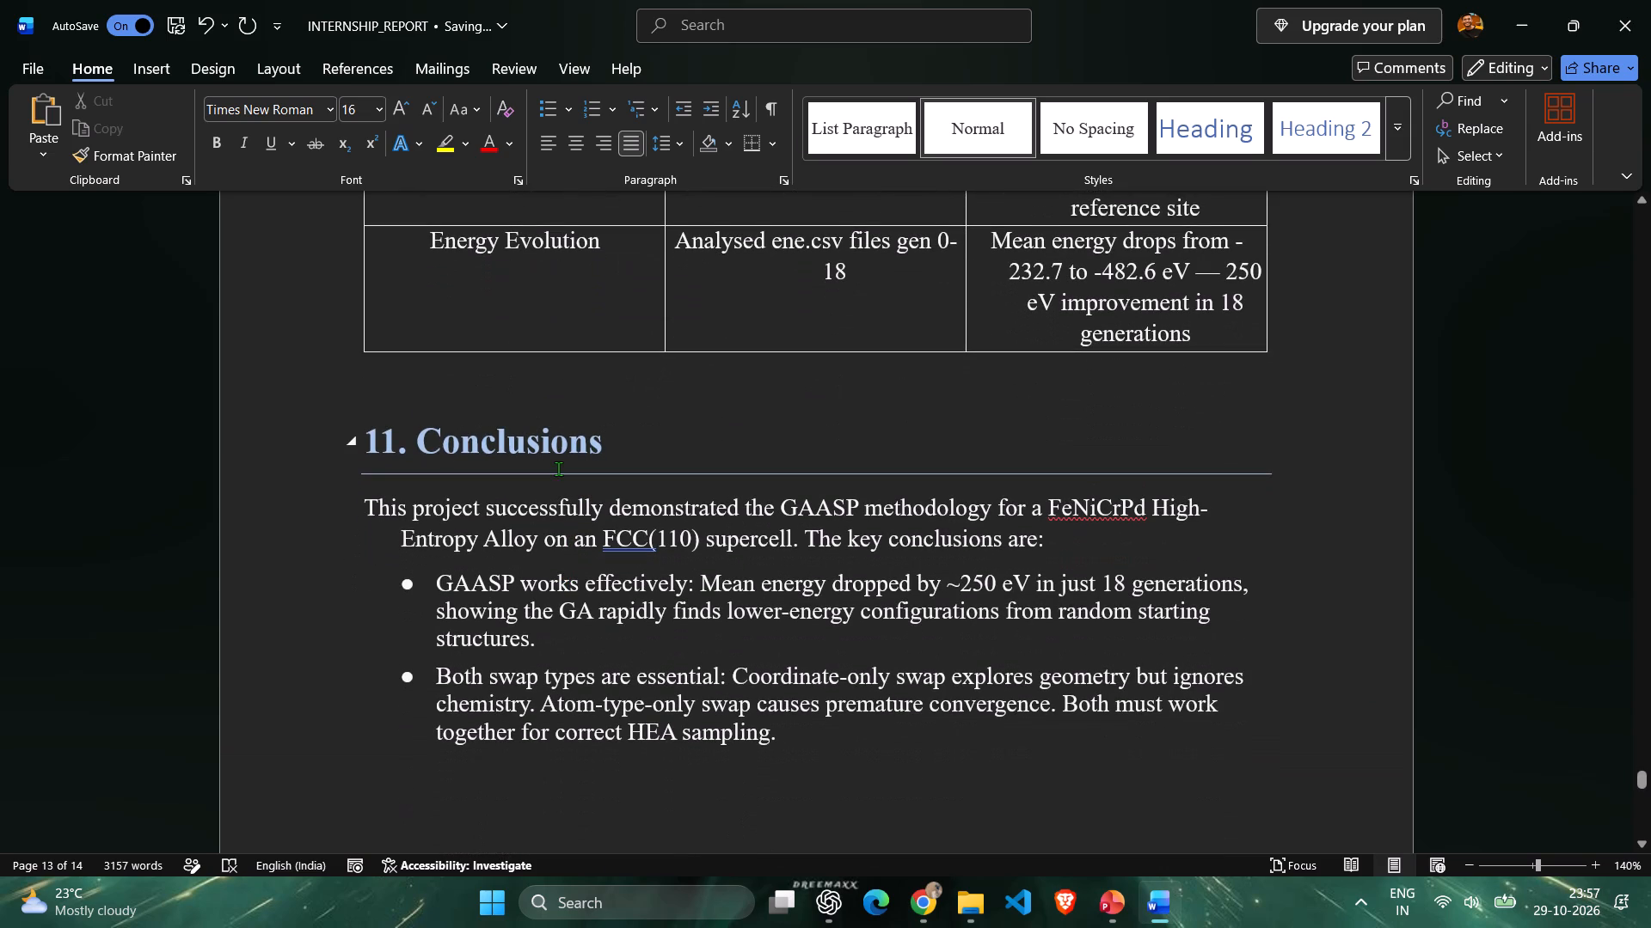
click(558, 455)
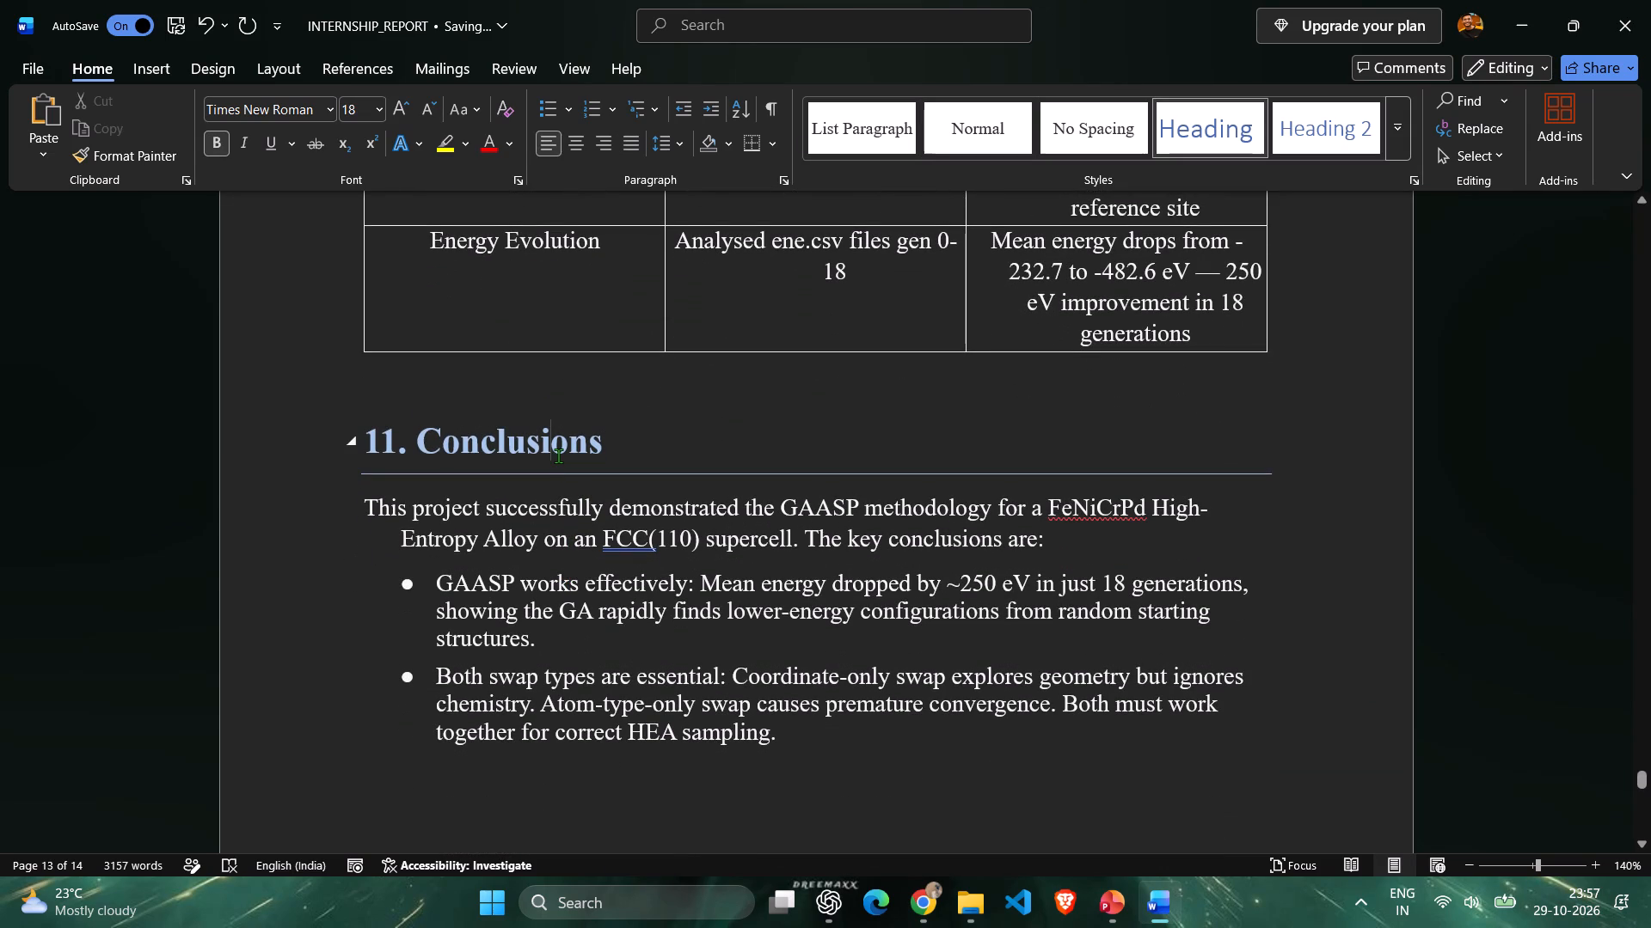
drag(623, 442, 539, 435)
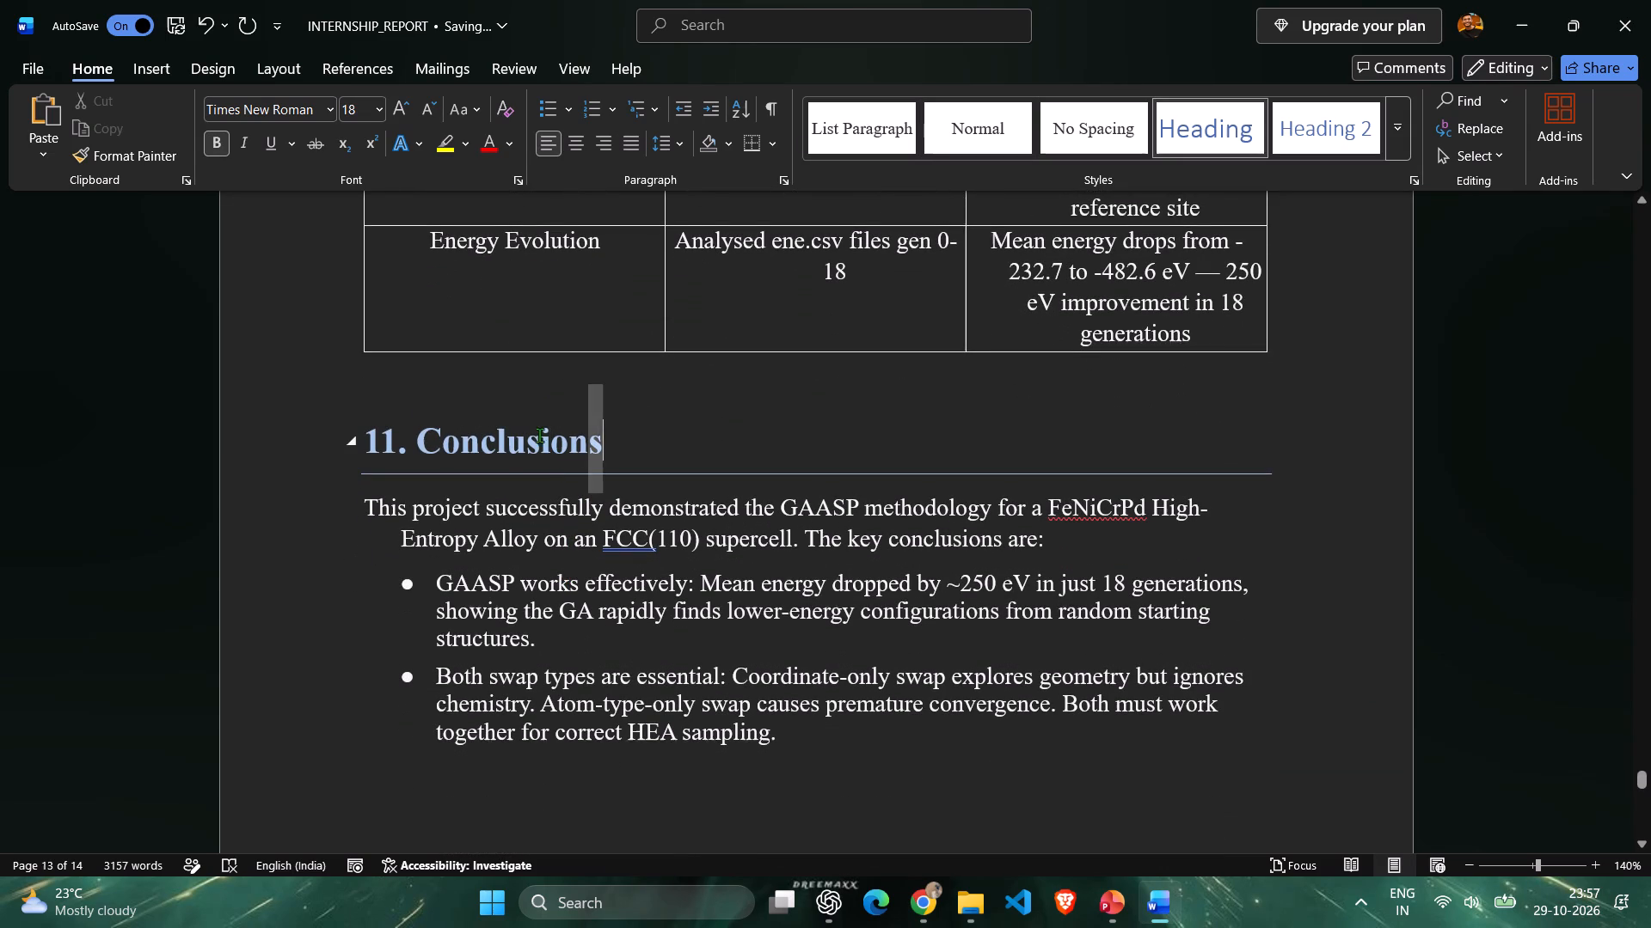
drag(539, 435, 353, 430)
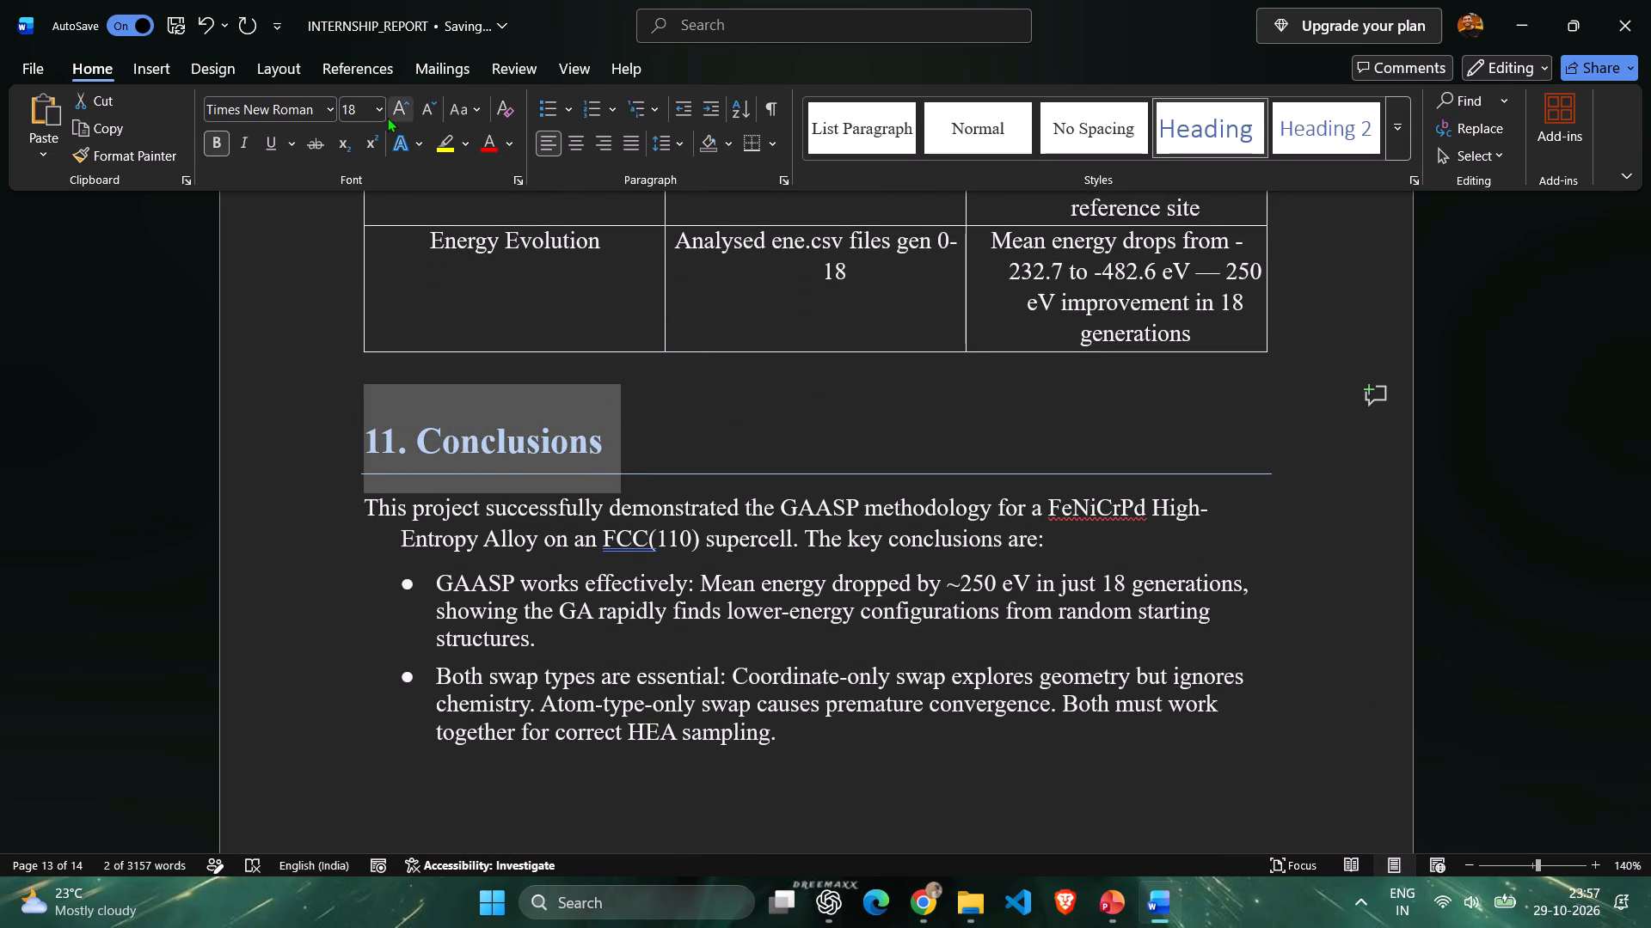
click(377, 117)
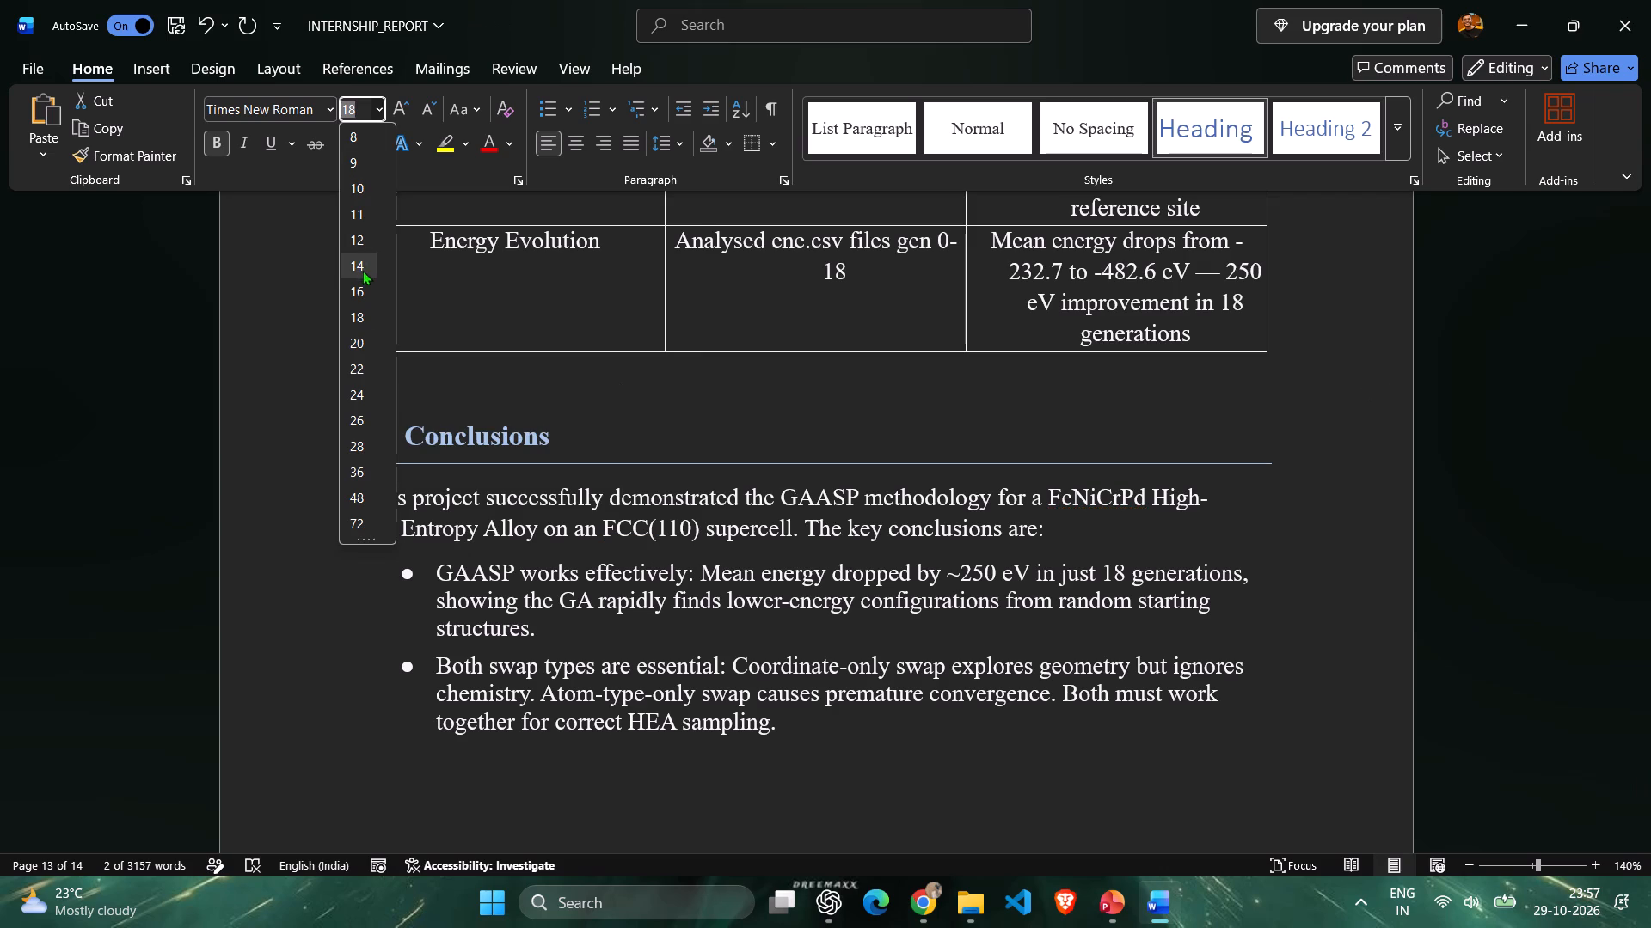
click(361, 285)
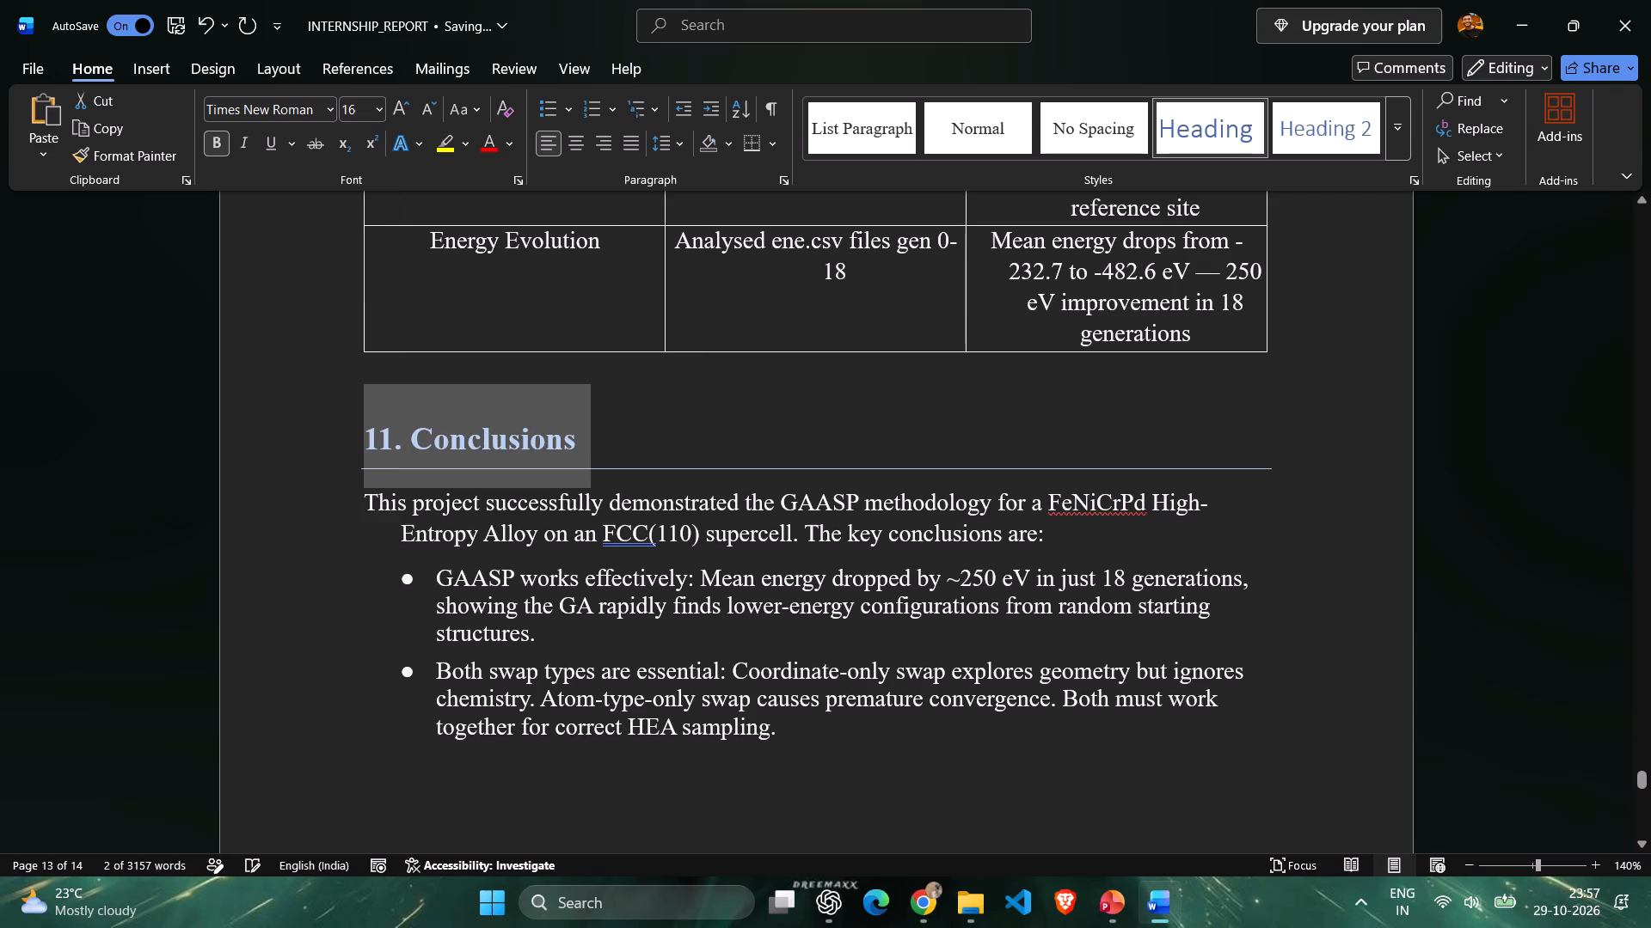
Remove the hanging indent from the introductory paragraph under the Conclusions heading.
click(334, 557)
click(309, 563)
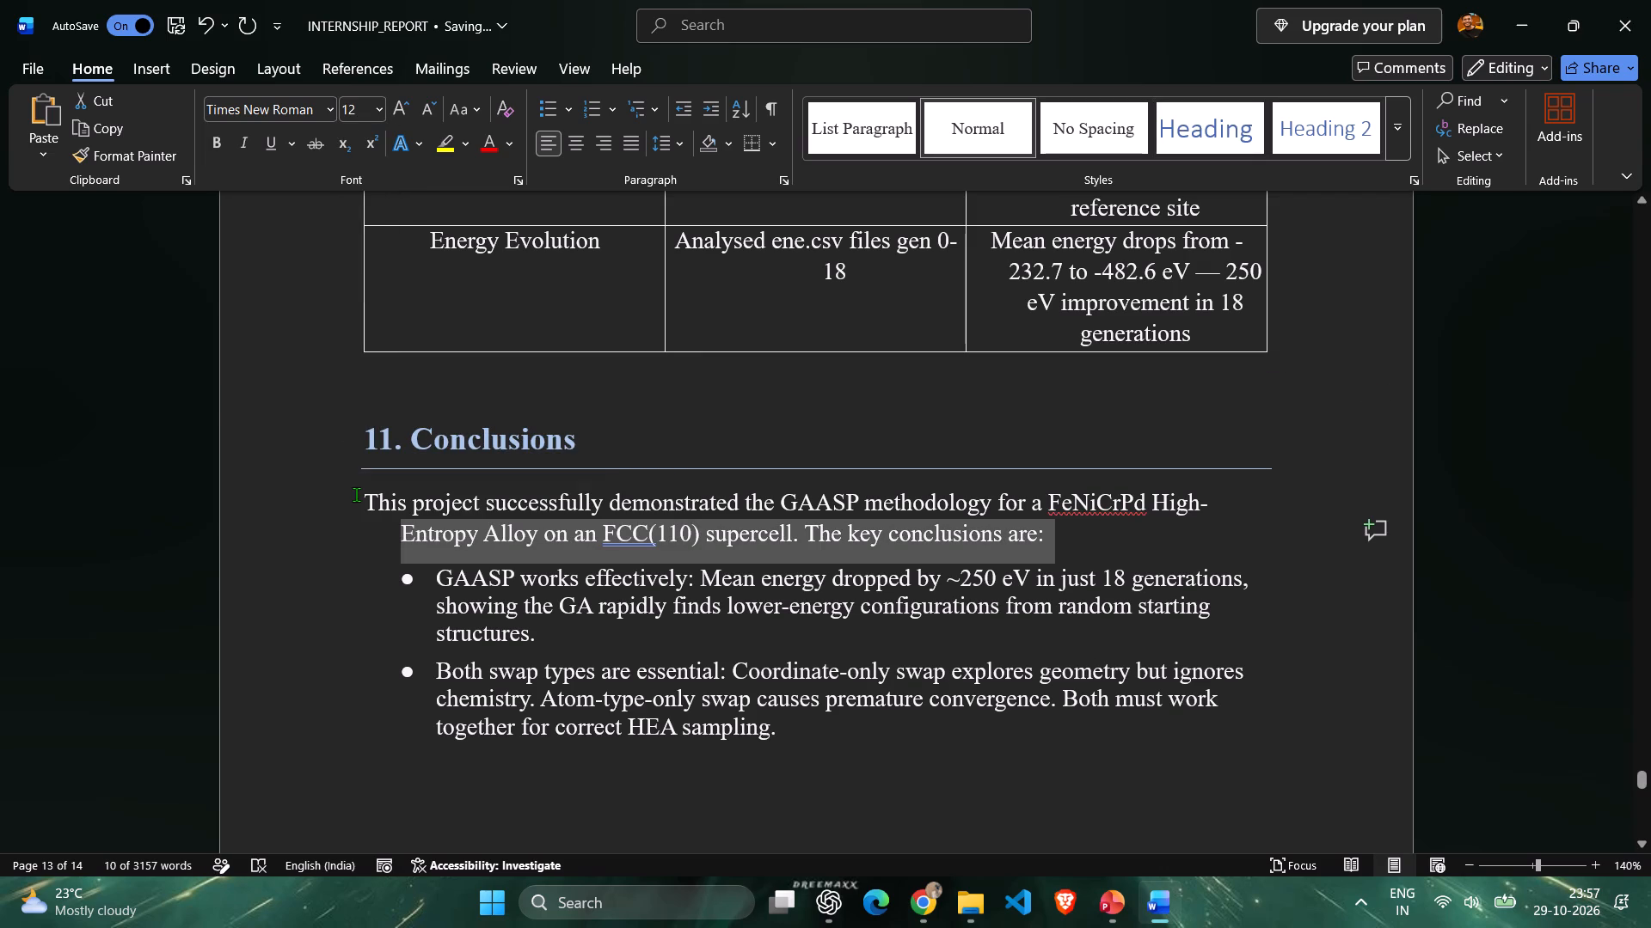
click(356, 494)
key(BackSpace)
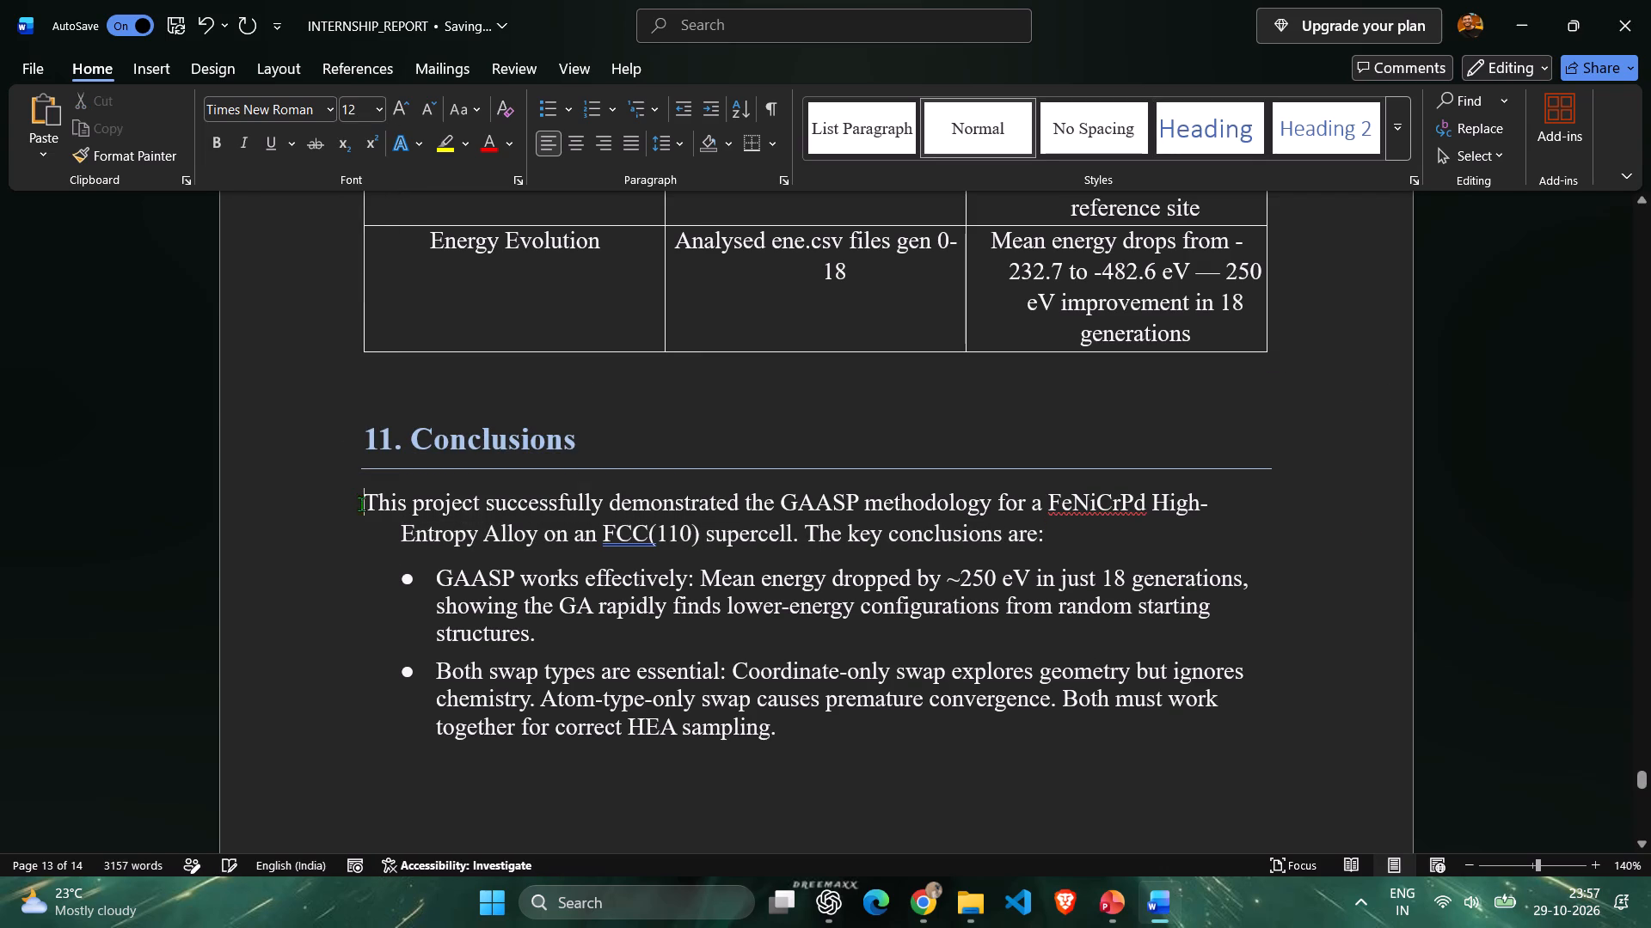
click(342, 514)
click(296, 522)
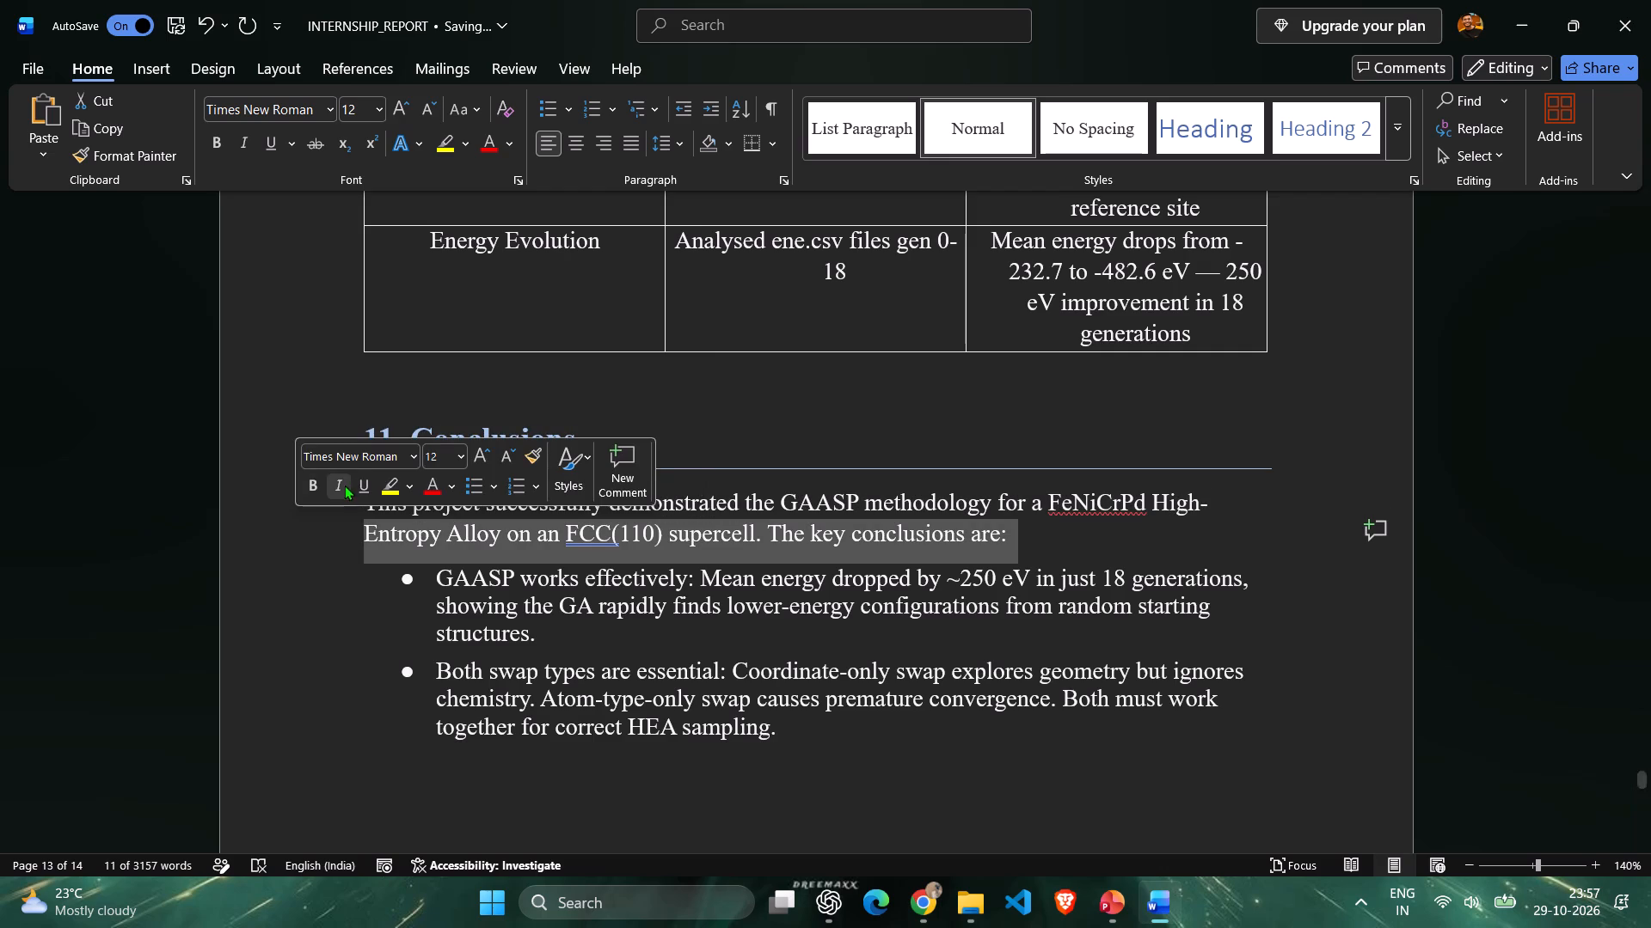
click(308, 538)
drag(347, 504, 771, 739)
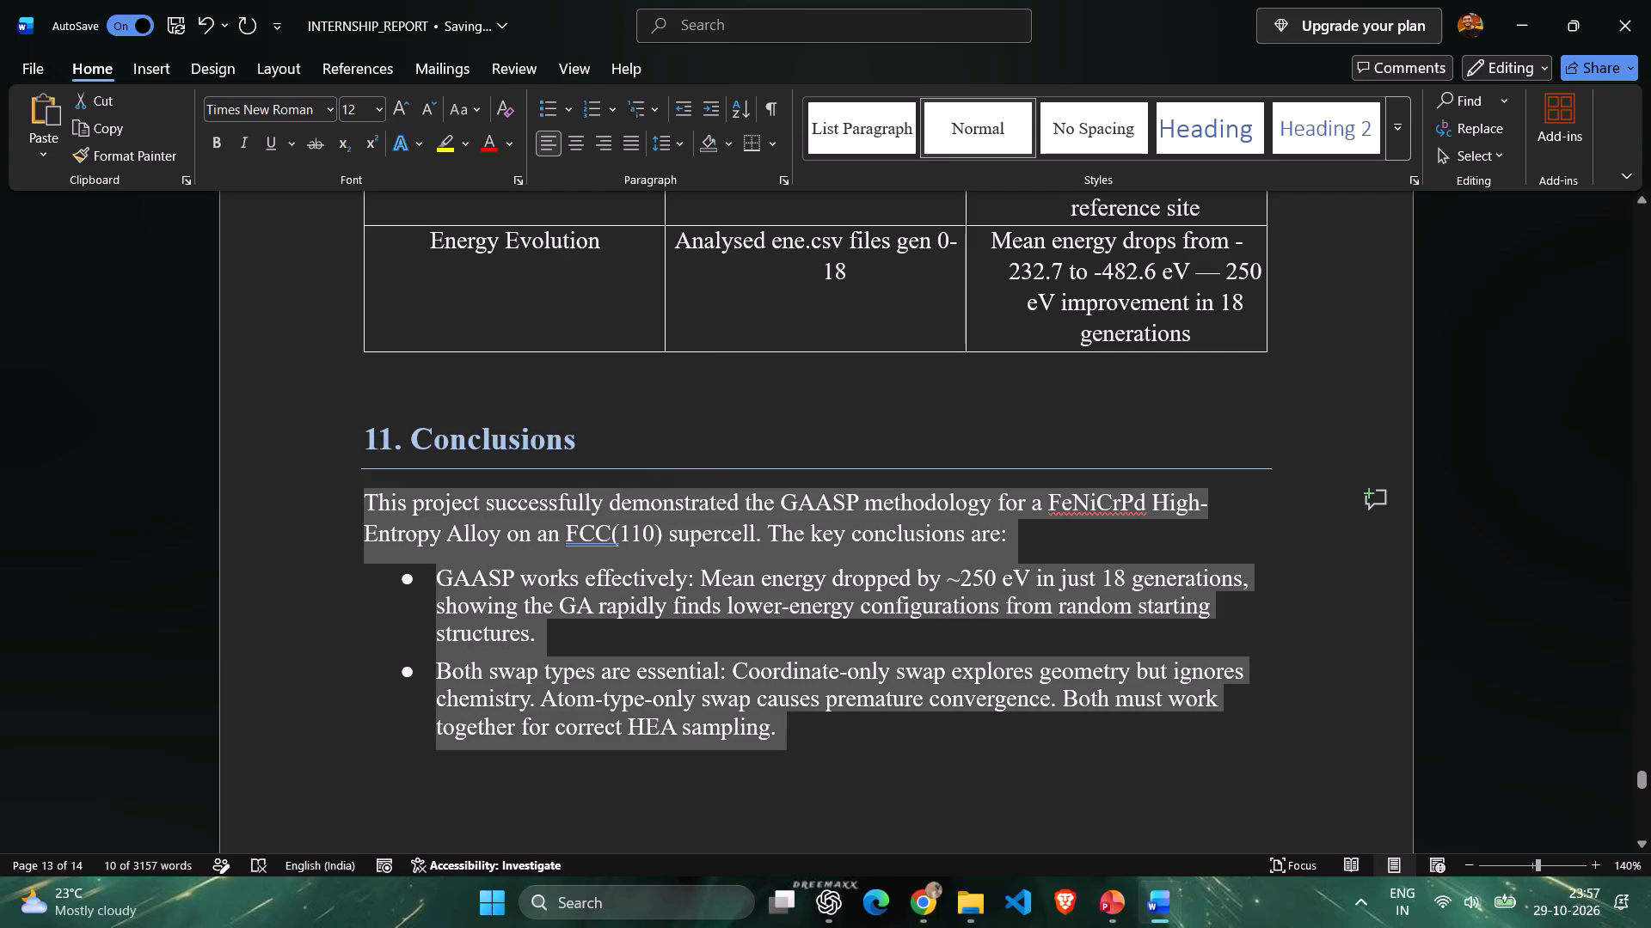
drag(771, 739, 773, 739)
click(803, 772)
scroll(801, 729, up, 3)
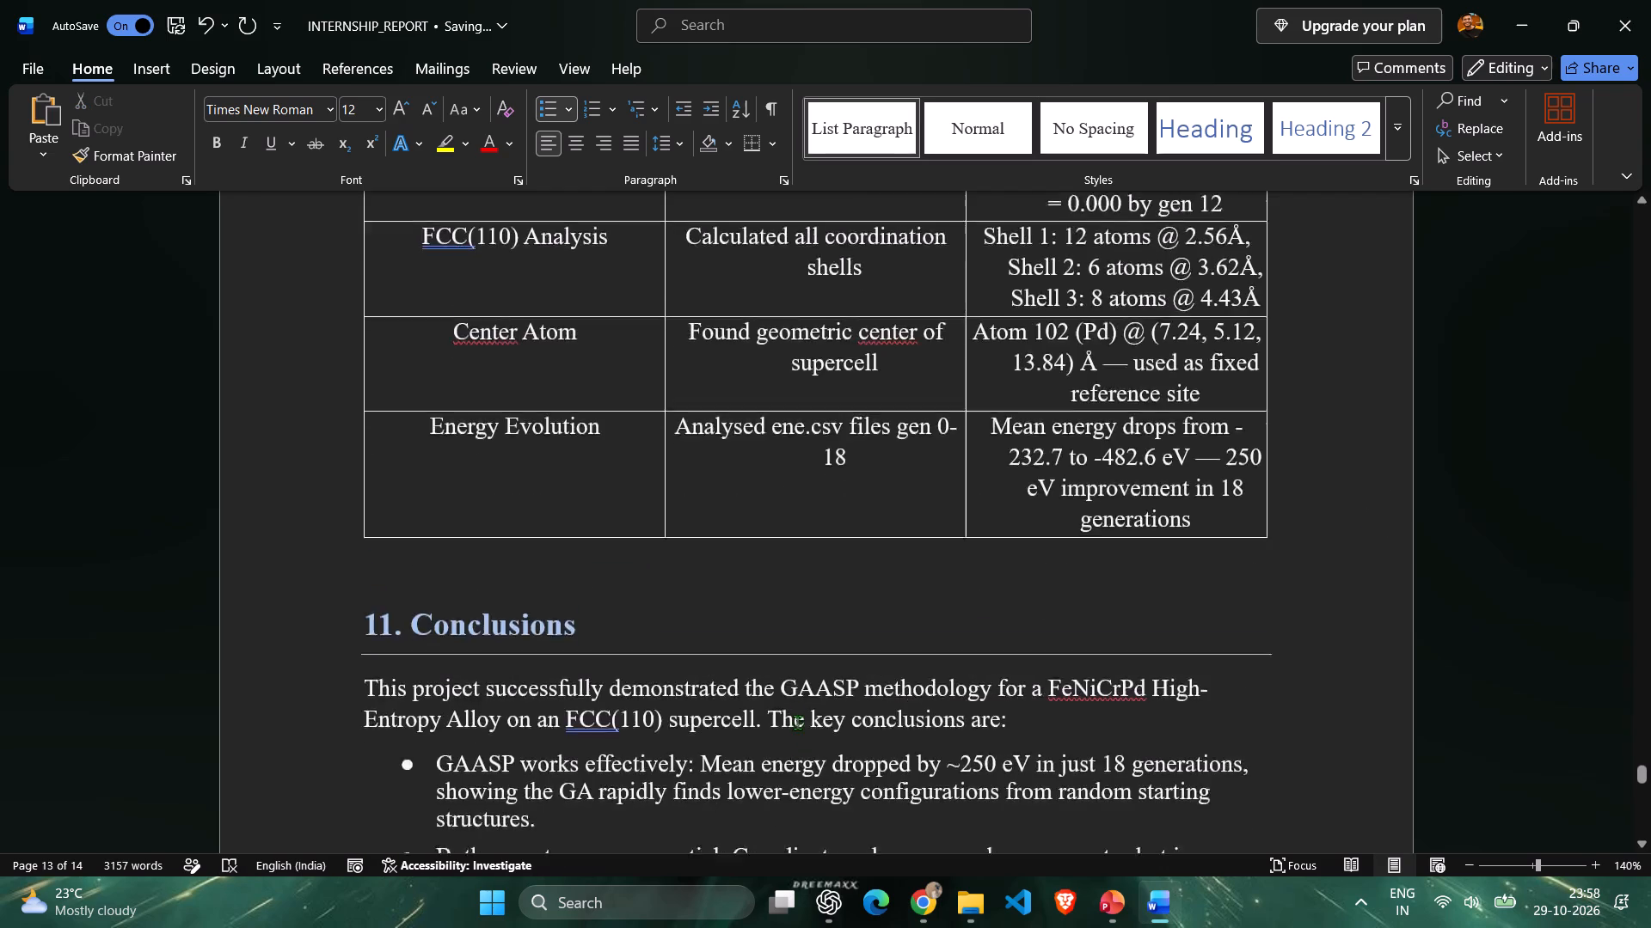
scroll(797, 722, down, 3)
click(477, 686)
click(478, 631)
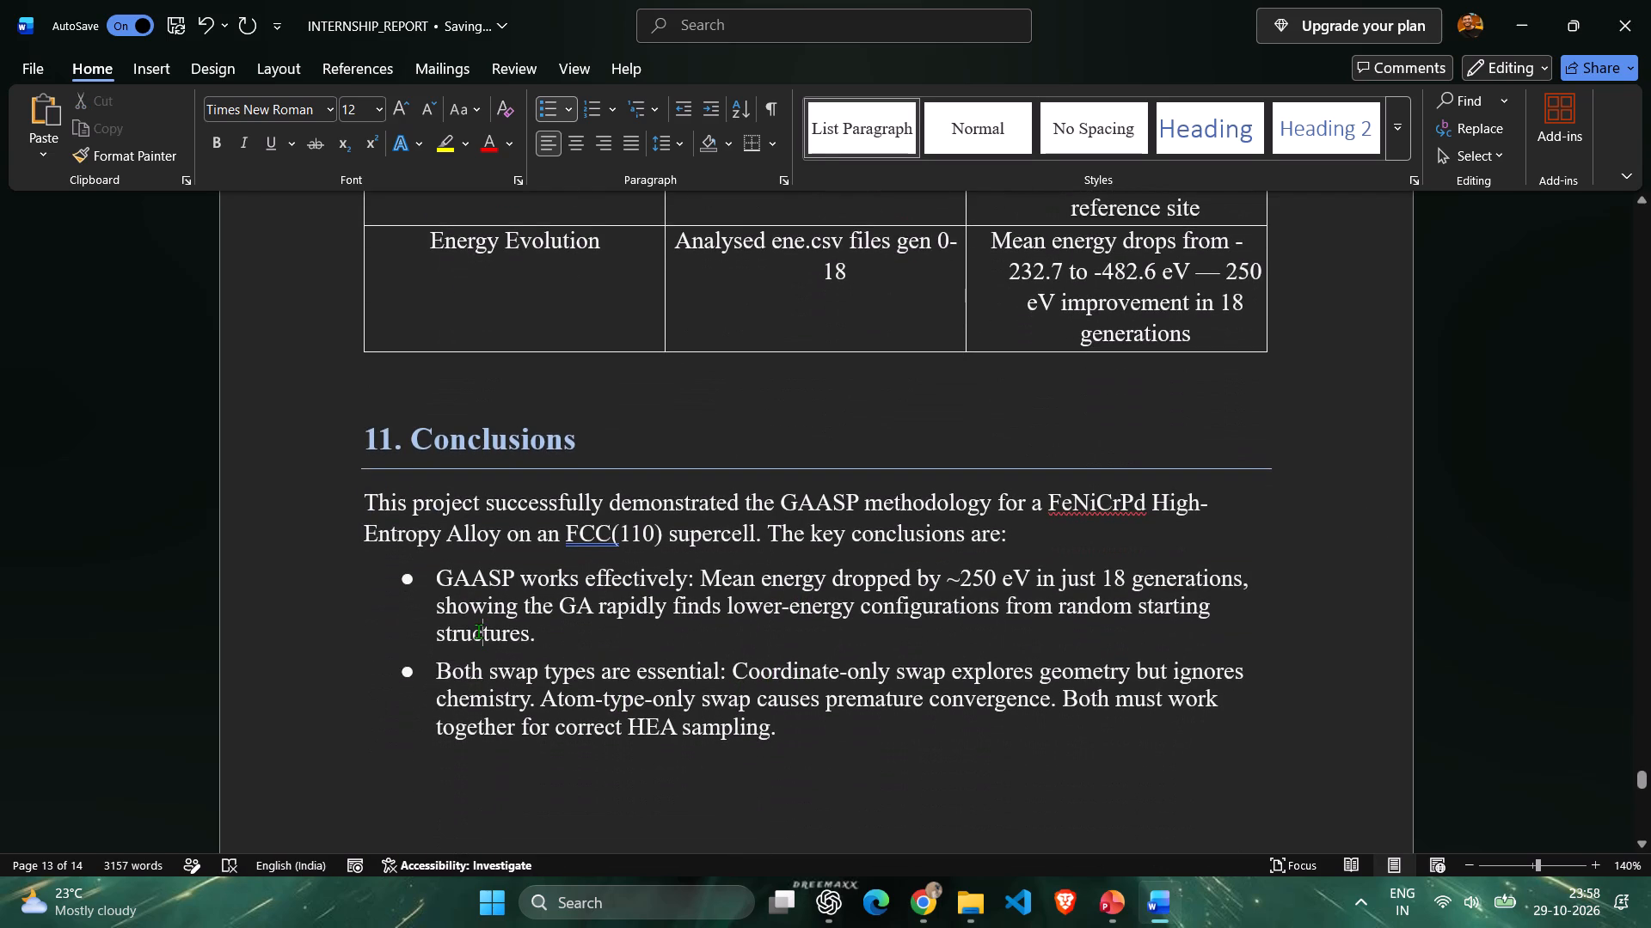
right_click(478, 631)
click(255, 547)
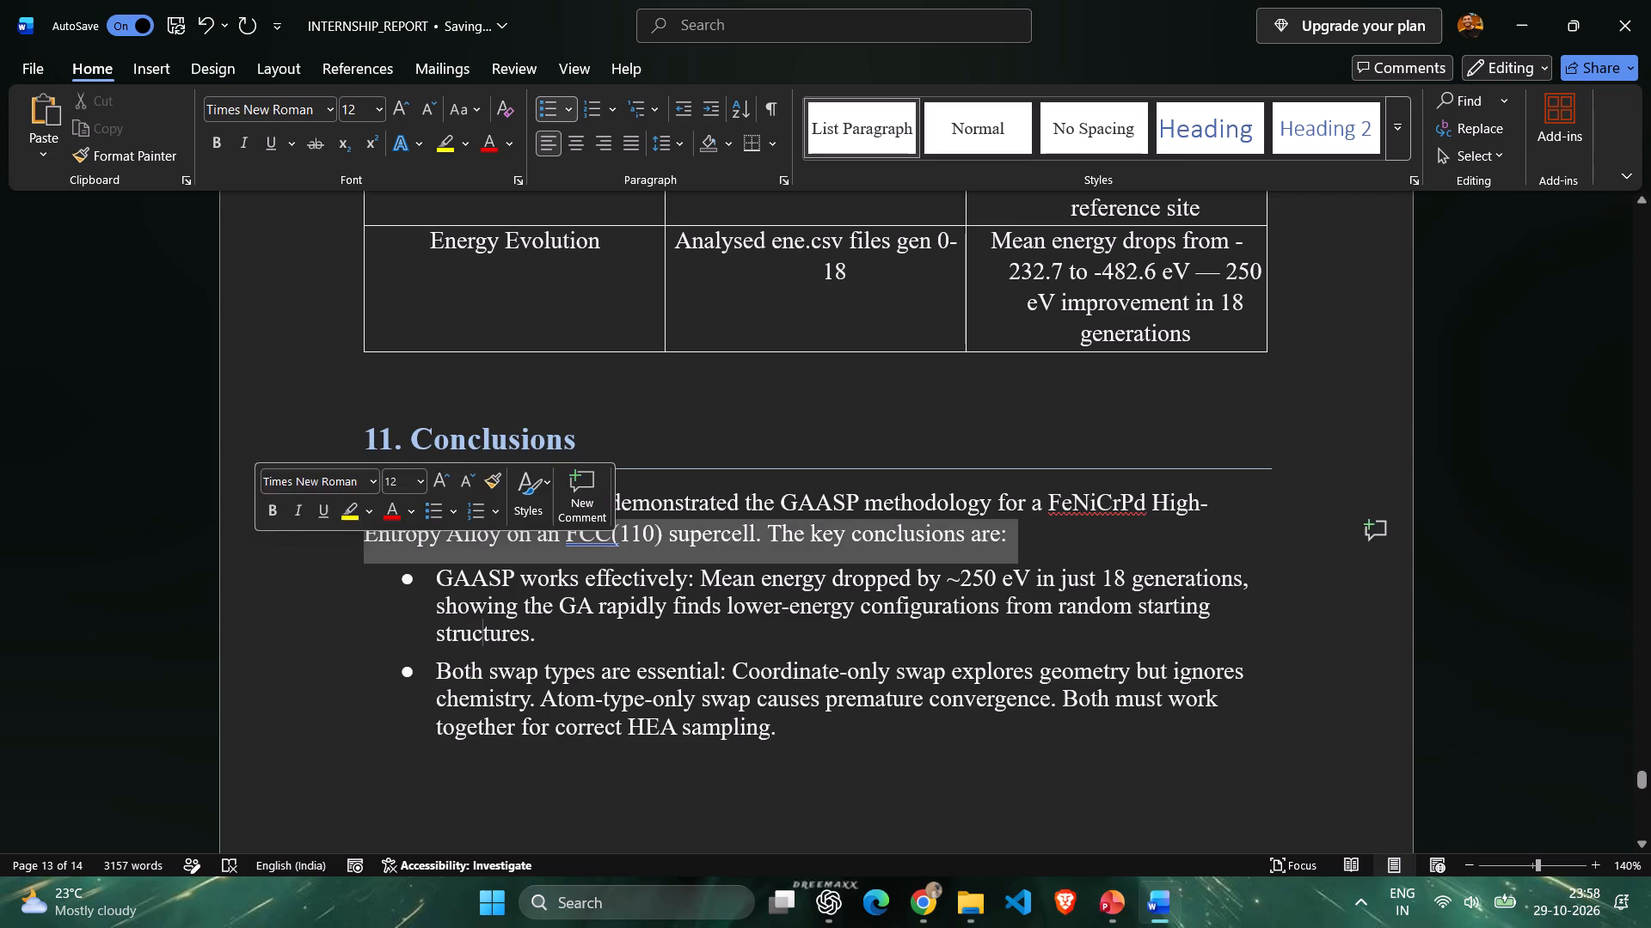
Set the font size of the "10. Summary of All Work Completed" heading to 16.
scroll(283, 501, up, 1)
scroll(255, 387, up, 14)
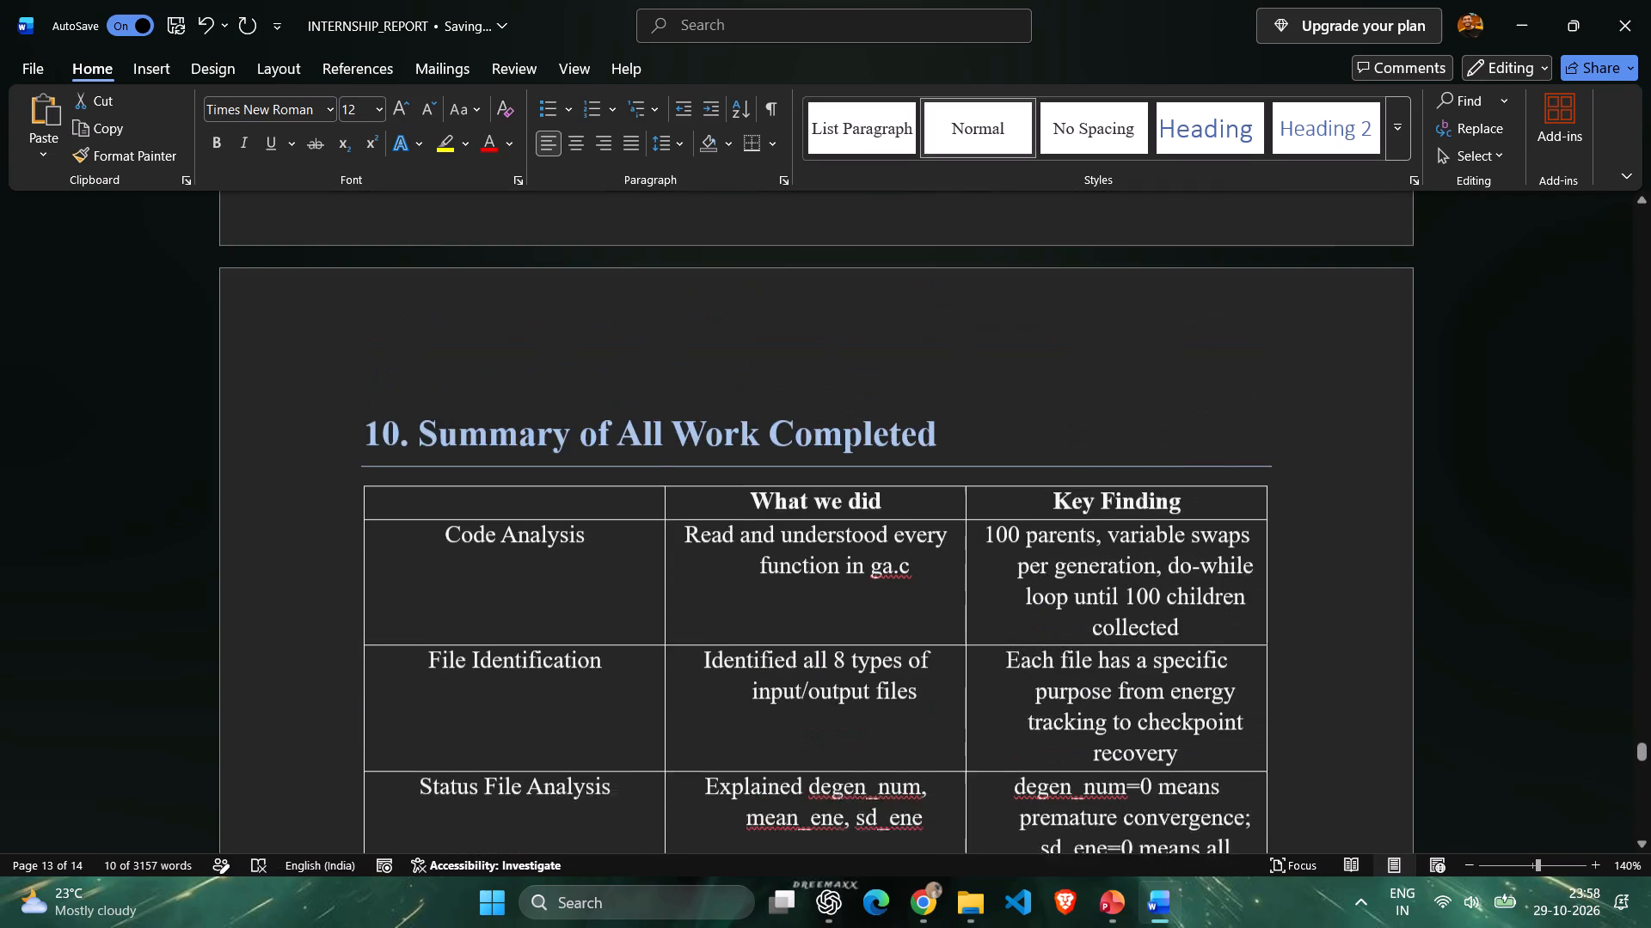
drag(345, 435, 709, 469)
click(875, 400)
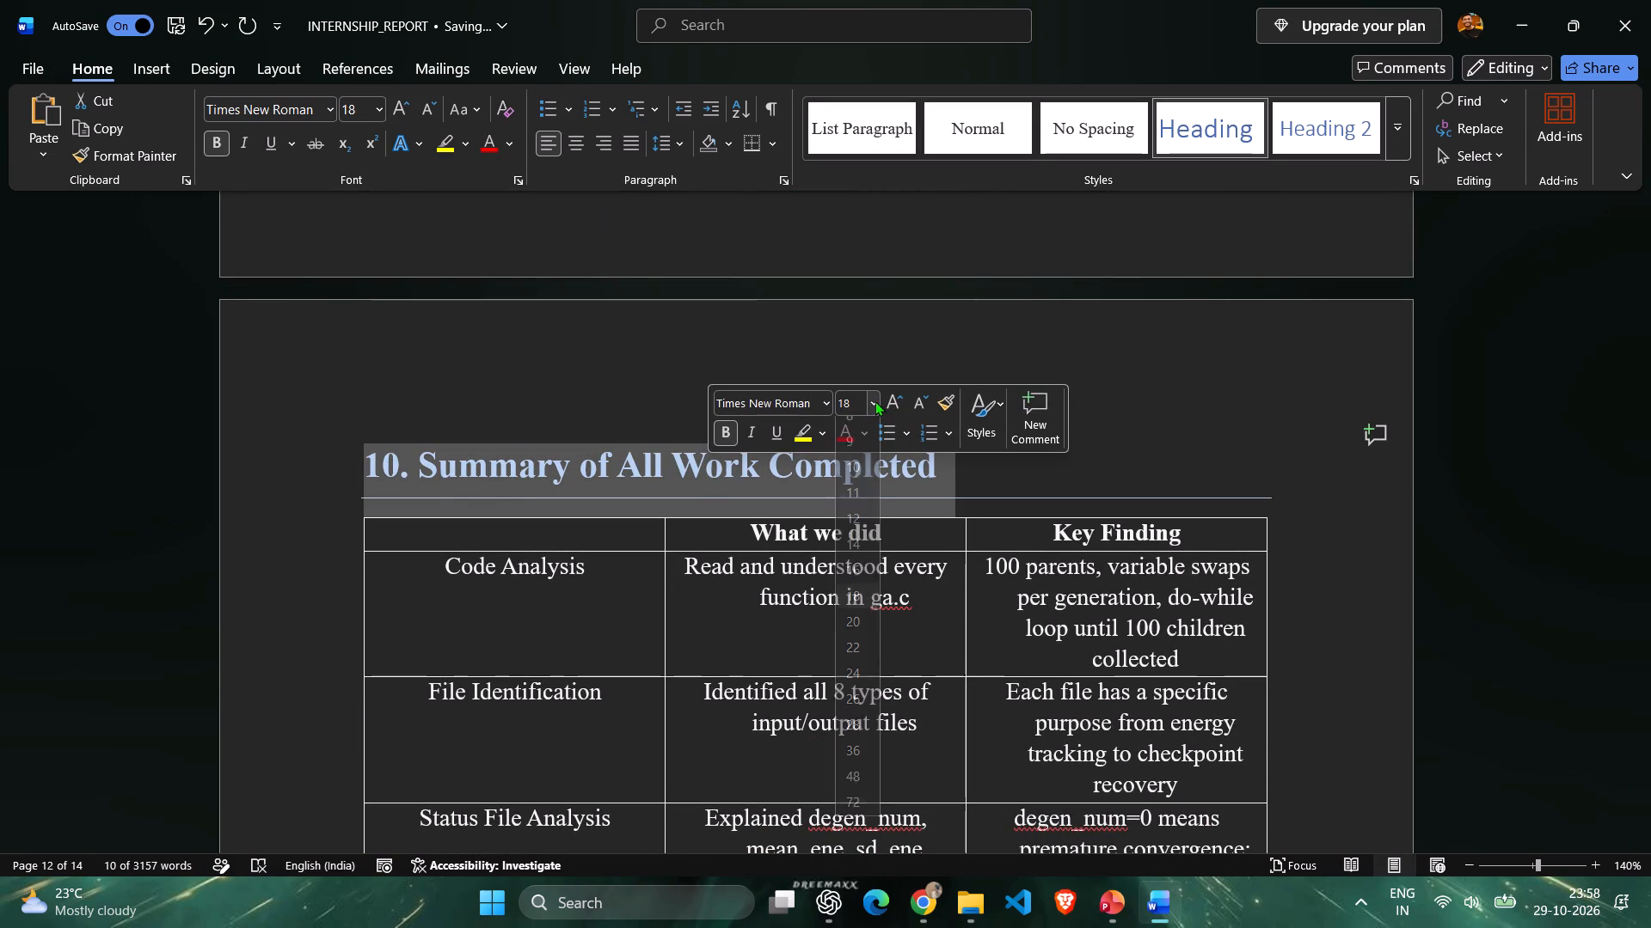
click(849, 583)
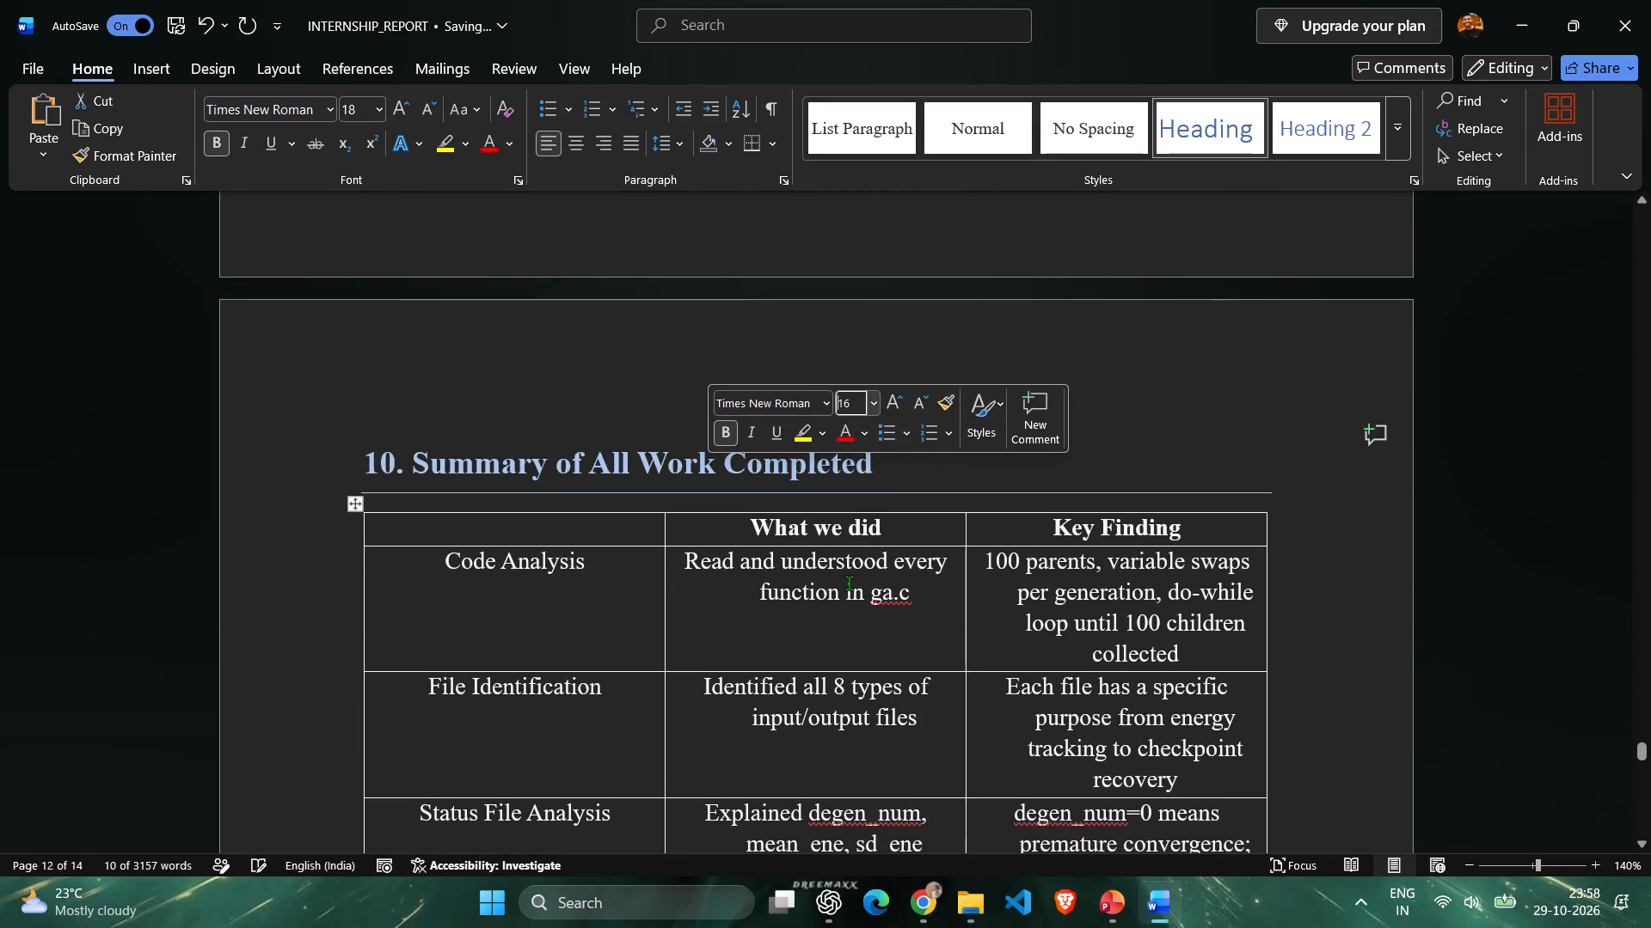
Set the font size of the "9.4 Detailed Interpretation of Results" heading to 16.
scroll(333, 347, up, 9)
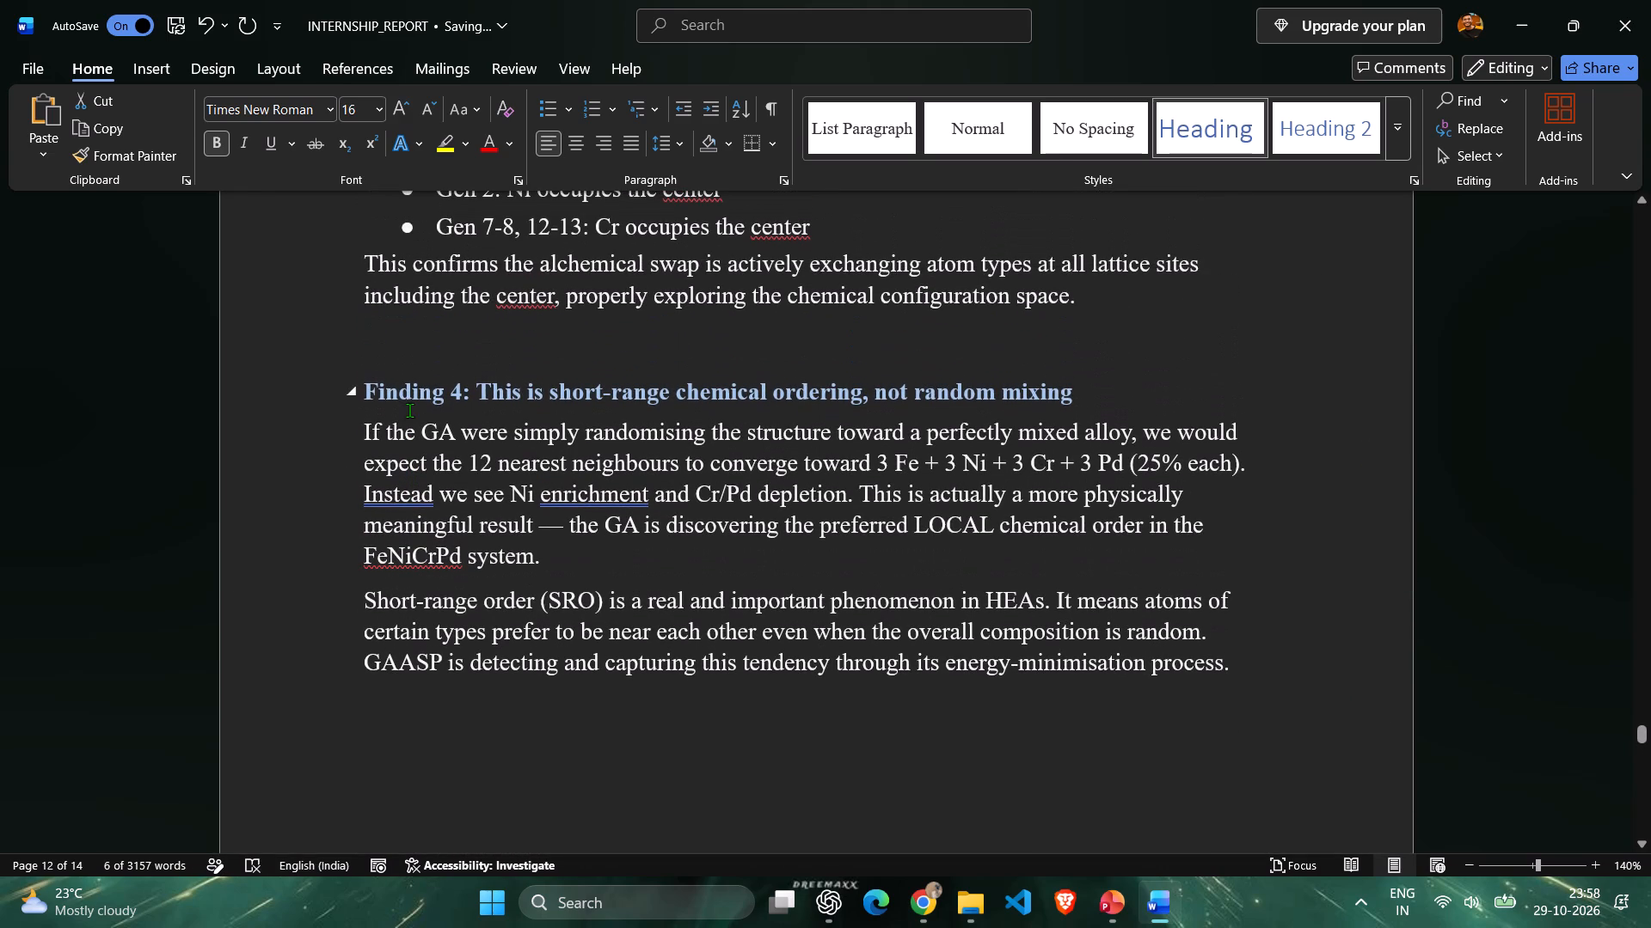
scroll(441, 359, up, 6)
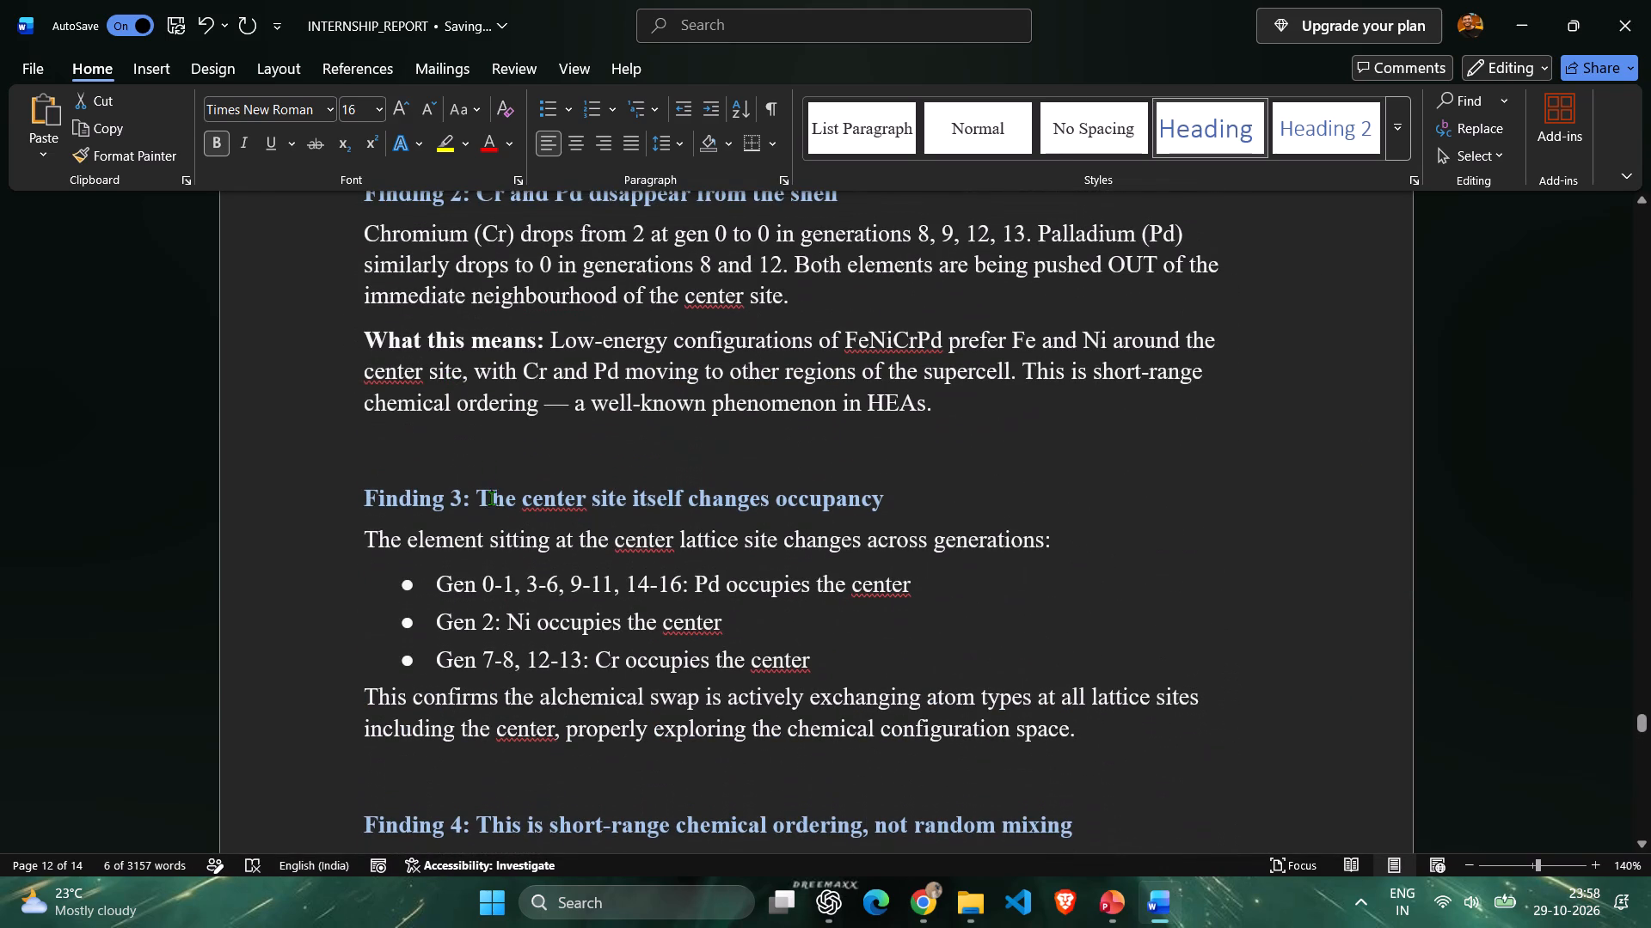
click(519, 504)
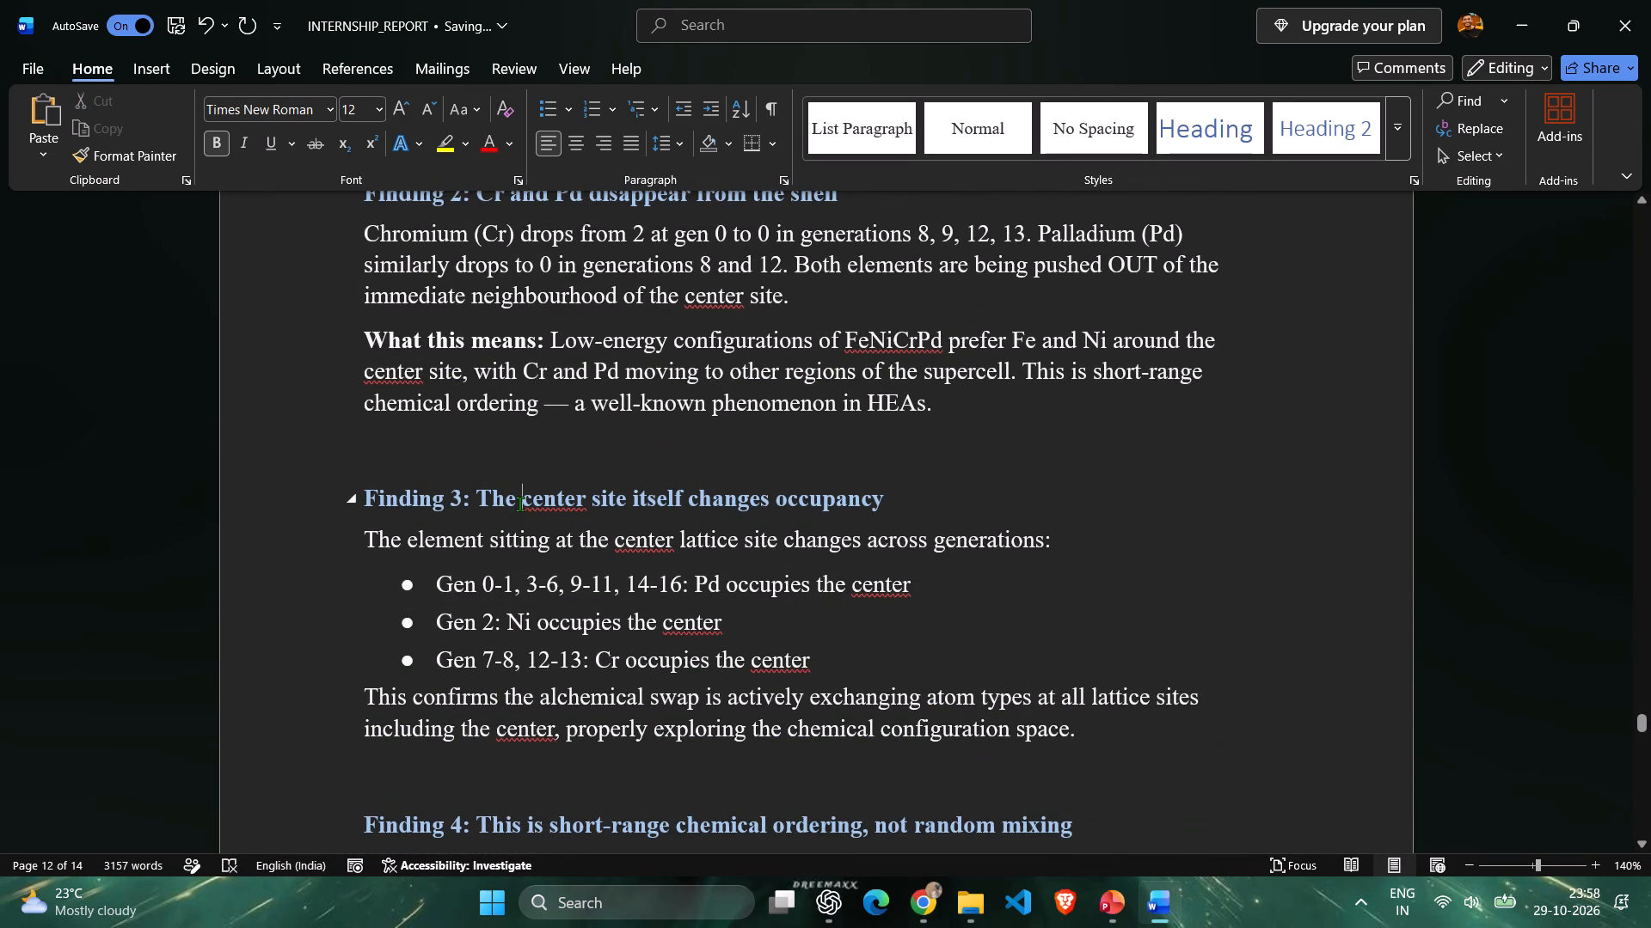
scroll(519, 501, up, 9)
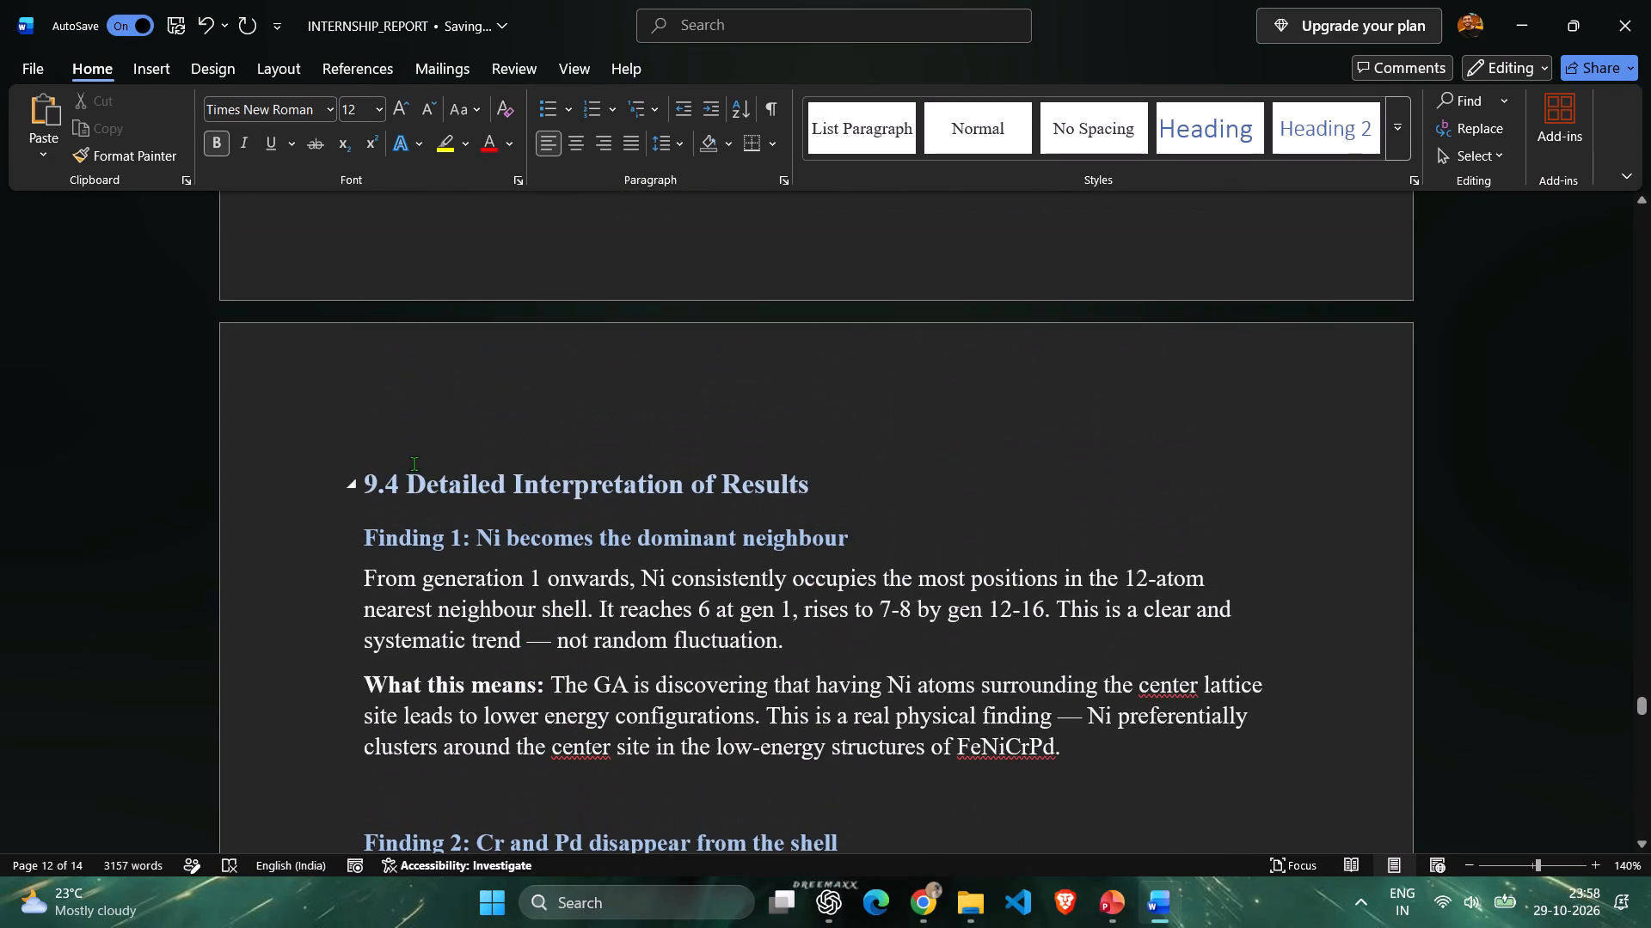
drag(321, 451, 776, 472)
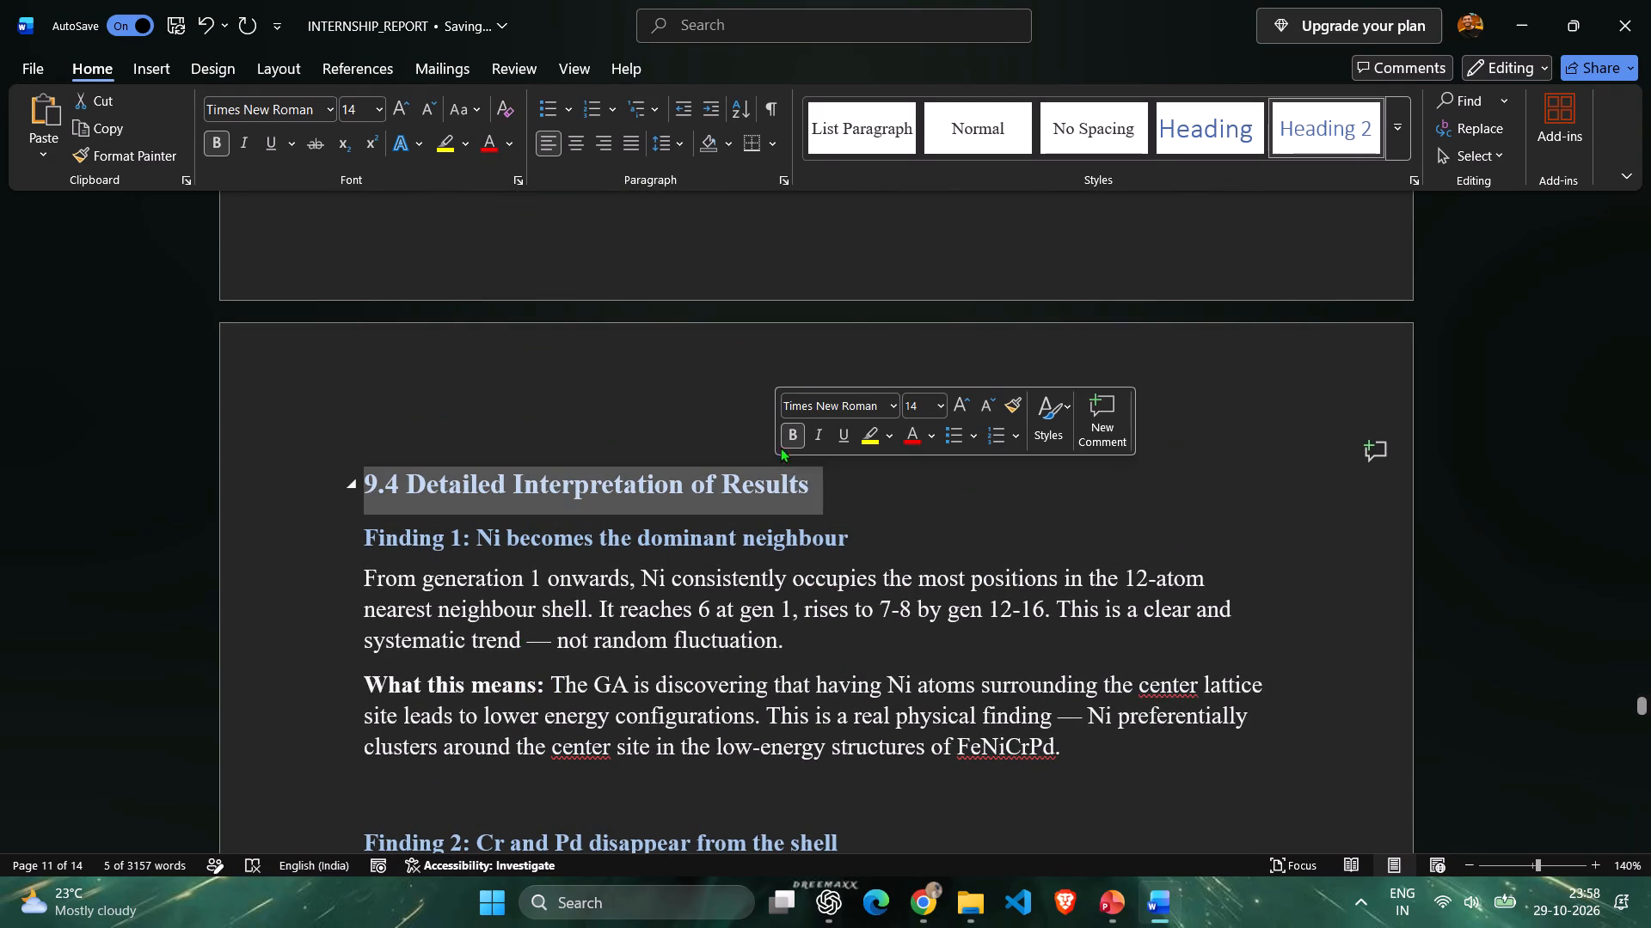
click(941, 404)
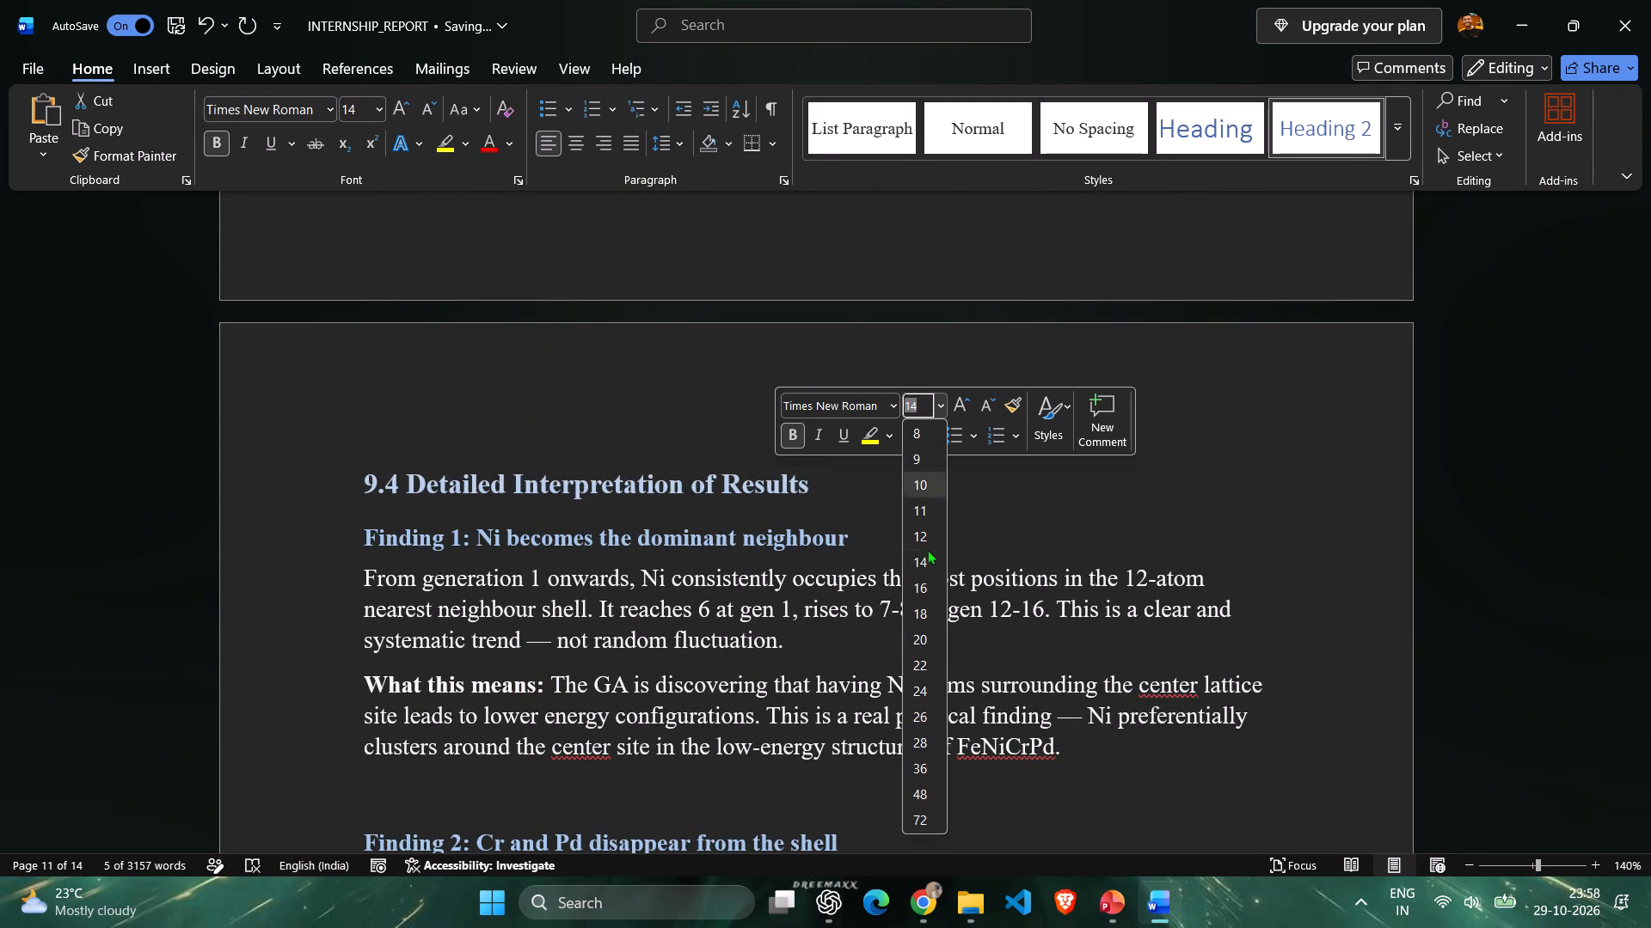
click(923, 589)
Set the font size of the whole "9.3 Complete Data Table — All Generations" heading to 16.
scroll(371, 540, up, 5)
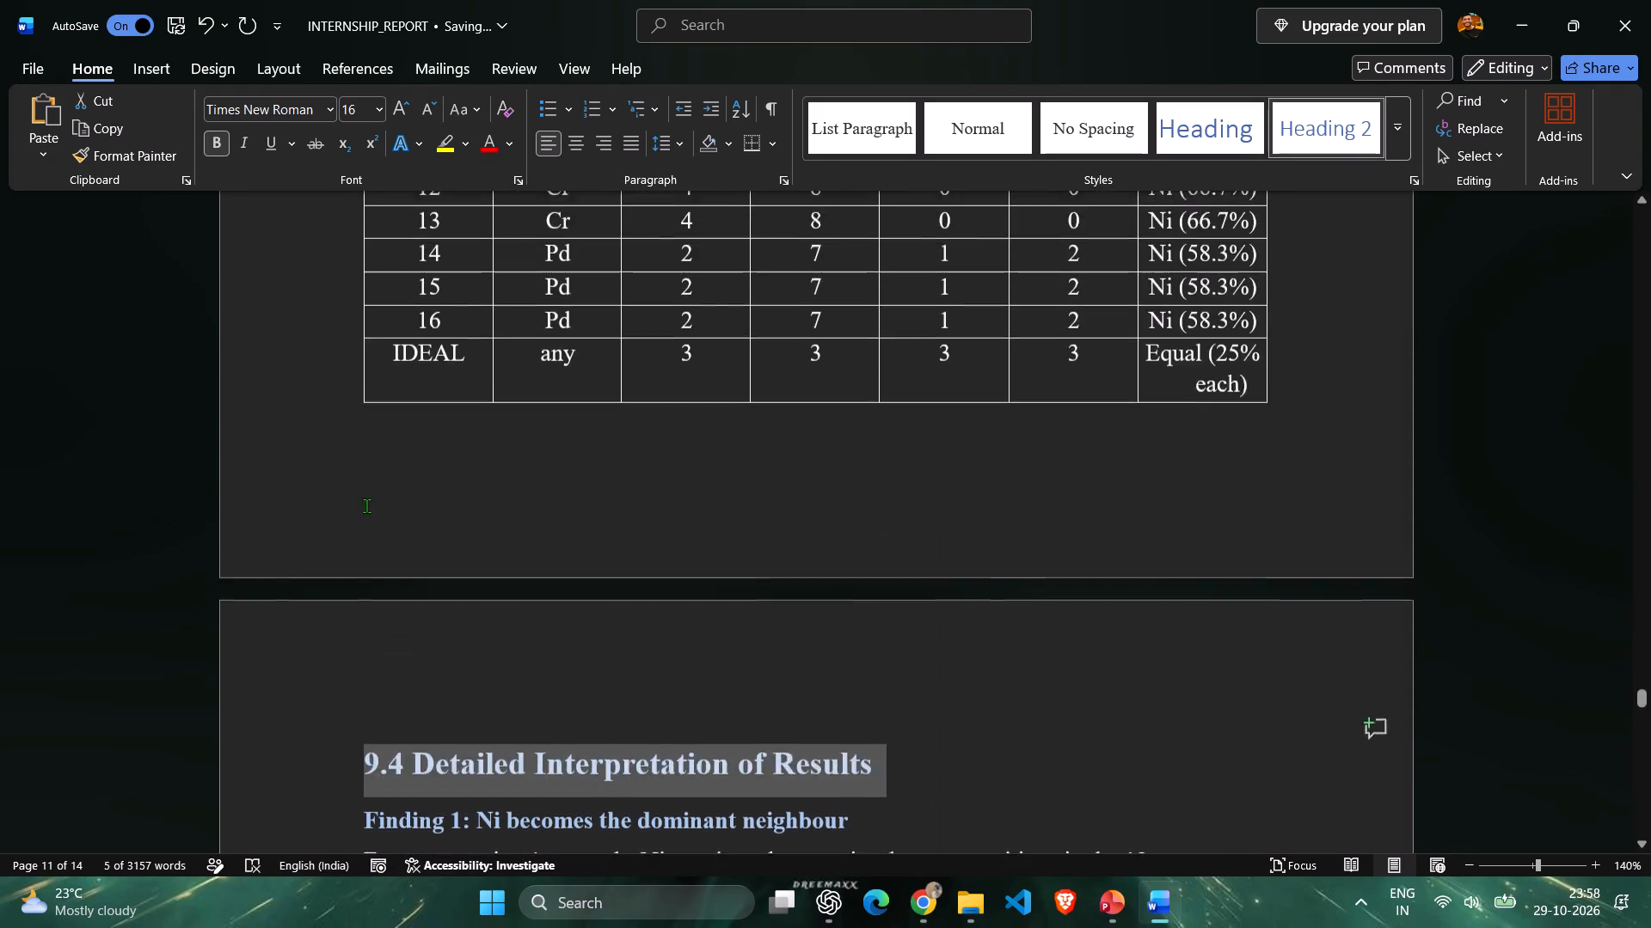
scroll(366, 505, up, 13)
click(393, 638)
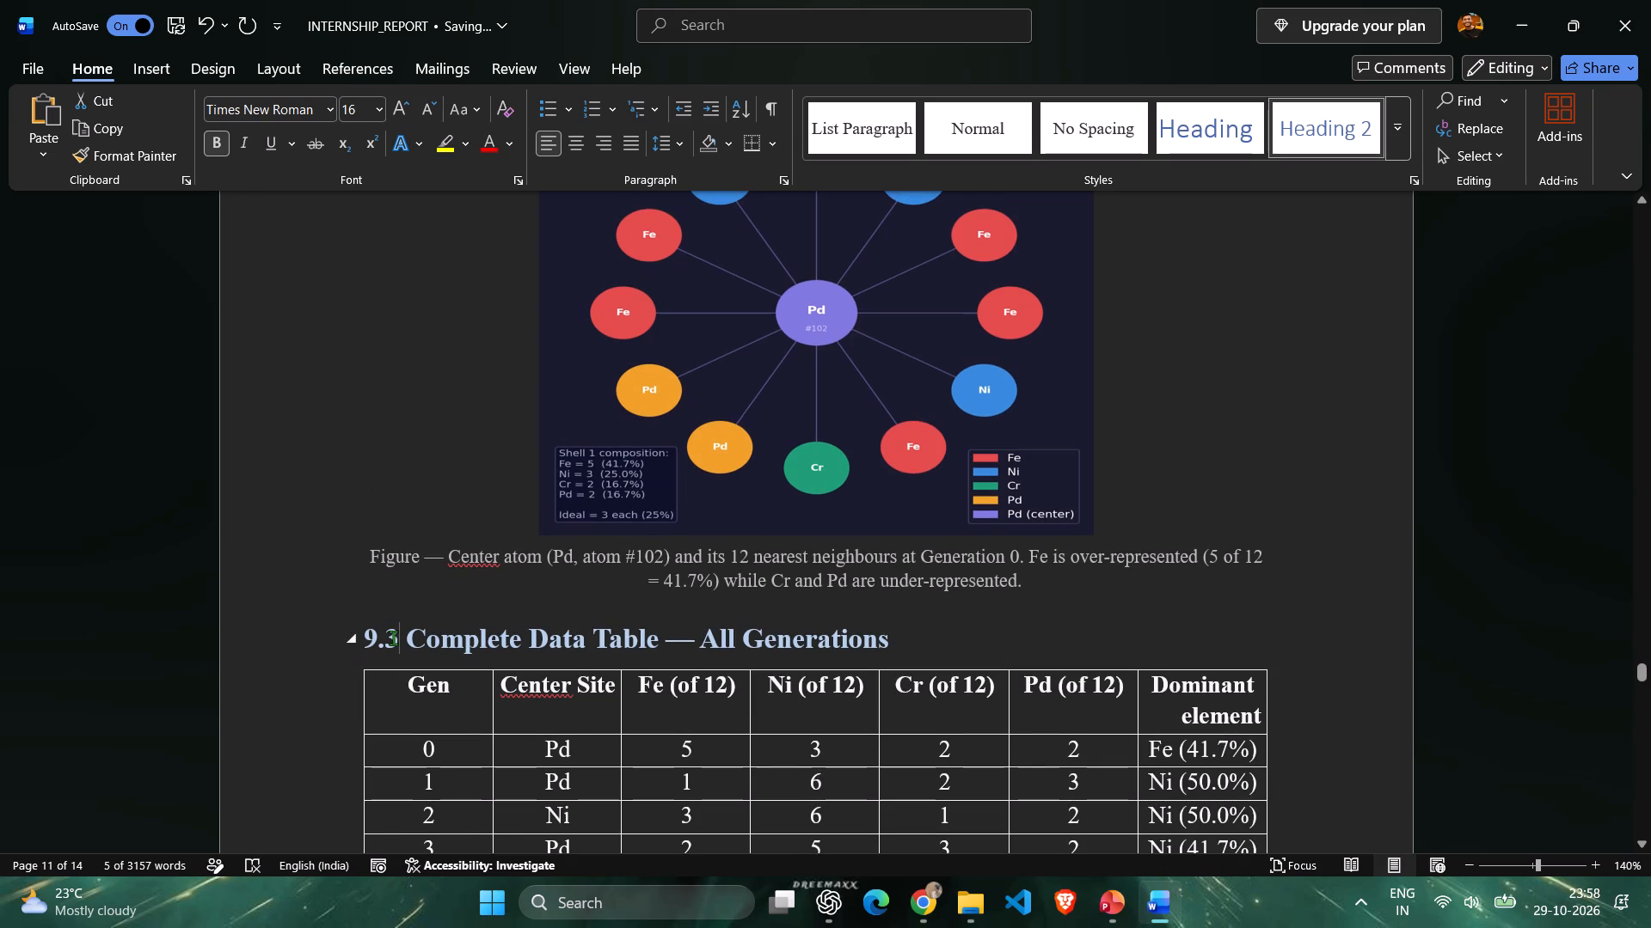
click(377, 637)
drag(315, 596, 453, 625)
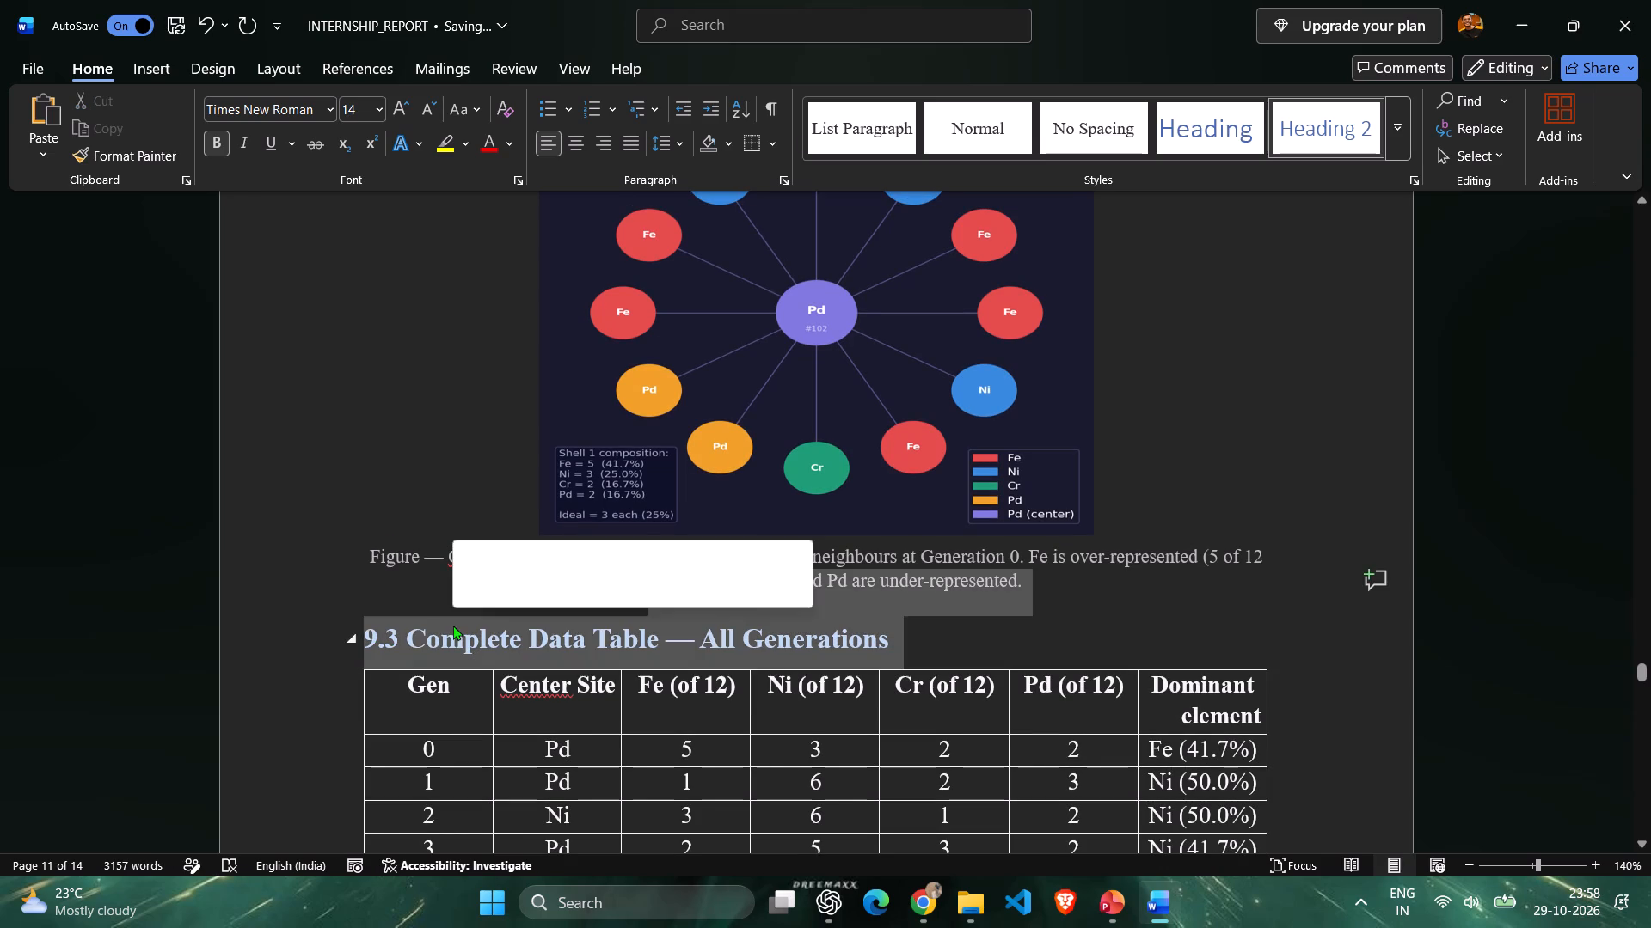
click(285, 639)
click(317, 644)
click(405, 629)
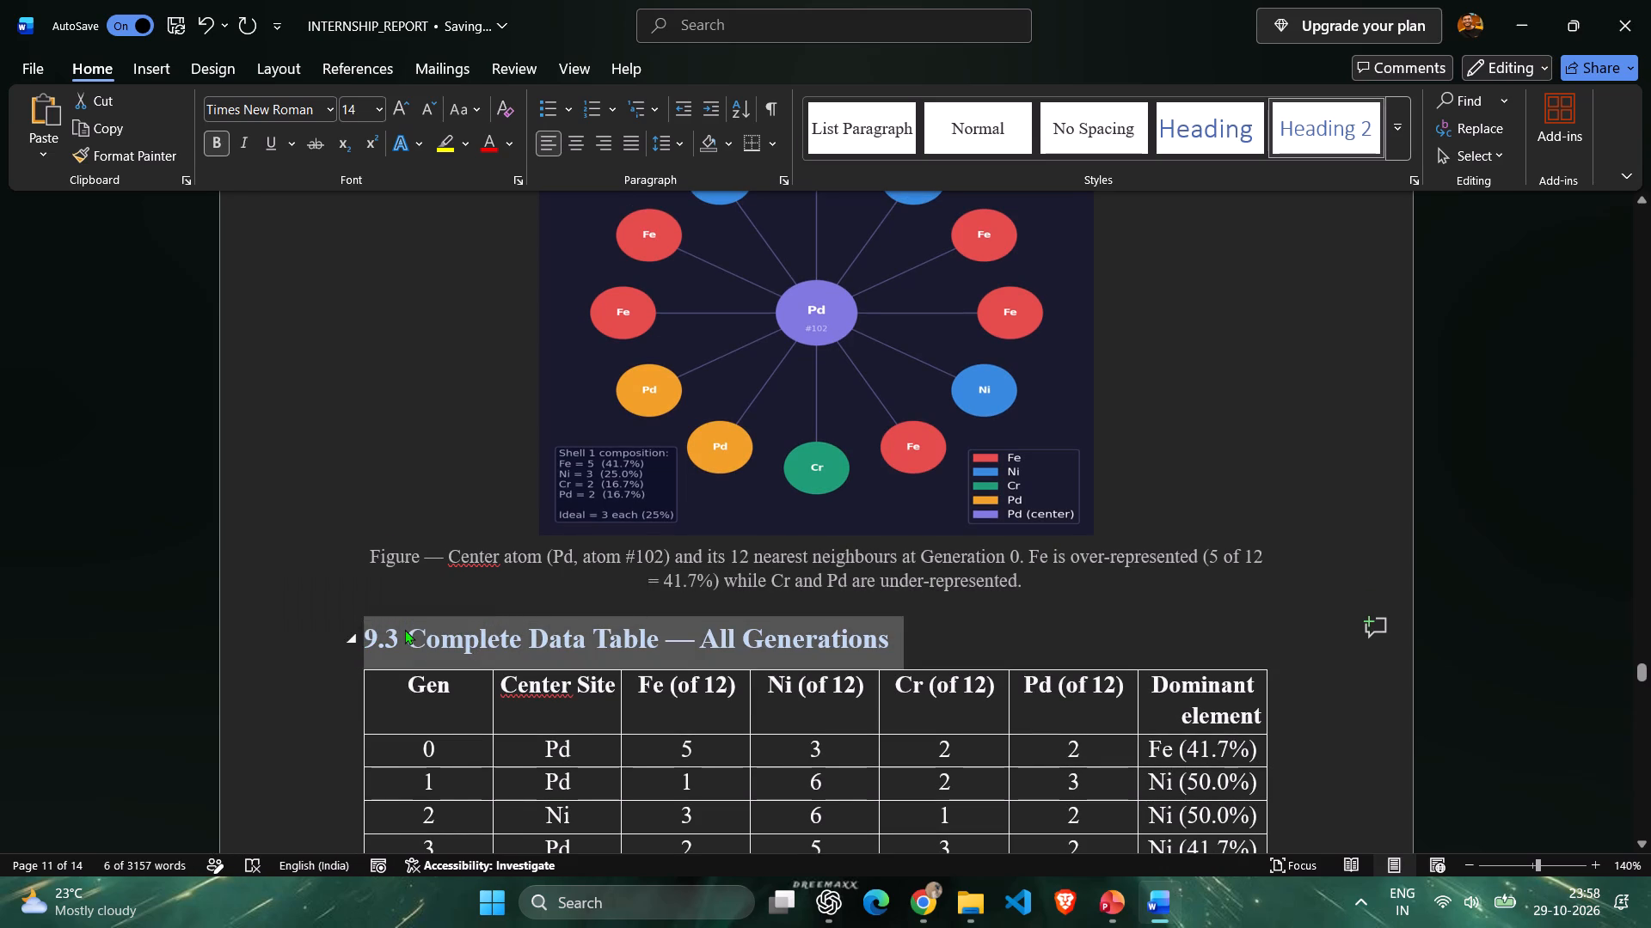
double_click(405, 629)
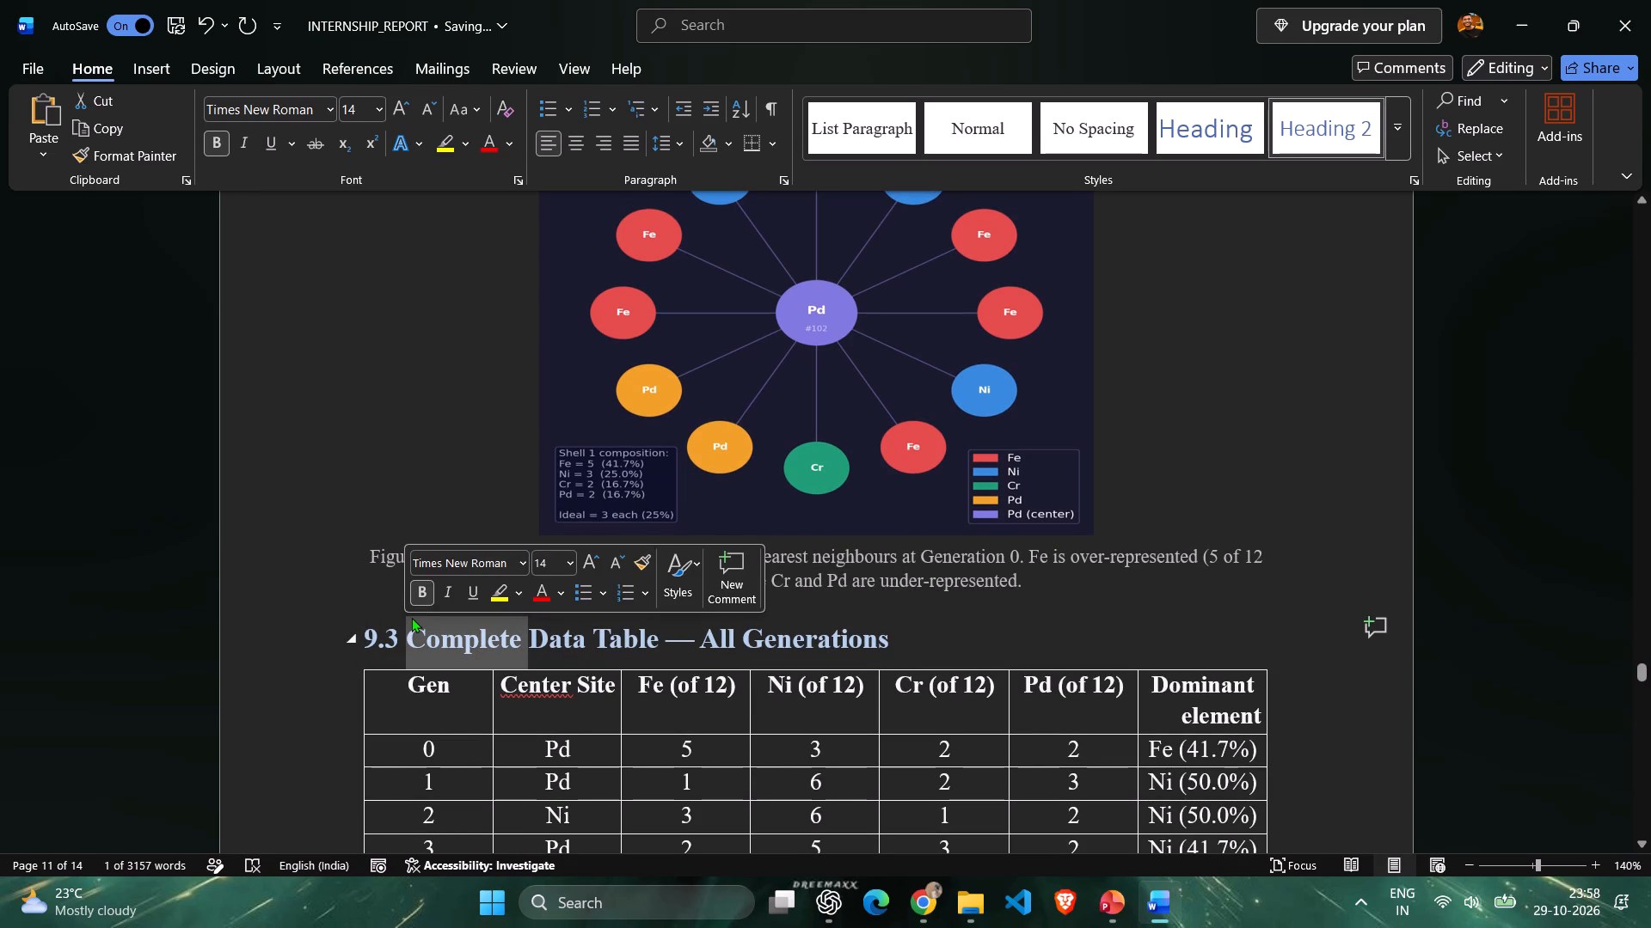
key(Left)
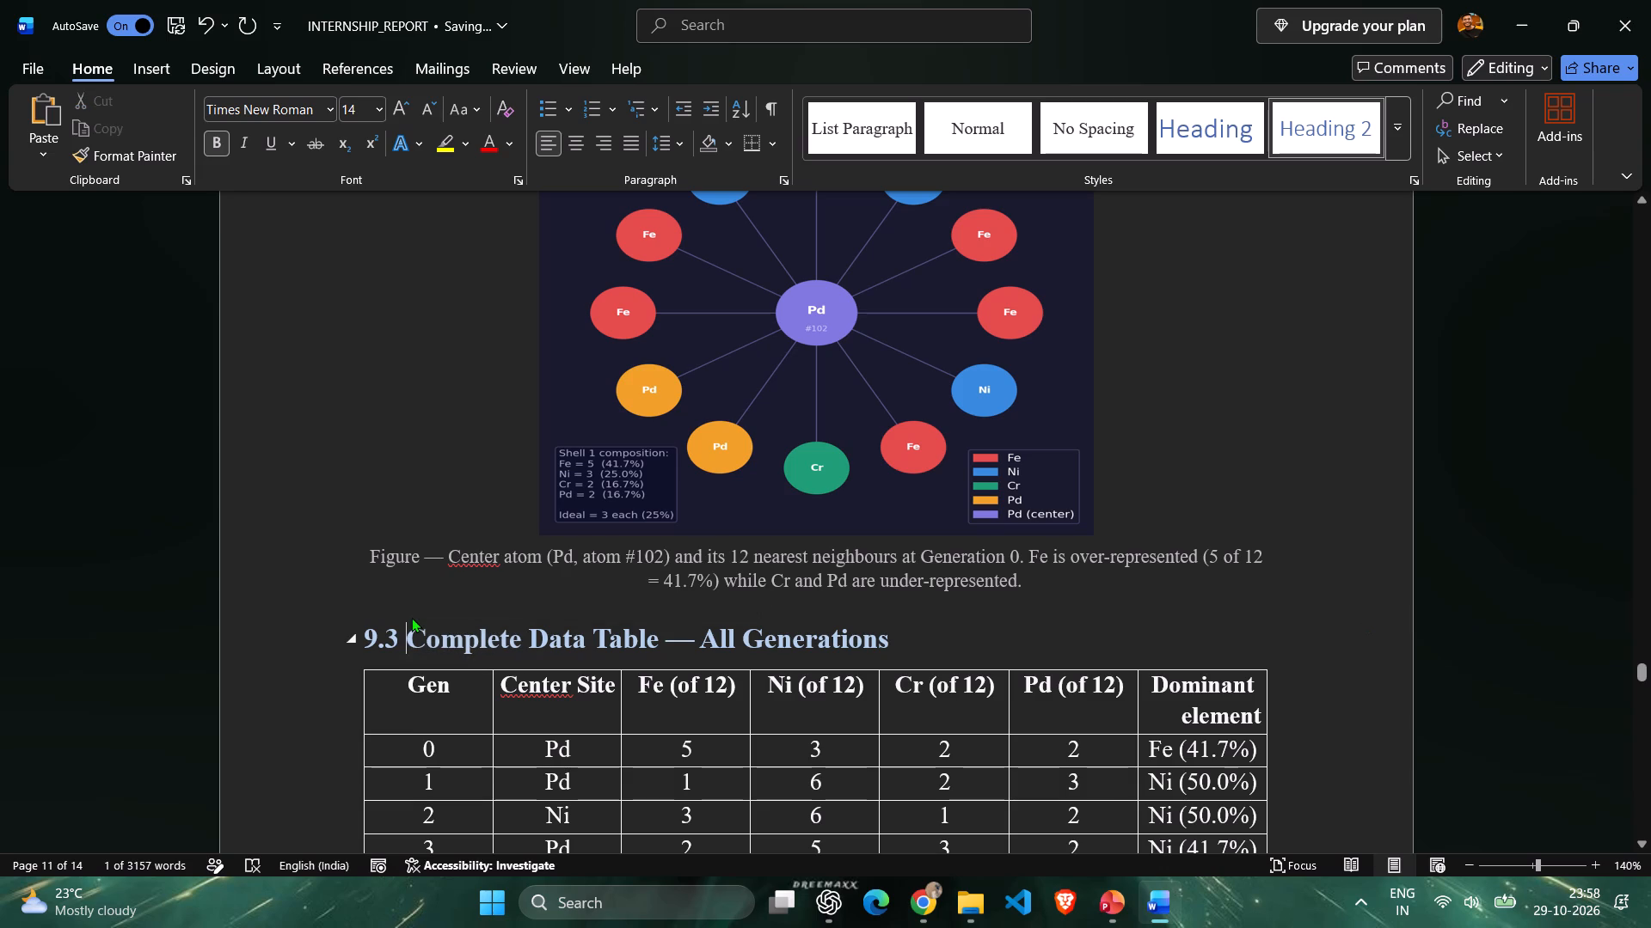
key(Left)
key(Left)
key(Left)
key(Left)
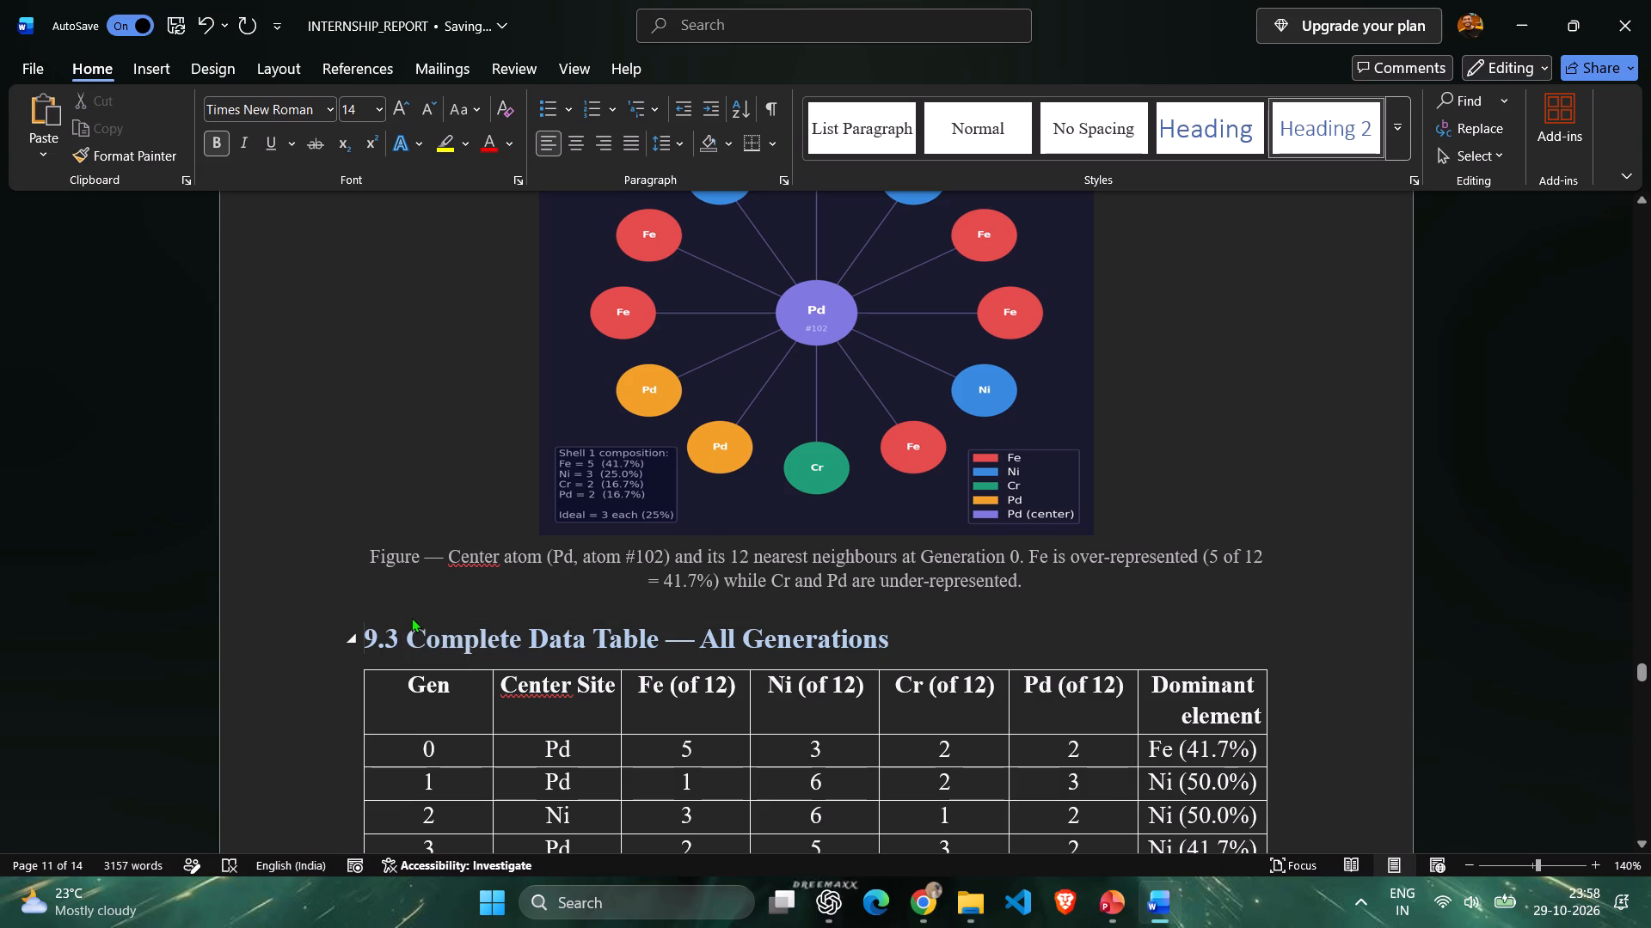
key(shift+Right)
key(shift+Right)
key(shift+Right)
key(shift+Right)
key(shift+Right)
key(shift+Right)
key(shift+Right)
key(shift+Right)
key(shift+Right)
key(shift+Right)
key(shift+Right)
key(shift+Right)
key(shift+Right)
key(shift+Right)
key(shift+Right)
key(shift+Right)
key(shift+Right)
key(shift+Right)
key(shift+Right)
key(shift+Right)
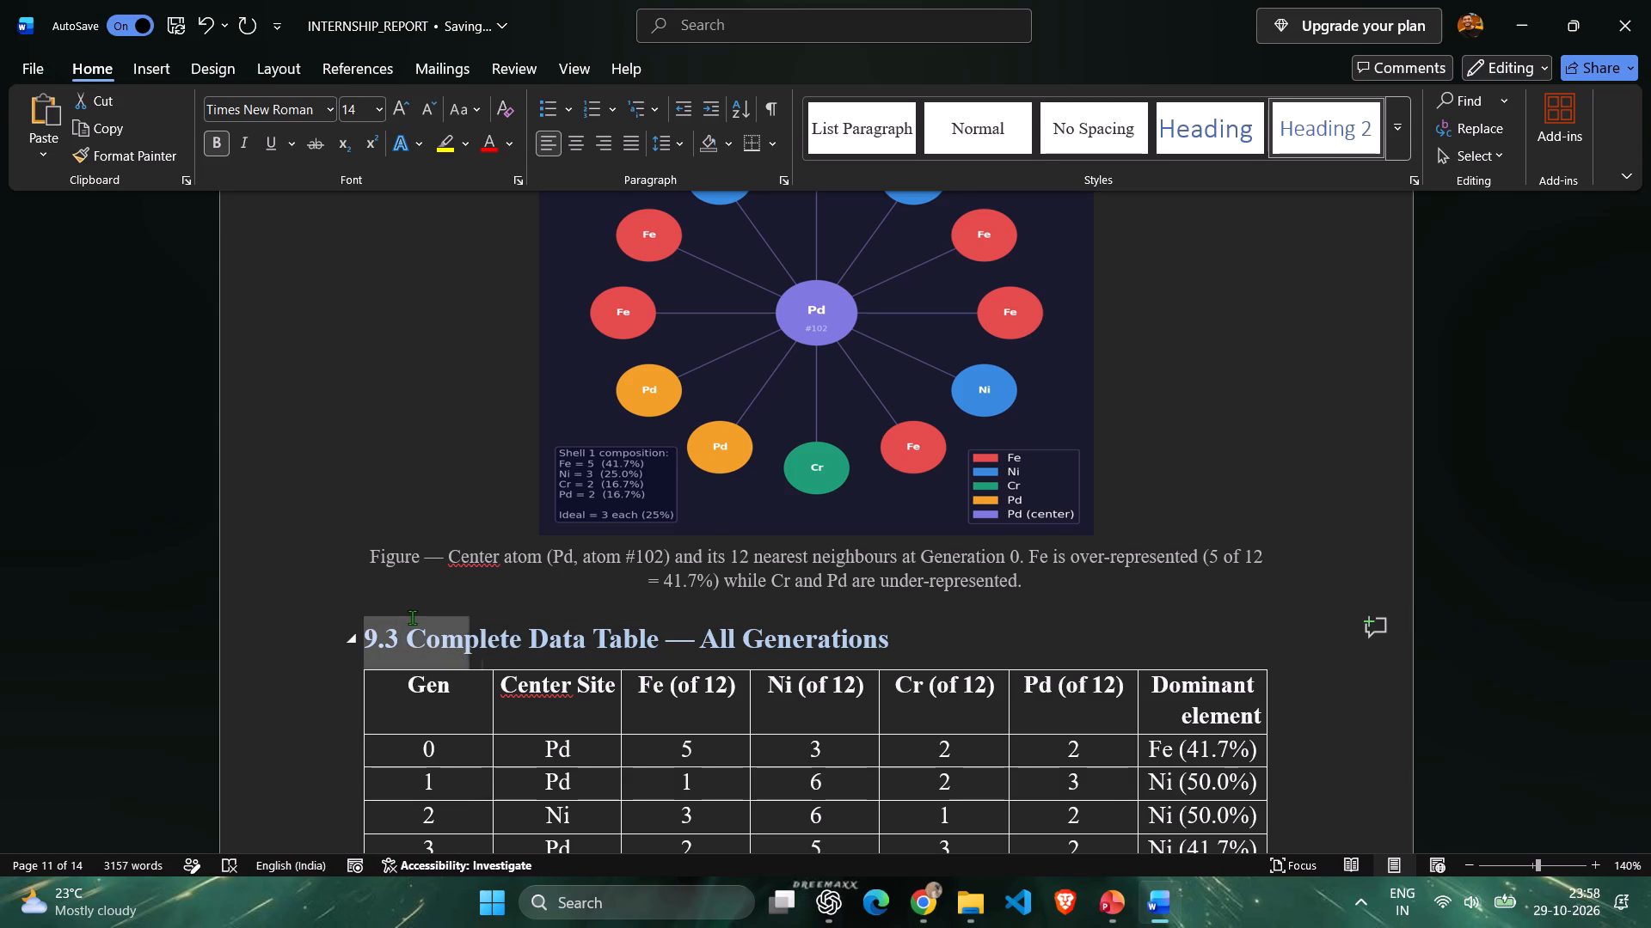
key(shift+Right)
key(shift+Right)
key(shift+Right)
key(shift+Right)
key(shift+Right)
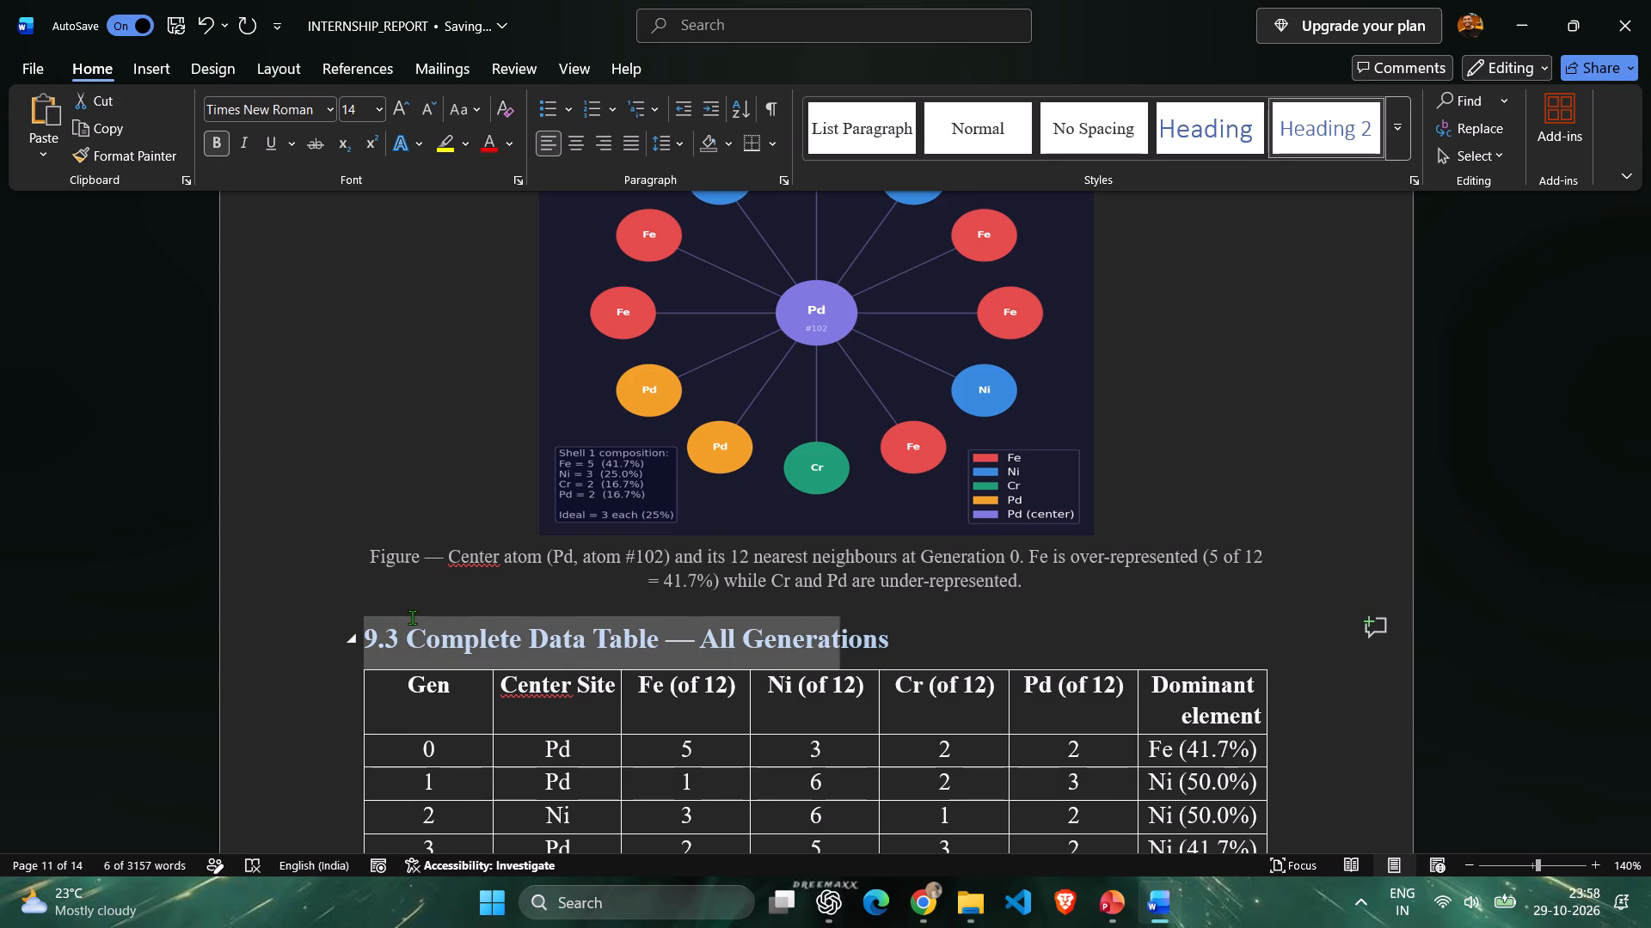
key(shift+Right)
key(shift+Right)
key(shift+Right)
key(shift+Right)
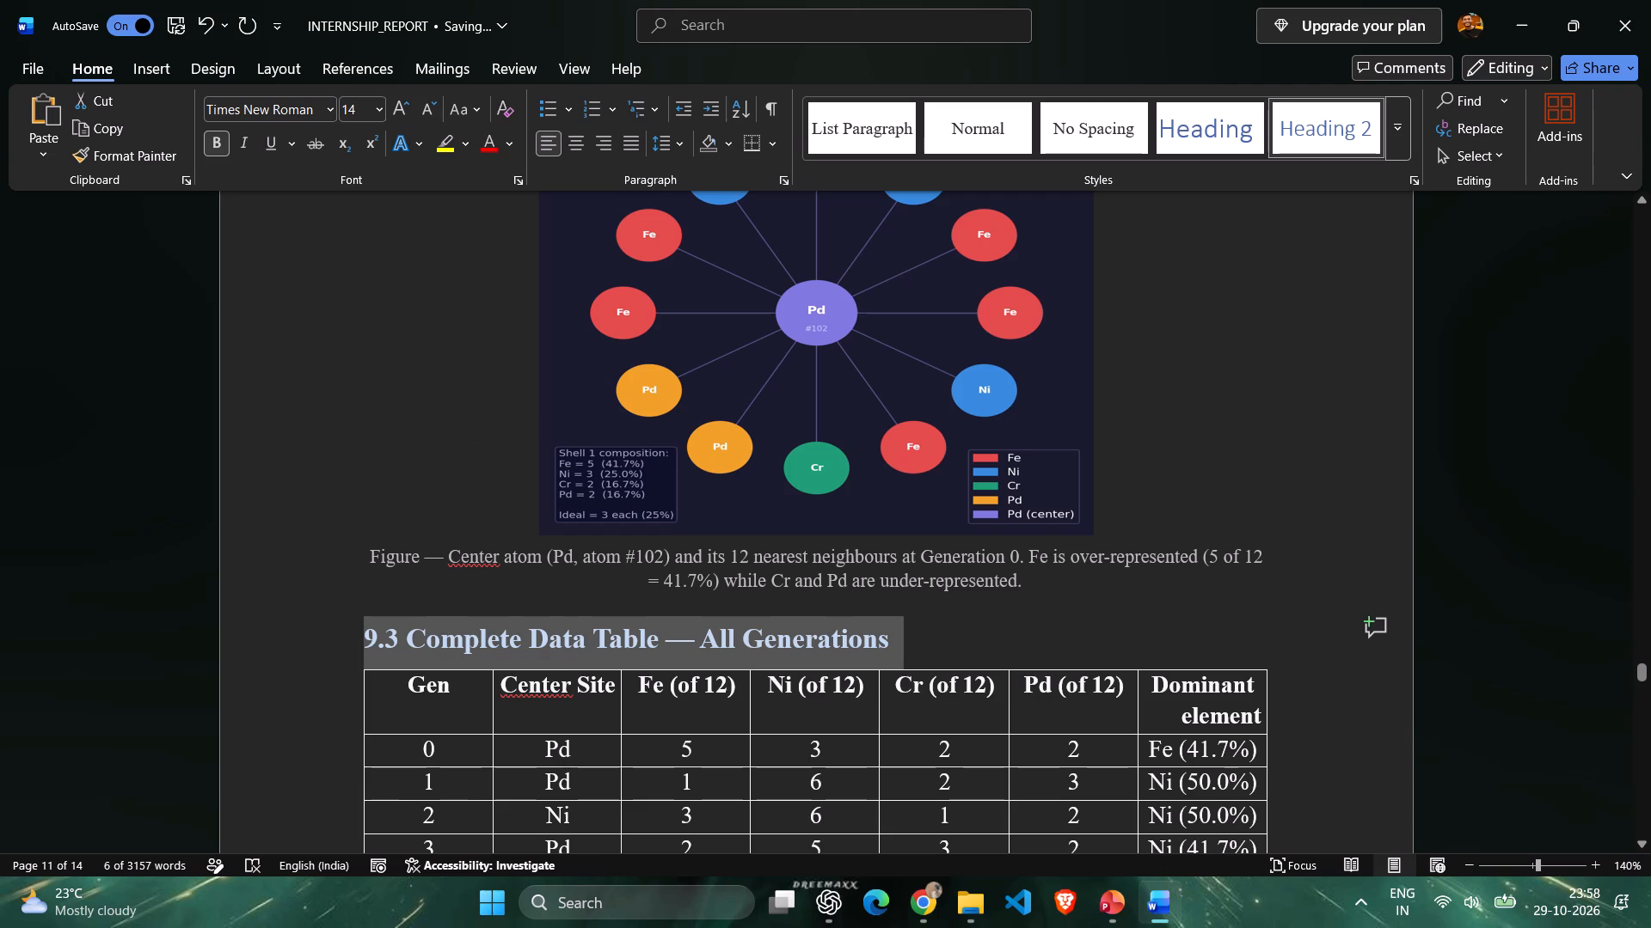
click(381, 120)
click(365, 295)
Set the font size of the "9.2 Coordination Environment at Generation 0" heading to 16.
scroll(412, 485, up, 2)
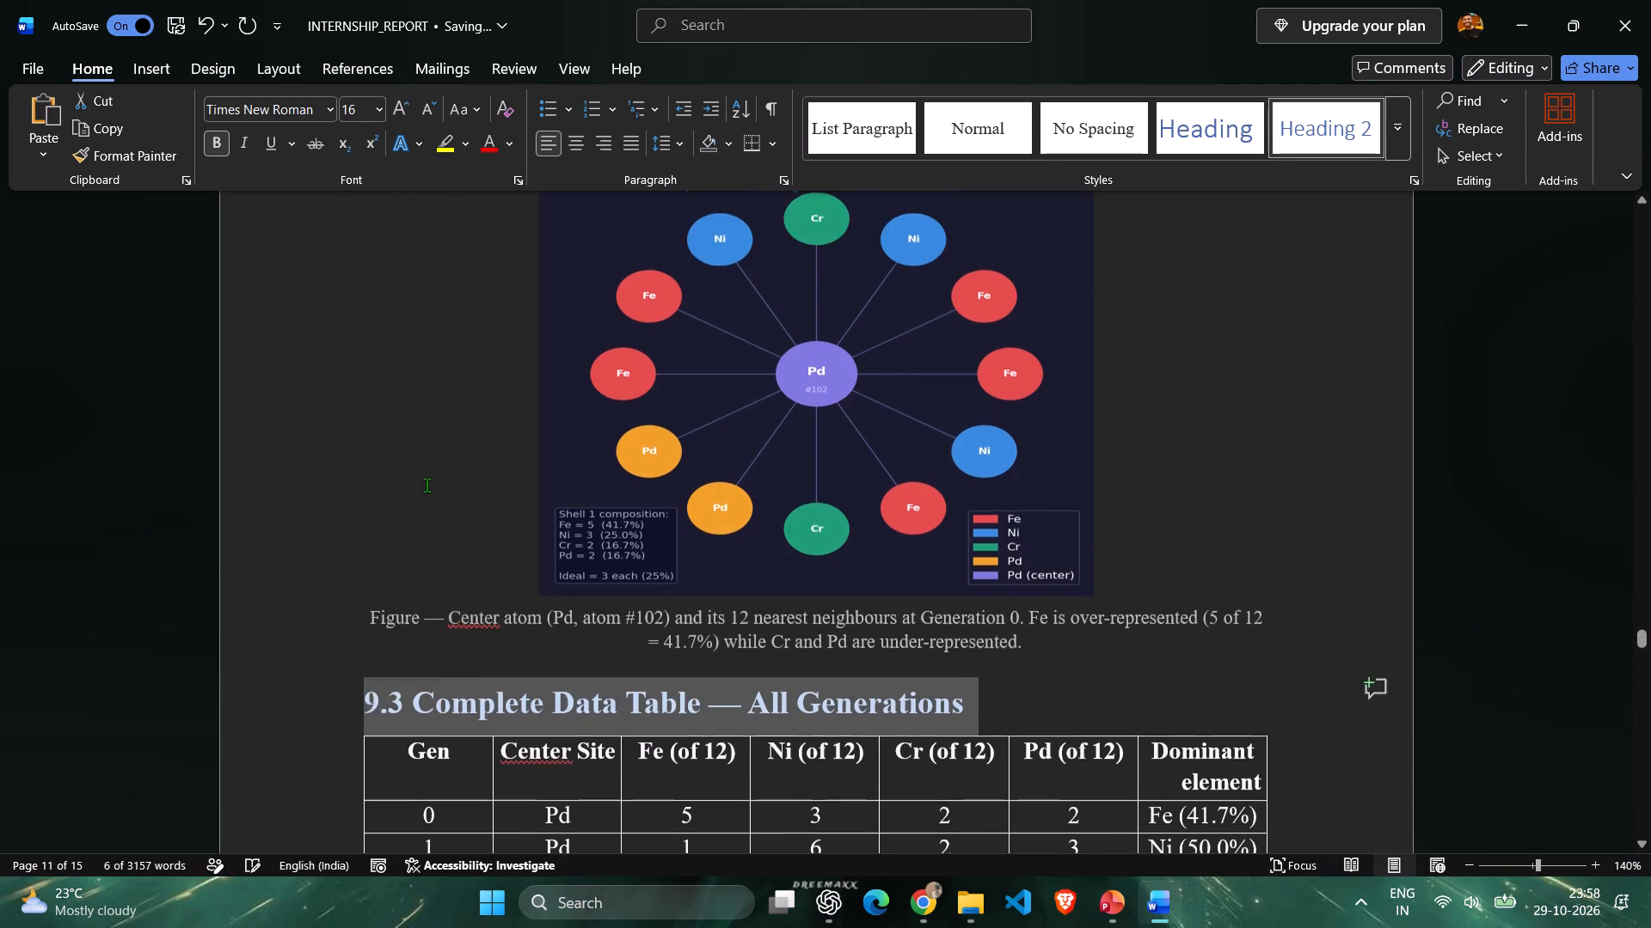
scroll(427, 485, up, 11)
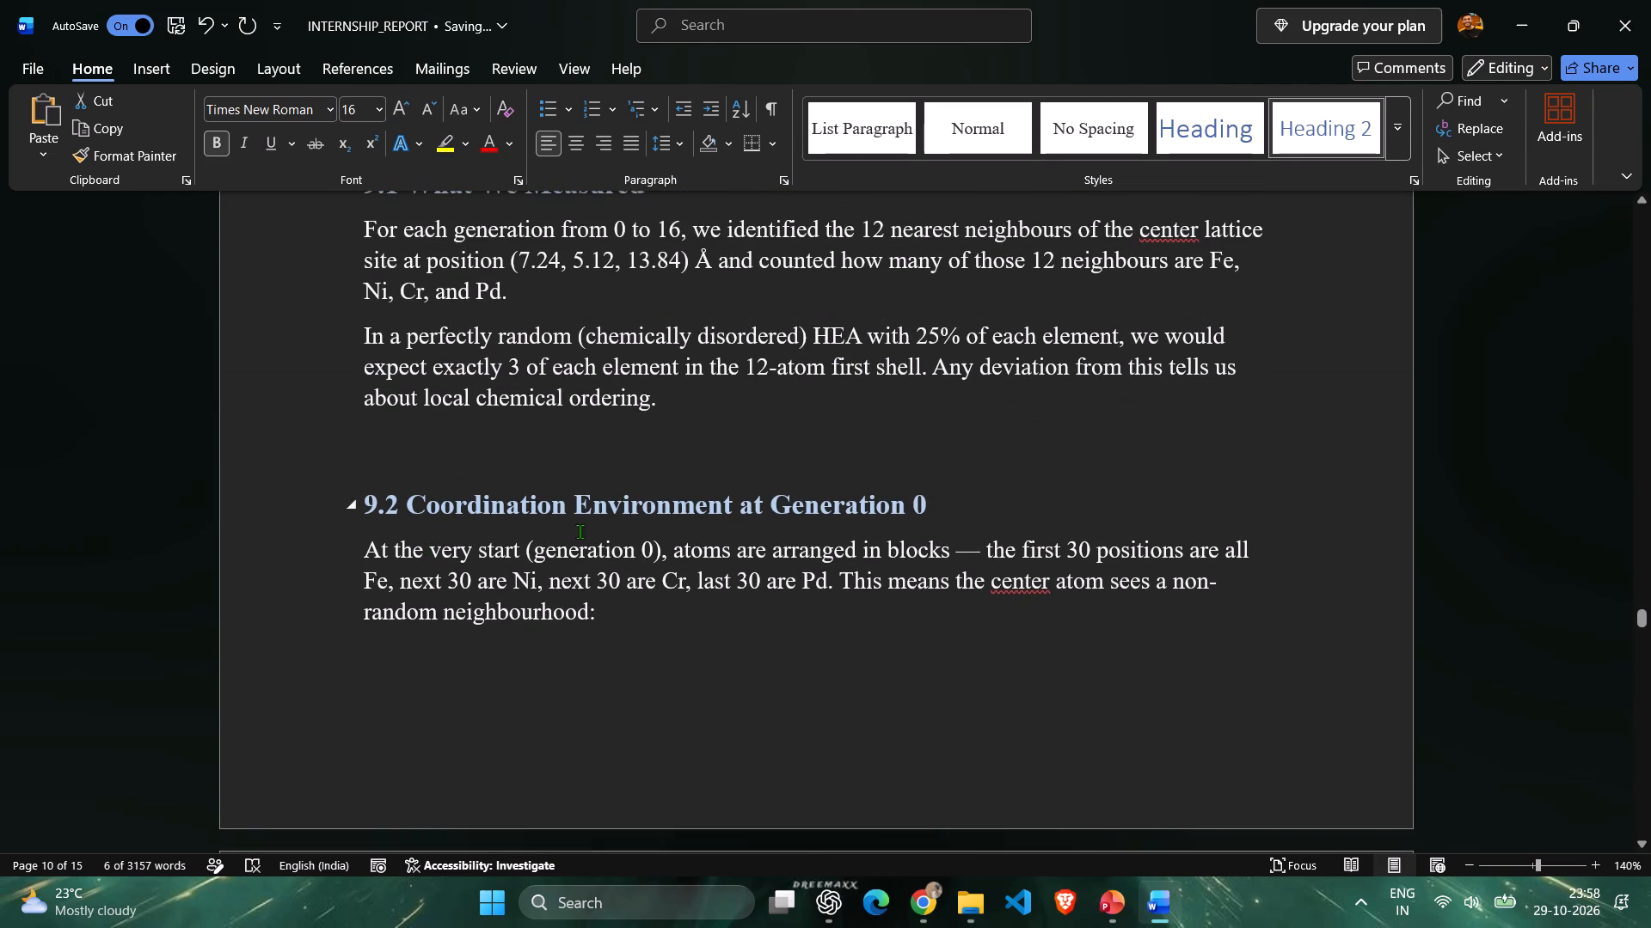
drag(993, 507, 333, 497)
click(497, 424)
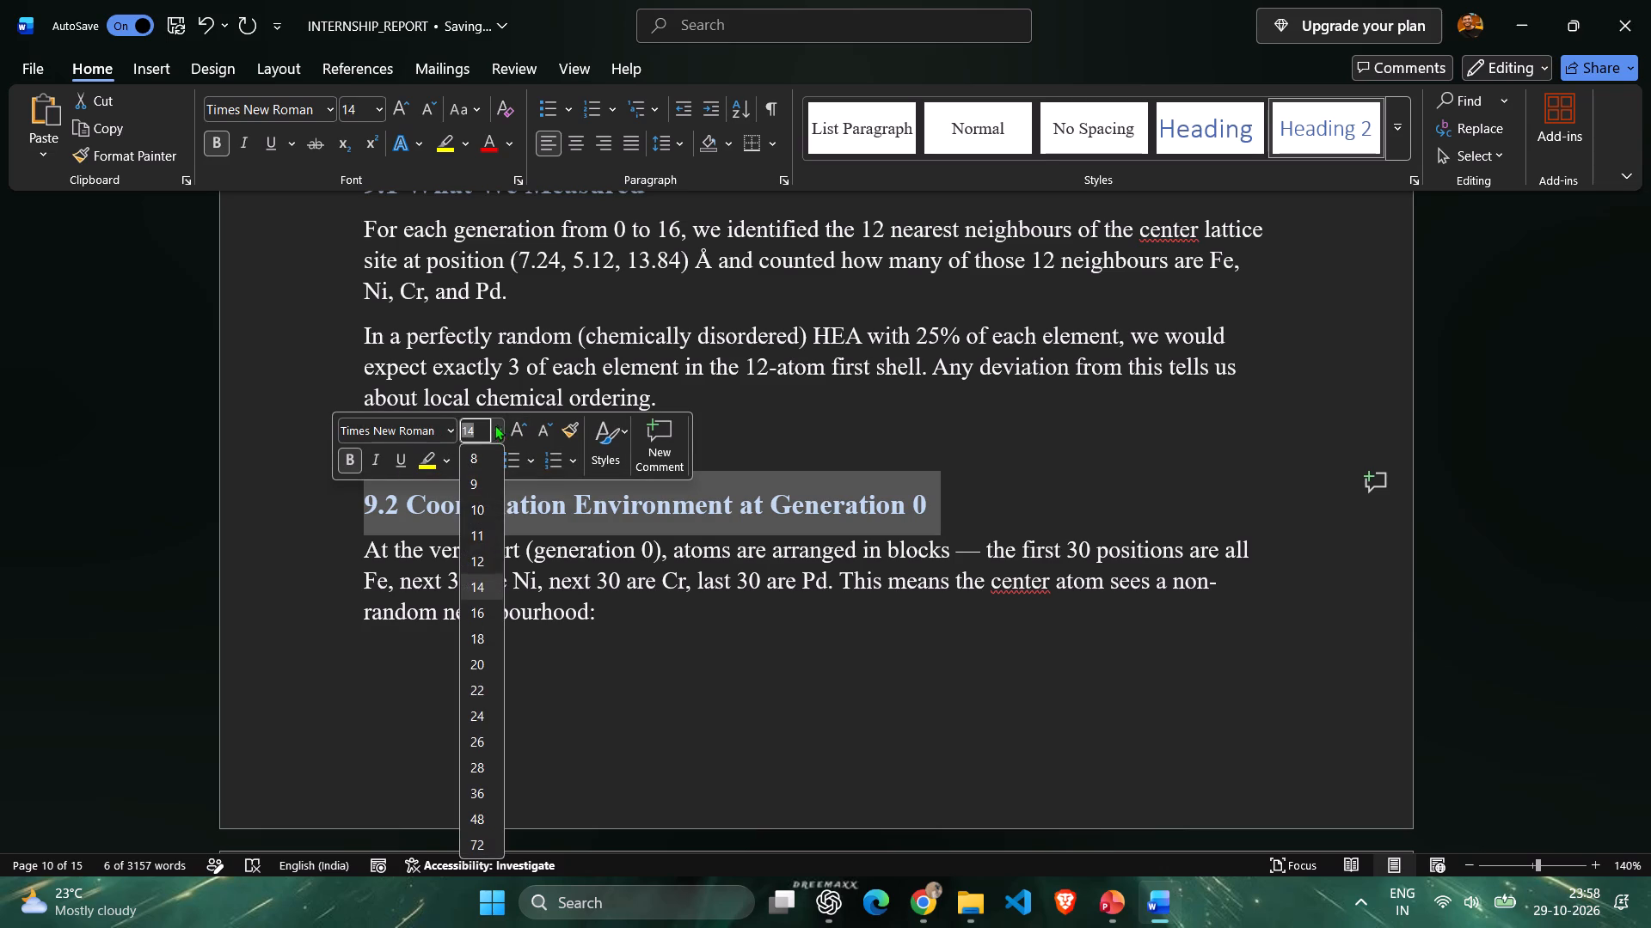
click(473, 616)
Set the font size of the "9.1 What We Measured" heading to 16.
scroll(218, 715, up, 2)
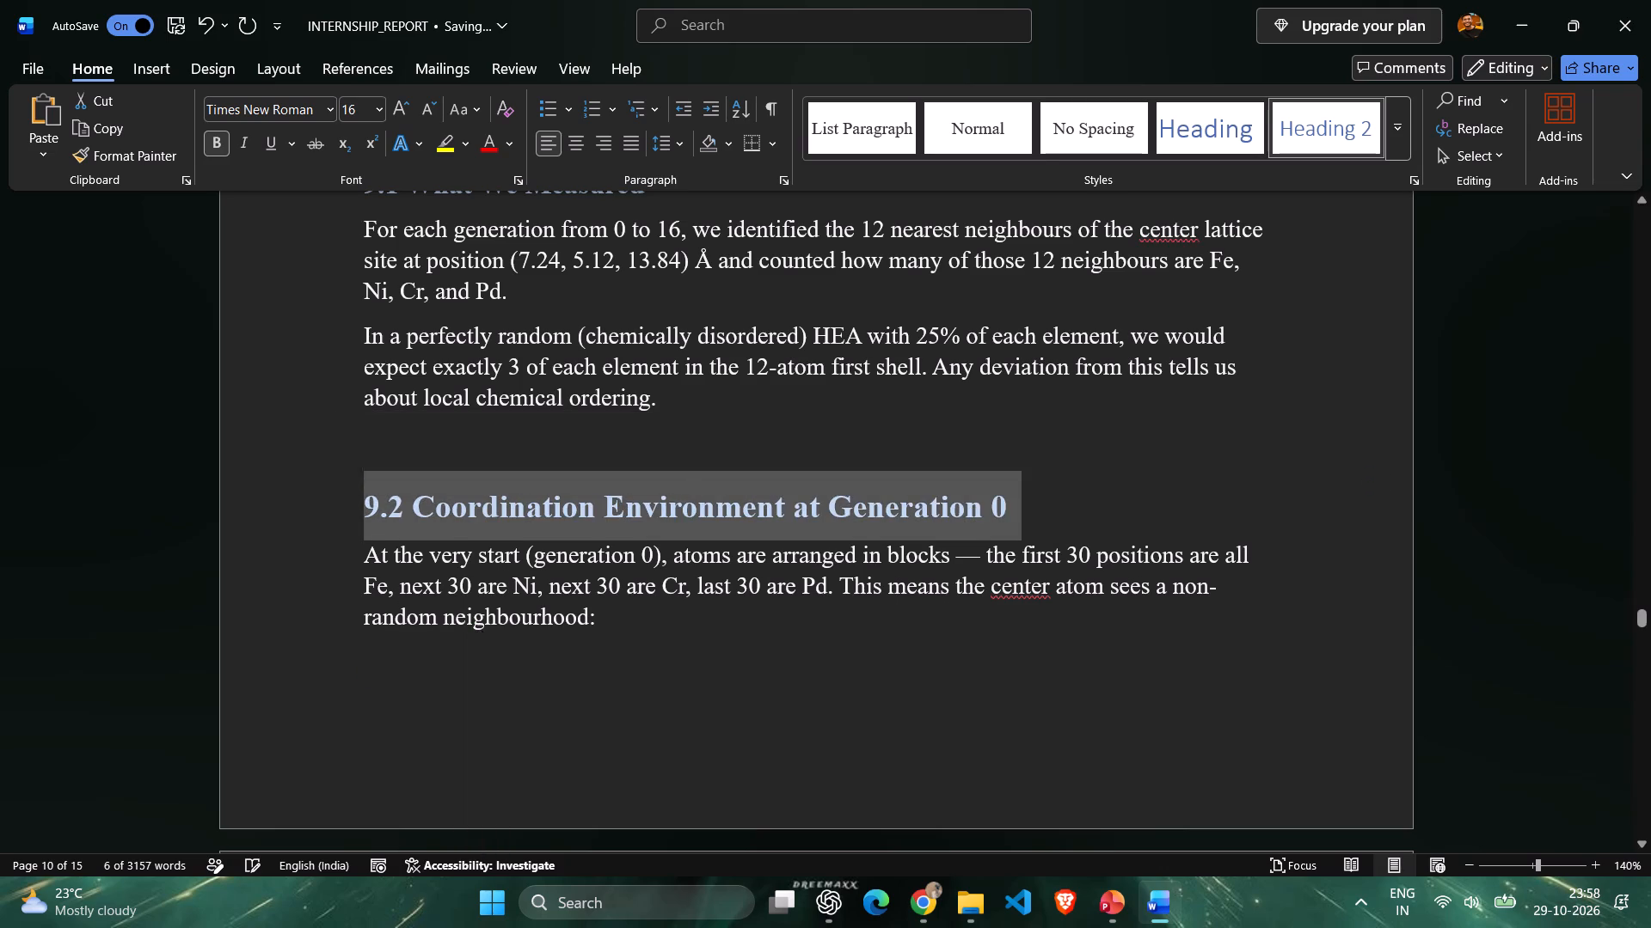
scroll(218, 709, up, 3)
scroll(637, 520, up, 1)
scroll(641, 520, down, 2)
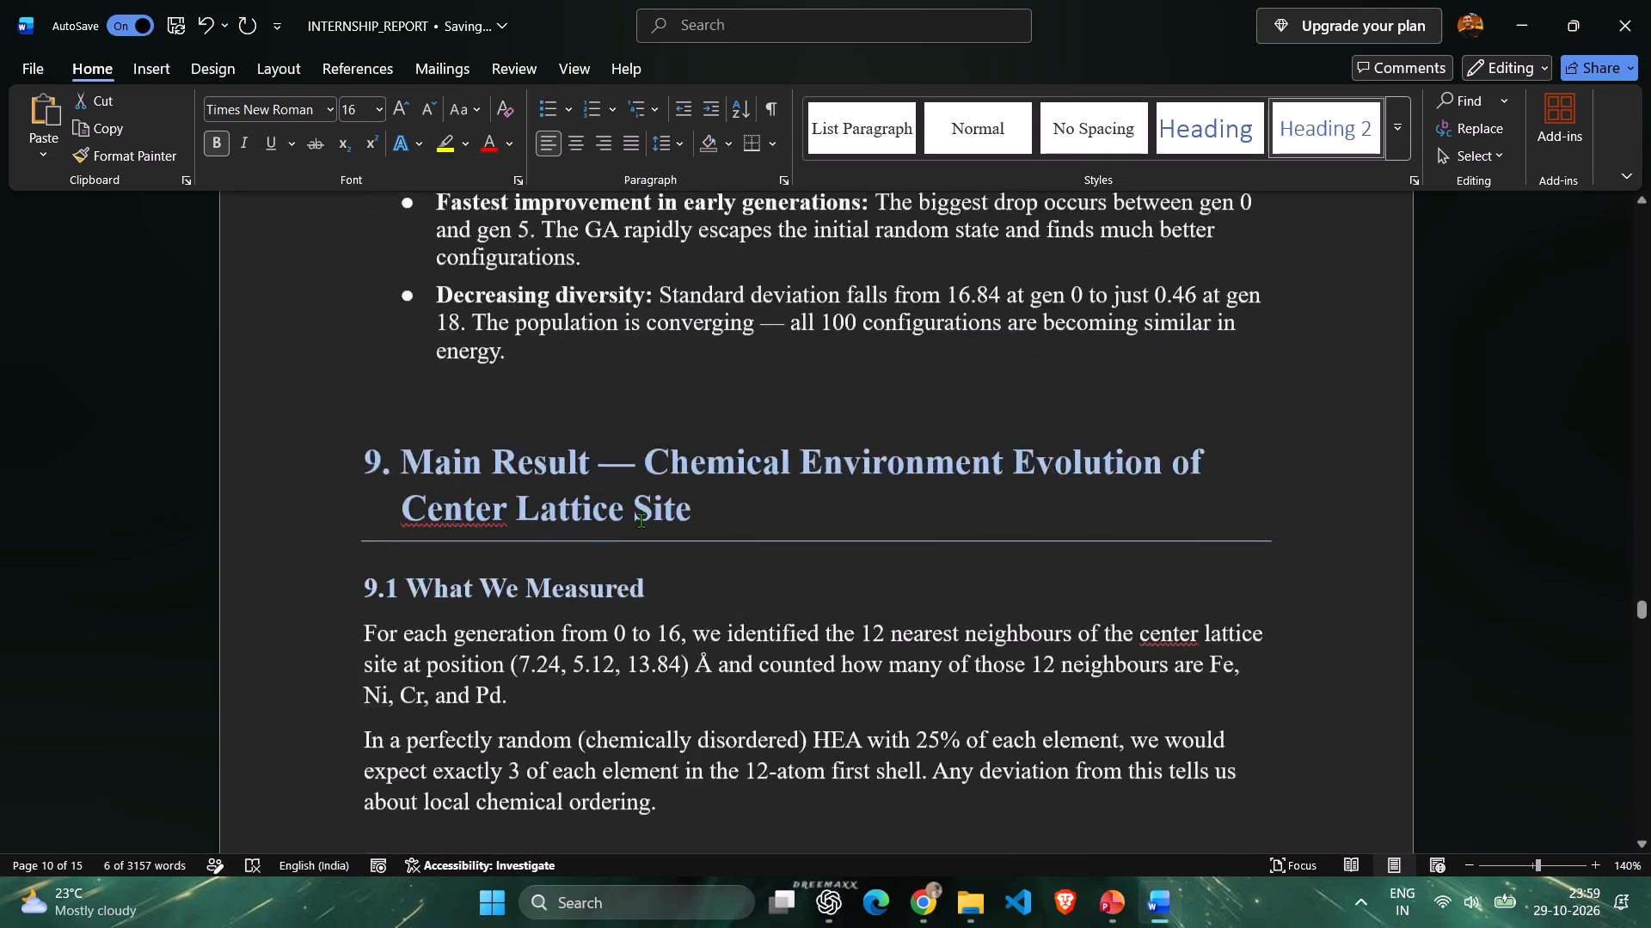
scroll(641, 520, down, 4)
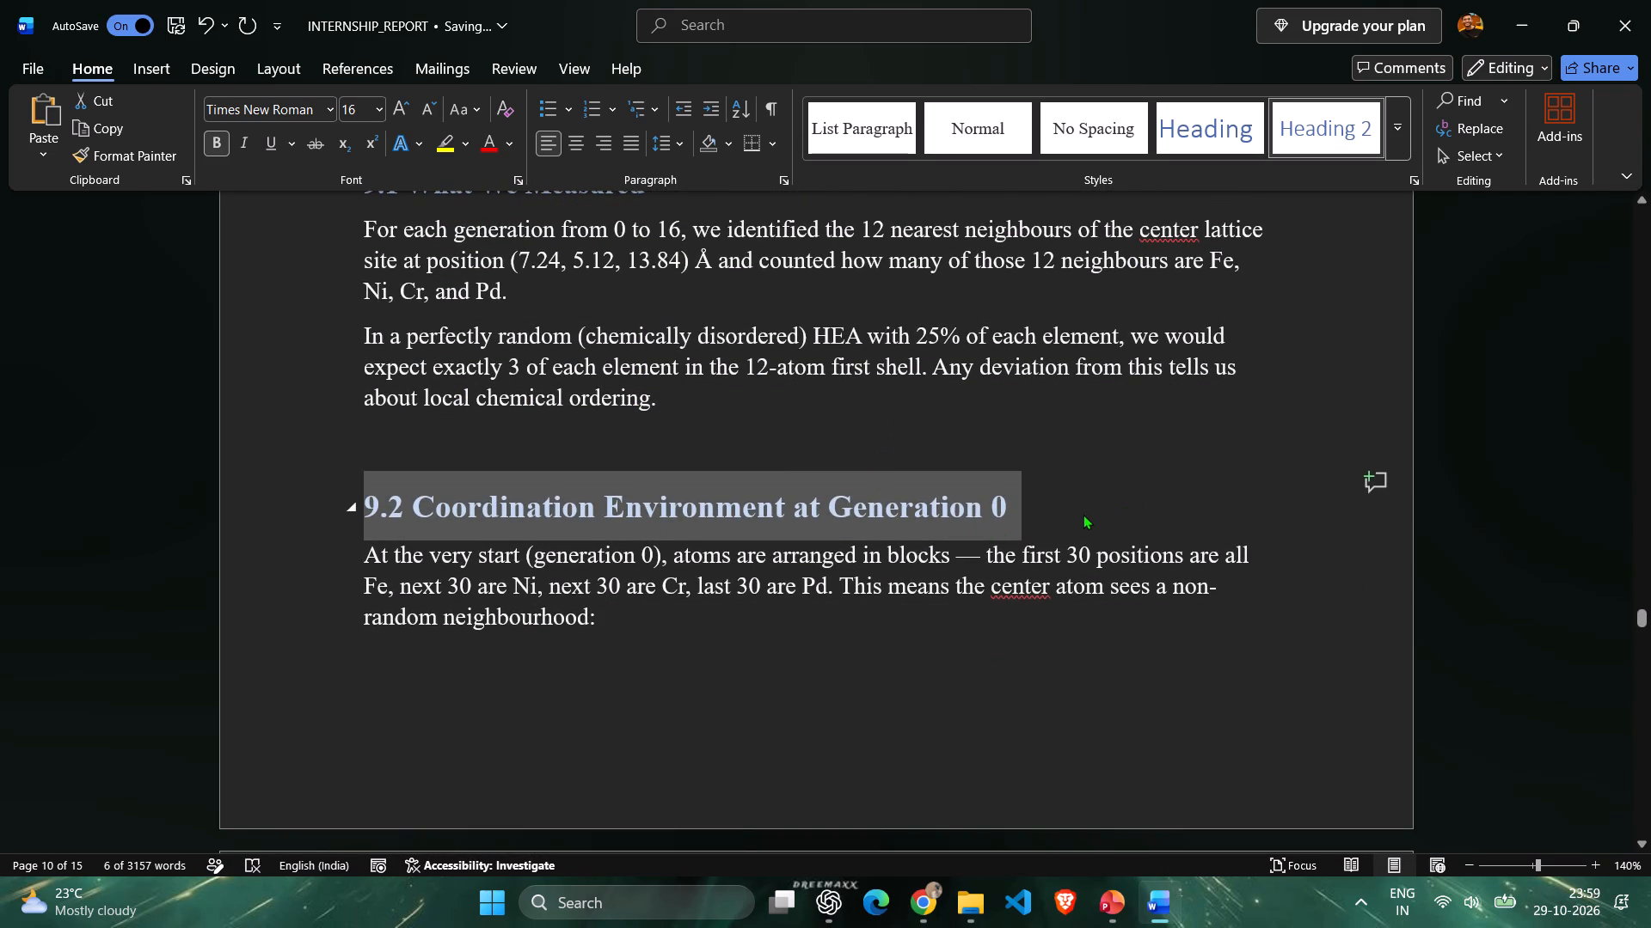
scroll(1071, 514, up, 3)
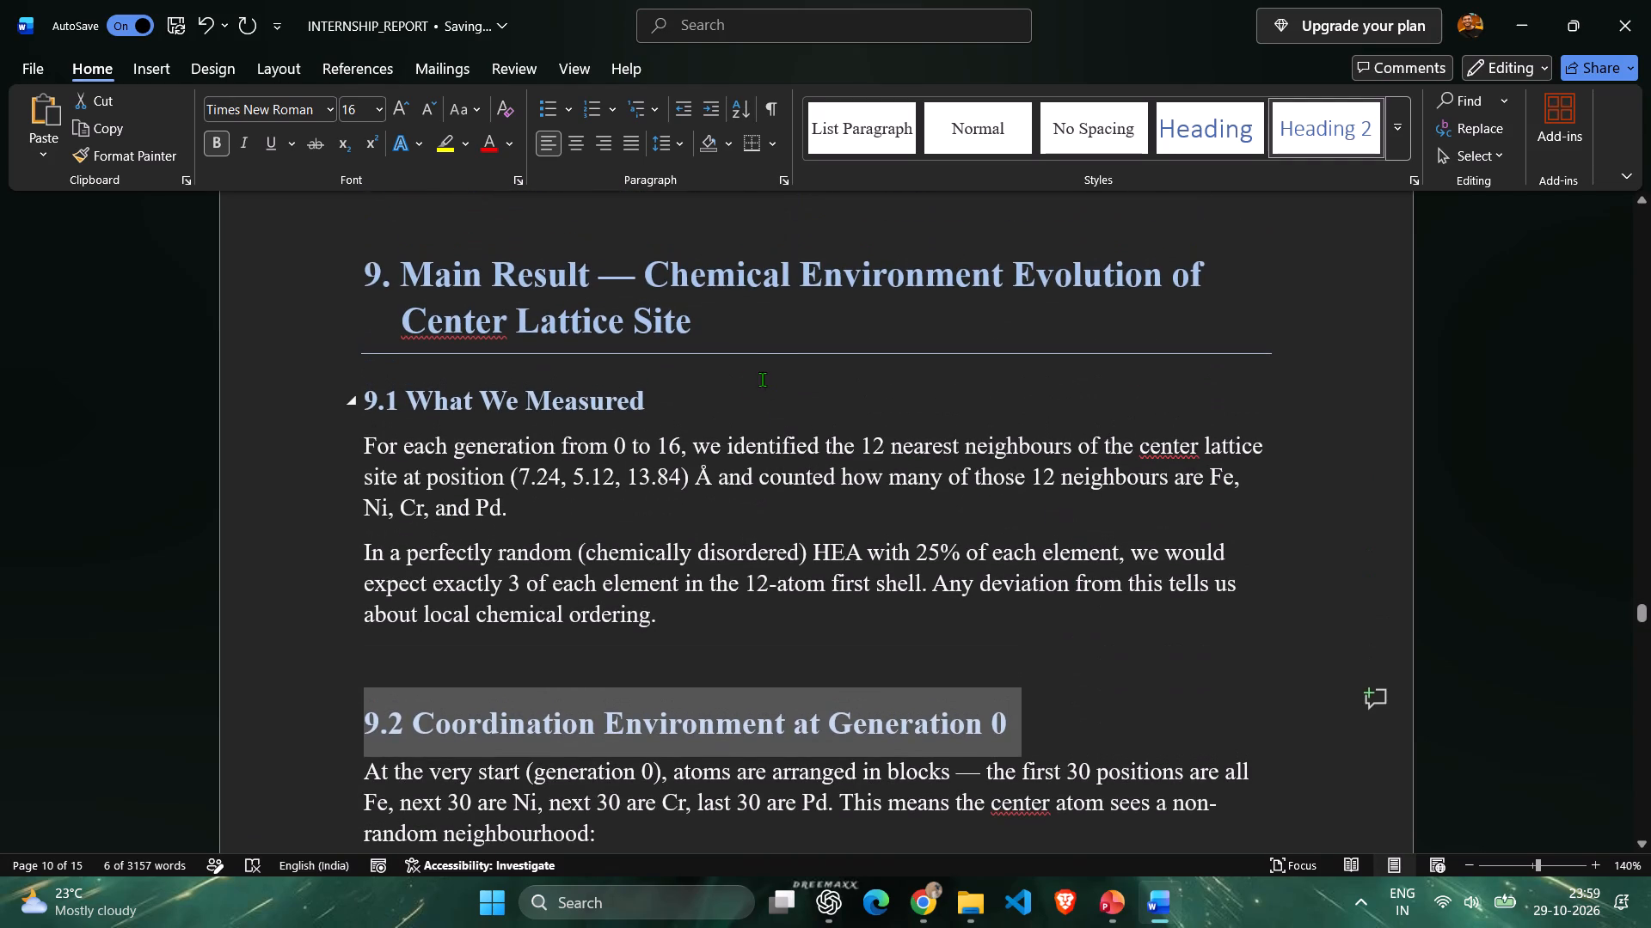
drag(737, 379, 345, 384)
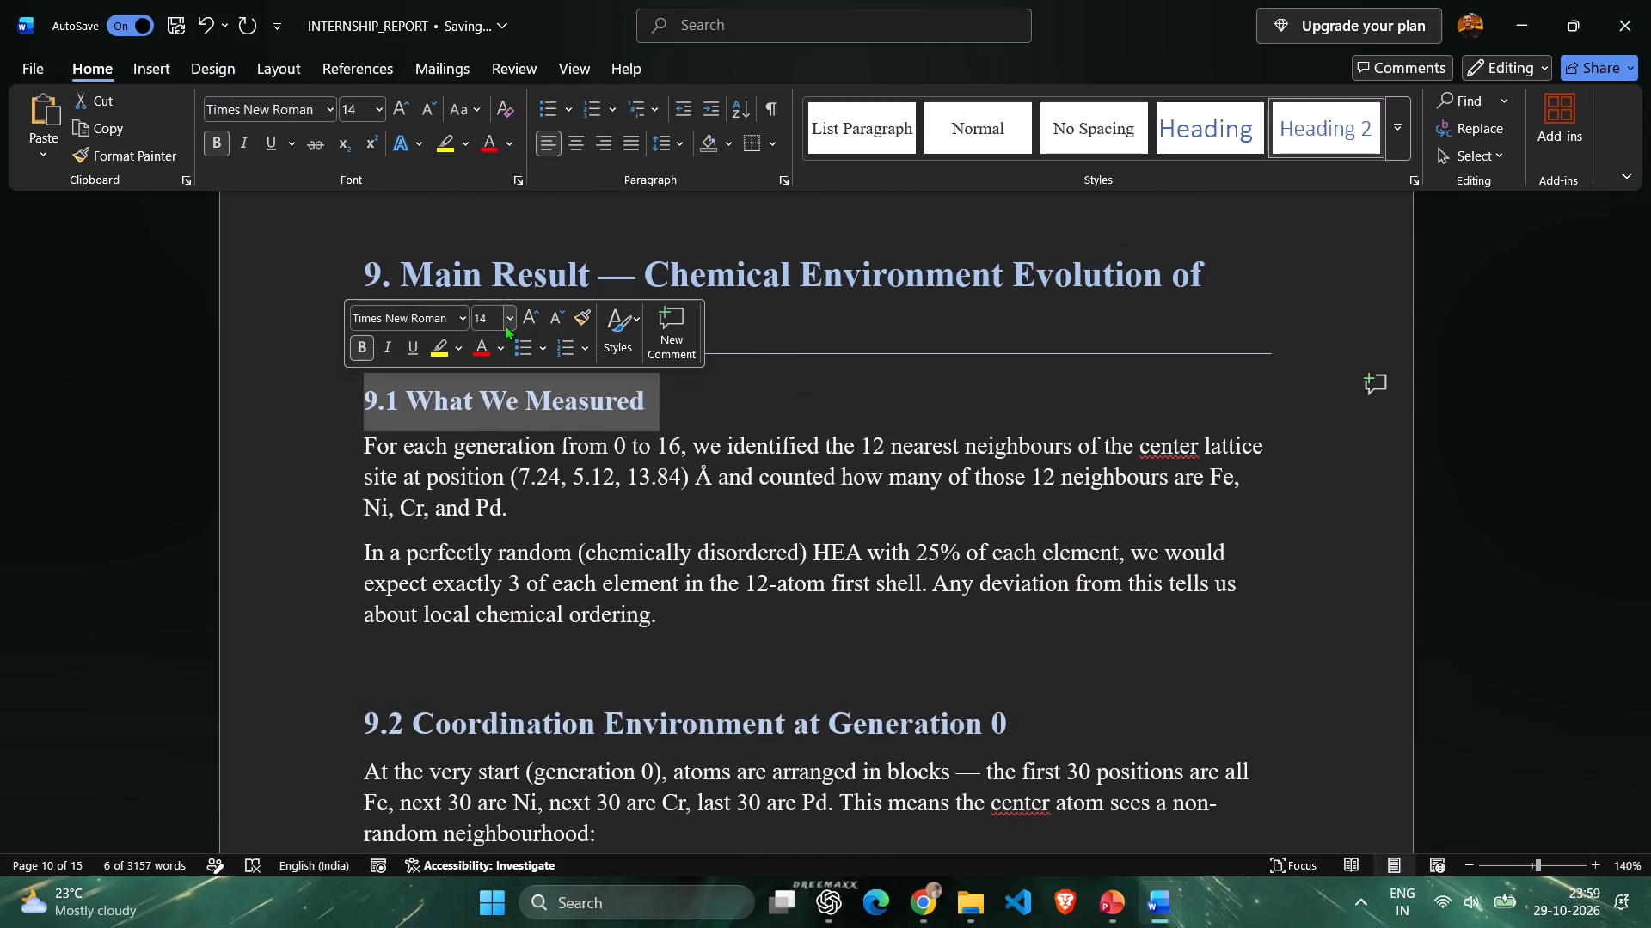
click(506, 325)
click(476, 499)
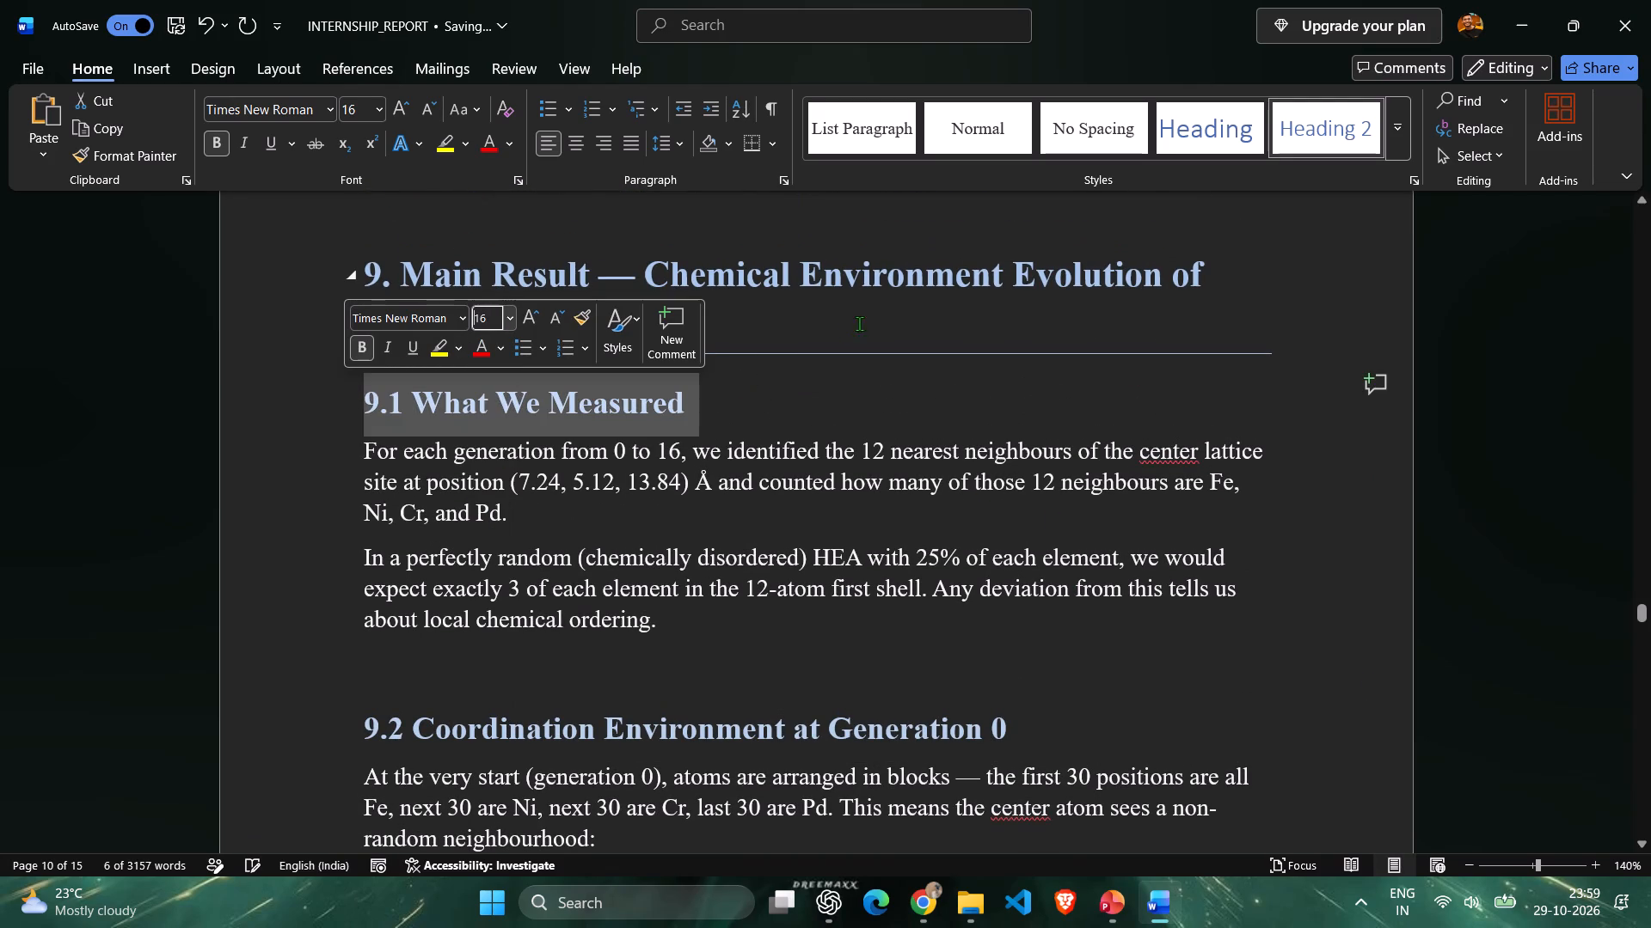
Set the font size of the two-line "9. Main Result — Chemical Environment Evolution of Center Lattice Site" heading to 16.
click(998, 335)
drag(796, 343, 366, 291)
click(525, 227)
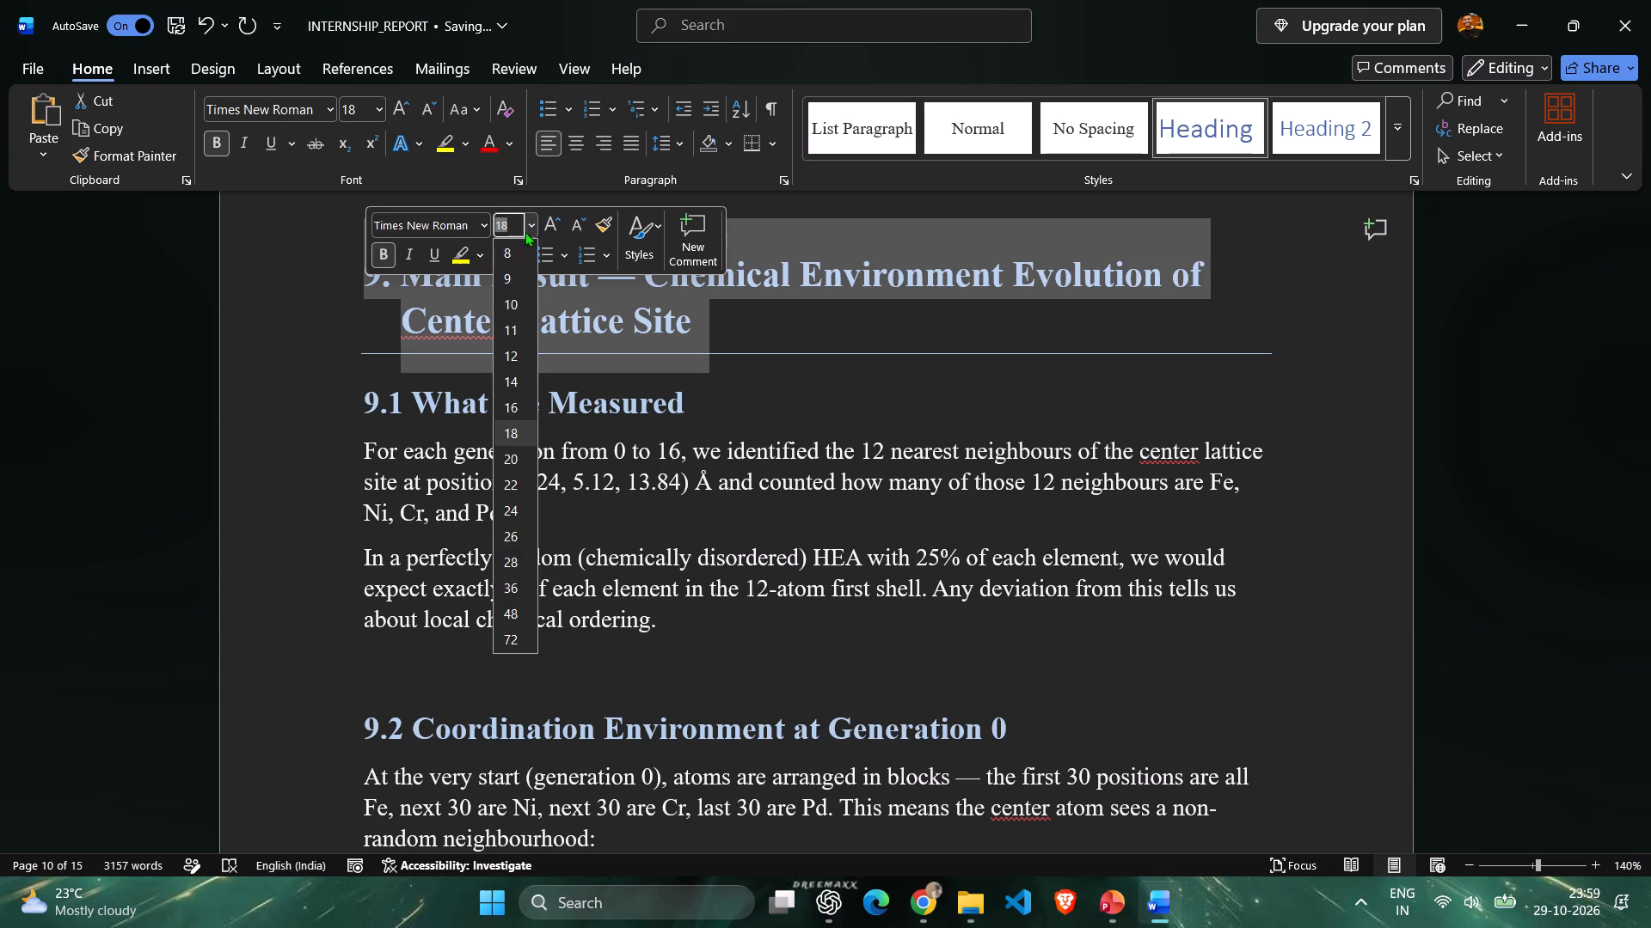
click(508, 401)
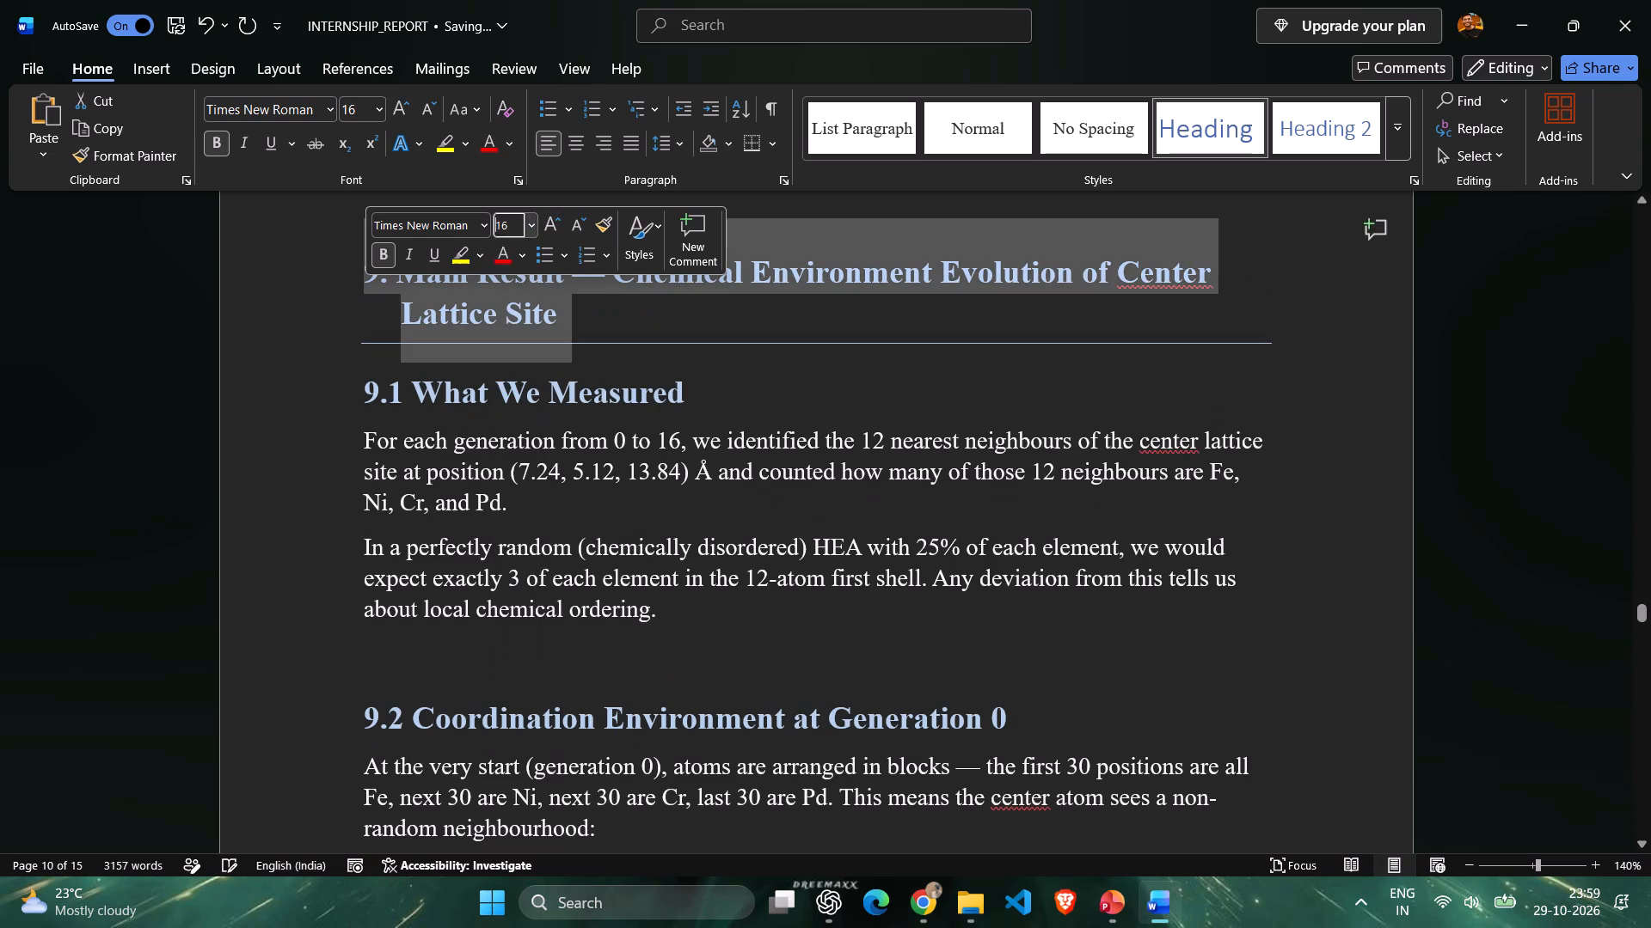
Set the font size of the "8.1 Key Observations from Energy Data" heading to 16.
click(322, 369)
scroll(215, 366, up, 8)
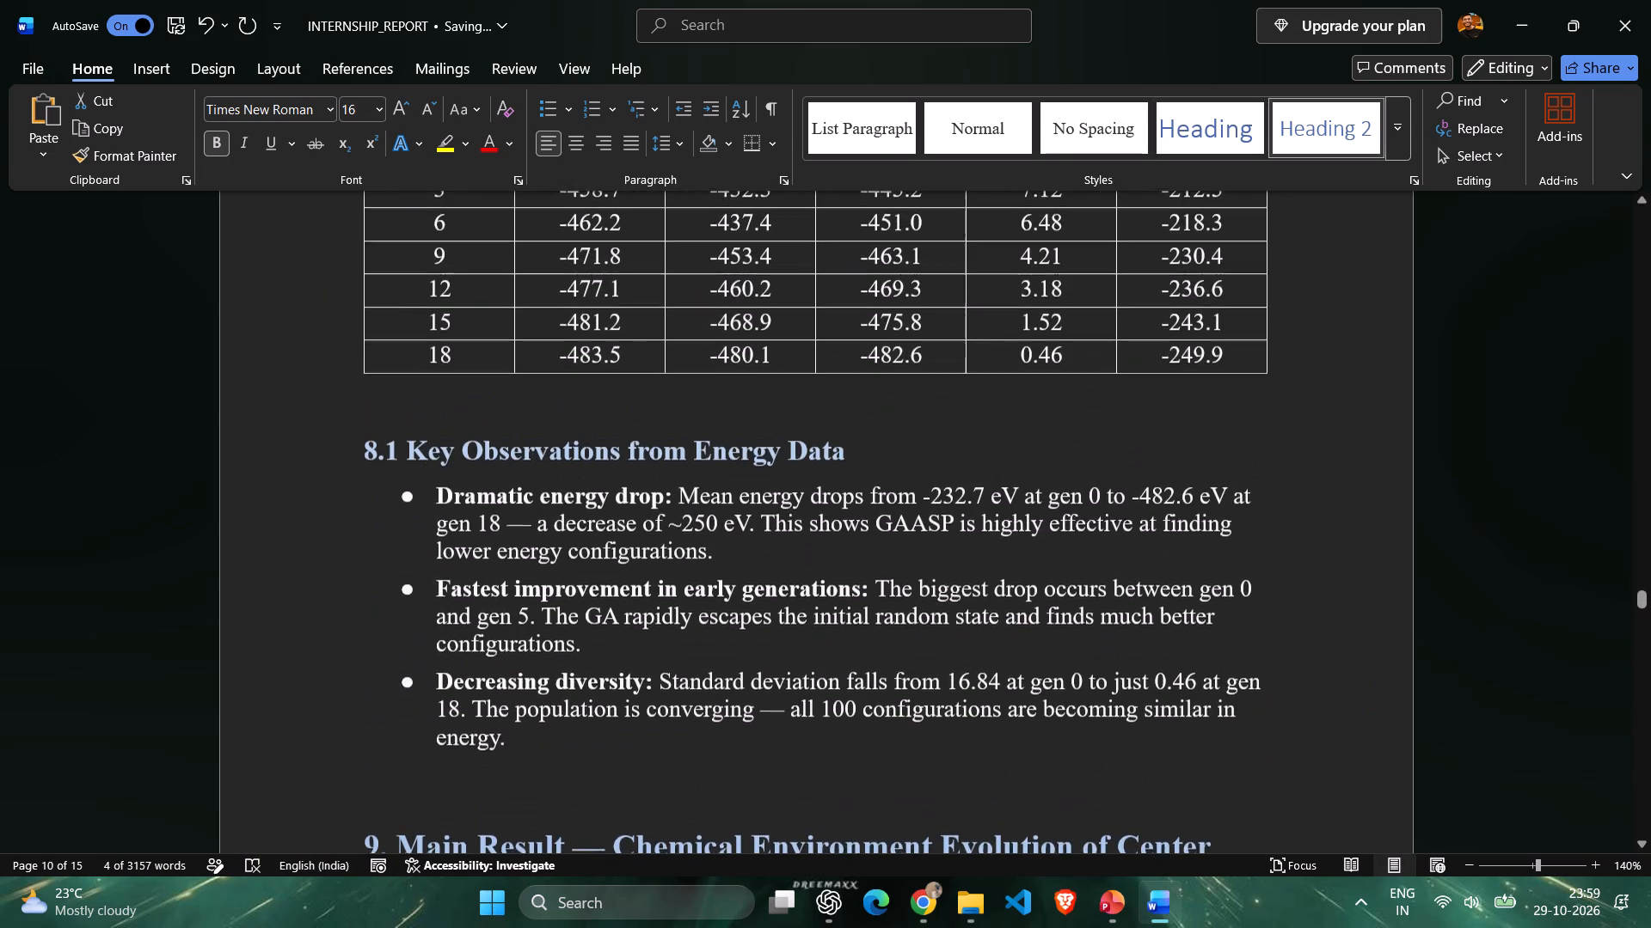
drag(893, 445, 341, 430)
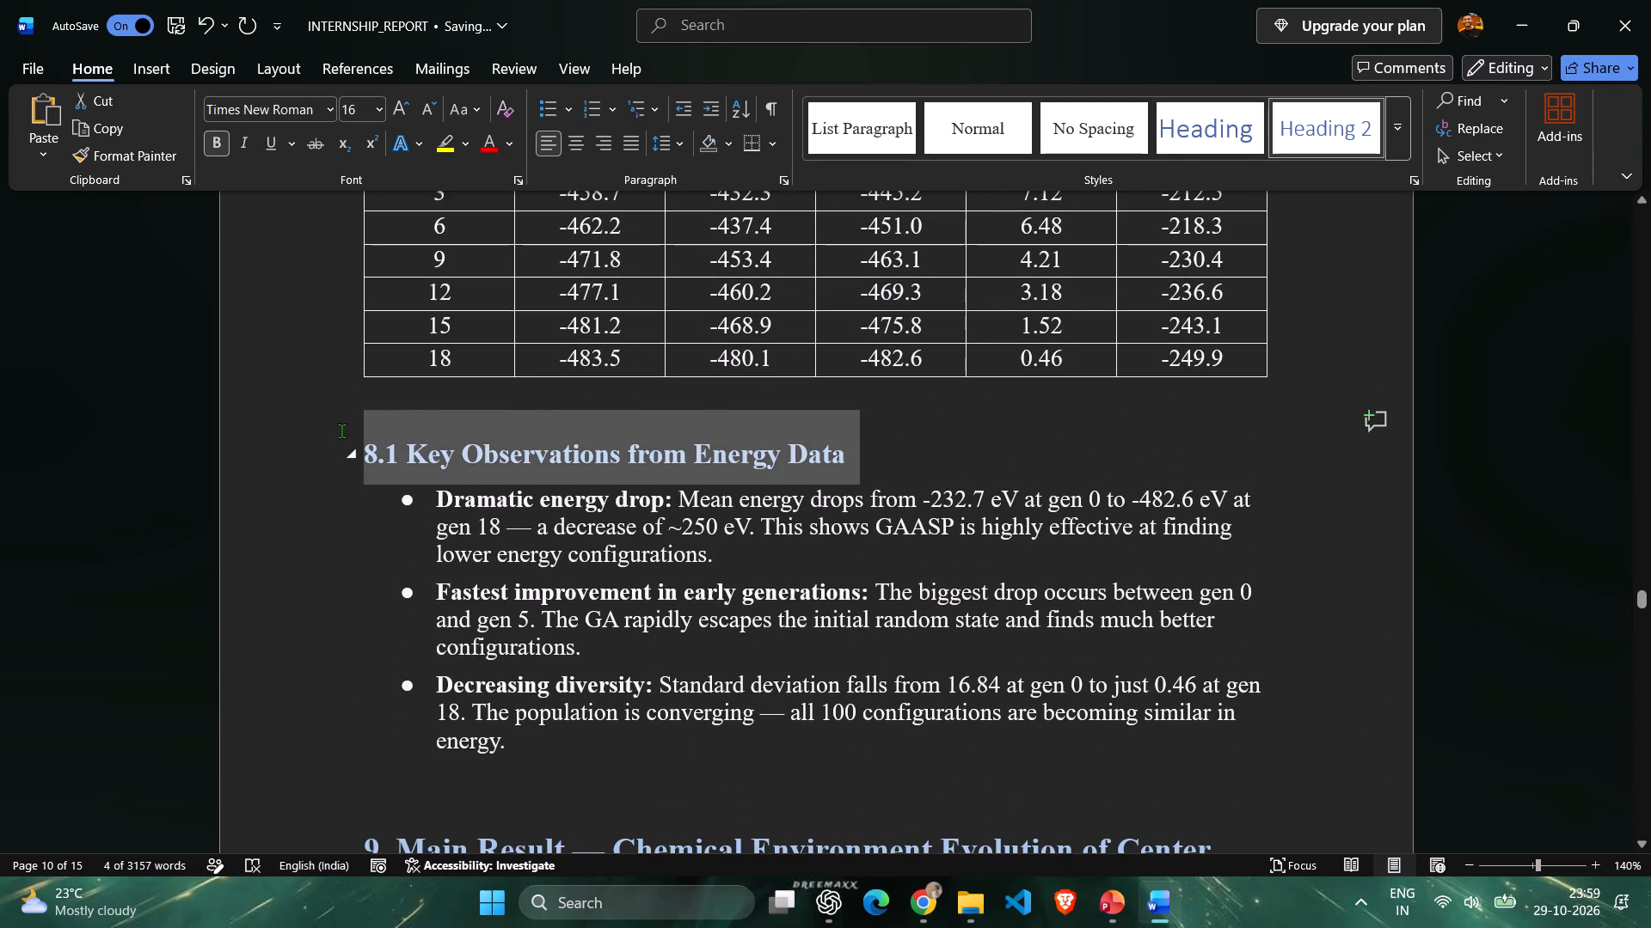
drag(341, 430, 337, 431)
click(501, 352)
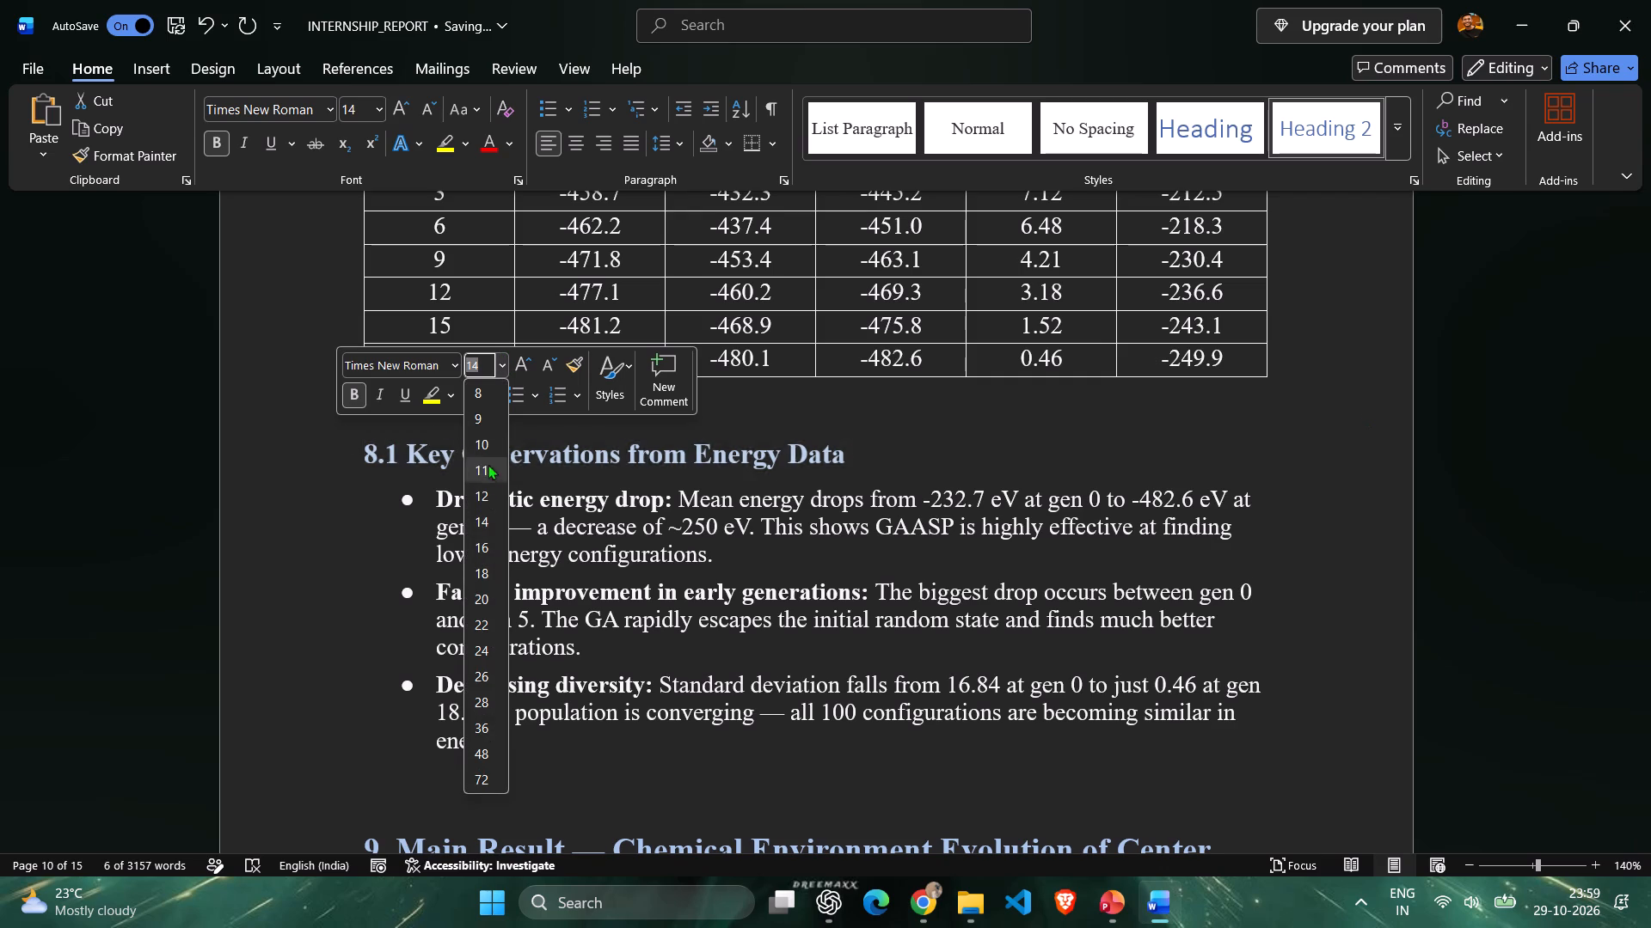
click(483, 546)
Set the font size of the whole "8. Energy Evolution Results (Generations 0–18)" heading, including its number, to 16.
scroll(336, 570, up, 5)
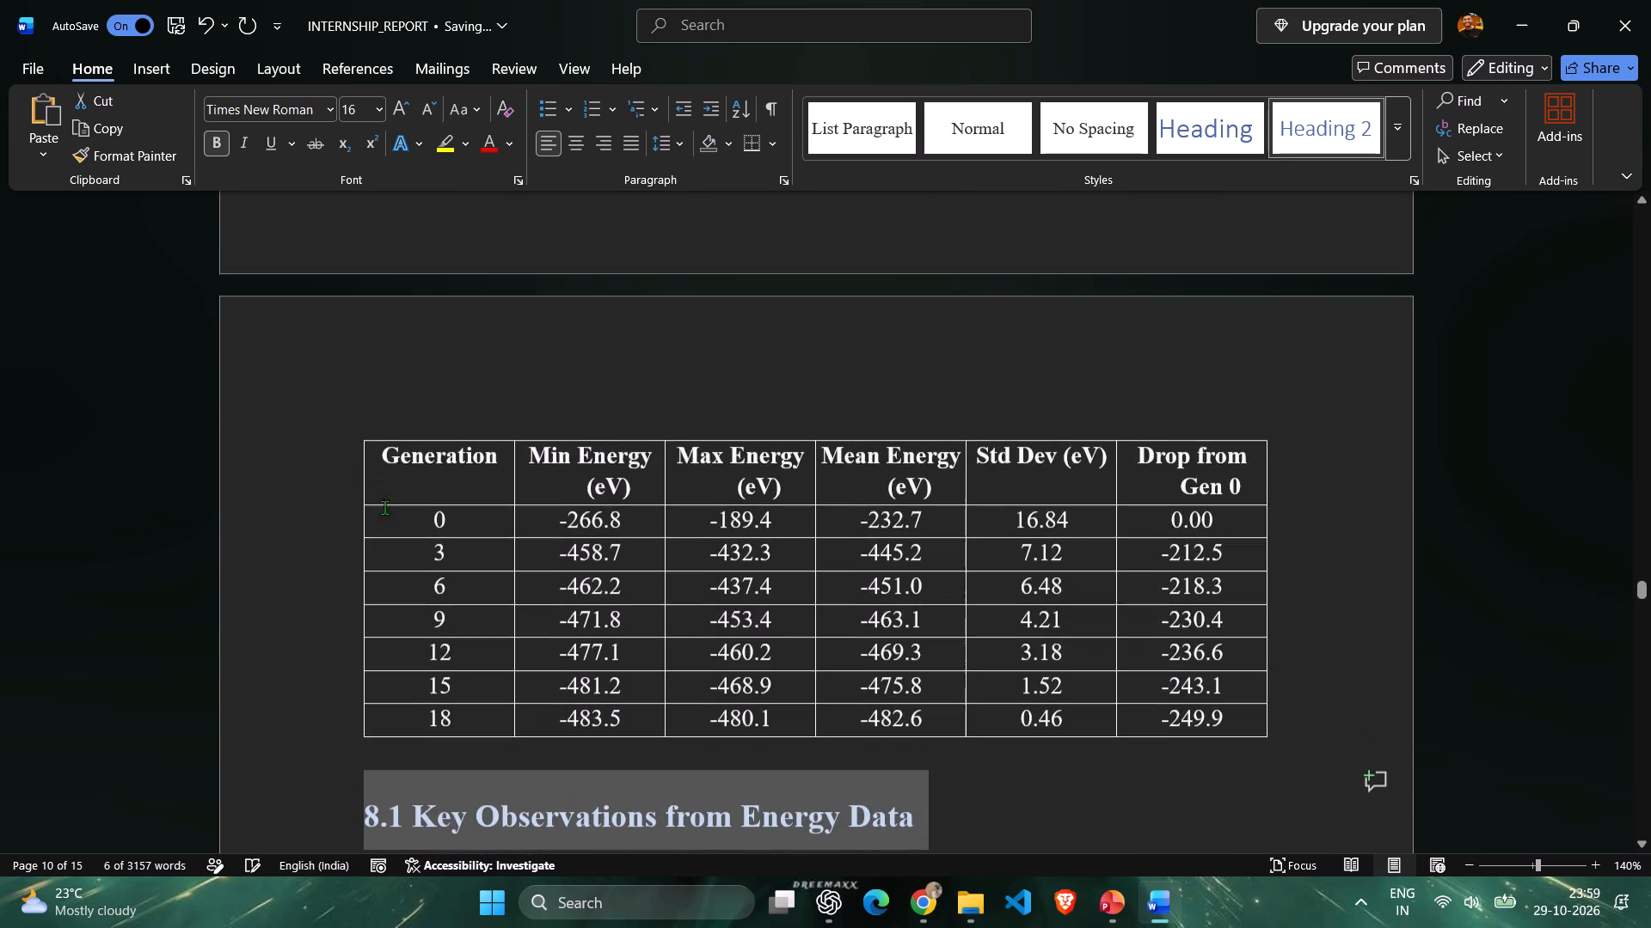
scroll(943, 419, up, 10)
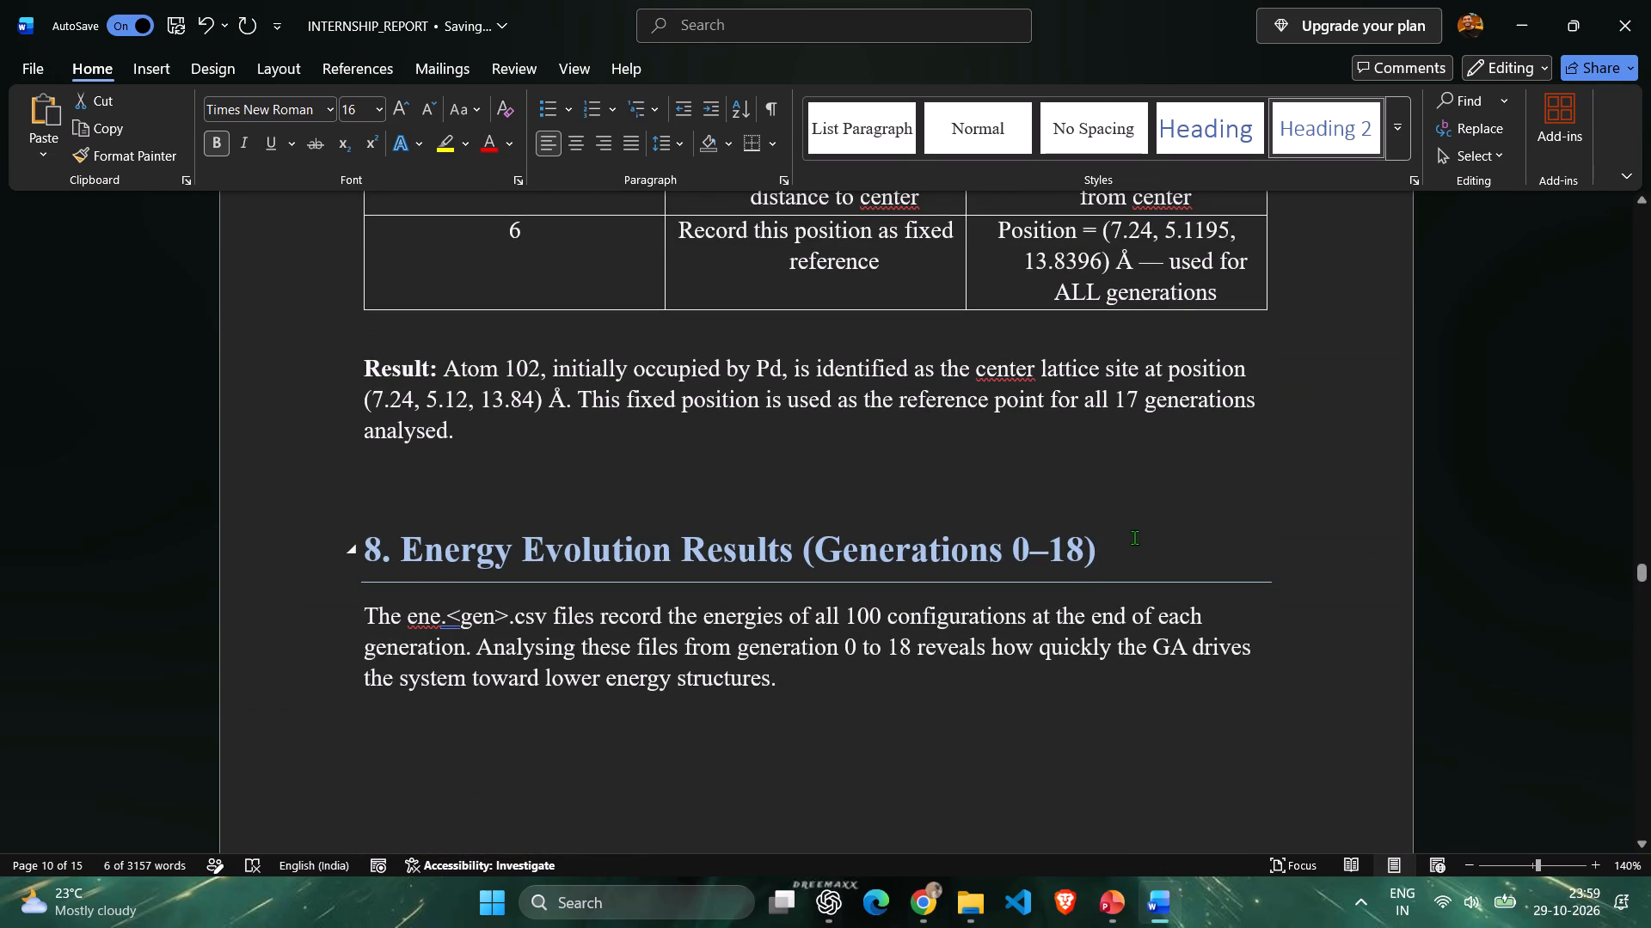
drag(1131, 544, 414, 522)
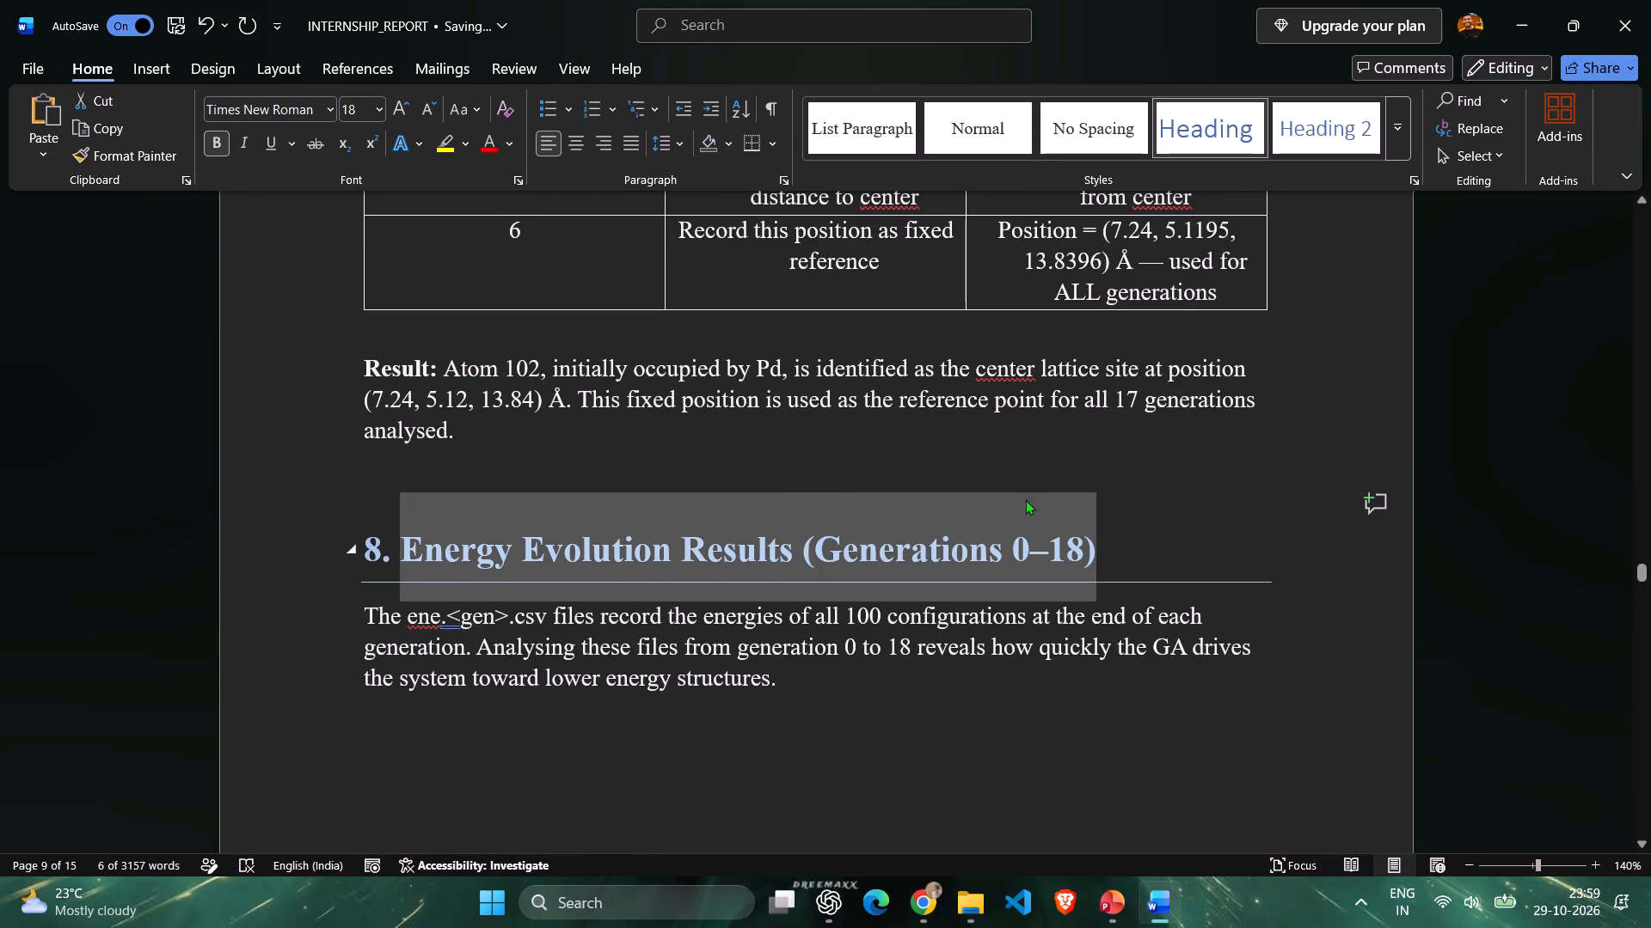
click(1178, 527)
drag(1157, 550, 373, 572)
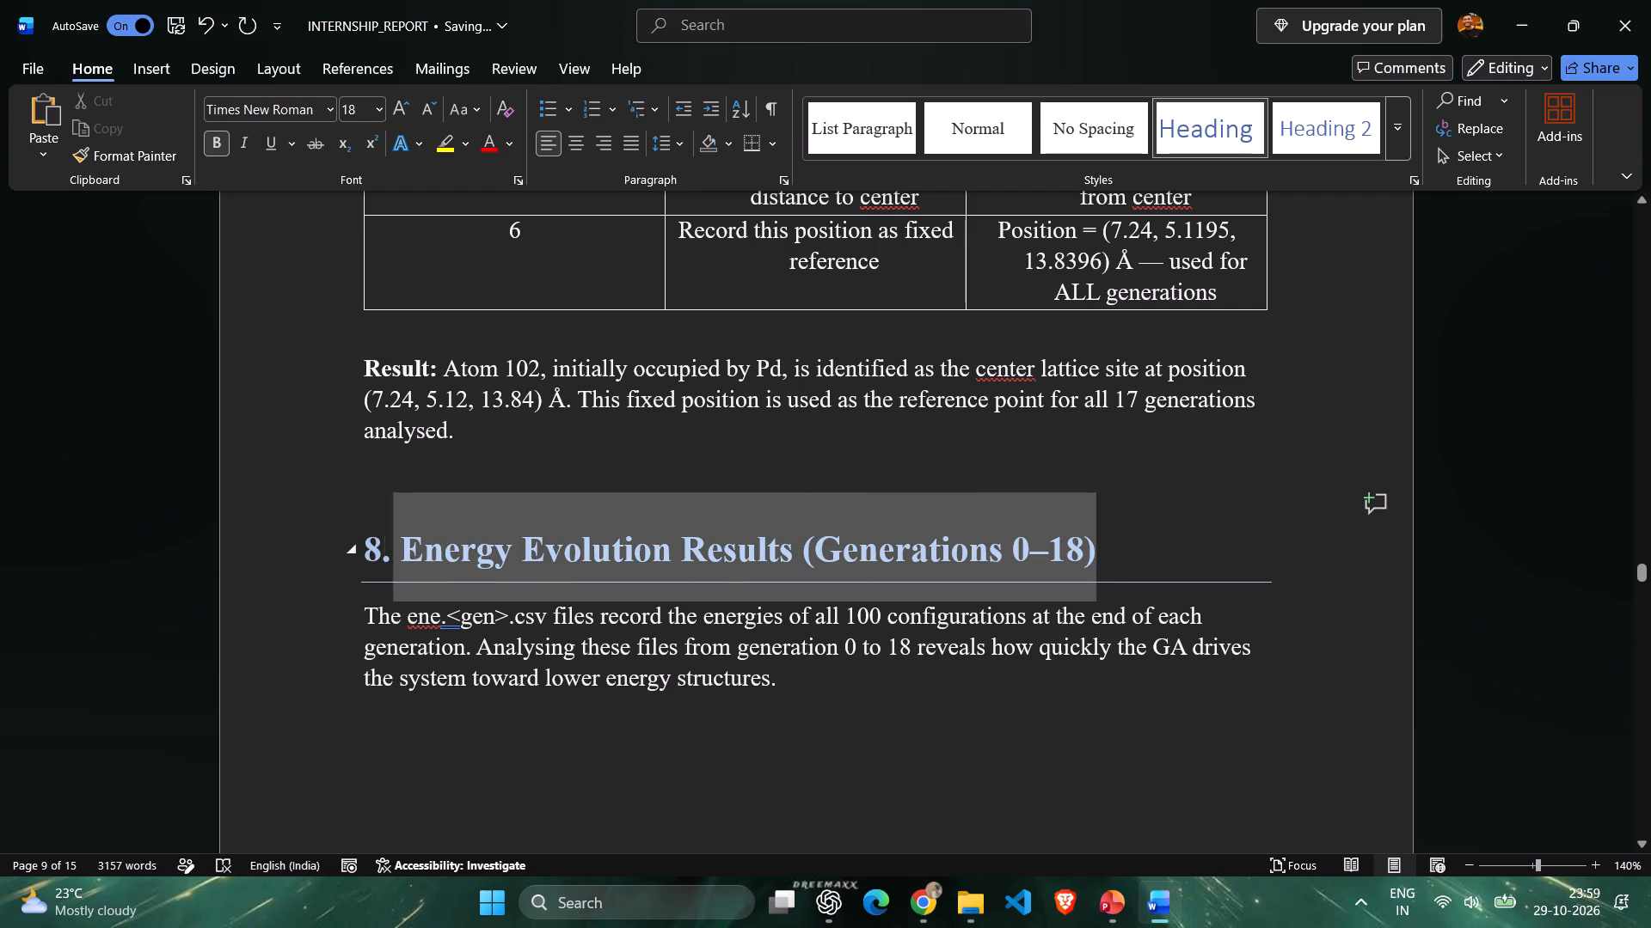
drag(373, 572, 359, 572)
click(530, 505)
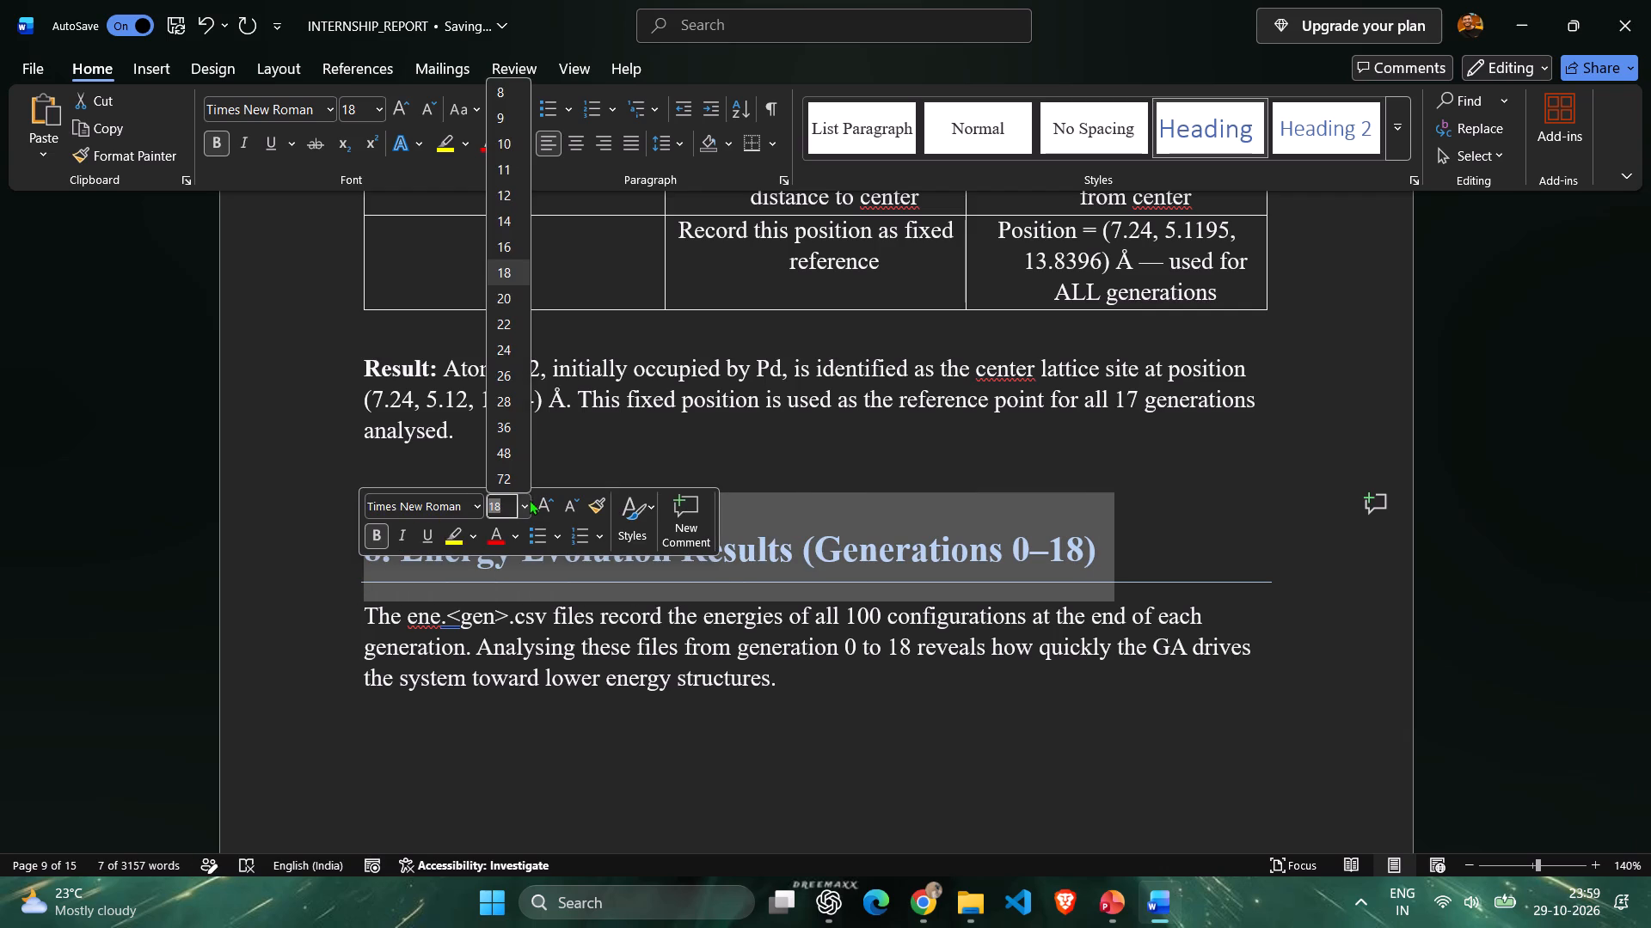
click(505, 247)
Set the font size of the "7.2 How the Center Atom Was Found" heading to 16.
scroll(487, 400, up, 4)
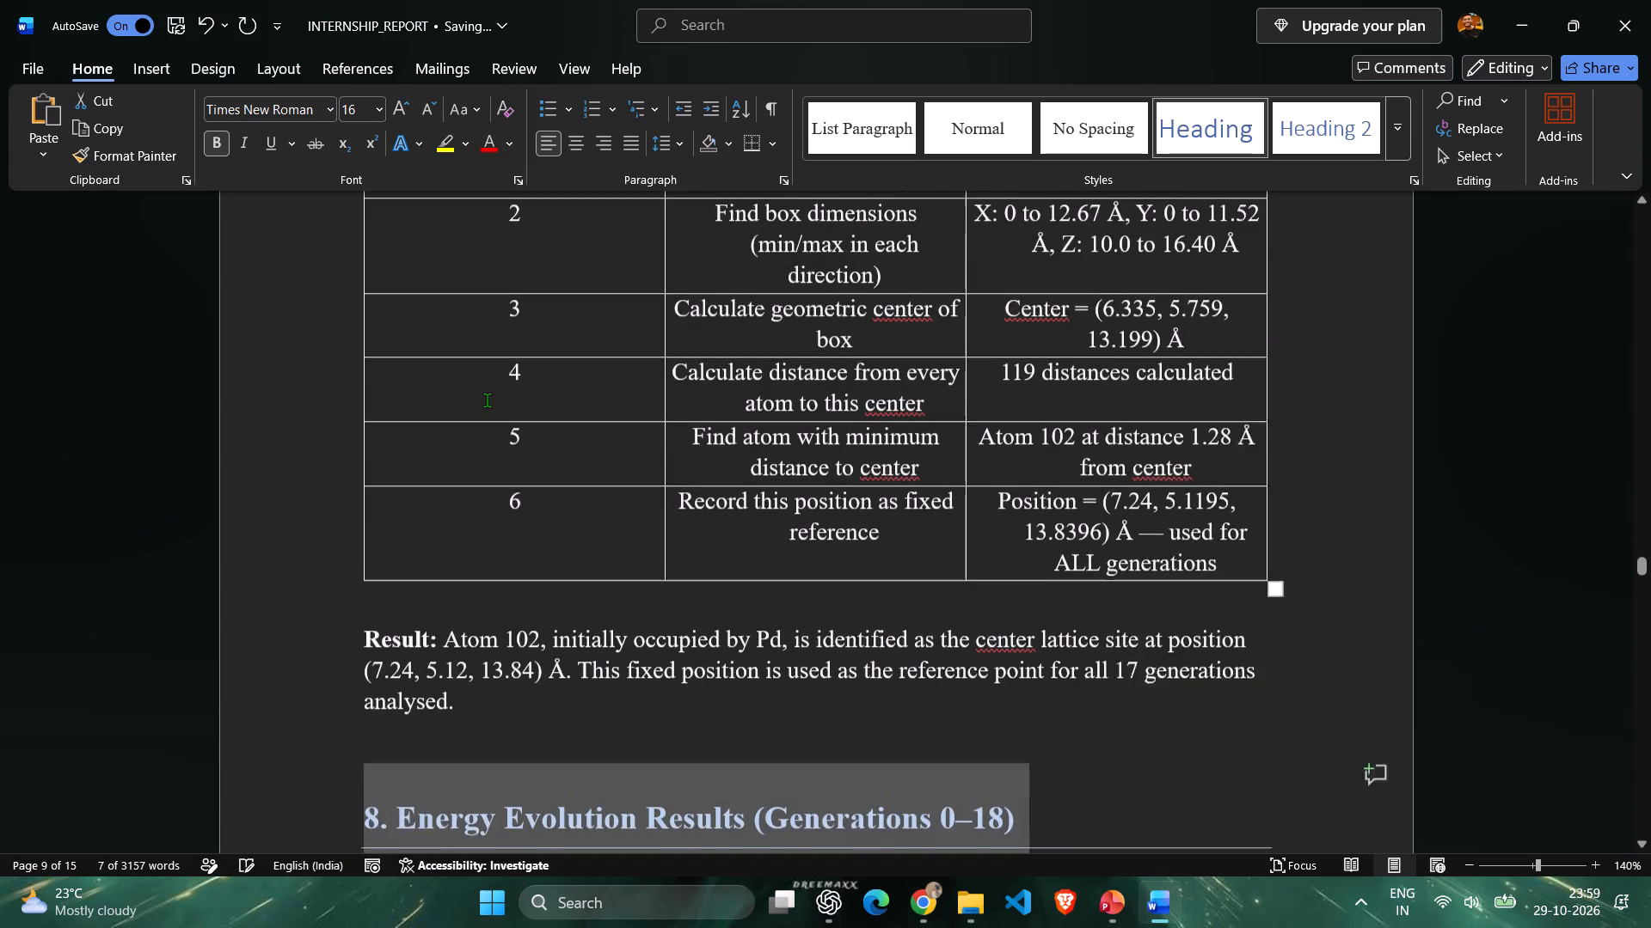
scroll(311, 609, up, 7)
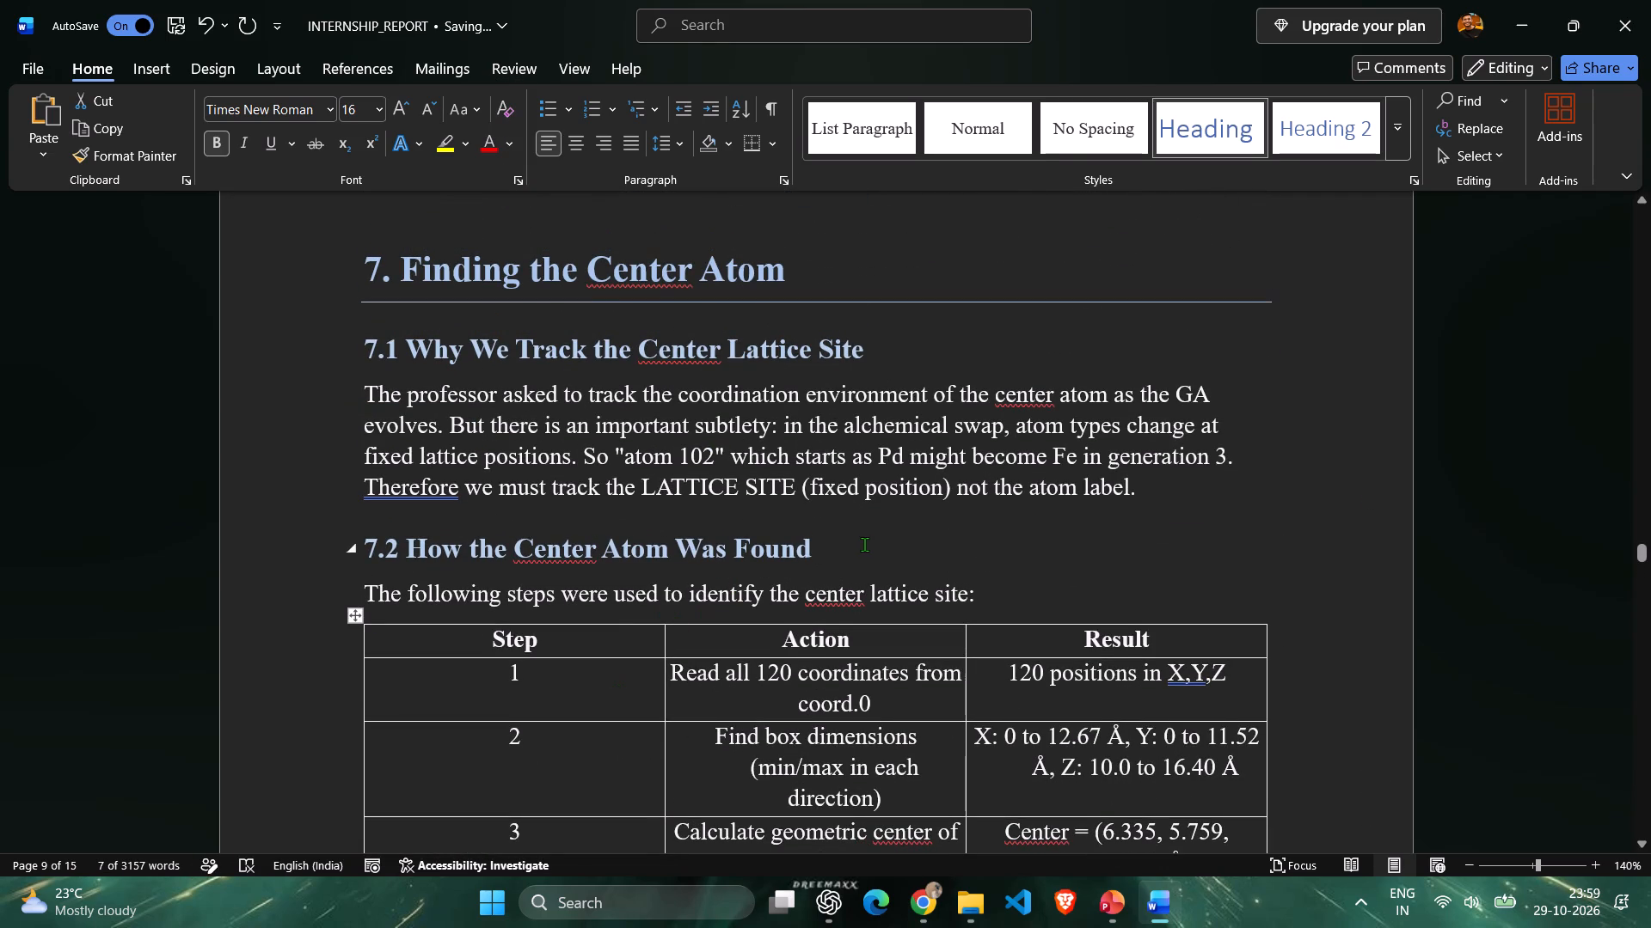
drag(864, 544, 349, 524)
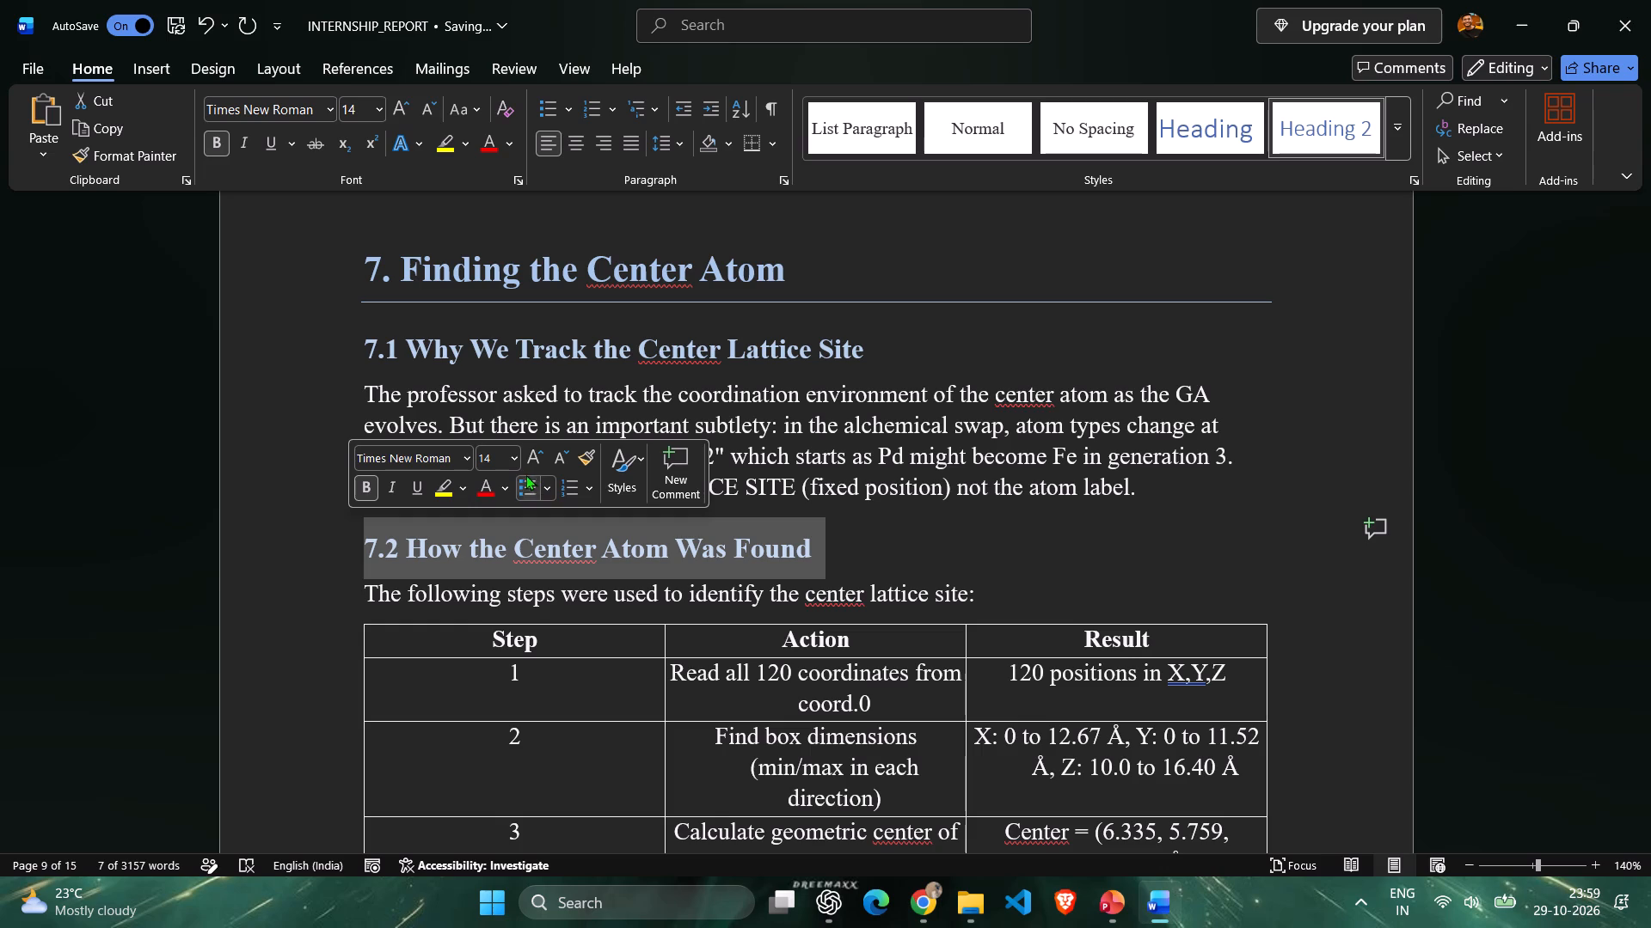
click(514, 457)
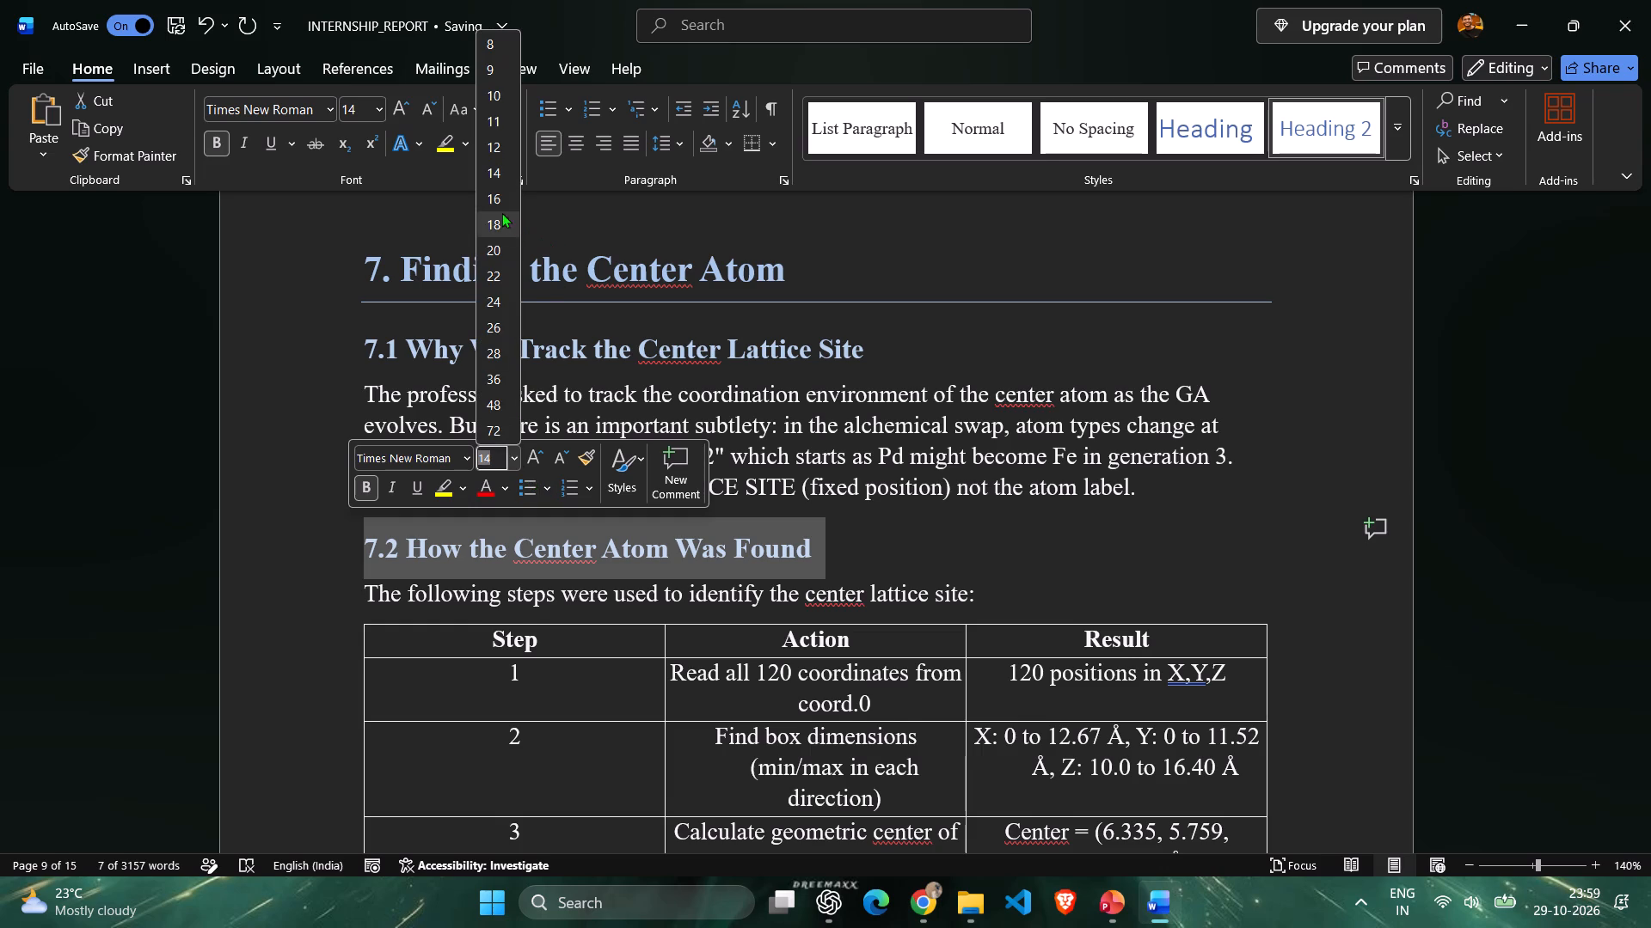
click(500, 211)
Set the "7. Finding the Center Atom" and "7.1 Why We Track the Center Lattice Site" headings together to font size 16.
drag(898, 341, 429, 313)
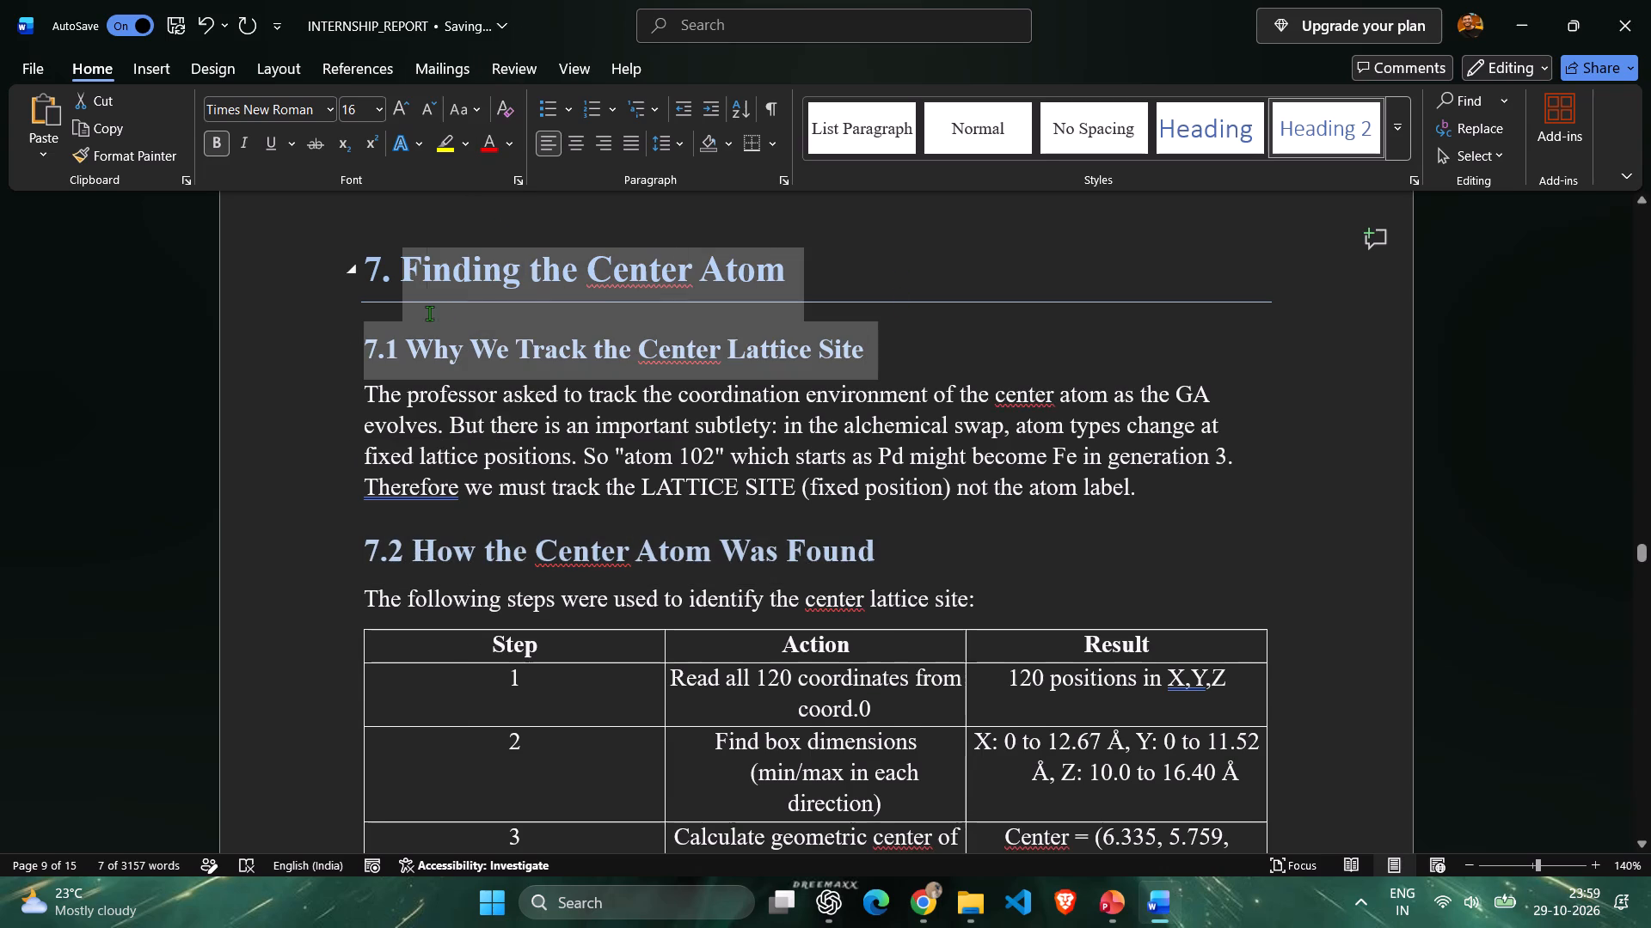
drag(429, 313, 355, 296)
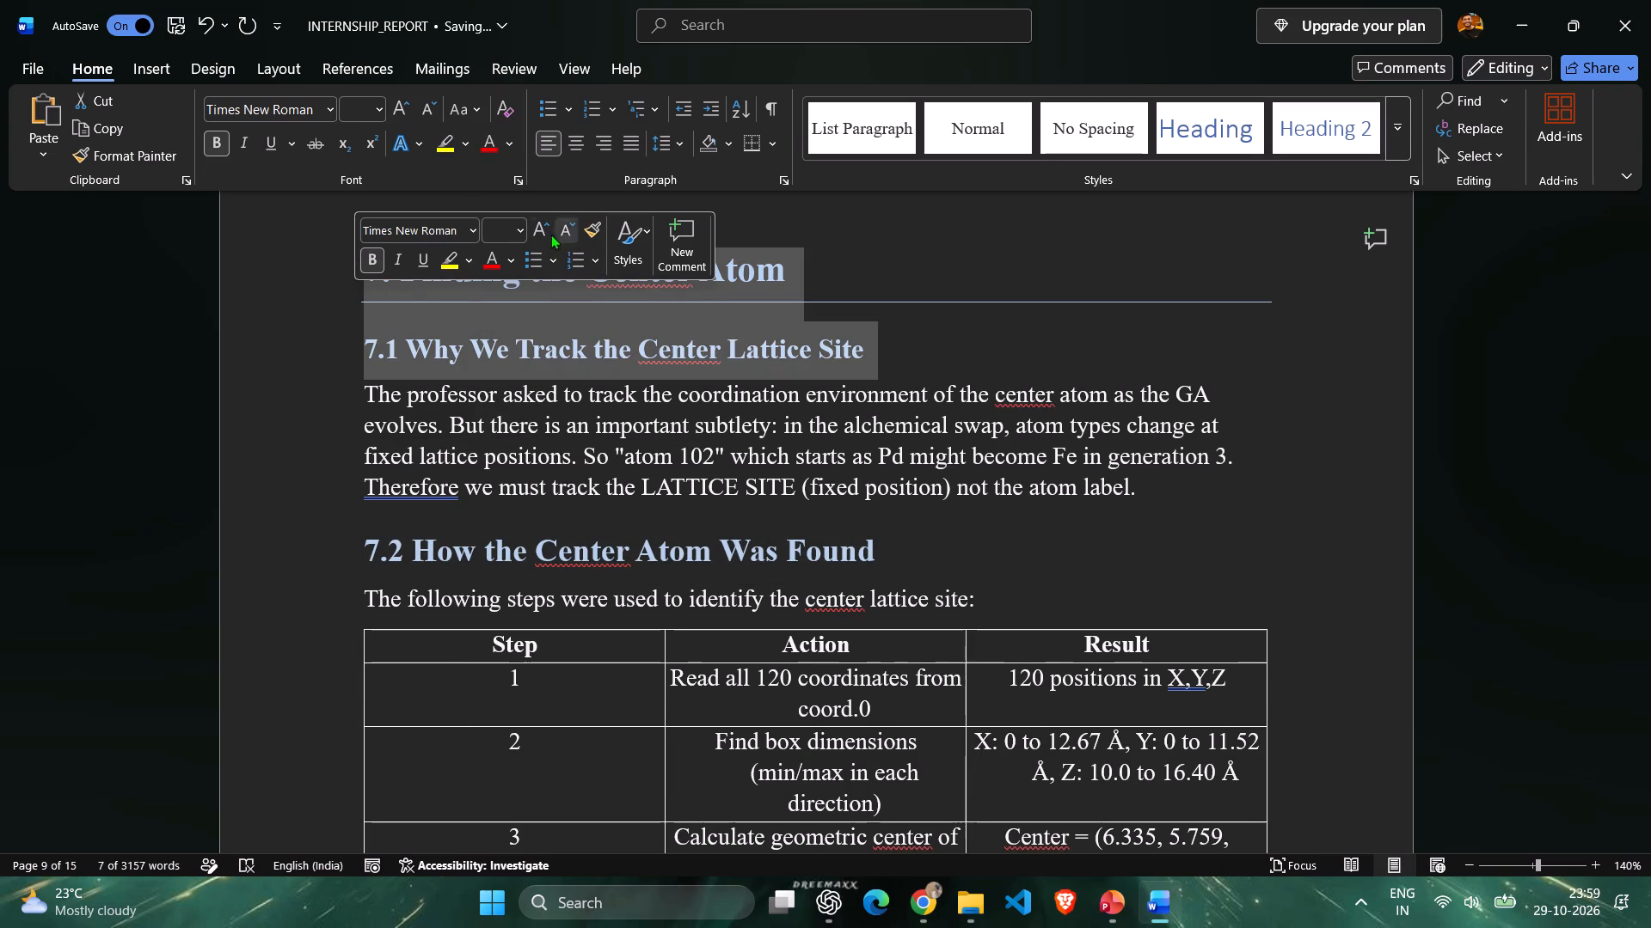
click(519, 226)
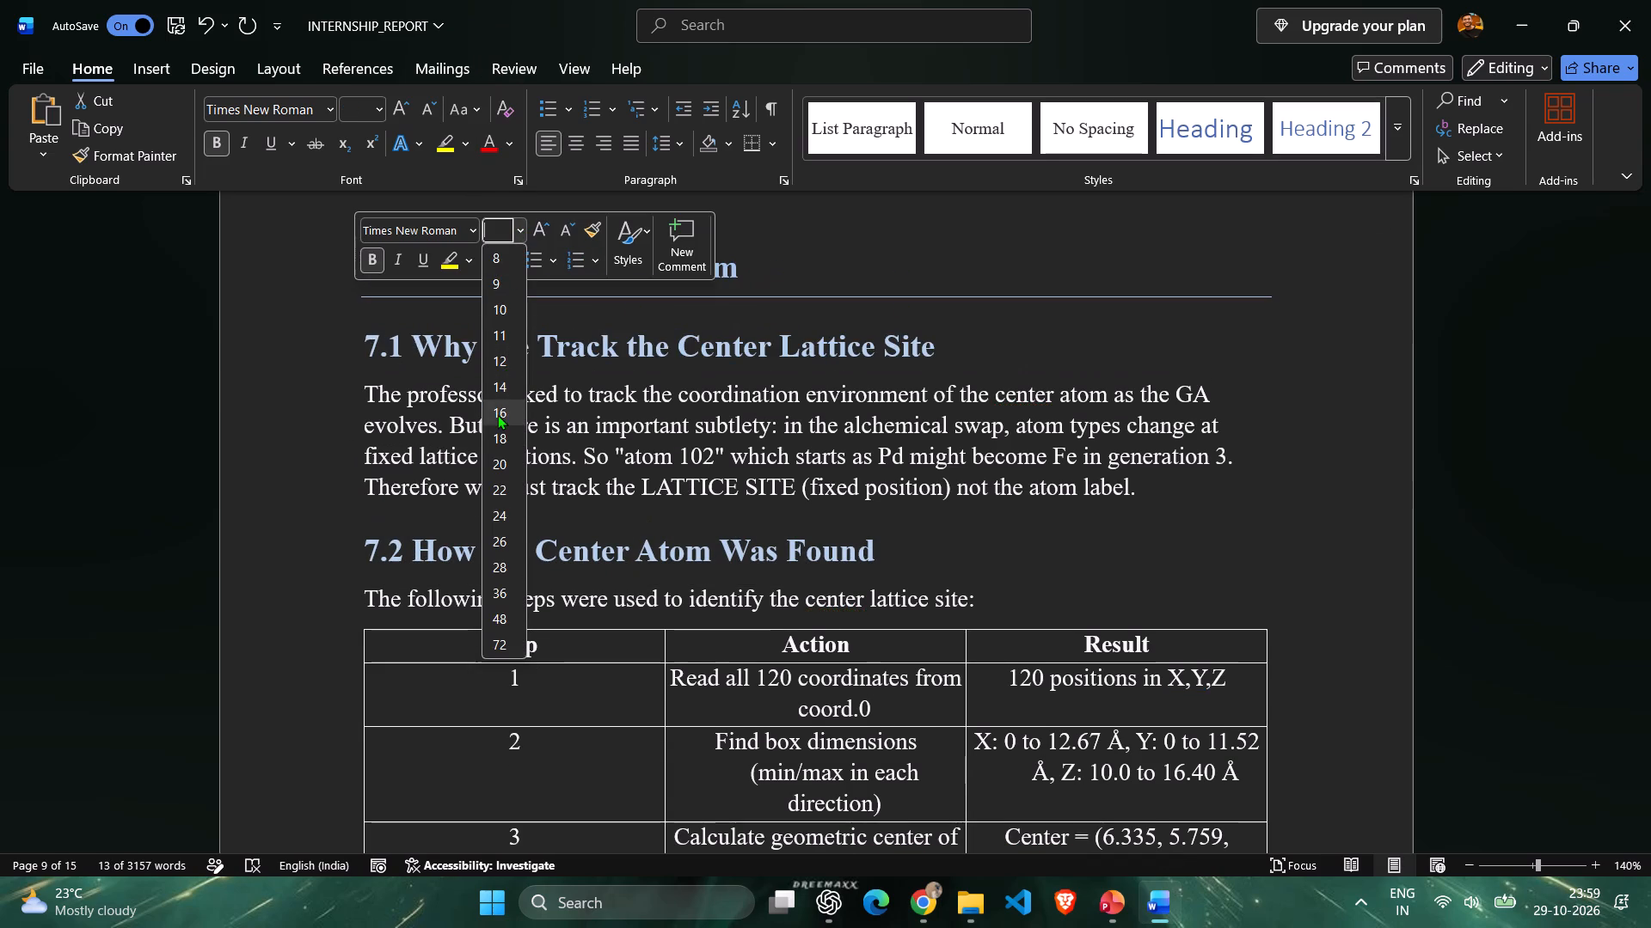
click(498, 414)
Set the "6. Coordination Shells" and "6.1 What is a Coordination Shell?" headings together to font size 16.
scroll(498, 412, up, 13)
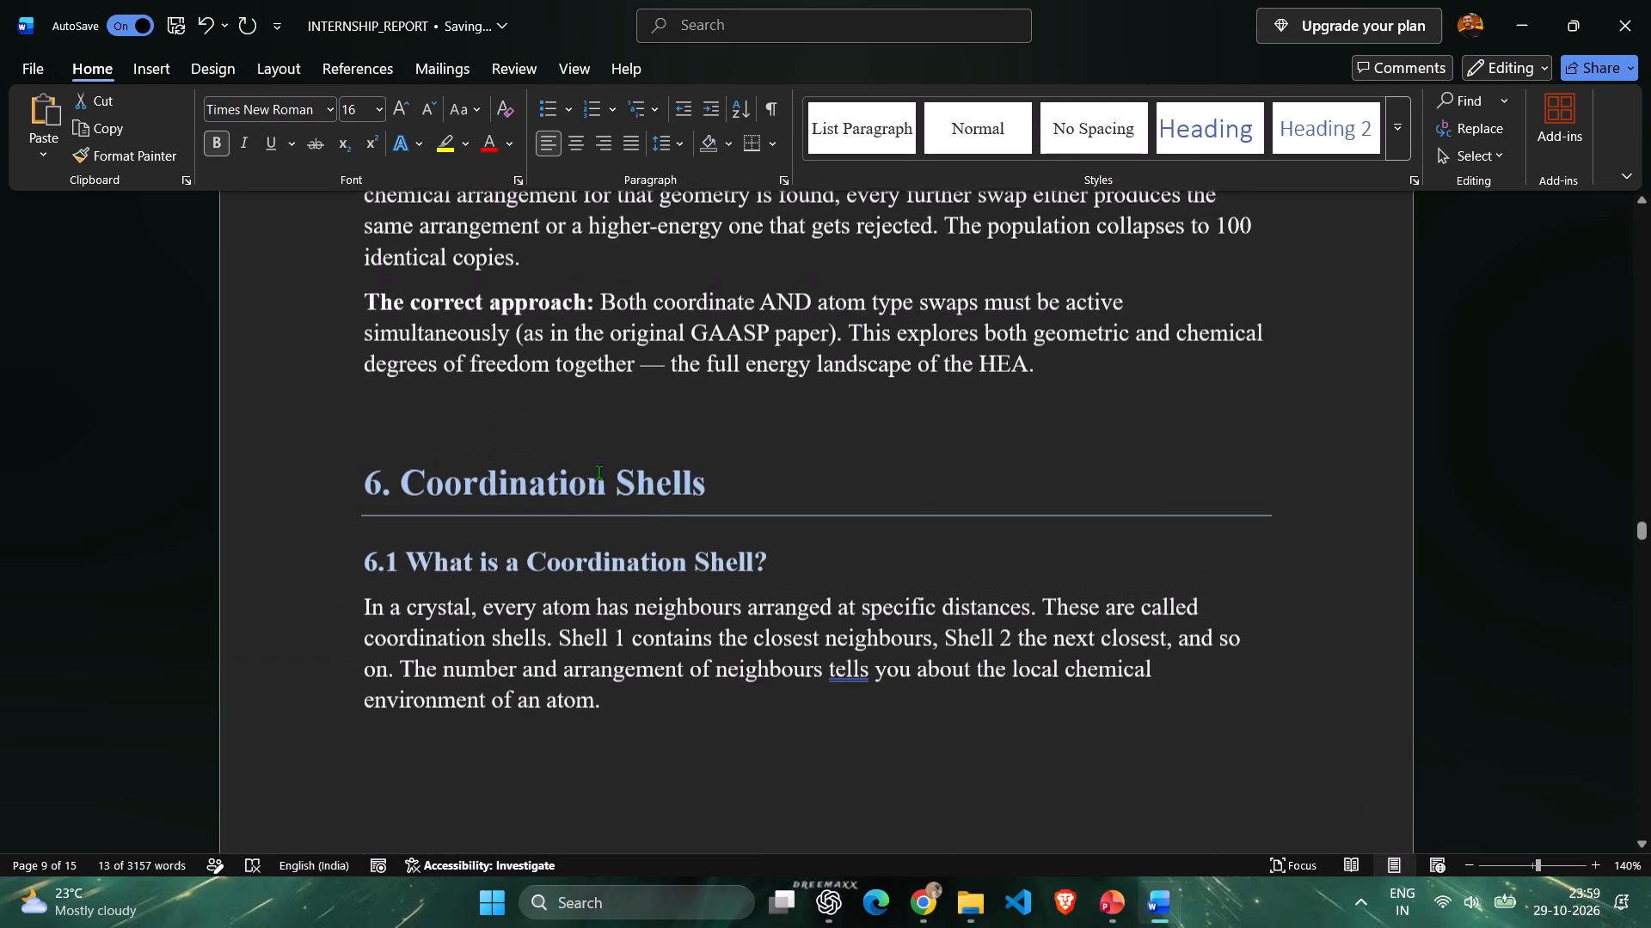
drag(822, 574, 348, 453)
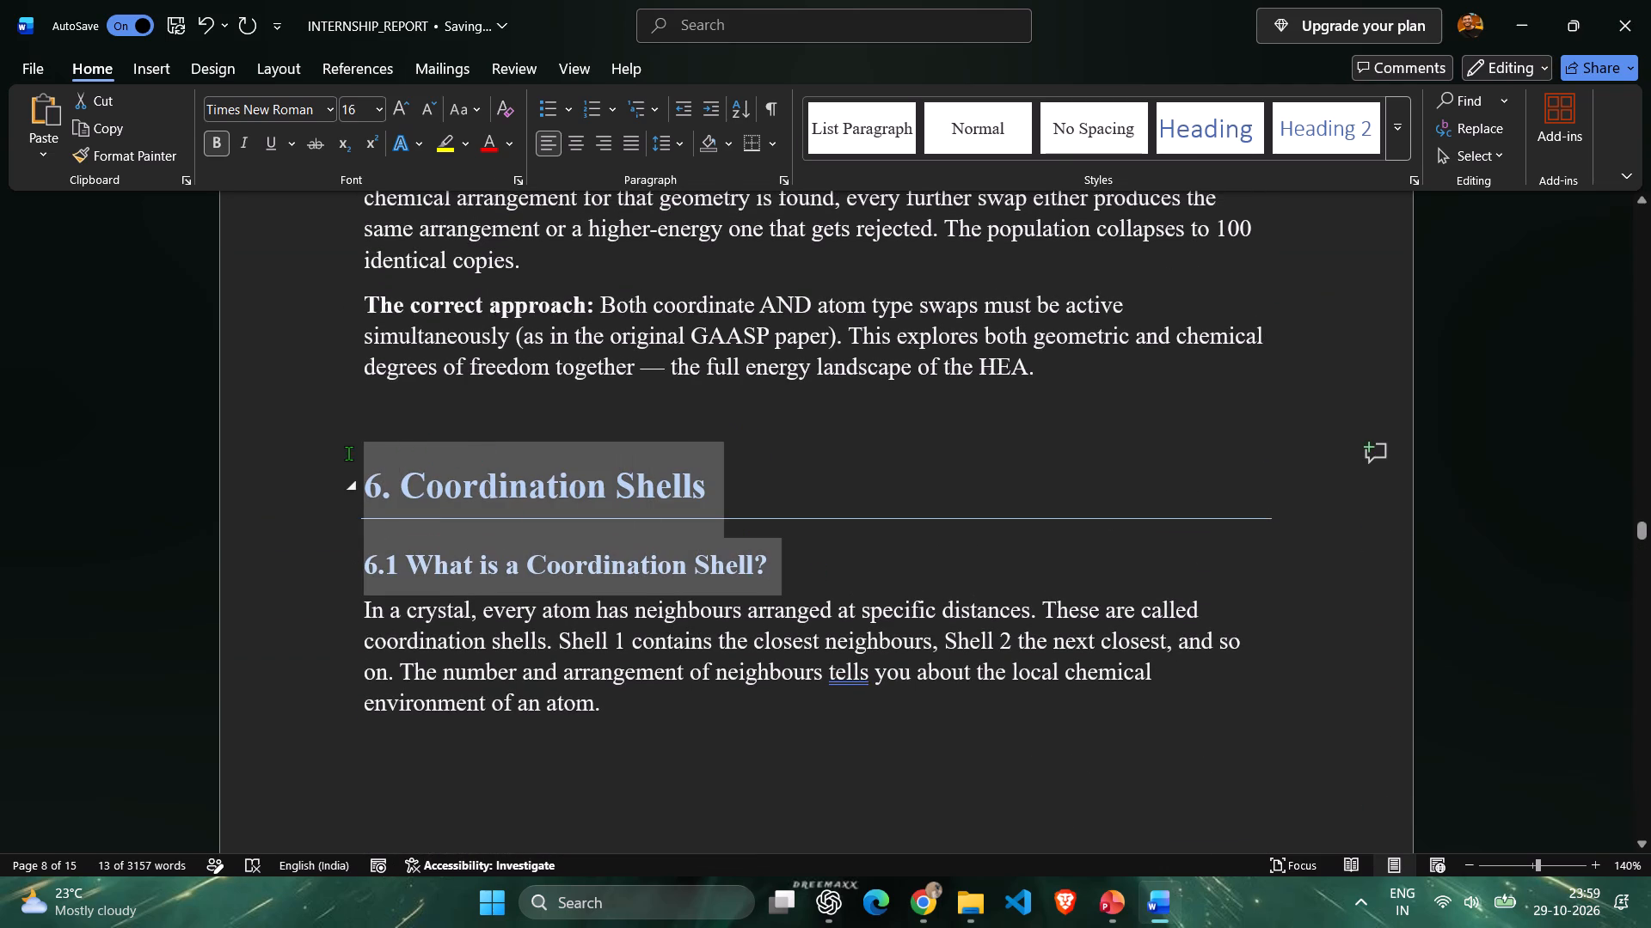
drag(348, 453, 347, 453)
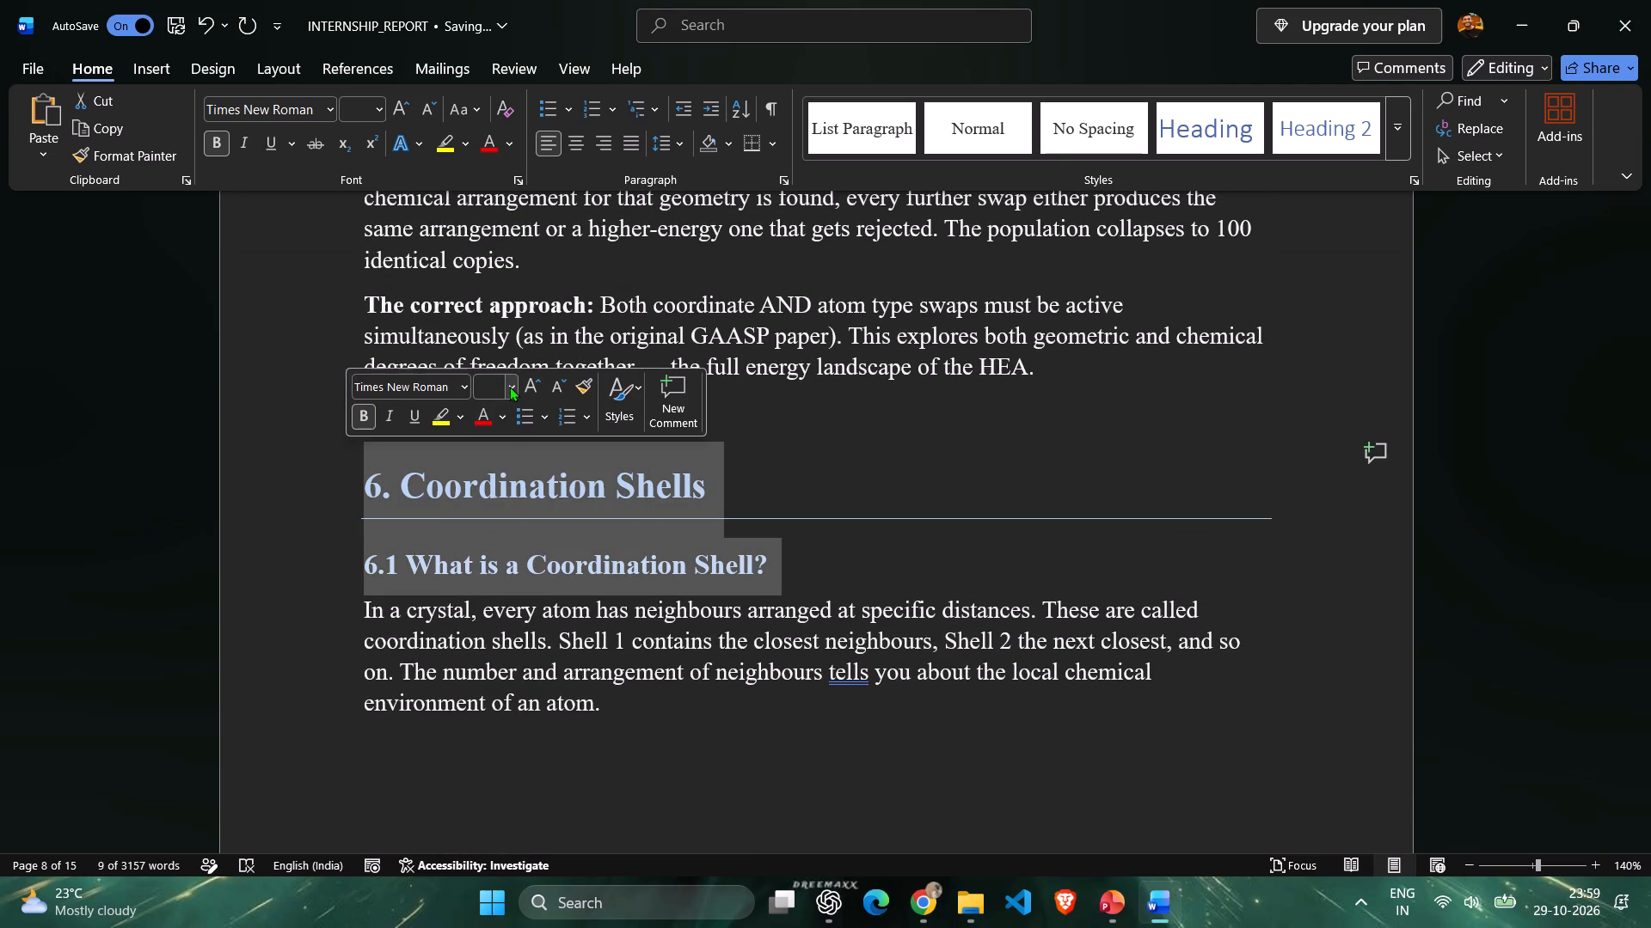
click(510, 386)
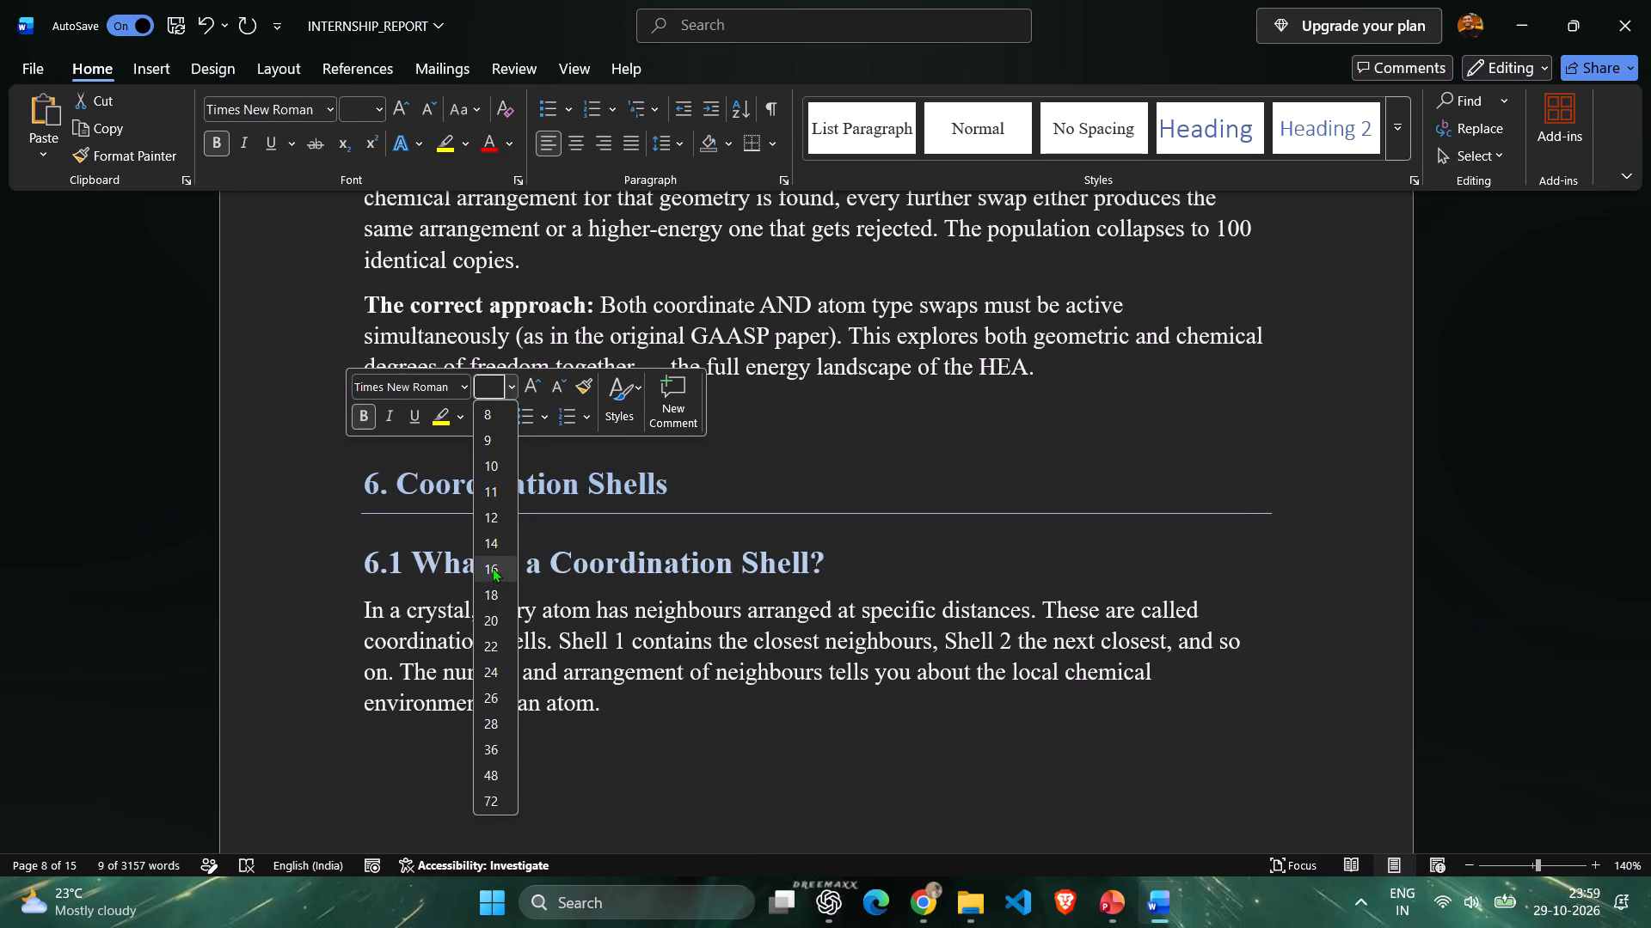
click(493, 567)
Set the font size of the "5.3 Why Case 2 Gets Stuck" heading to 16.
scroll(493, 563, up, 7)
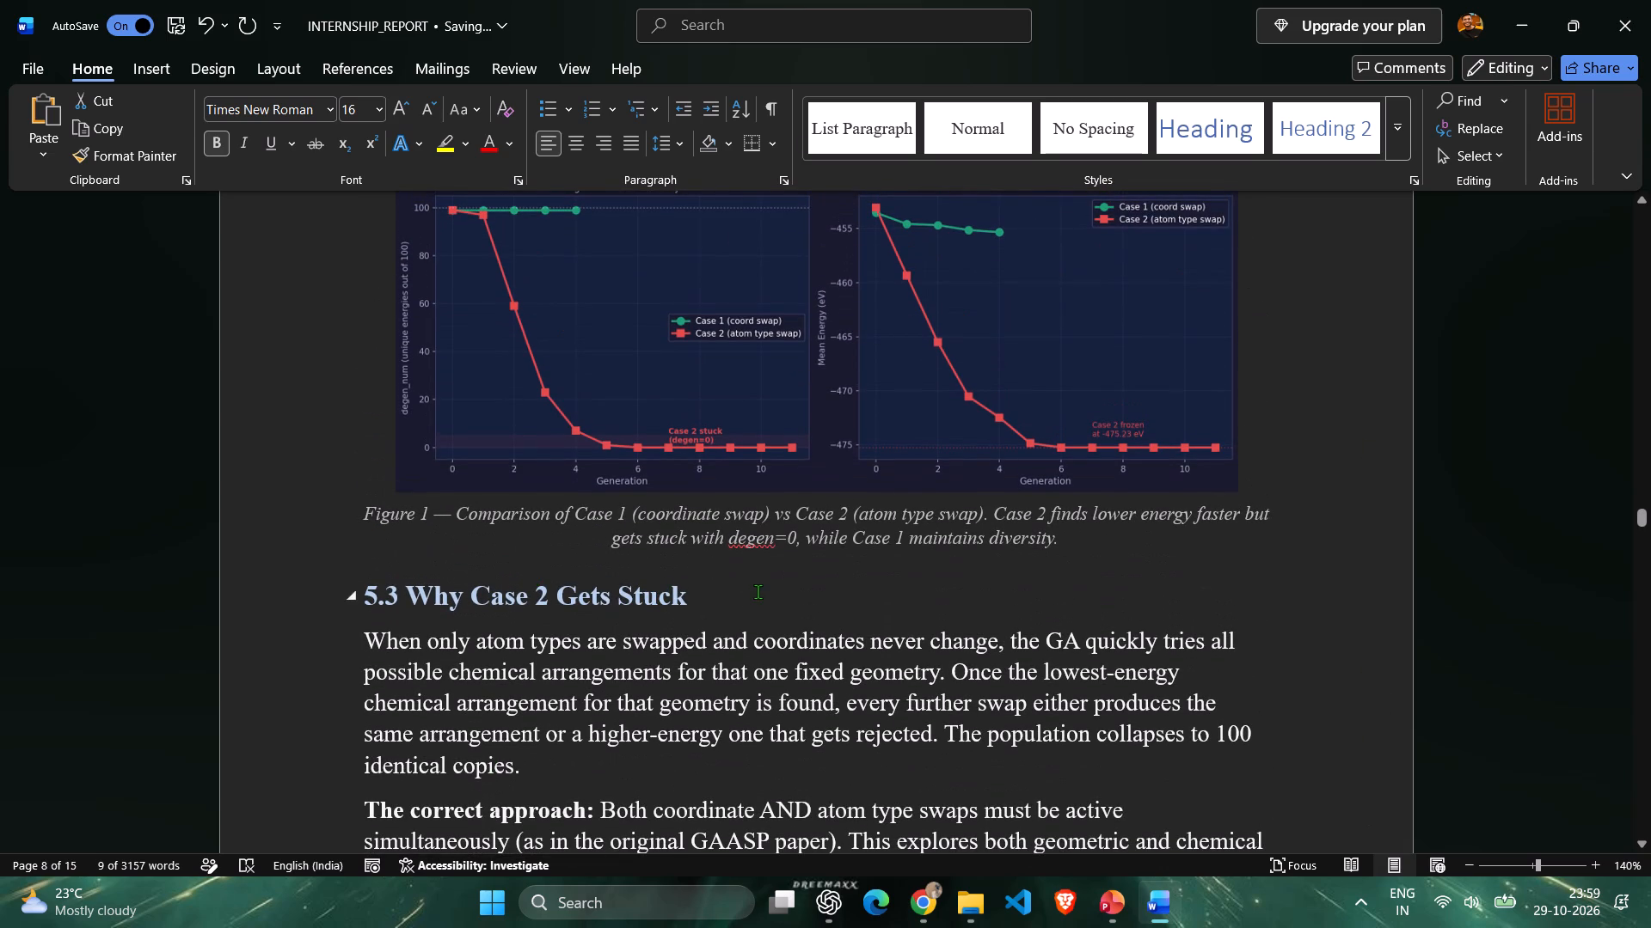
drag(748, 591, 350, 587)
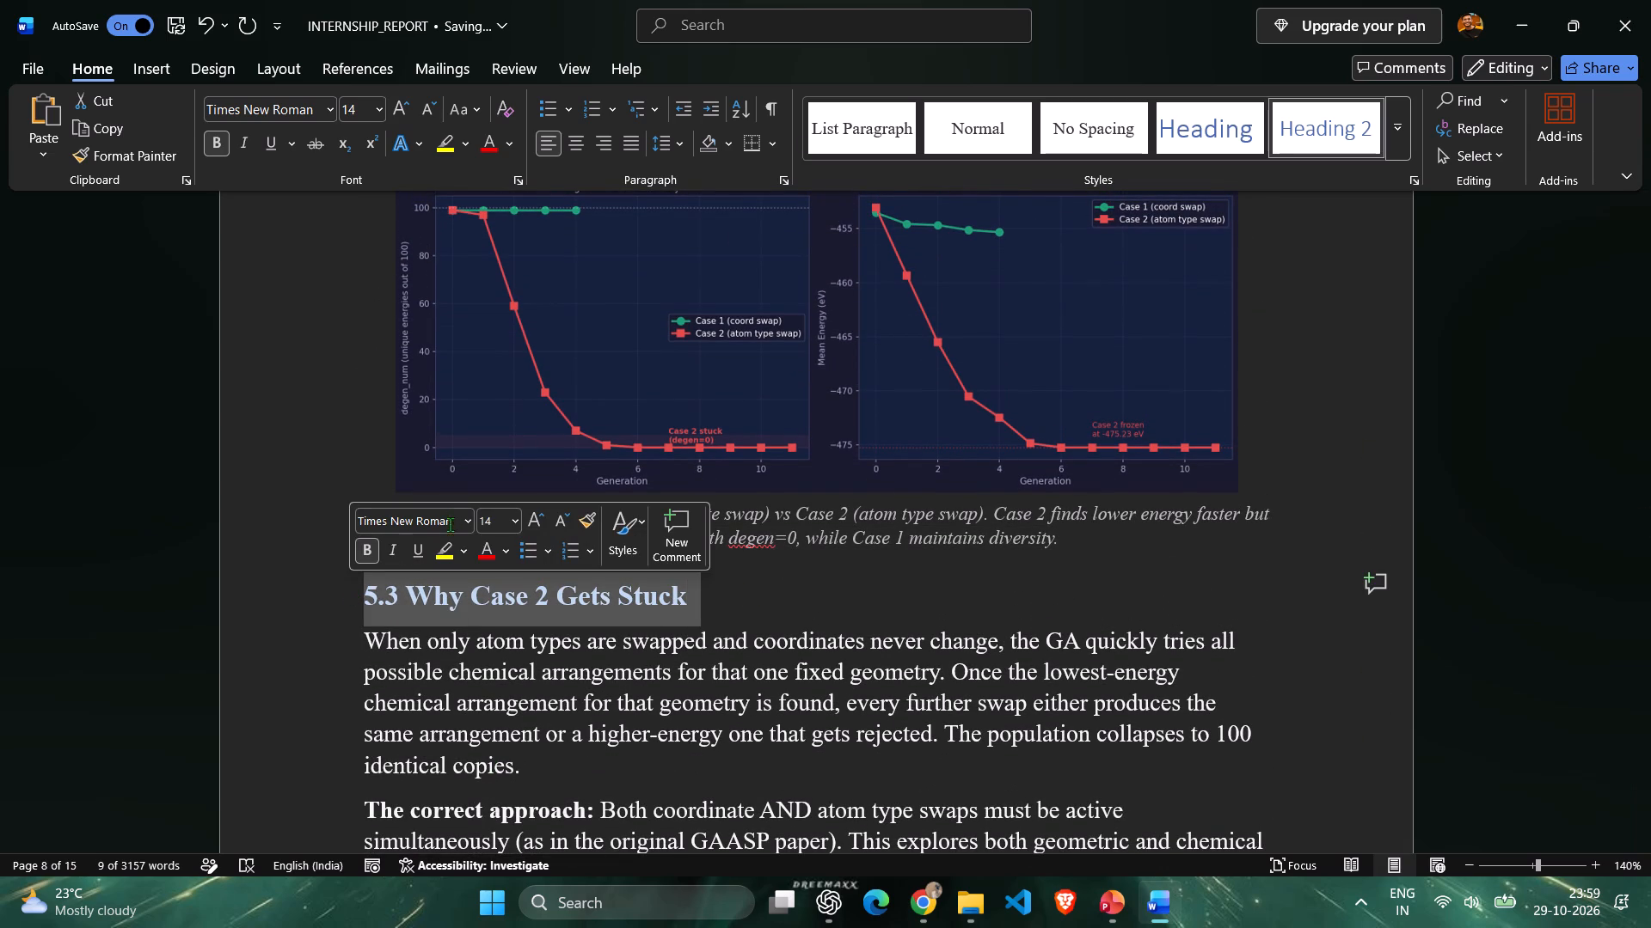
click(509, 514)
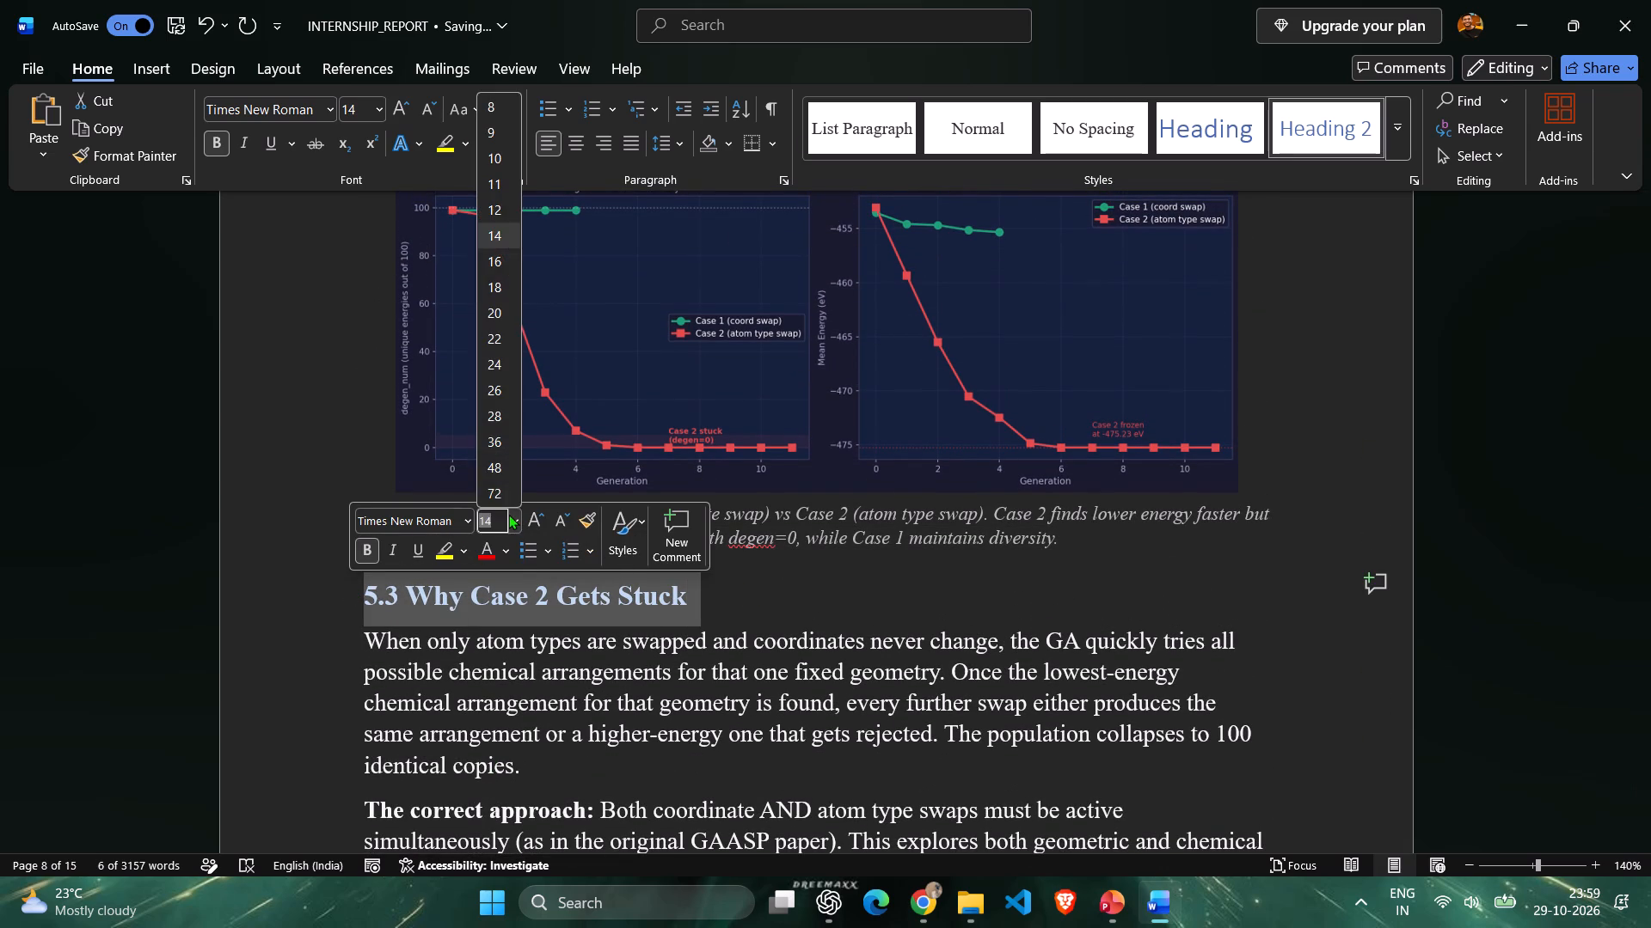
click(494, 257)
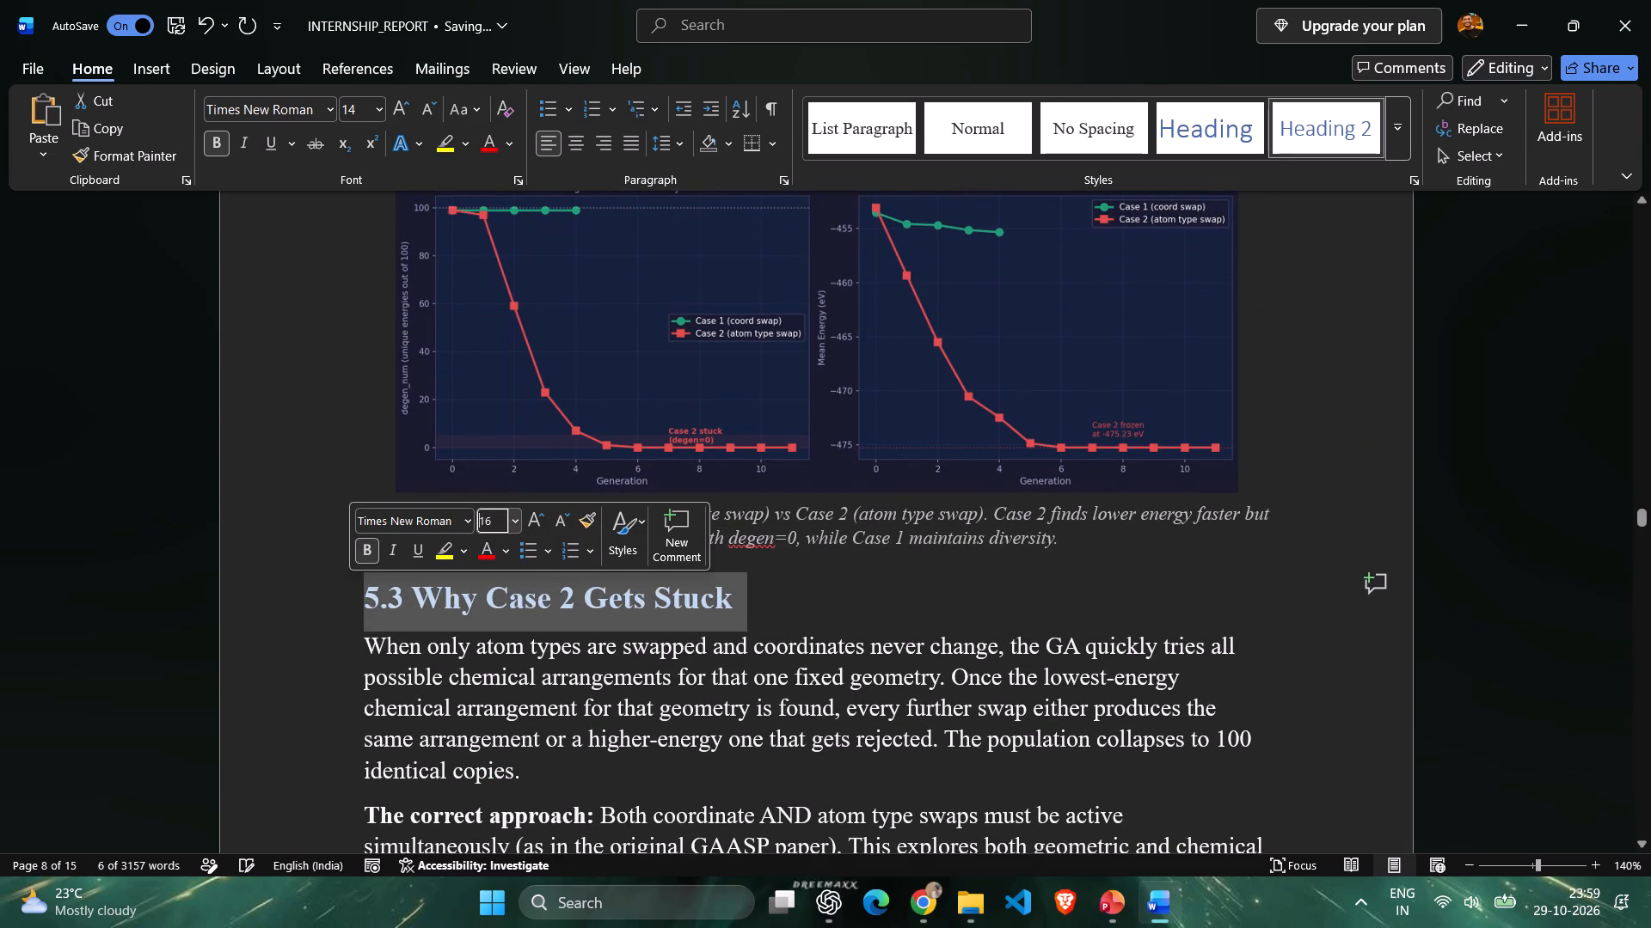
Set the font size of the whole "5.2 Case 2 — Atom Type Swap Only (coordinate swap commented out)" heading to 16.
scroll(499, 279, up, 18)
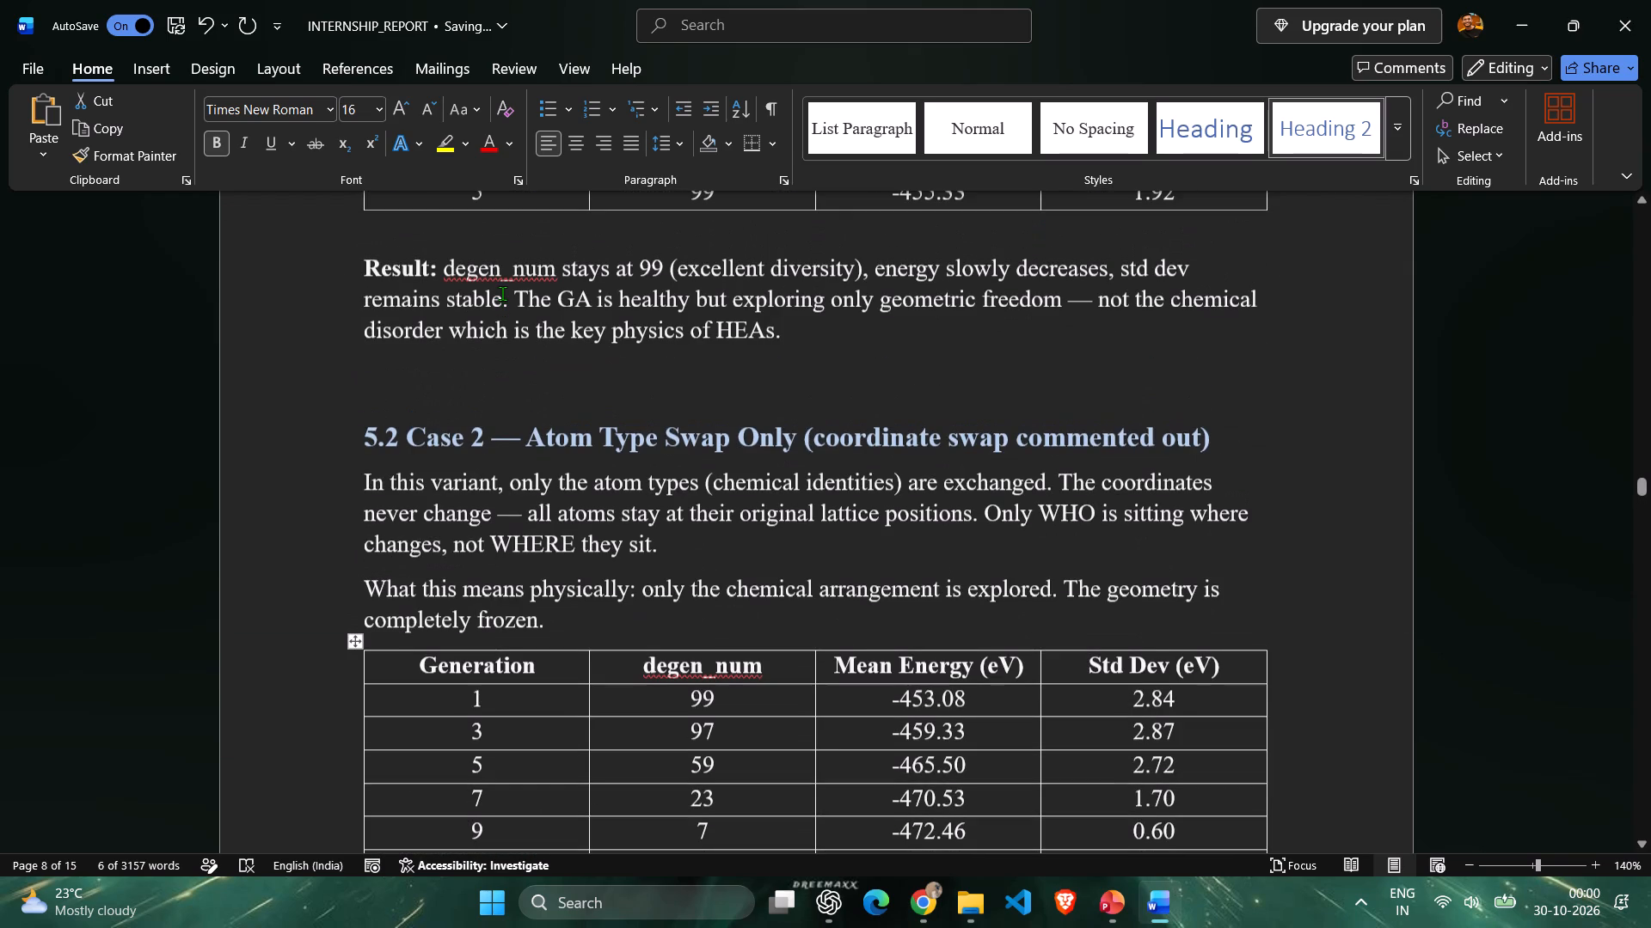
drag(1247, 445, 375, 462)
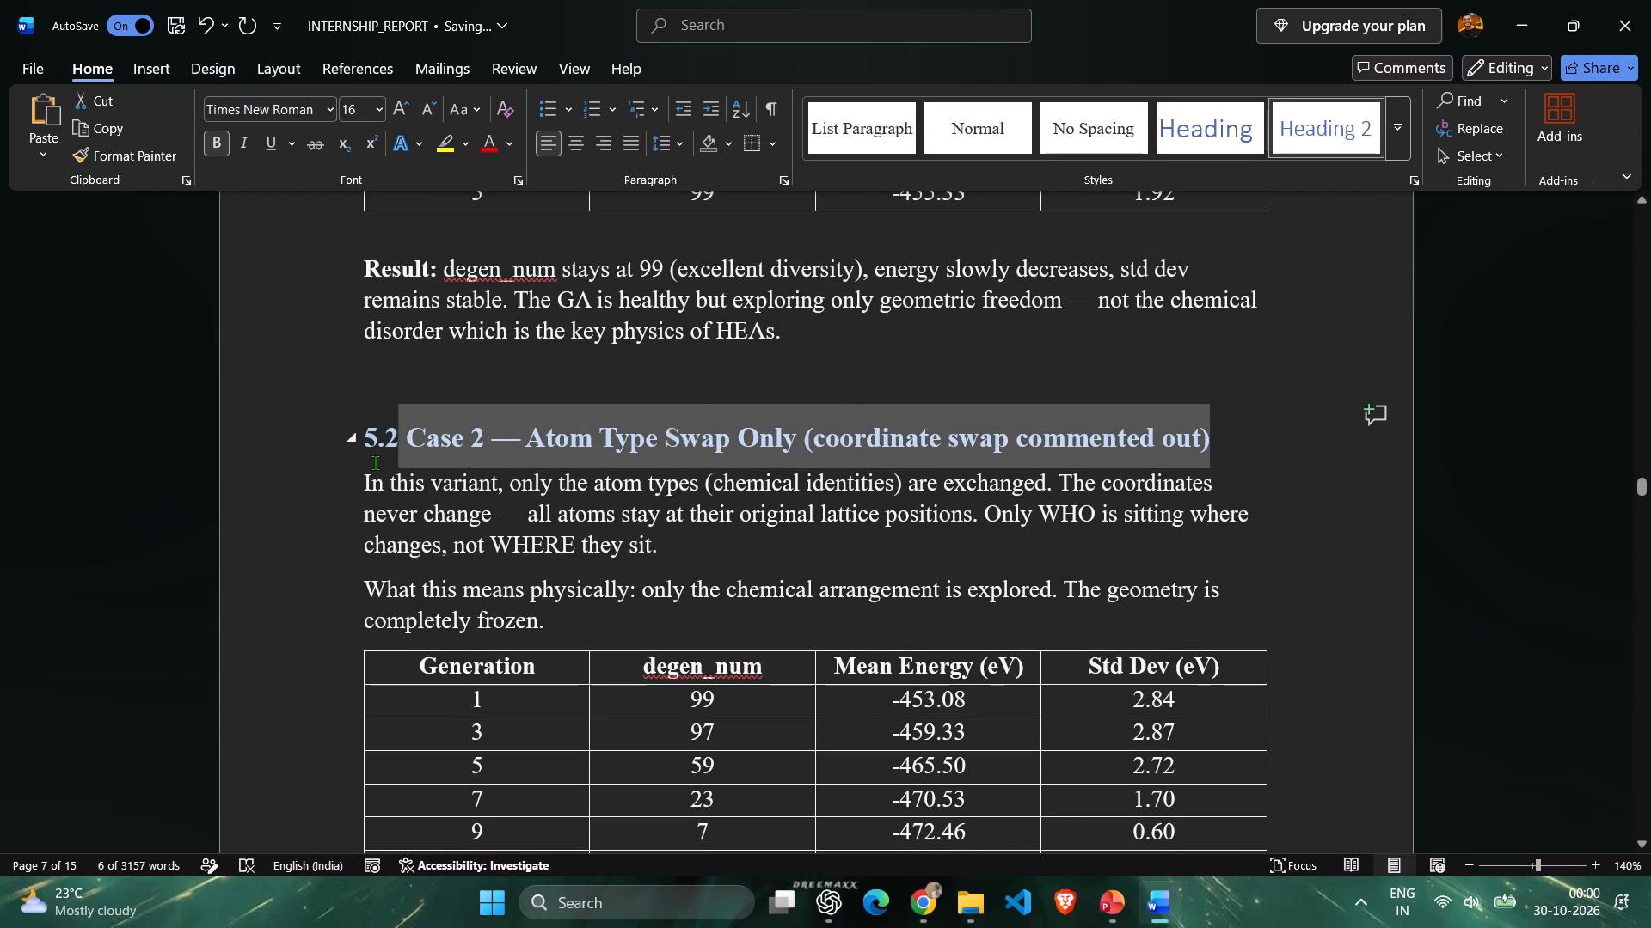
drag(375, 462, 341, 462)
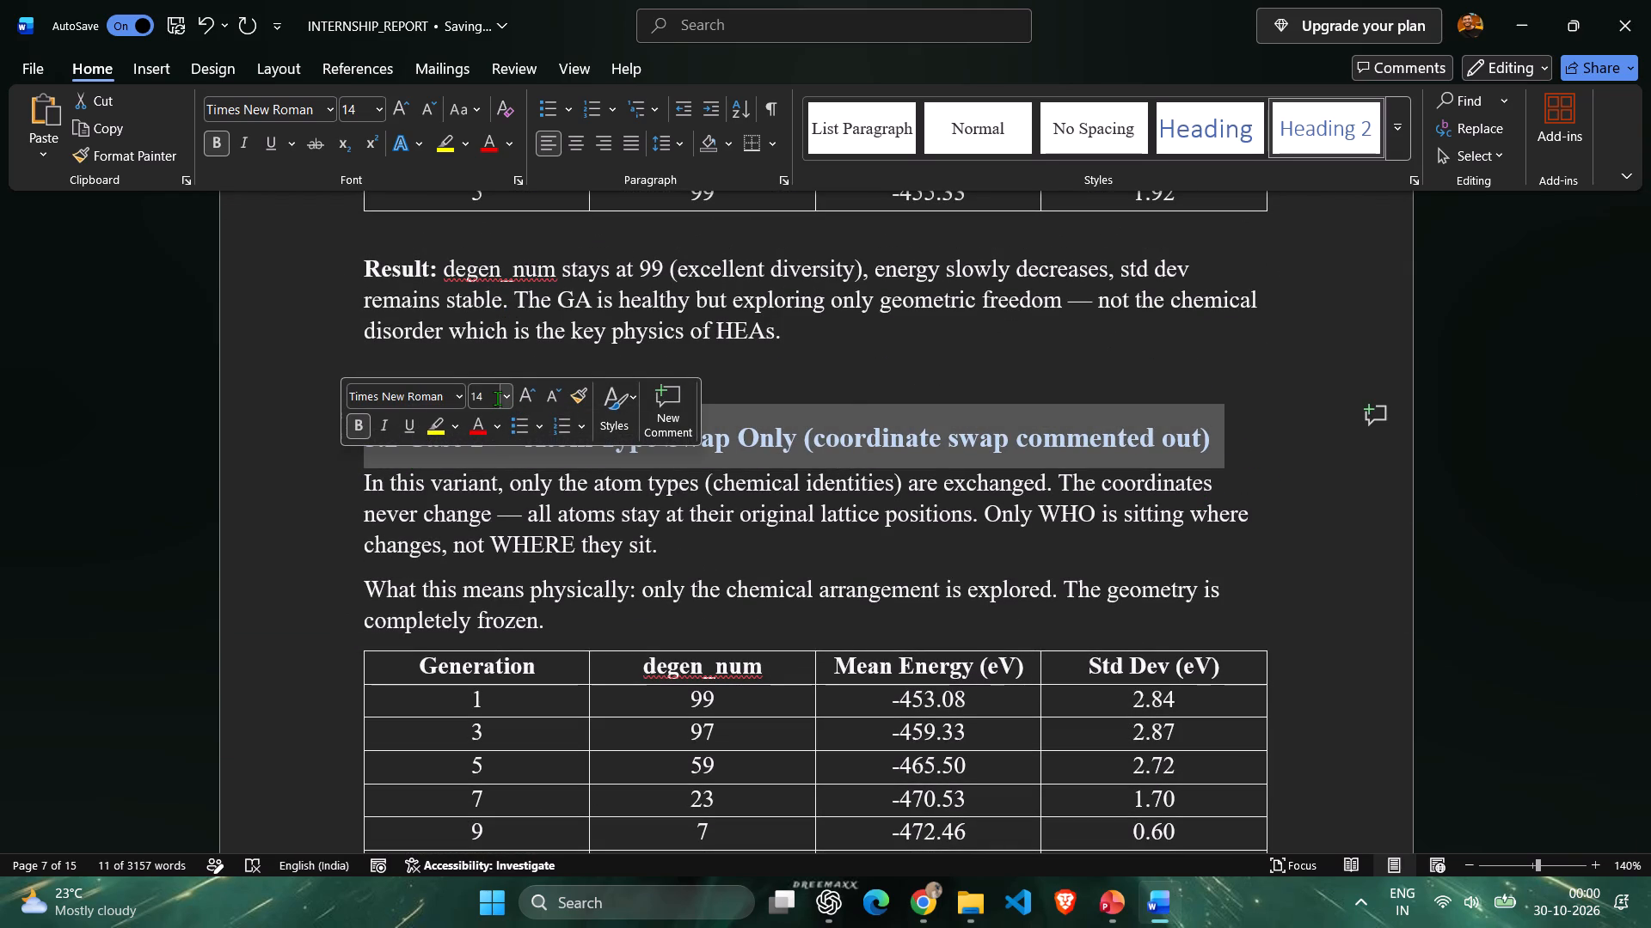
click(502, 391)
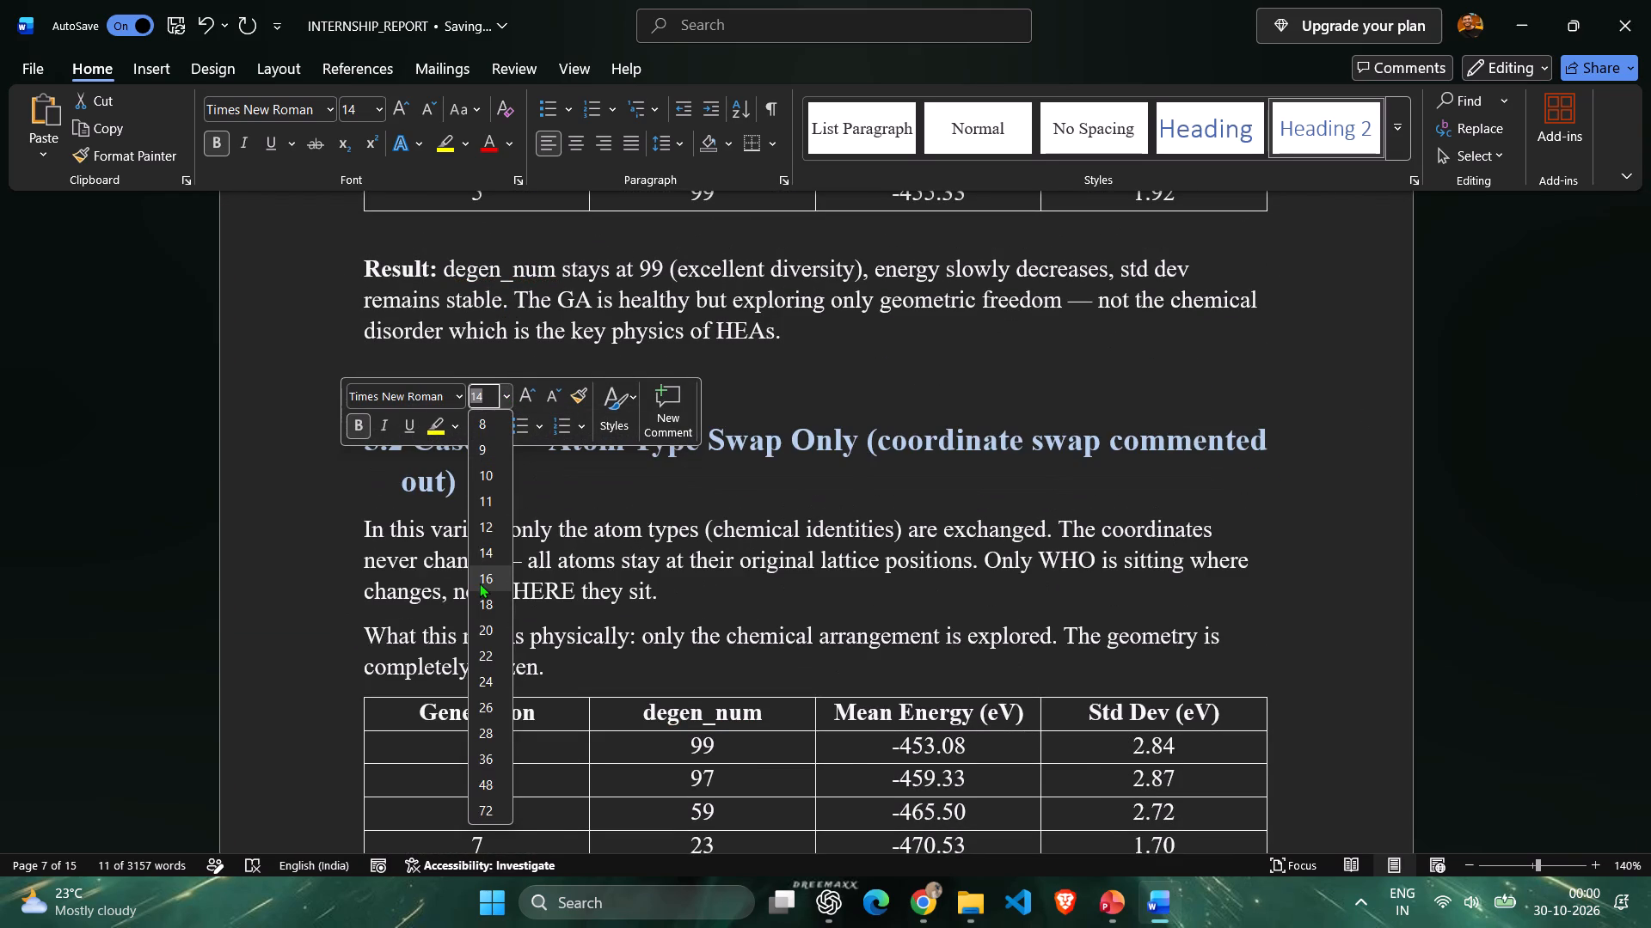
click(481, 582)
Set the font size of the "5.1 Case 1 — Coordinate Swap Only (atom type swap commented out)" heading to 16.
scroll(525, 562, up, 7)
scroll(711, 540, up, 2)
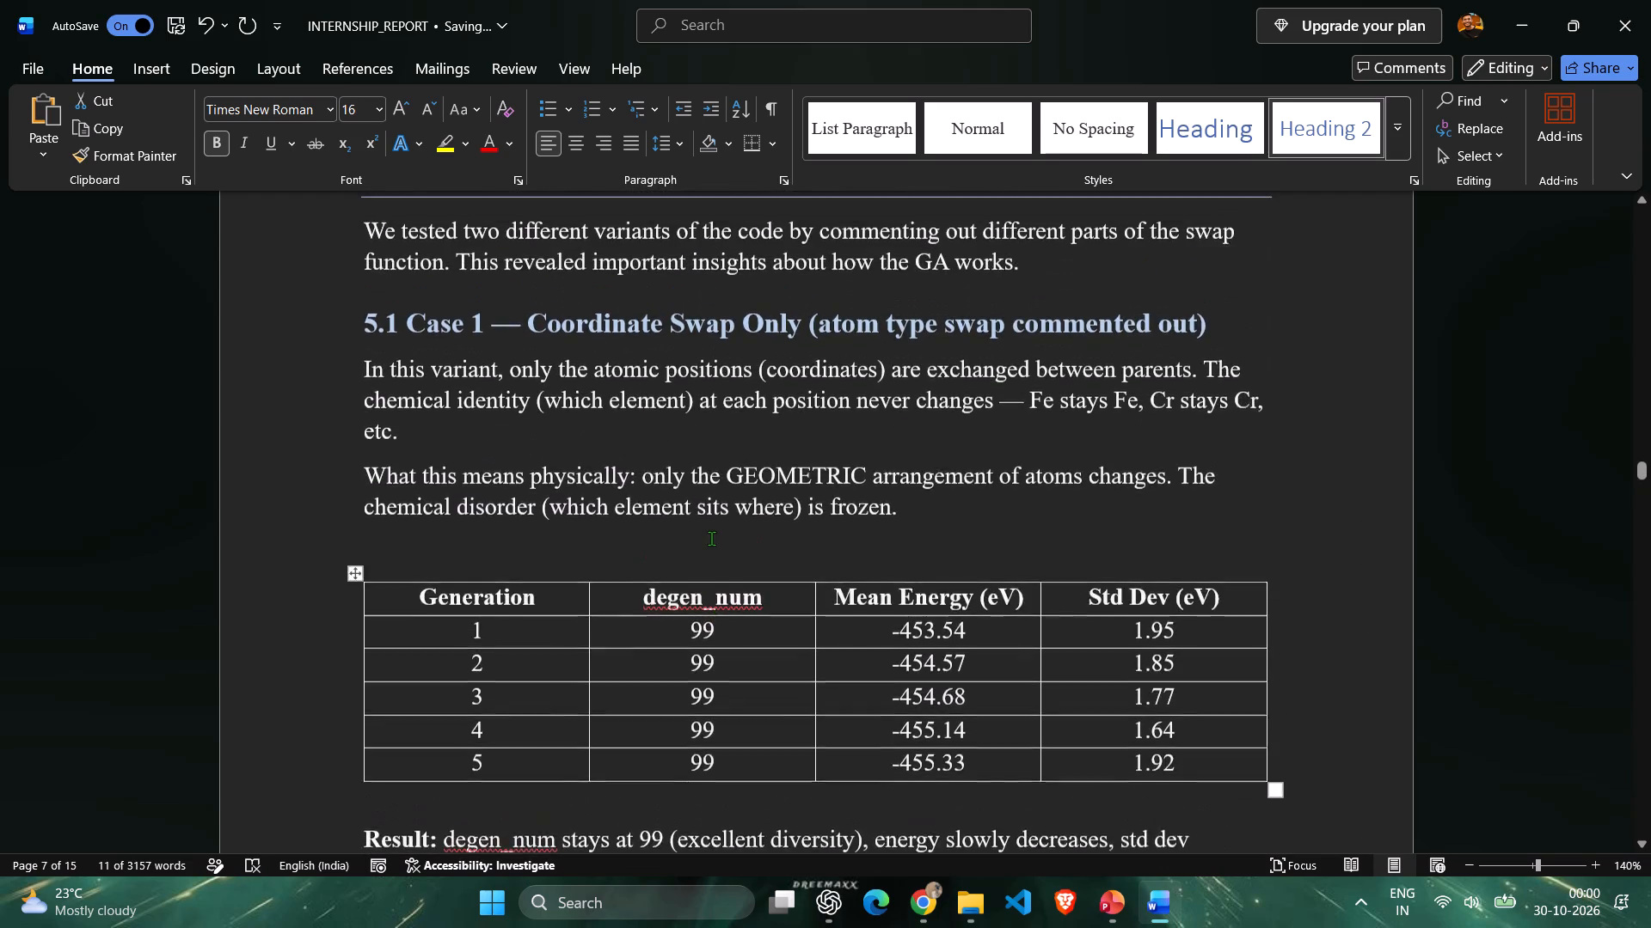
drag(1255, 406, 358, 395)
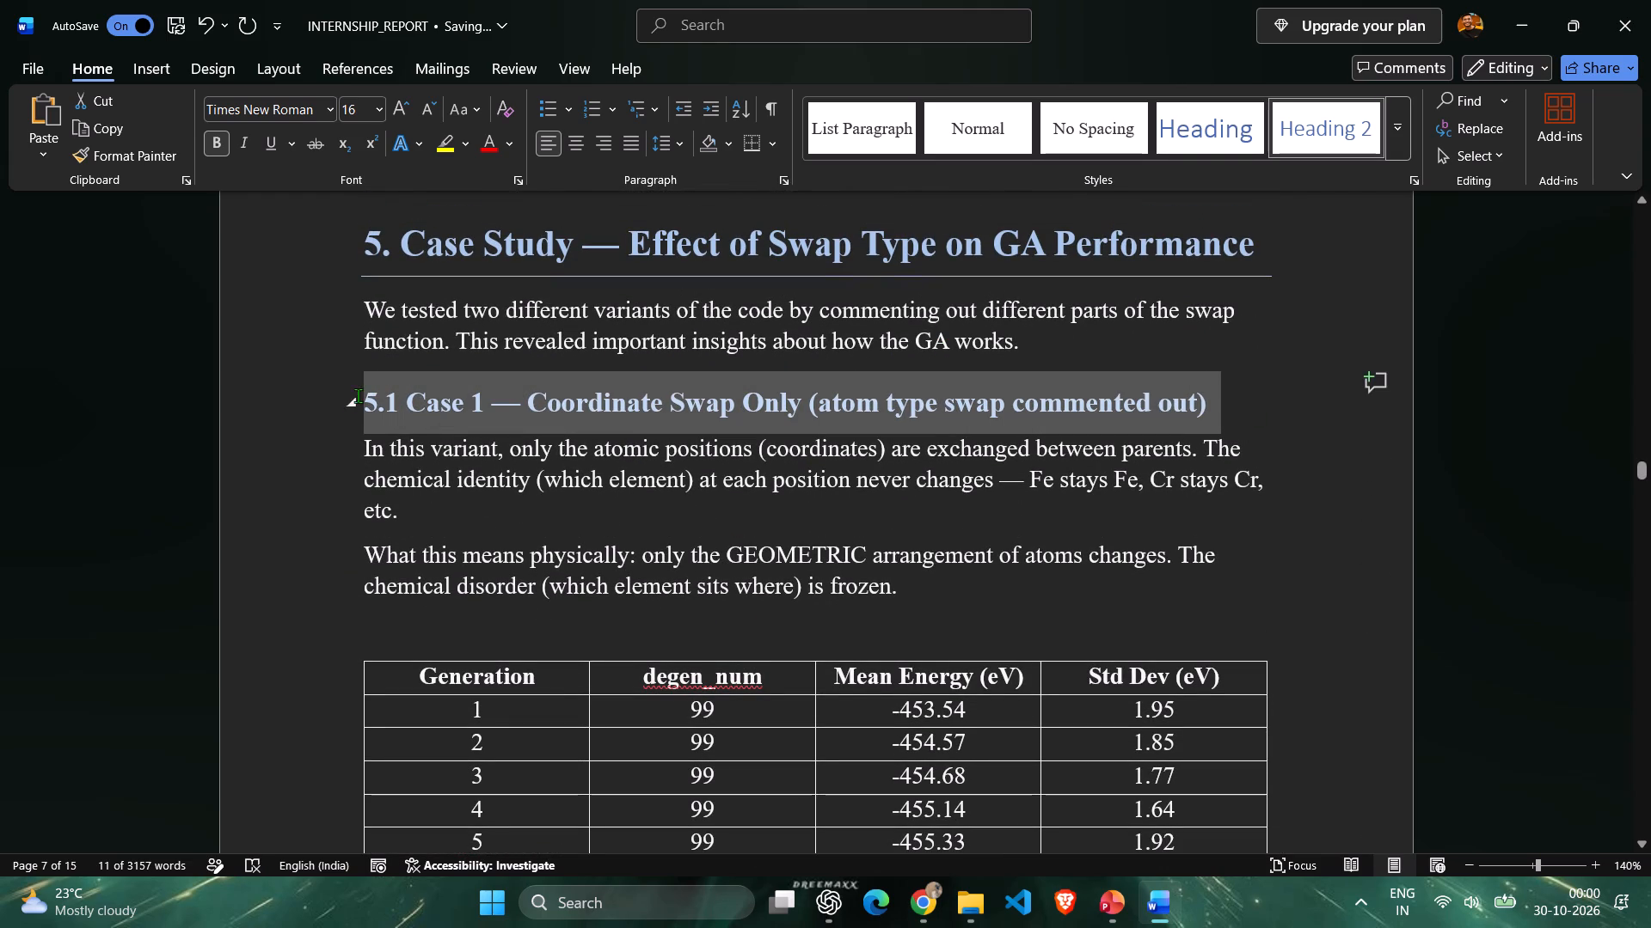
drag(358, 395, 358, 394)
click(525, 336)
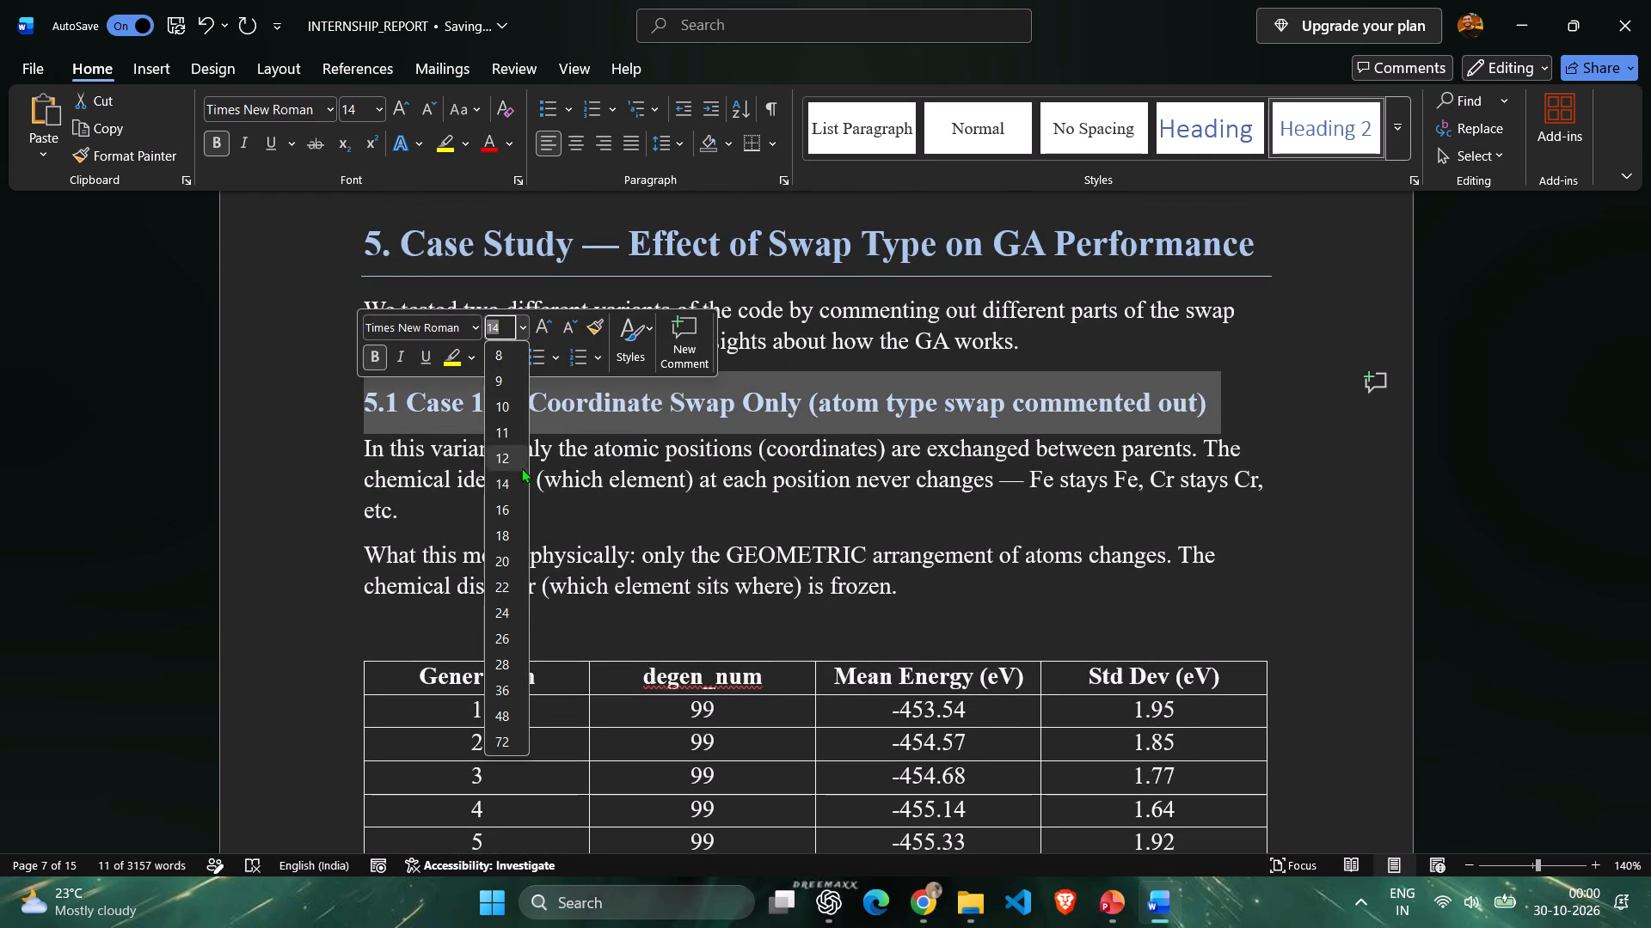
click(520, 511)
Set the font size of the "5. Case Study — Effect of Swap Type on GA Performance" heading to 16.
scroll(574, 485, up, 4)
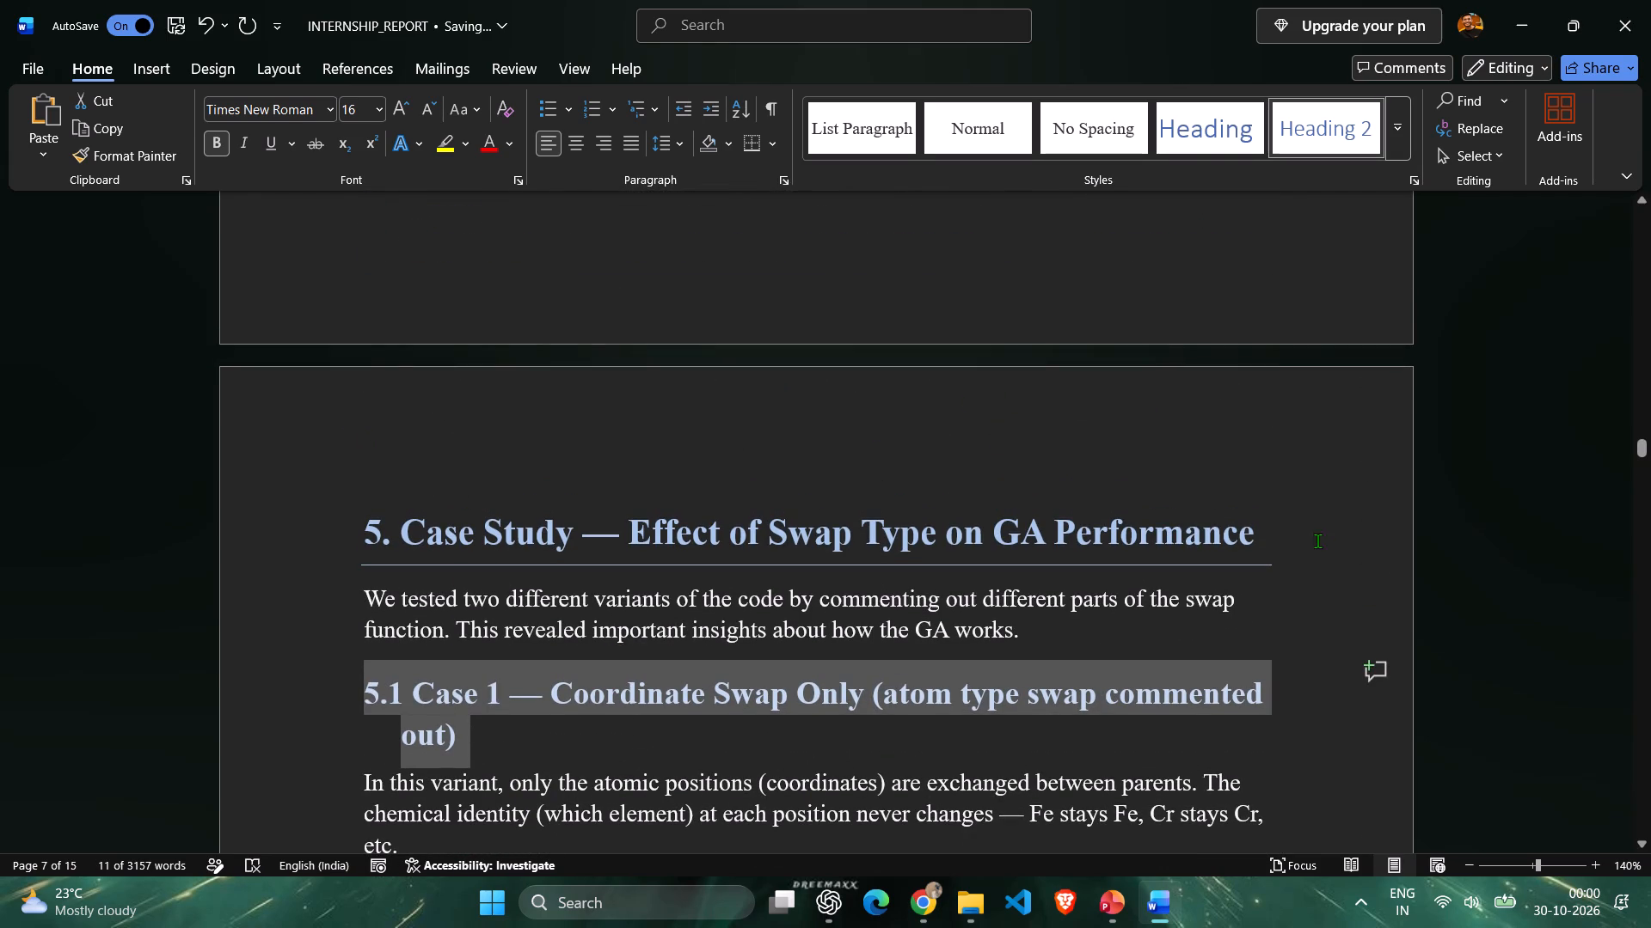
drag(1317, 540, 346, 495)
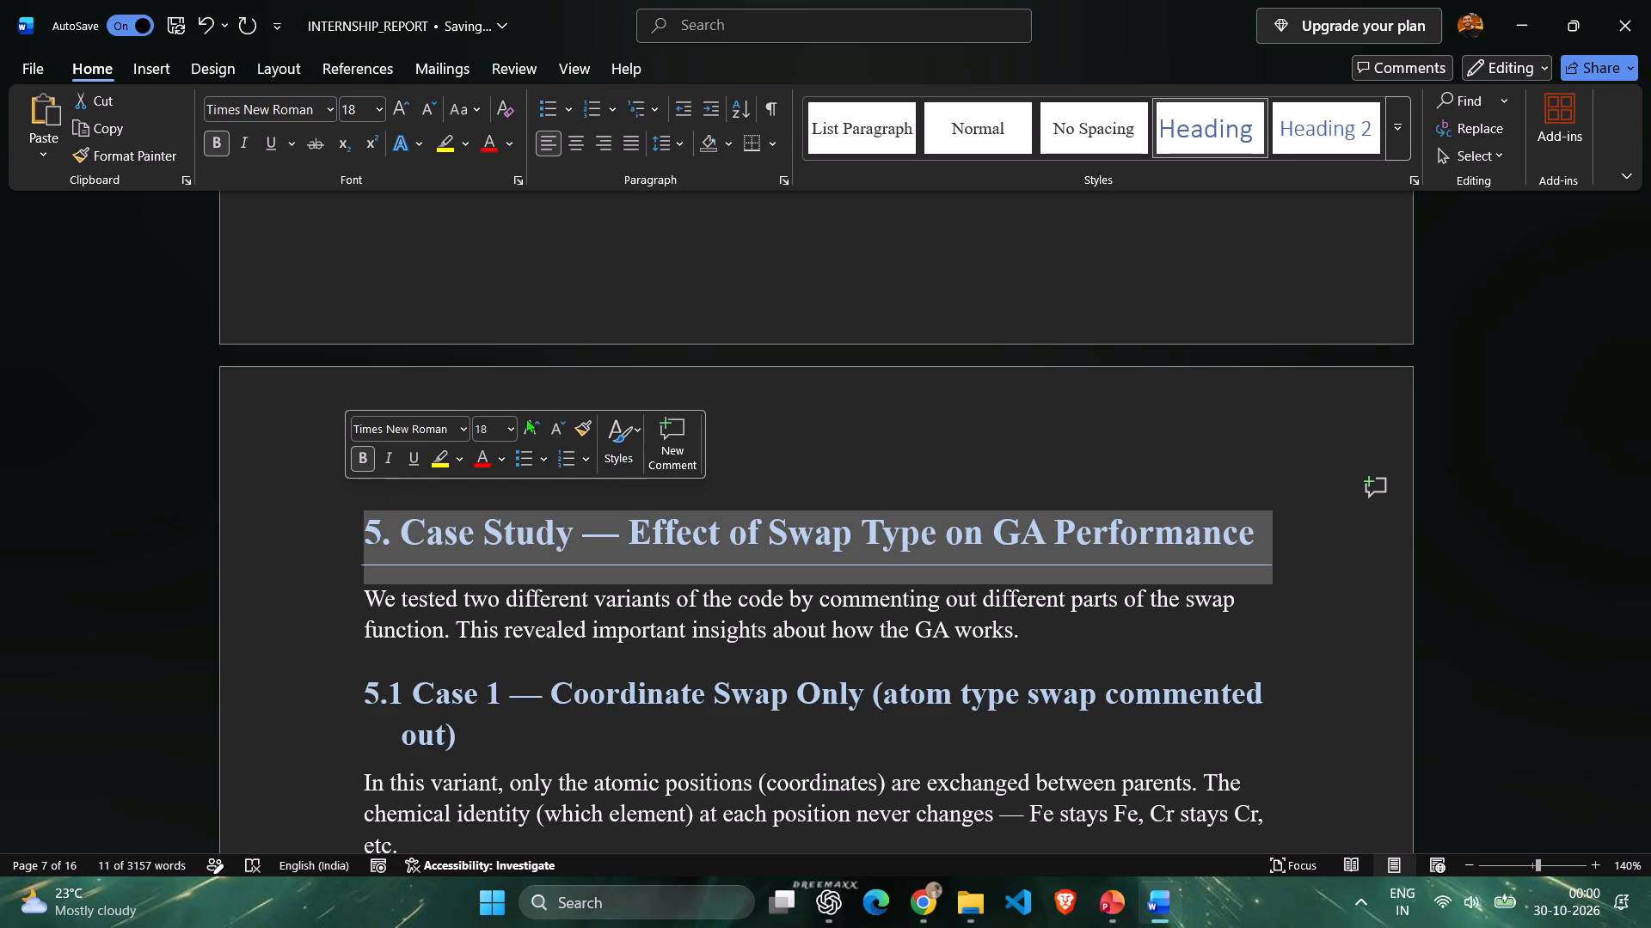
click(512, 428)
click(494, 602)
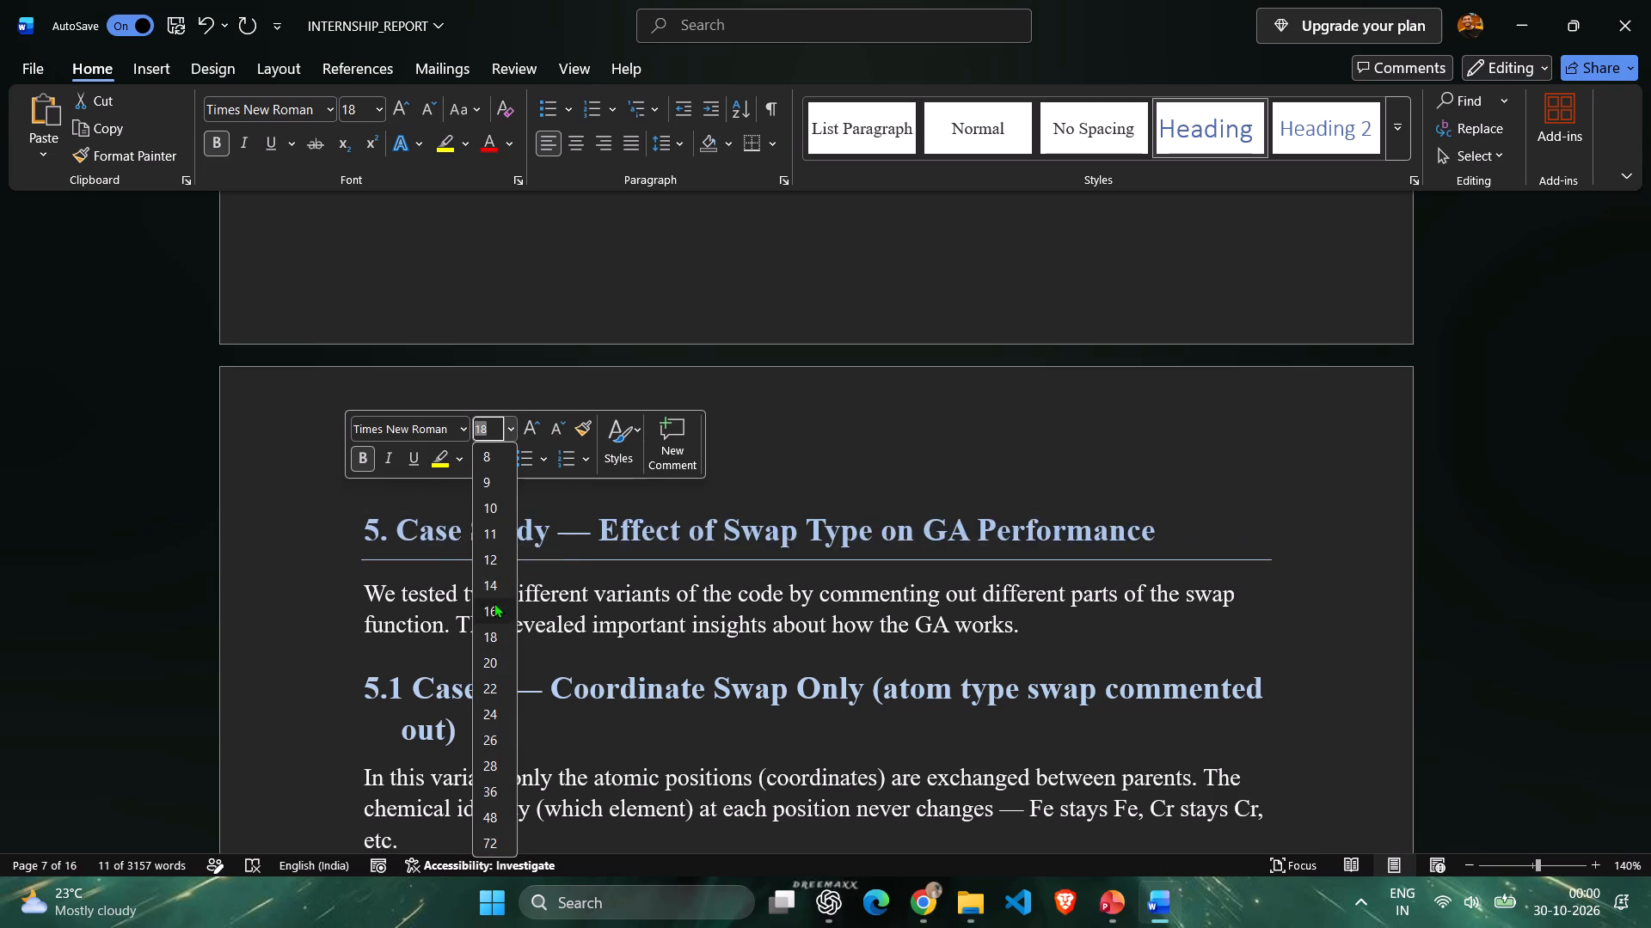
Set the font size of the "4.3 Understanding the status_ga.csv File" heading to 16.
scroll(666, 524, up, 16)
scroll(828, 460, up, 1)
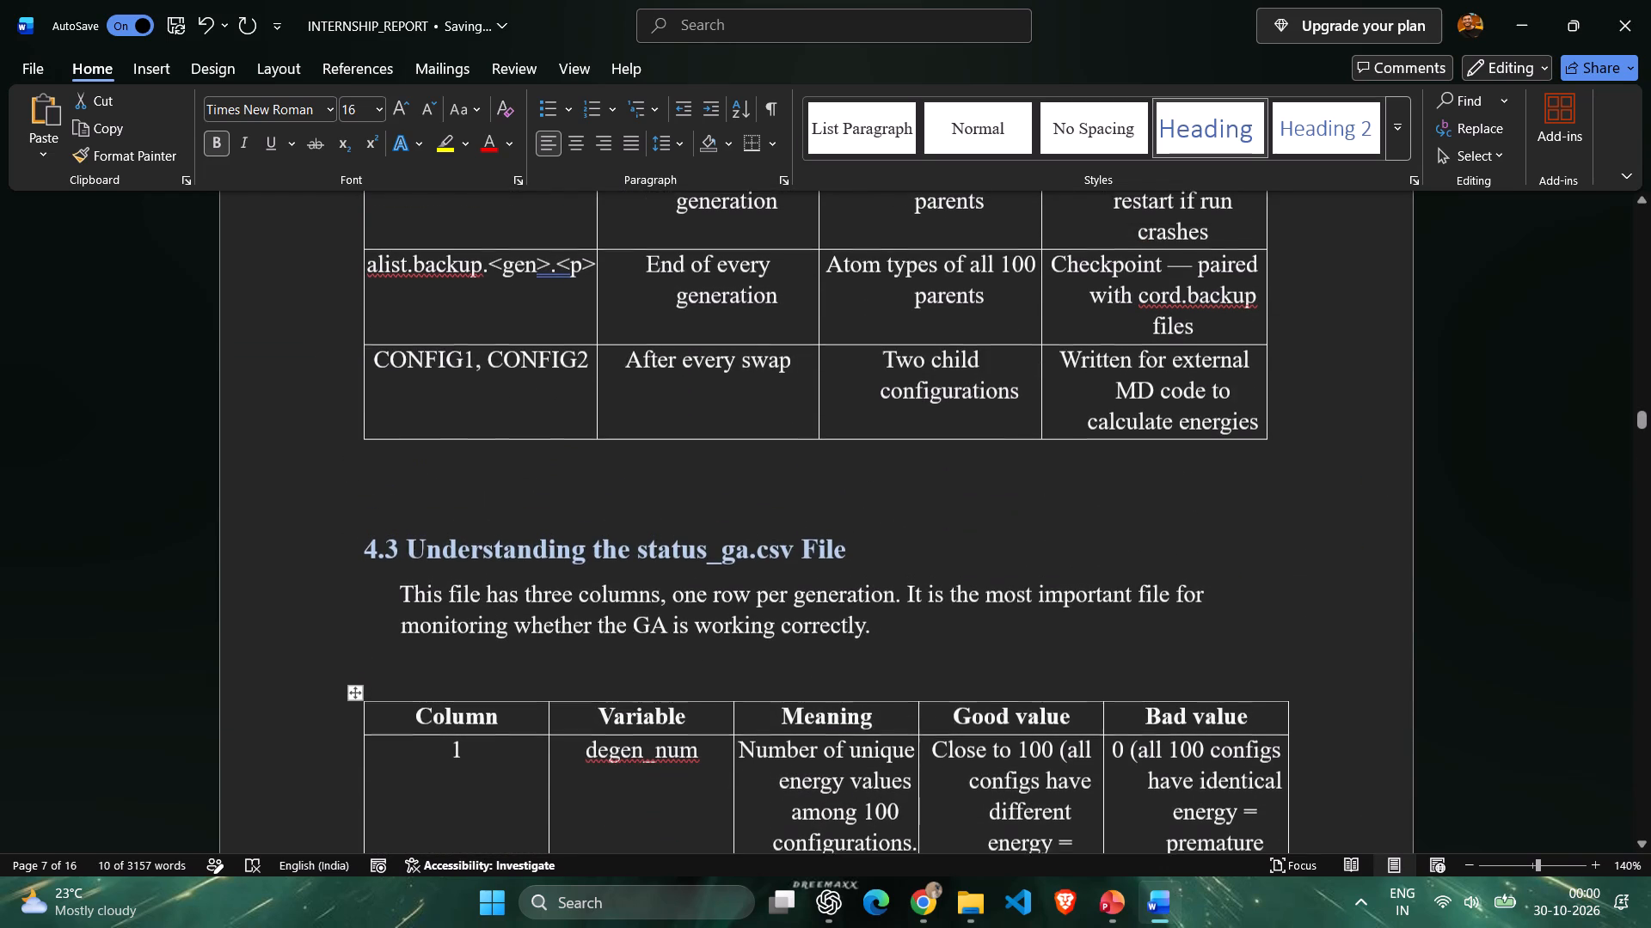
drag(903, 562, 343, 536)
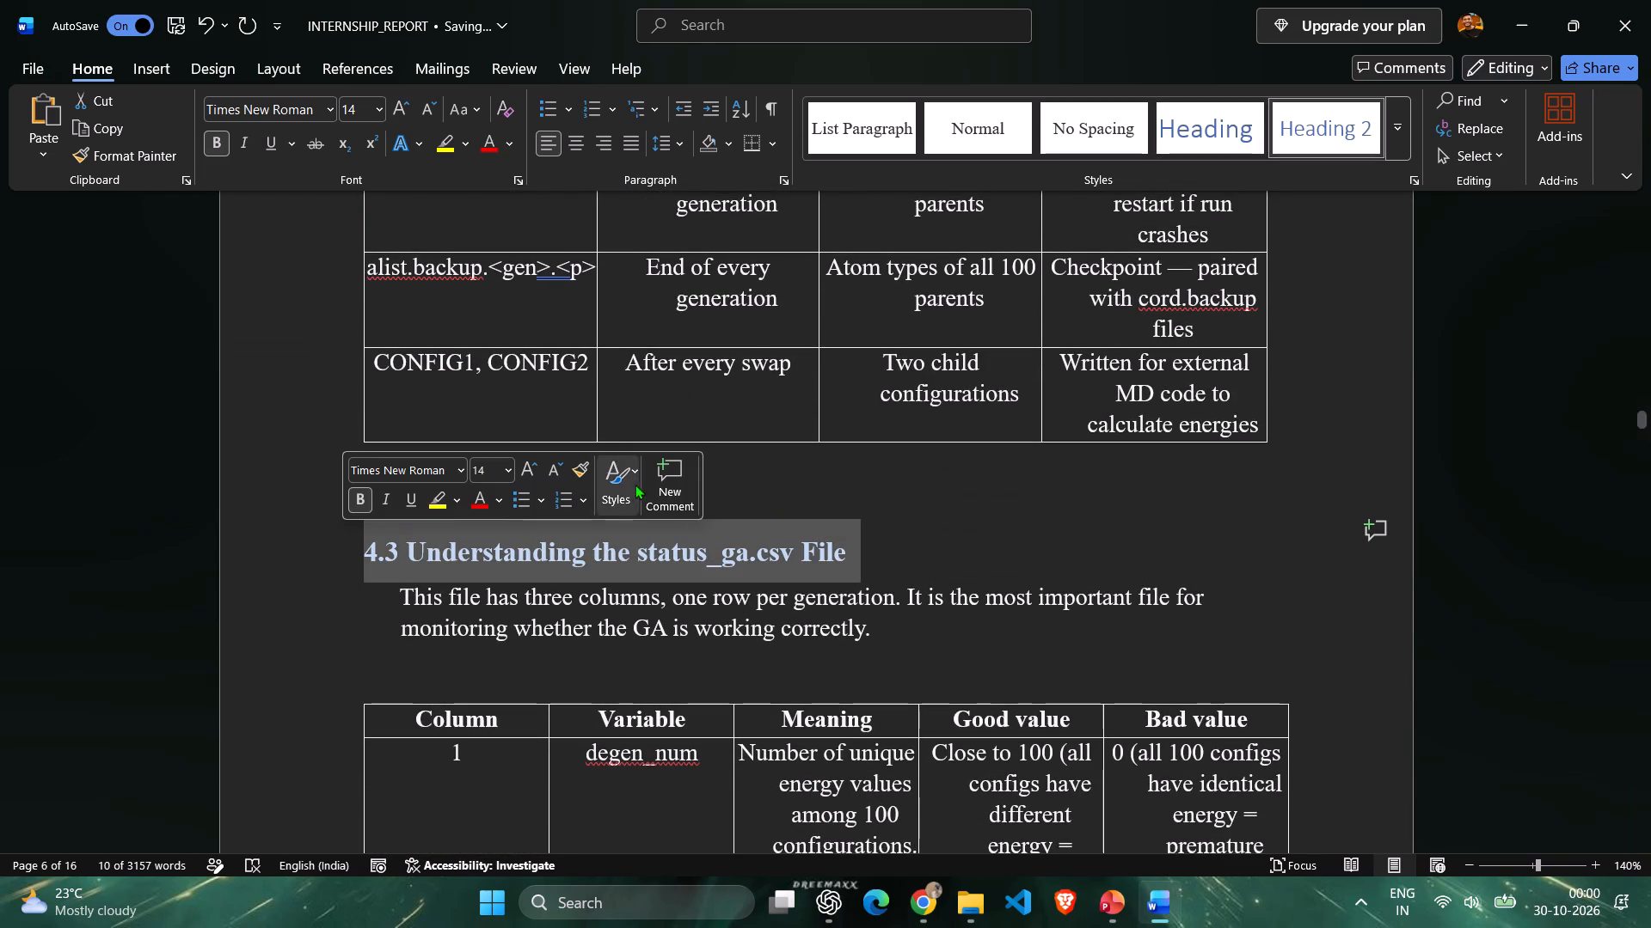
click(506, 468)
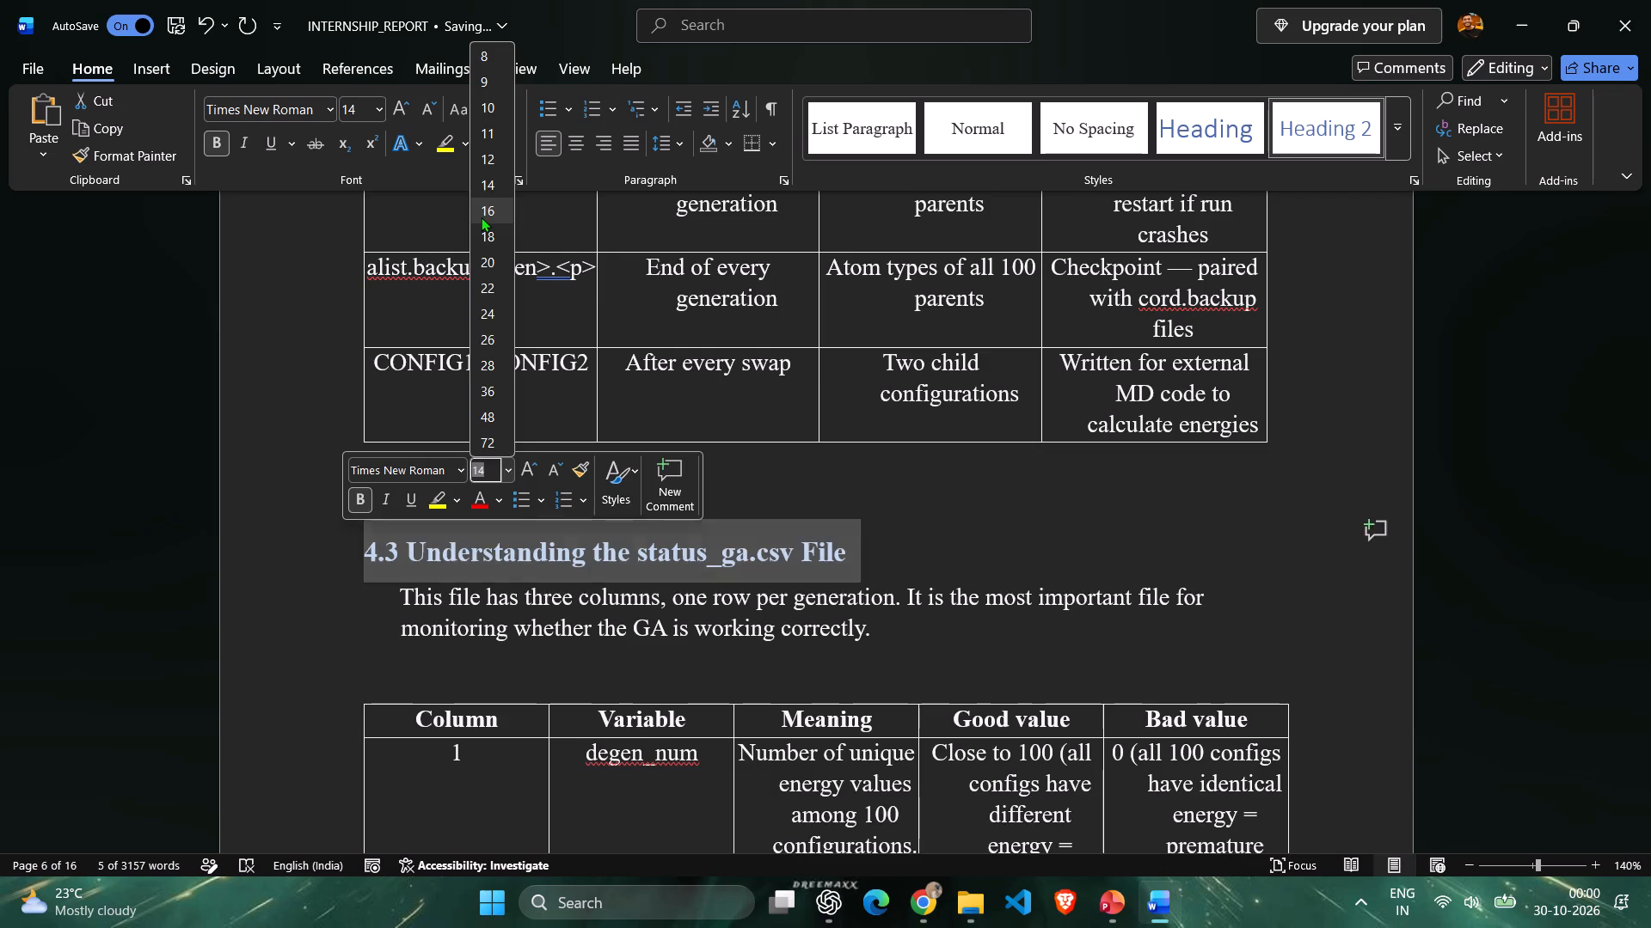
click(482, 217)
Set the font size of the "4.2 Output Files (Written during the run)" heading to 16.
scroll(528, 253, up, 15)
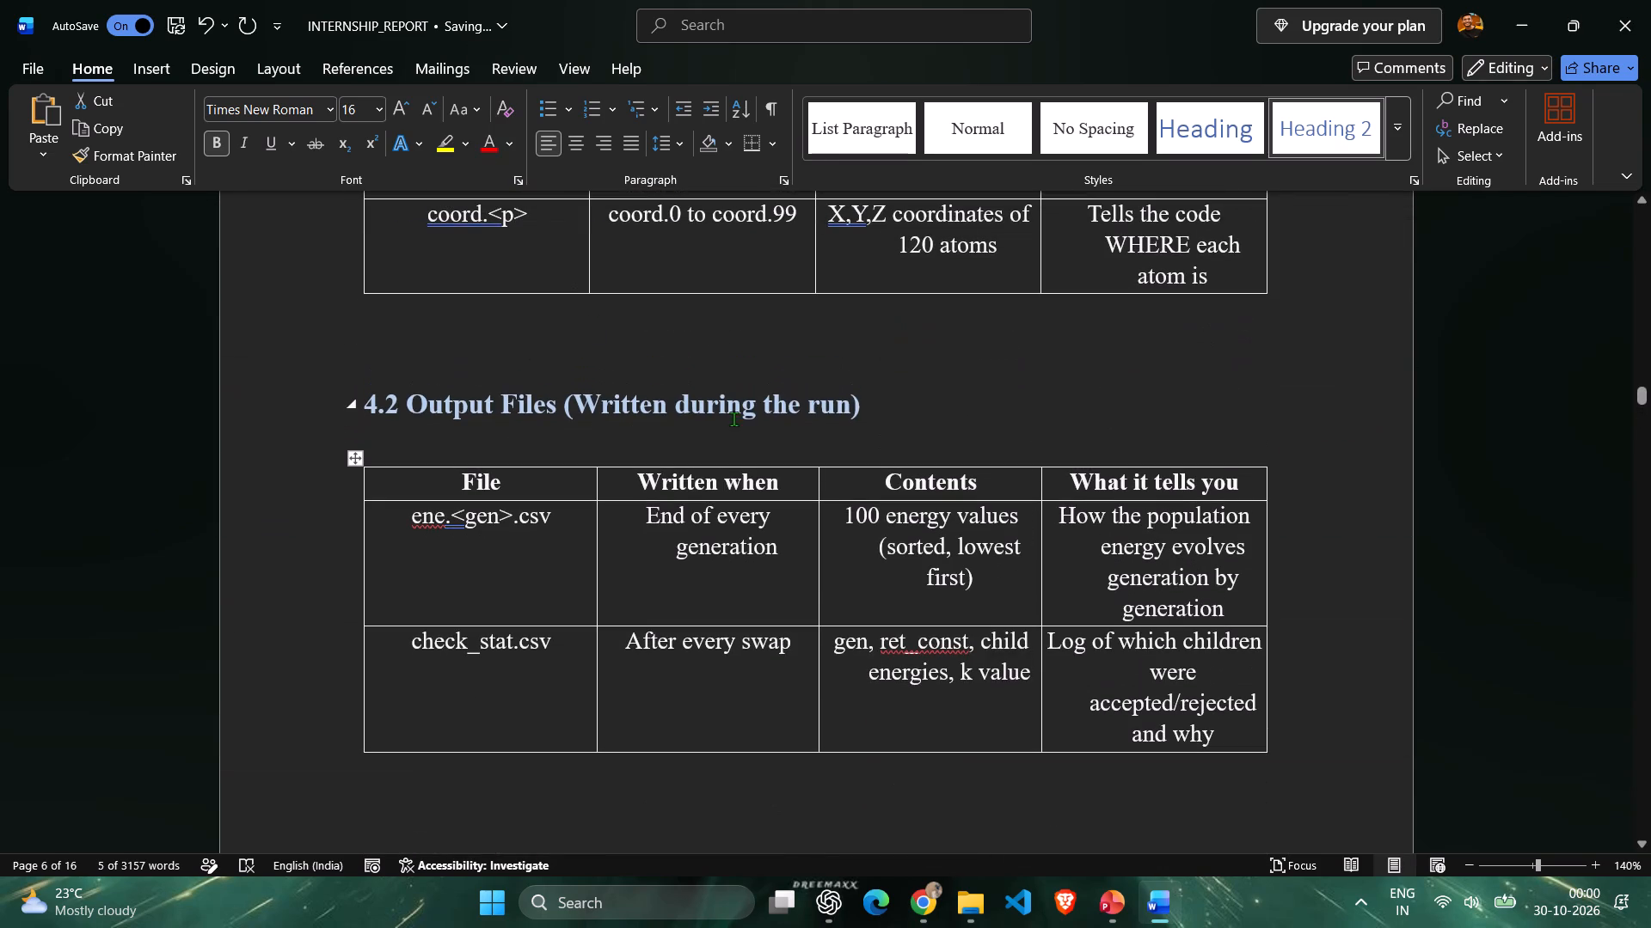
drag(910, 404, 326, 377)
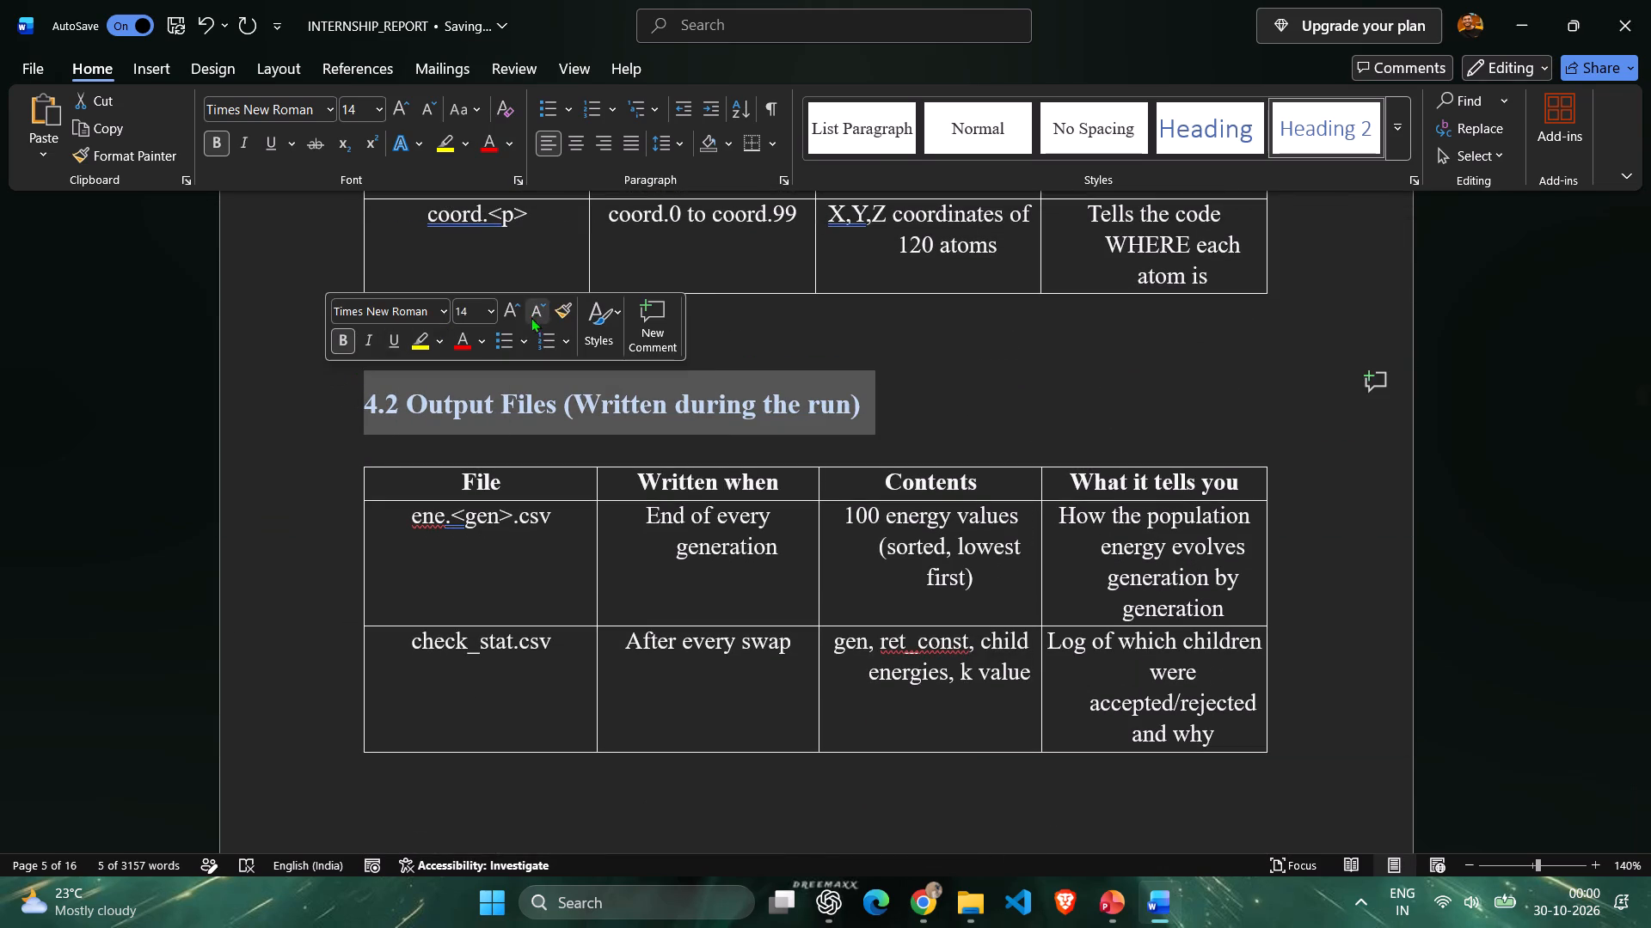
click(488, 321)
click(482, 500)
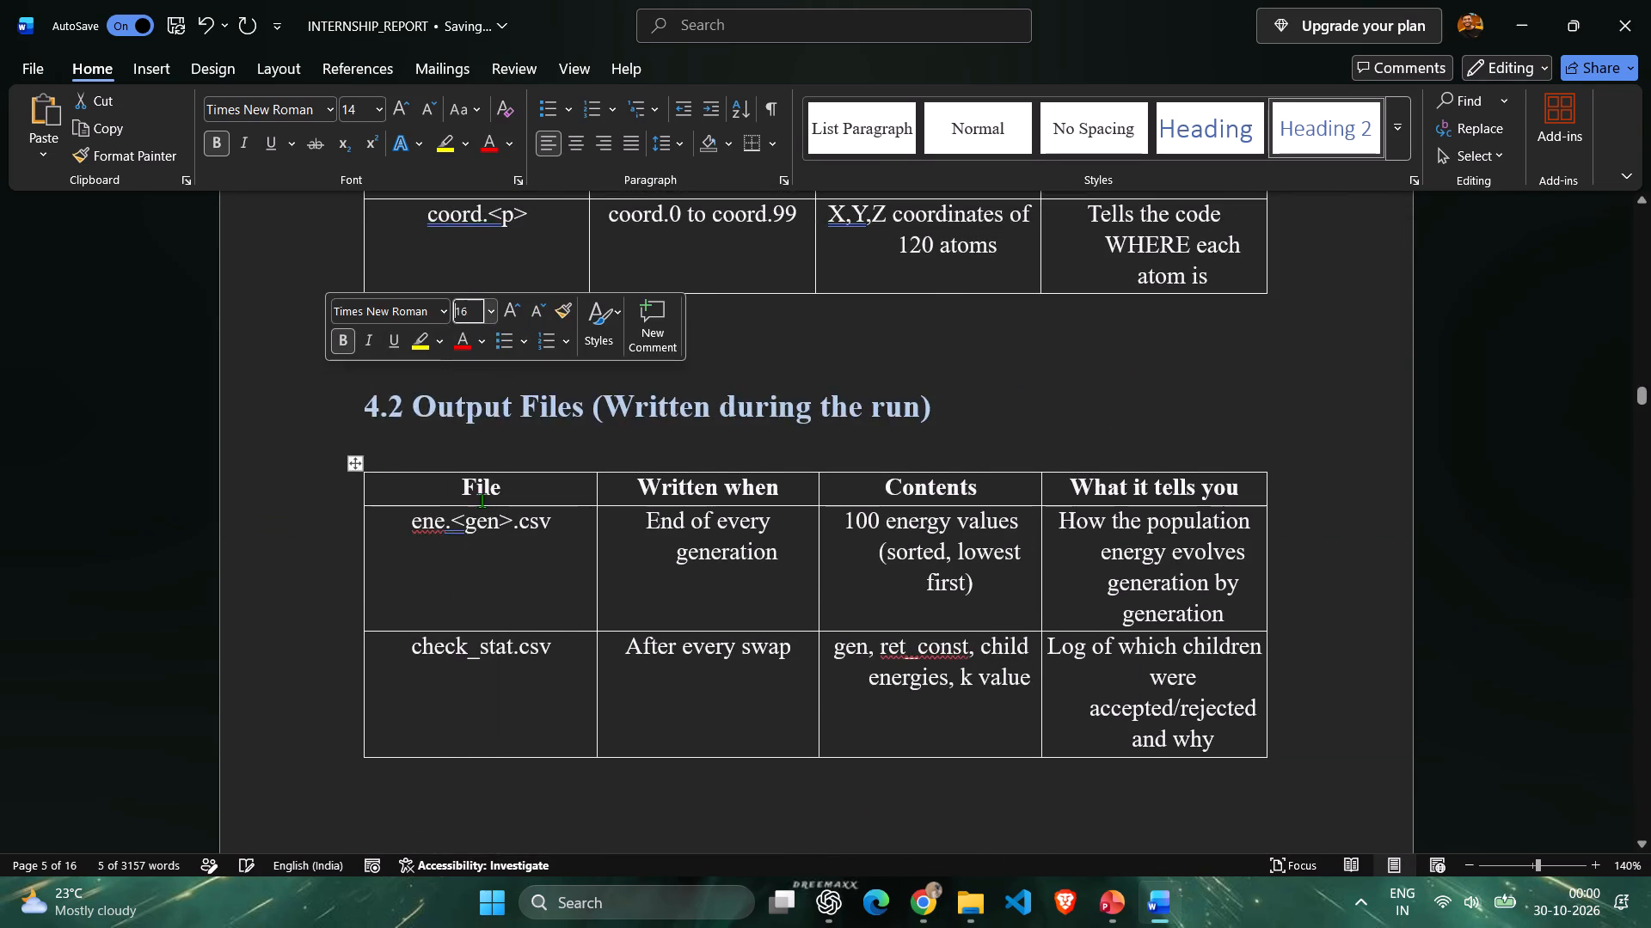
Set the font size of the "4. Input and Output Files — Complete Guide" and "4.1 Input Files (Read at the start)" headings to 16.
scroll(645, 469, up, 8)
drag(881, 627, 397, 522)
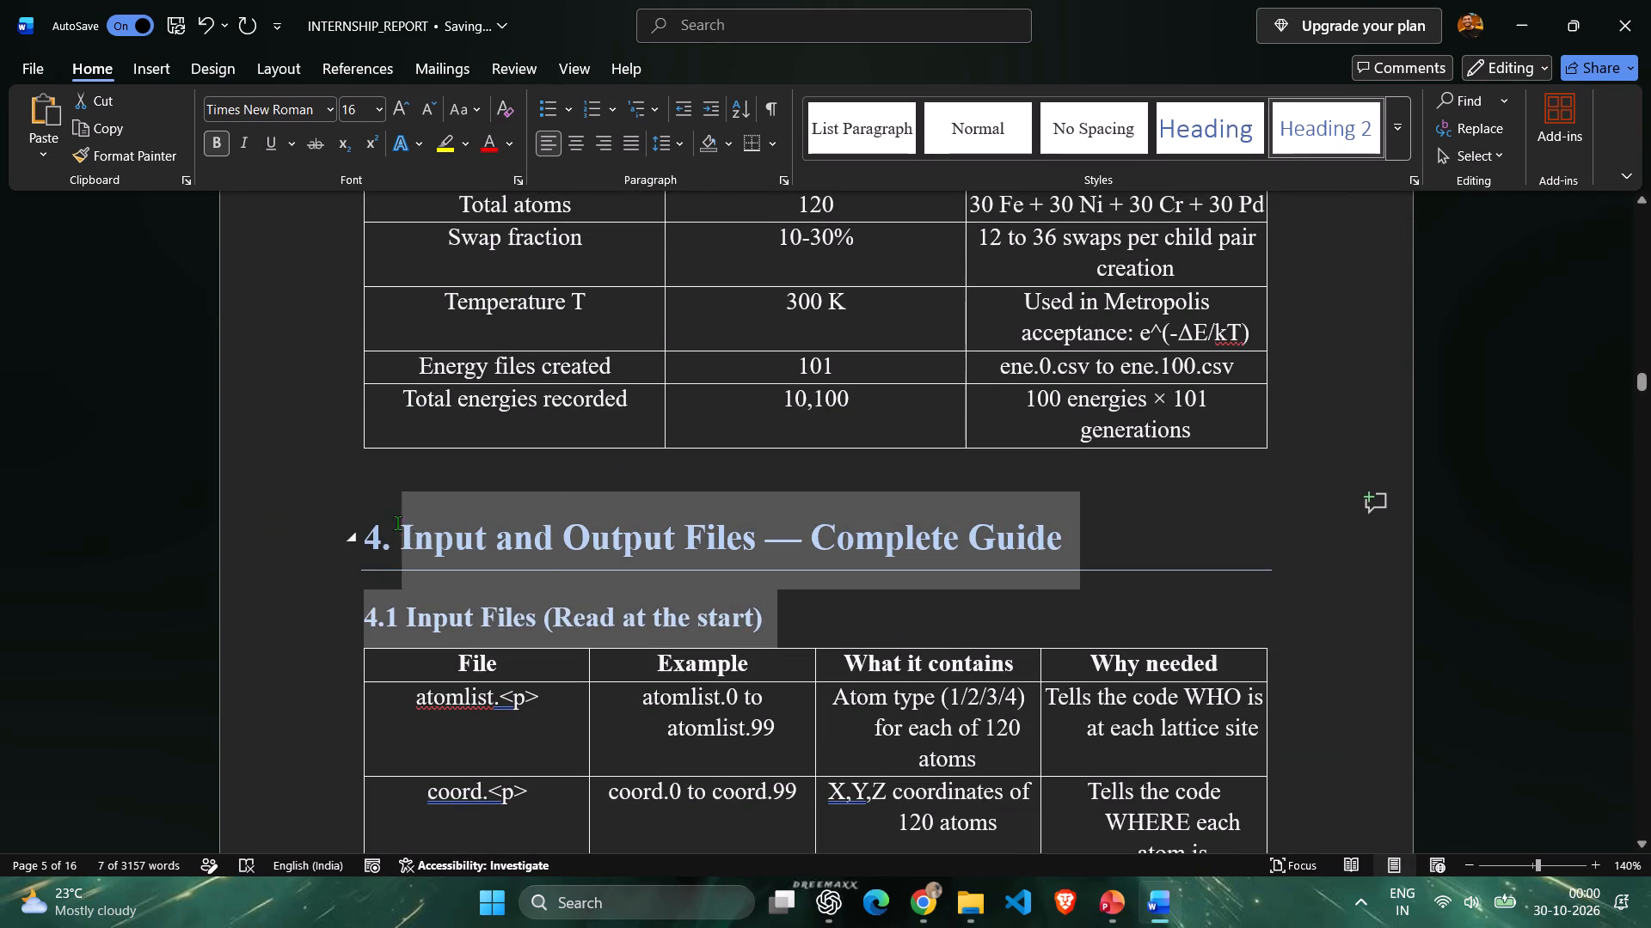
drag(397, 522, 320, 519)
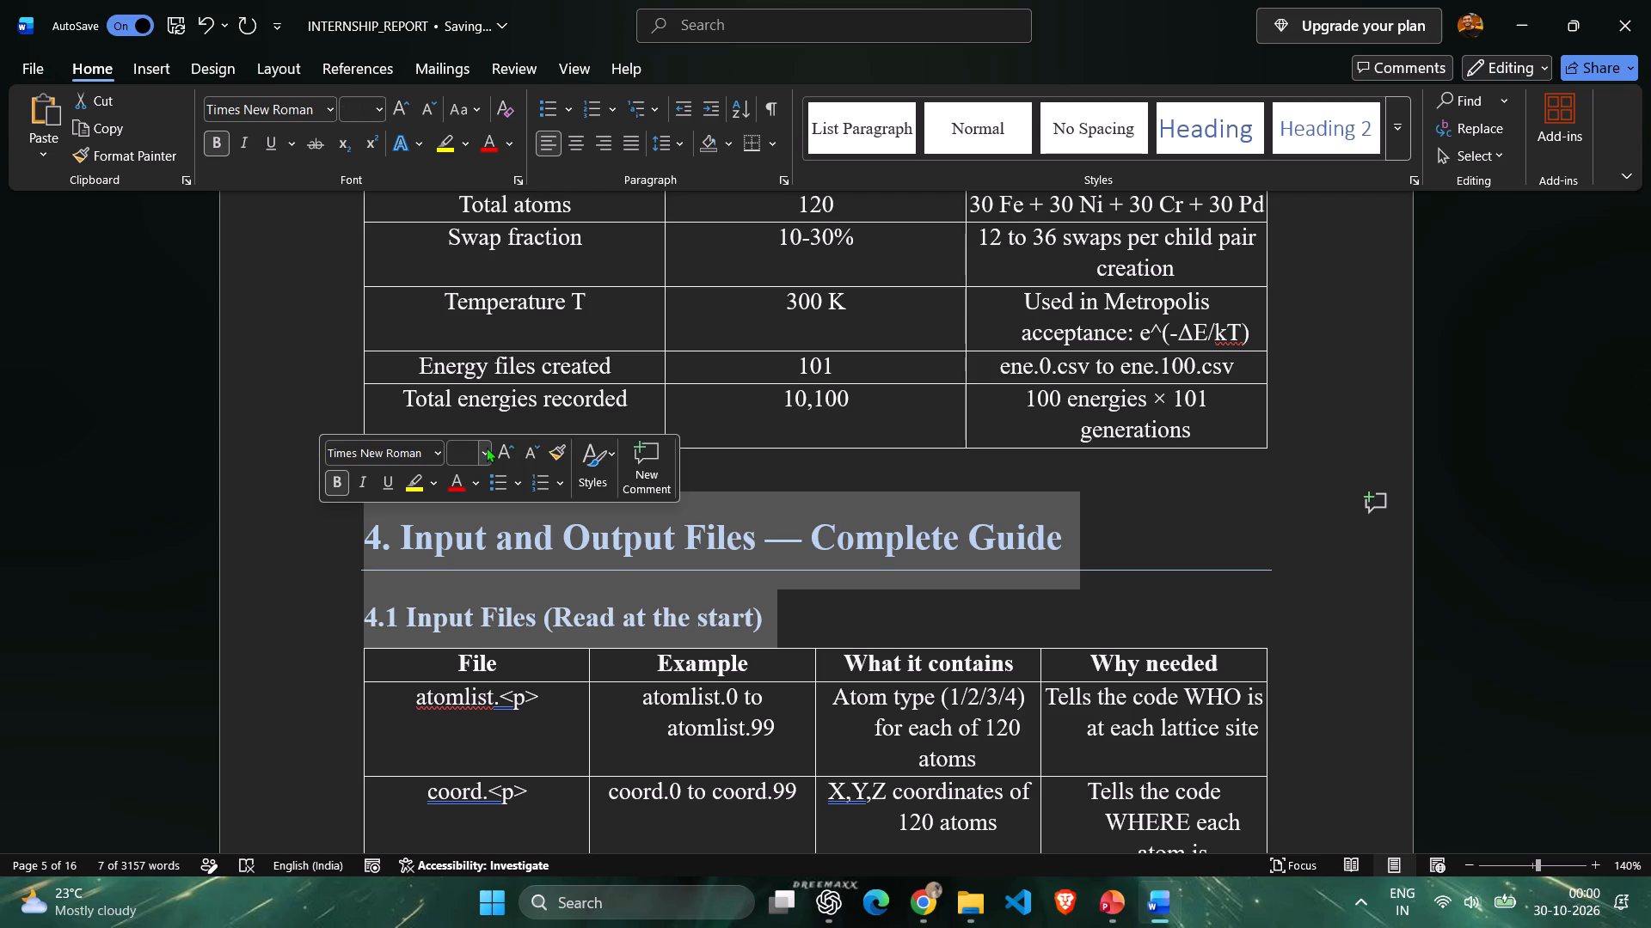
click(486, 447)
click(475, 193)
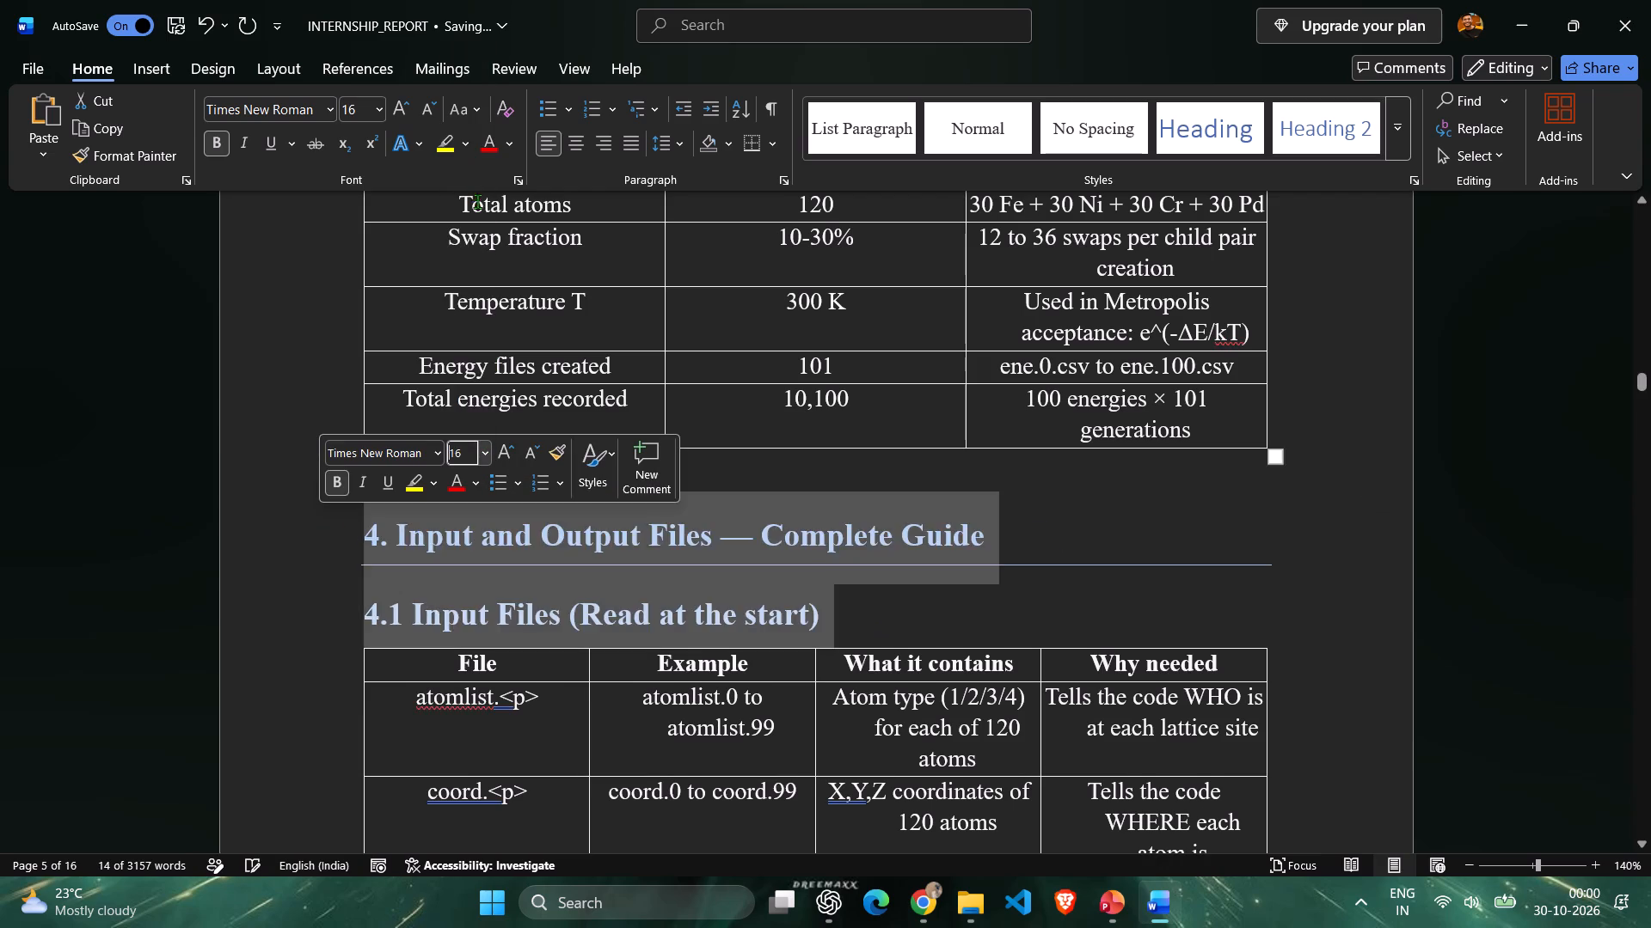
Set the font size of the "3.4 Total Generations and Run Parameters" heading to 16.
scroll(552, 290, up, 5)
scroll(720, 378, up, 3)
drag(925, 562, 330, 522)
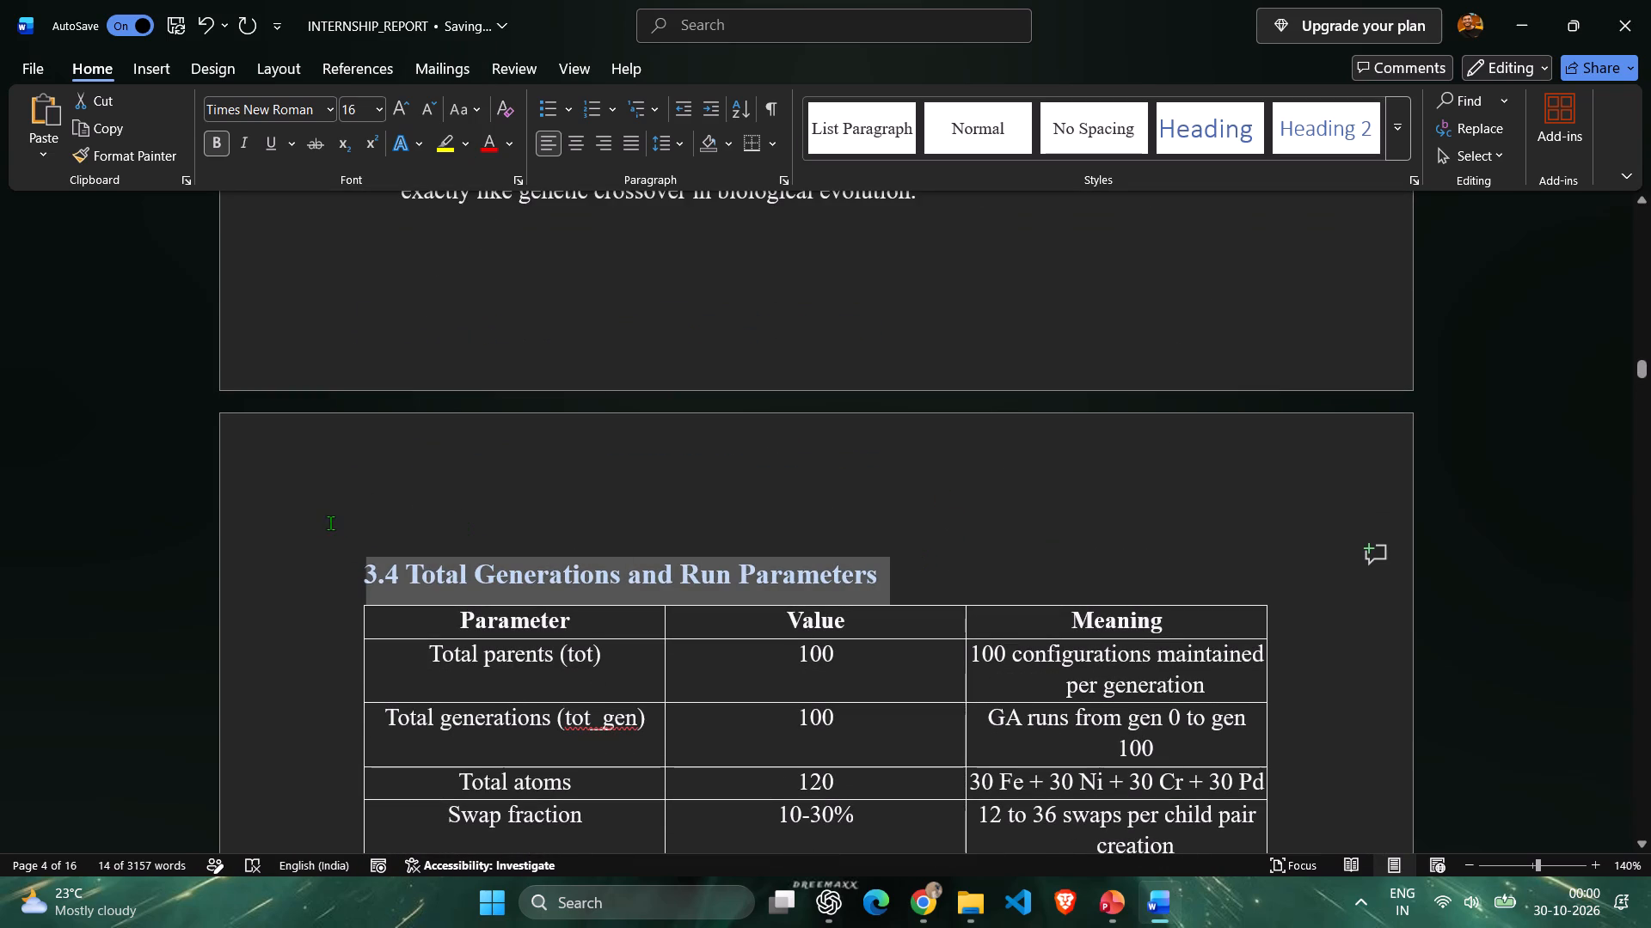
drag(330, 522, 328, 521)
click(493, 455)
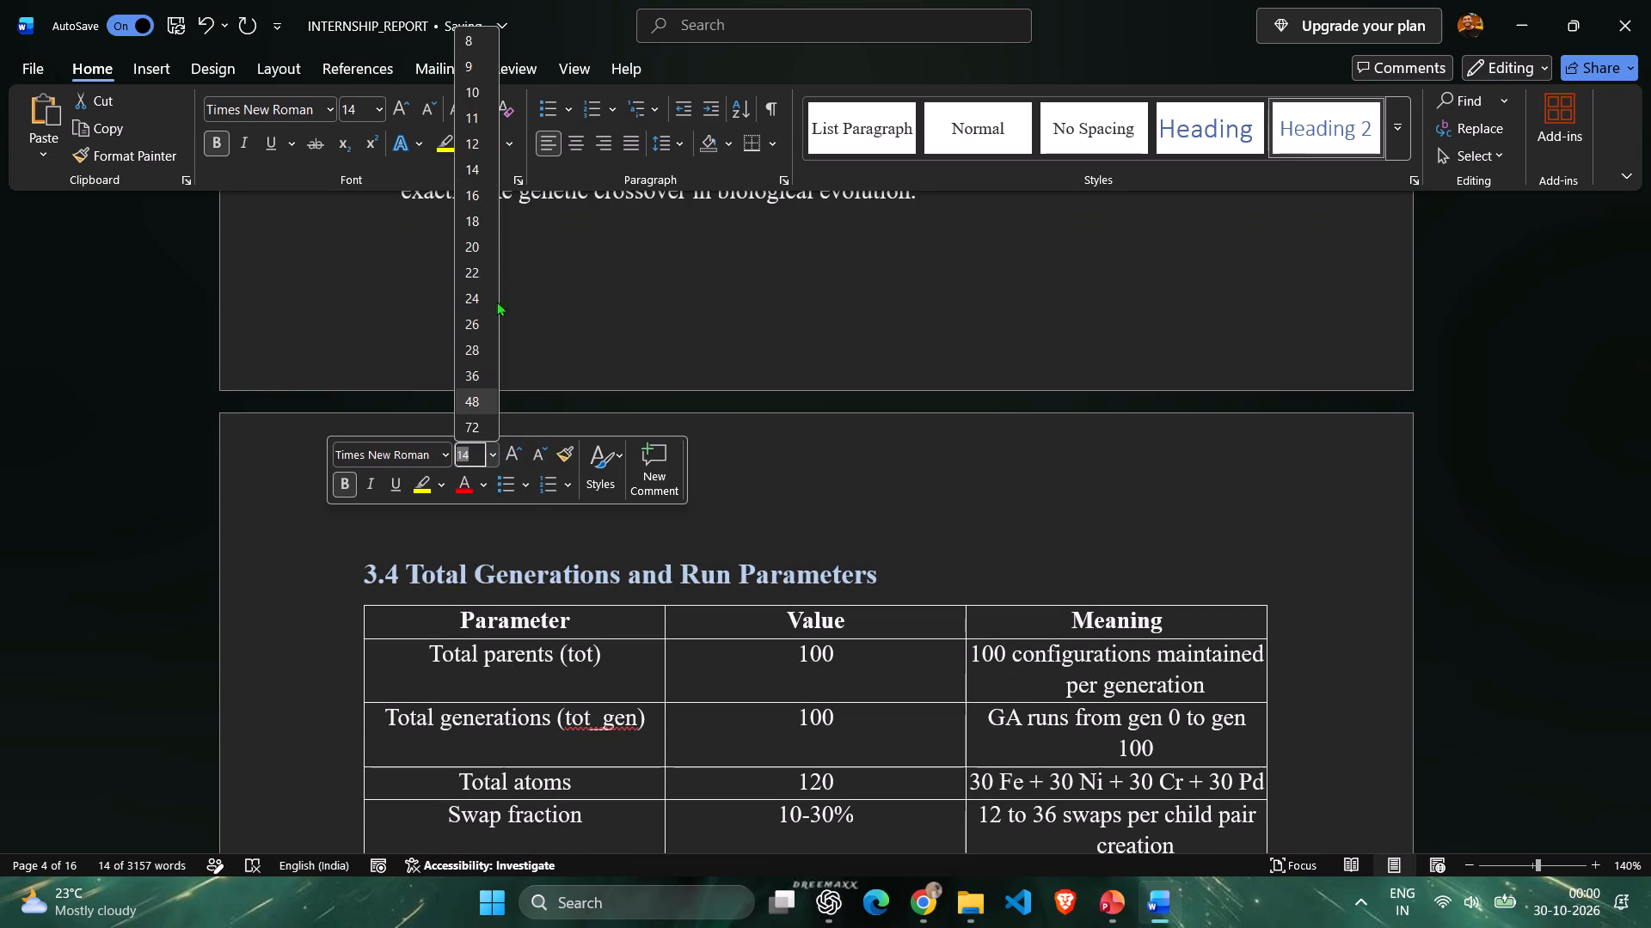
click(489, 192)
Set the font size of the "3.3 The Alchemical Swap — How Children are Created" heading to 16.
scroll(767, 283, up, 4)
scroll(862, 335, up, 6)
drag(1124, 522, 365, 498)
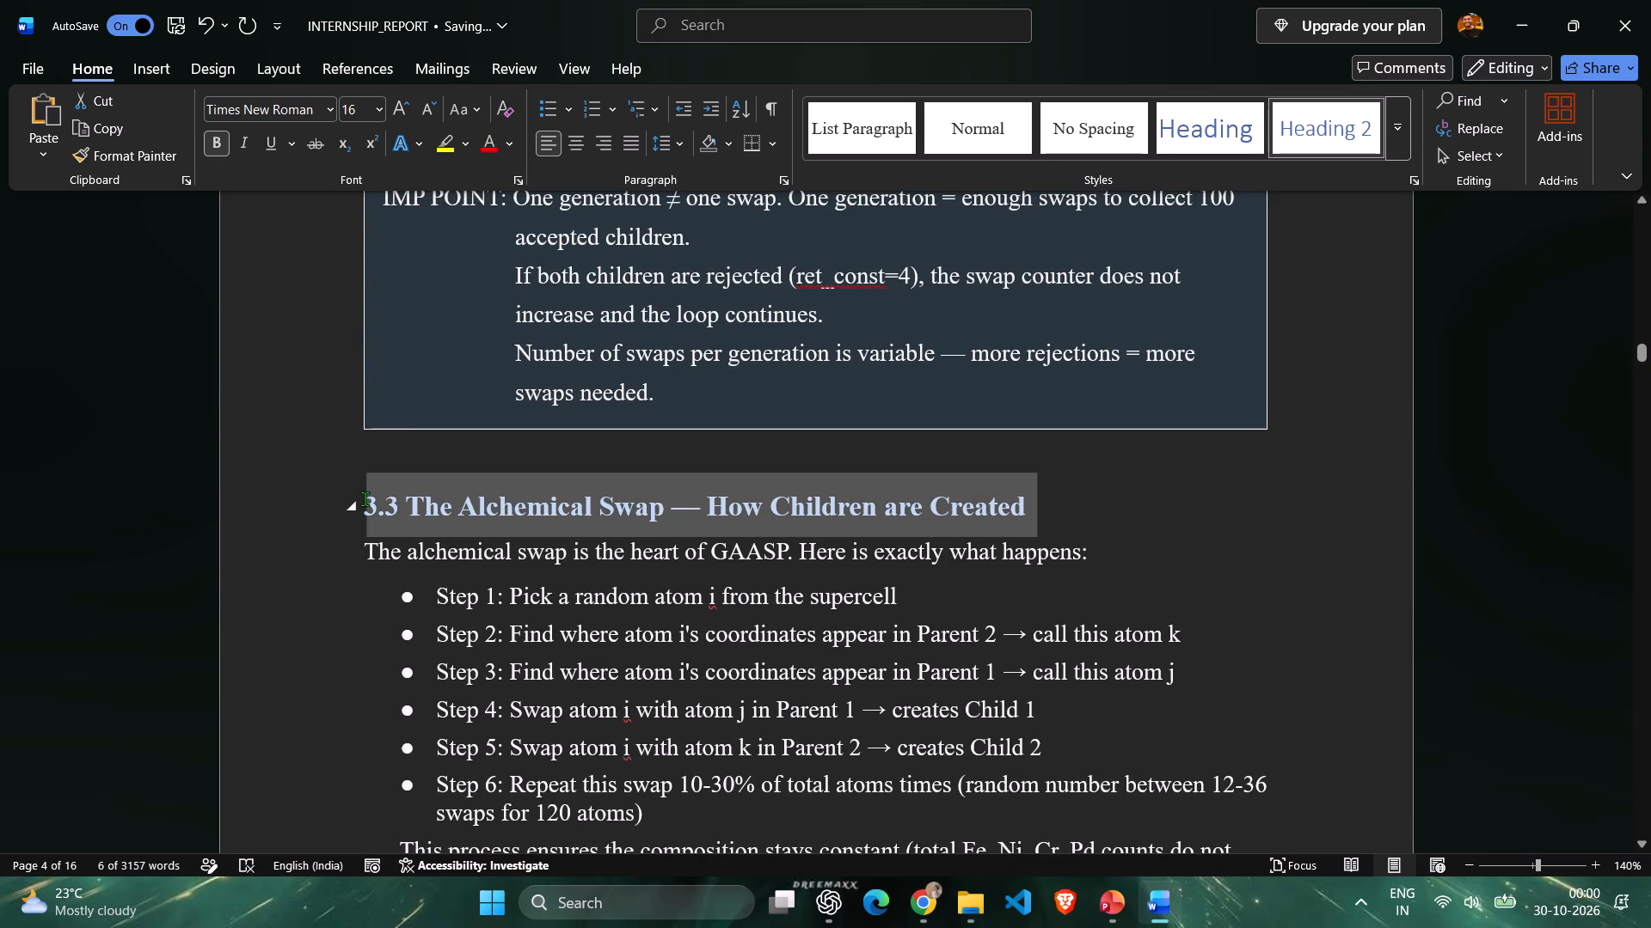
drag(365, 498, 343, 502)
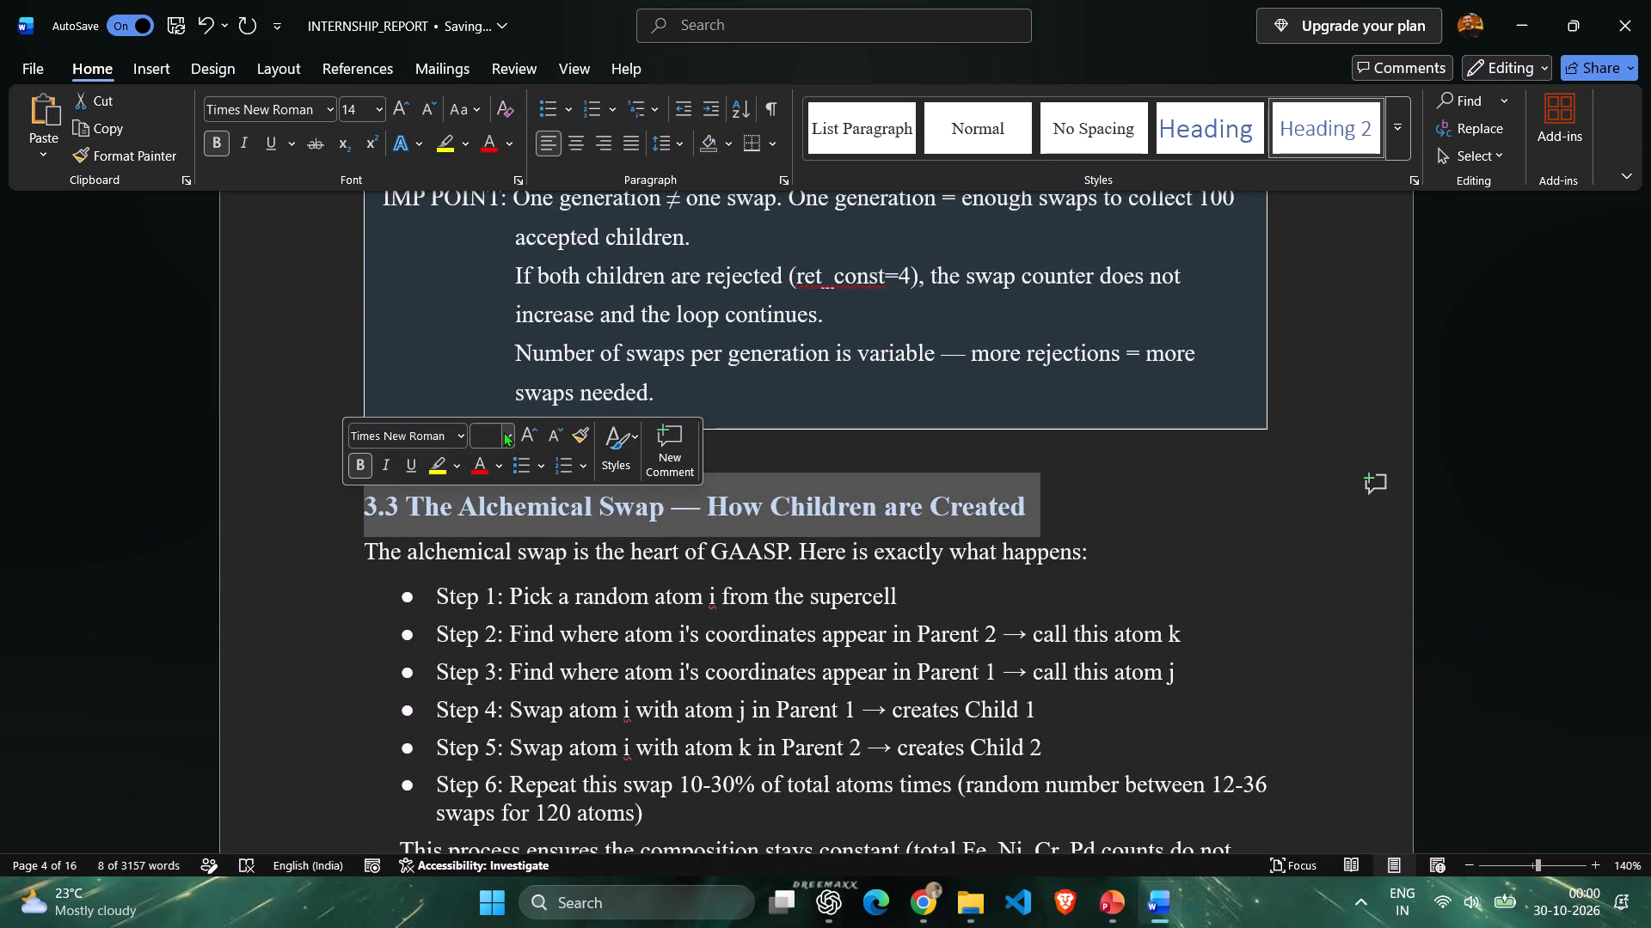
click(504, 431)
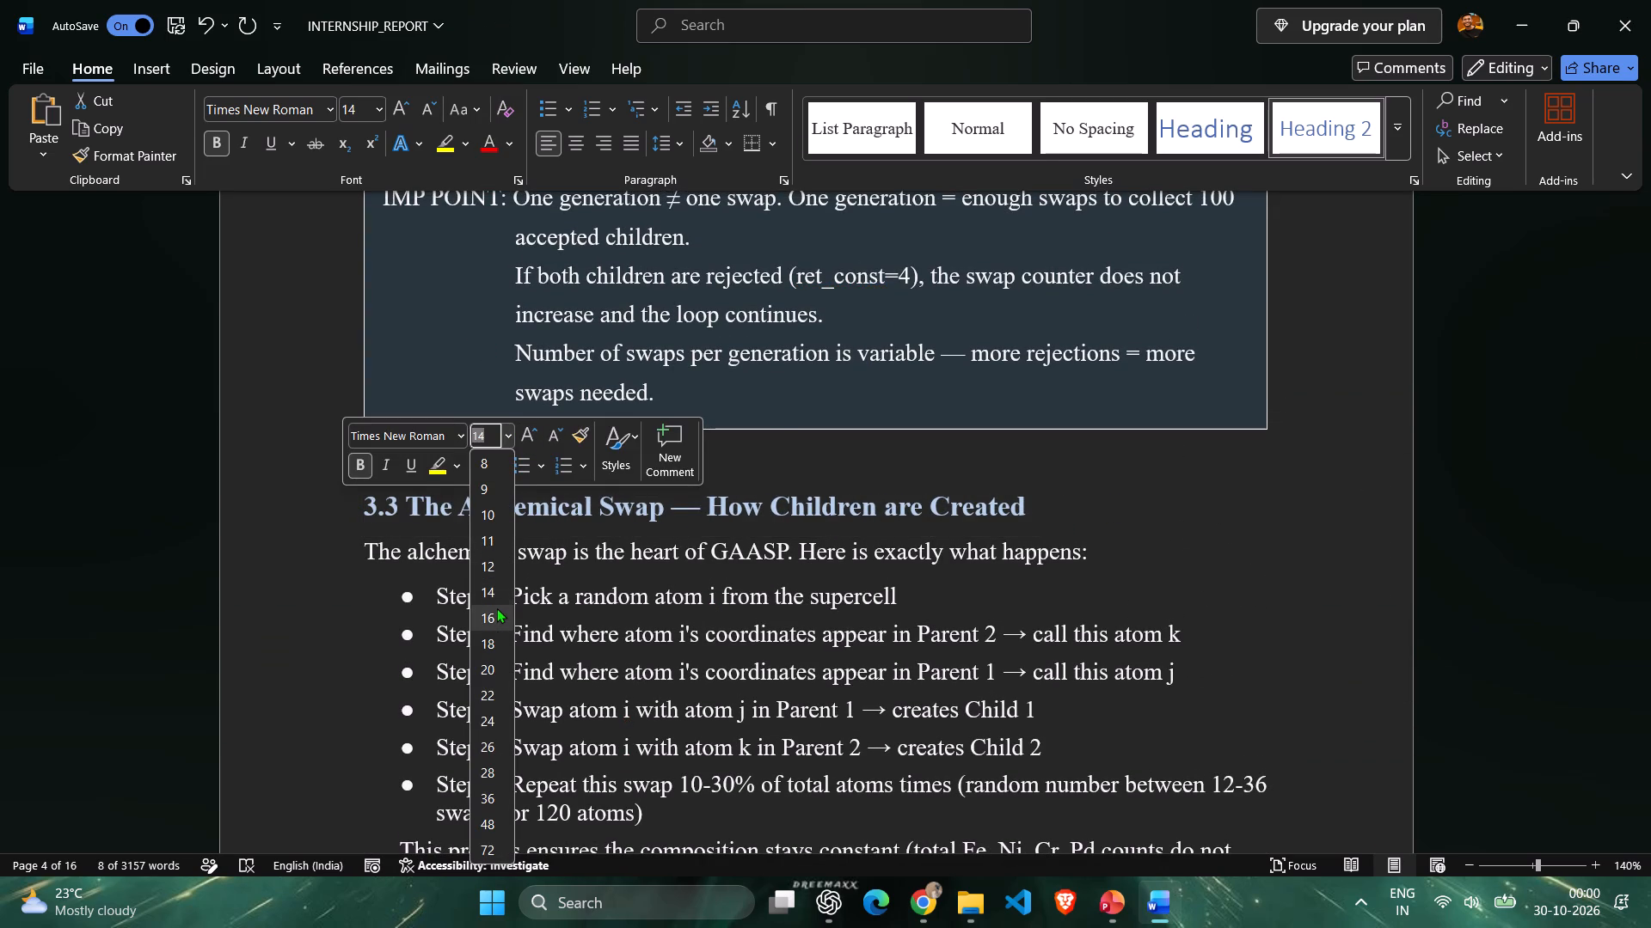
click(497, 607)
Set the font size of the section 3 title and its 3.1 and 3.2 subsection headings together to 16.
scroll(733, 499, up, 4)
scroll(862, 433, up, 8)
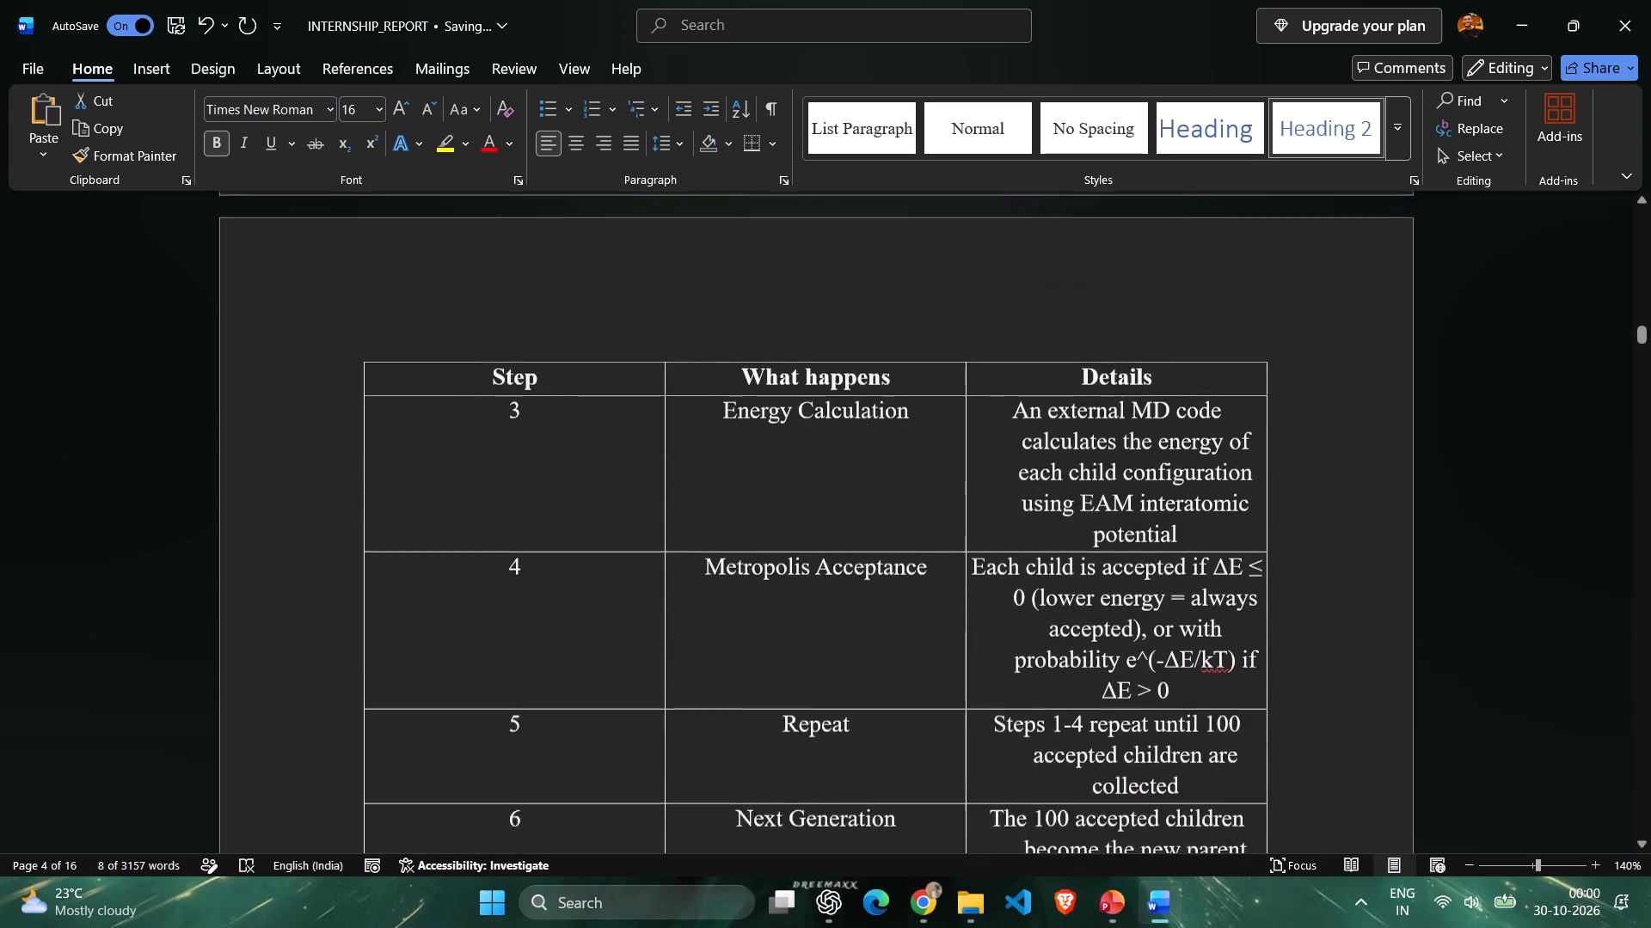
scroll(863, 431, up, 14)
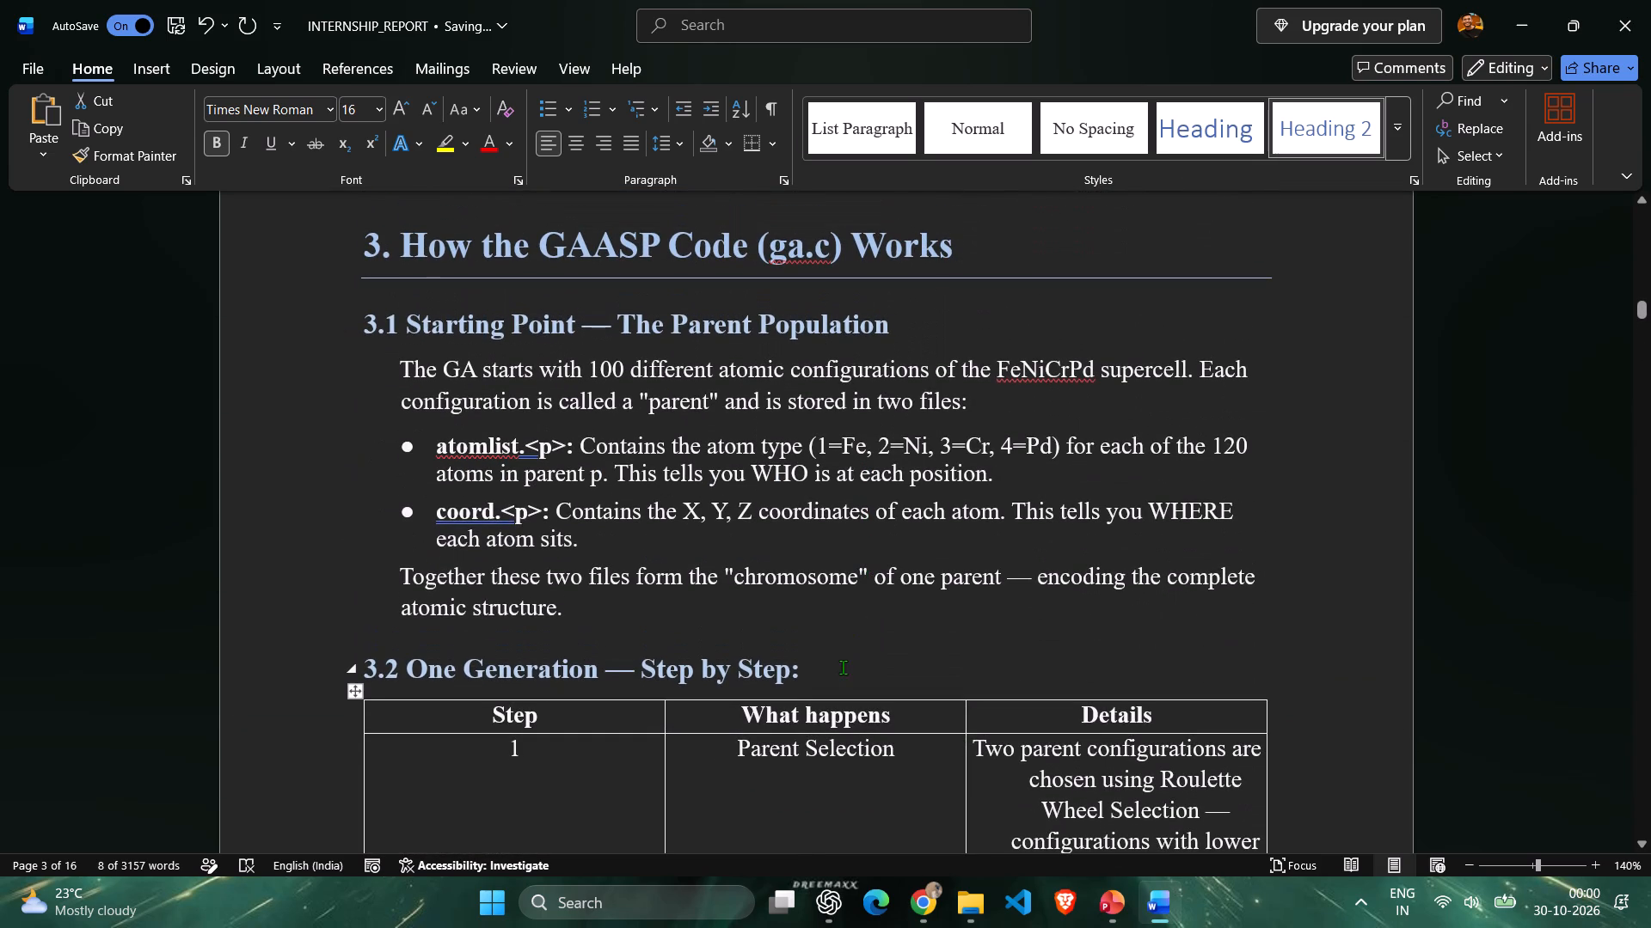
drag(826, 670, 368, 650)
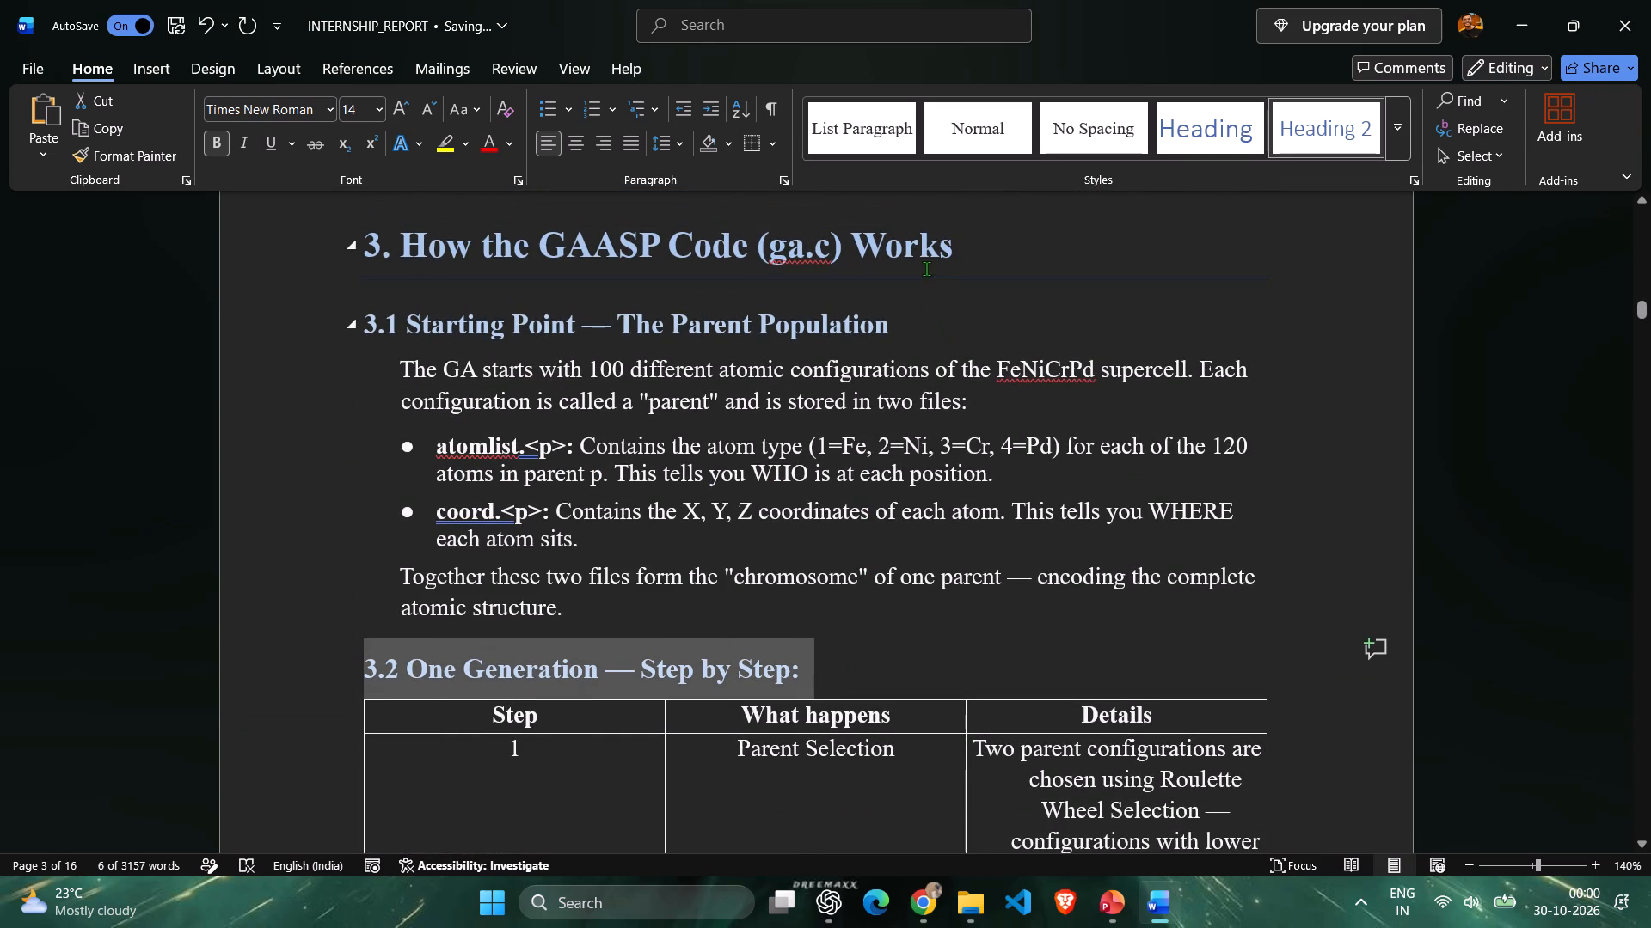
shift+drag(917, 324, 807, 360)
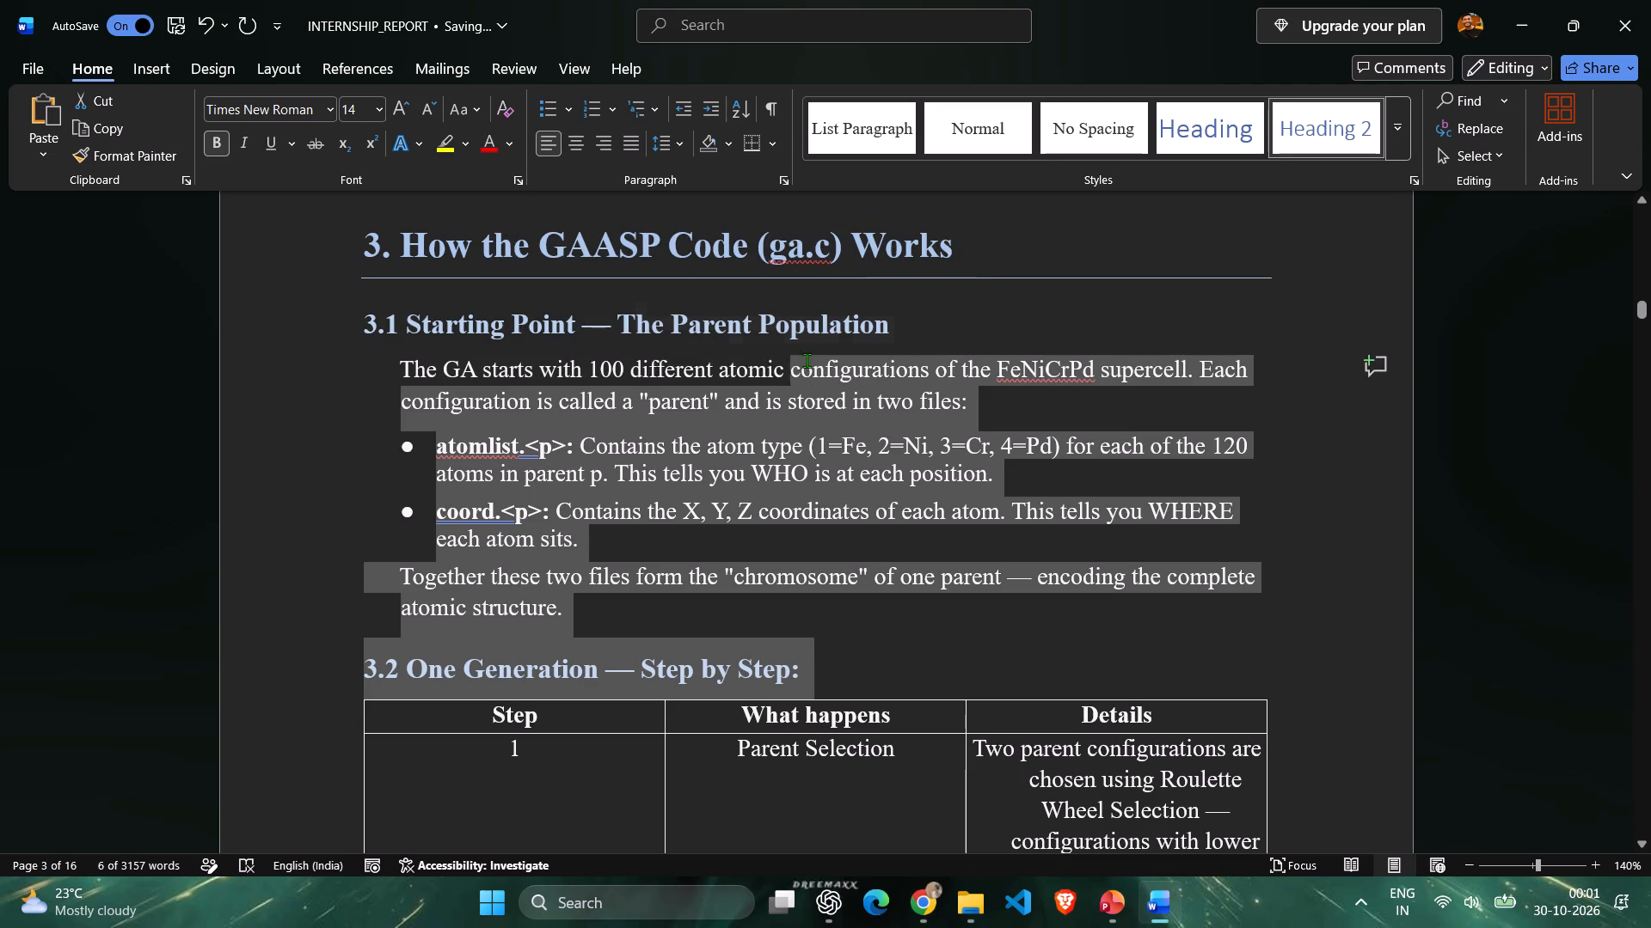
shift+drag(807, 360, 620, 639)
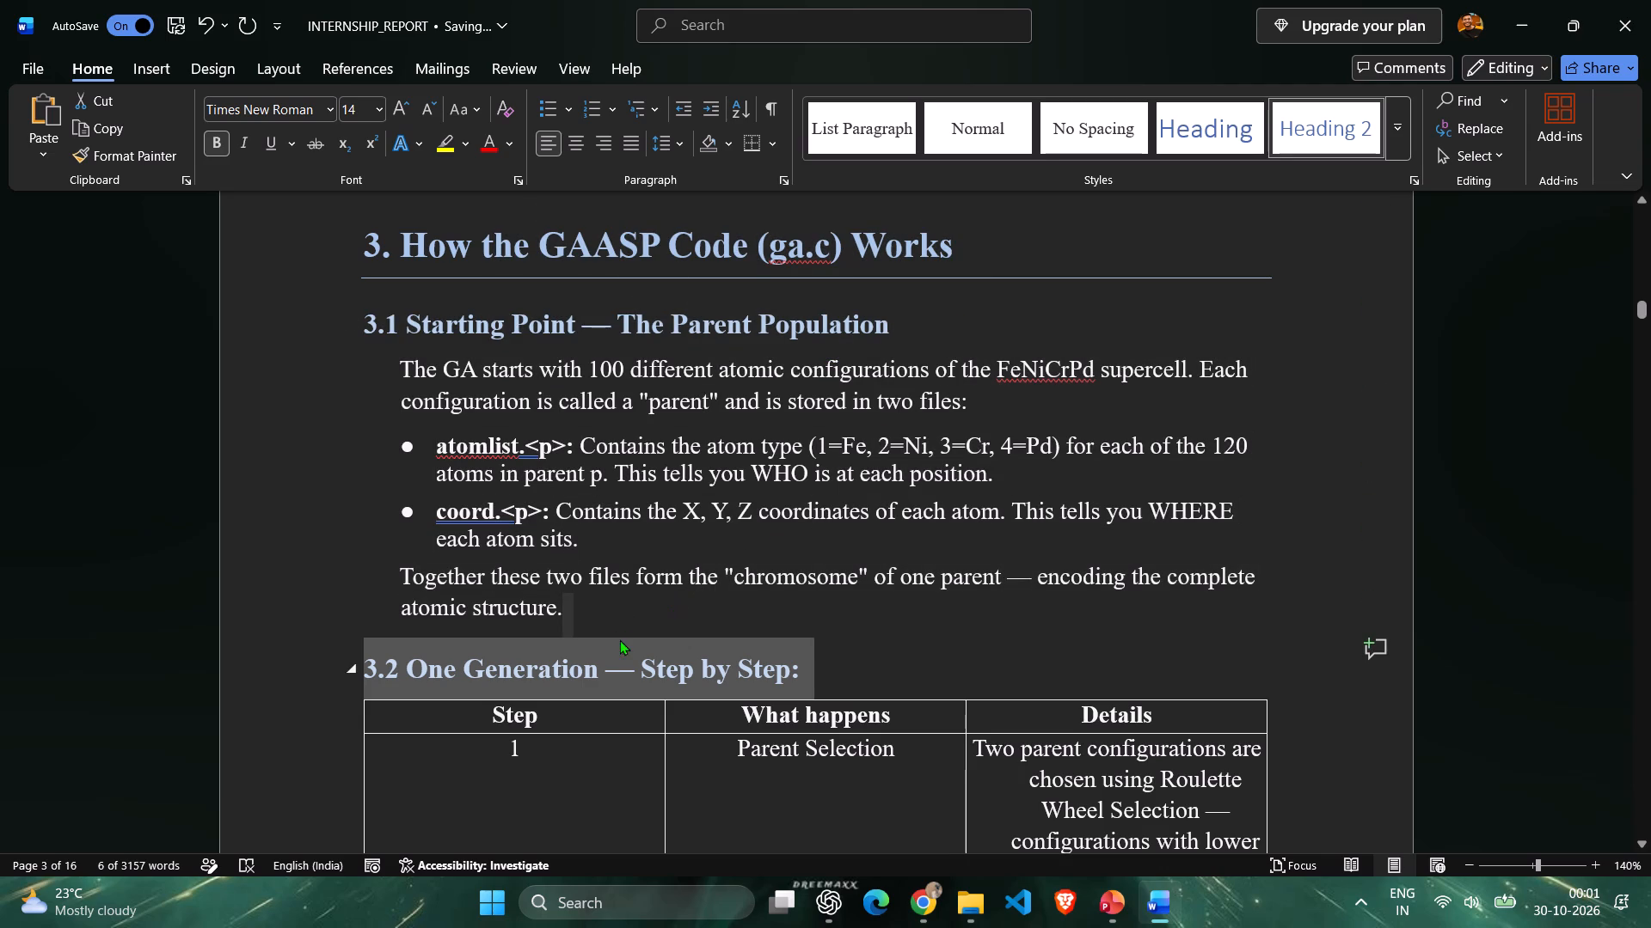
ctrl+drag(915, 314, 494, 258)
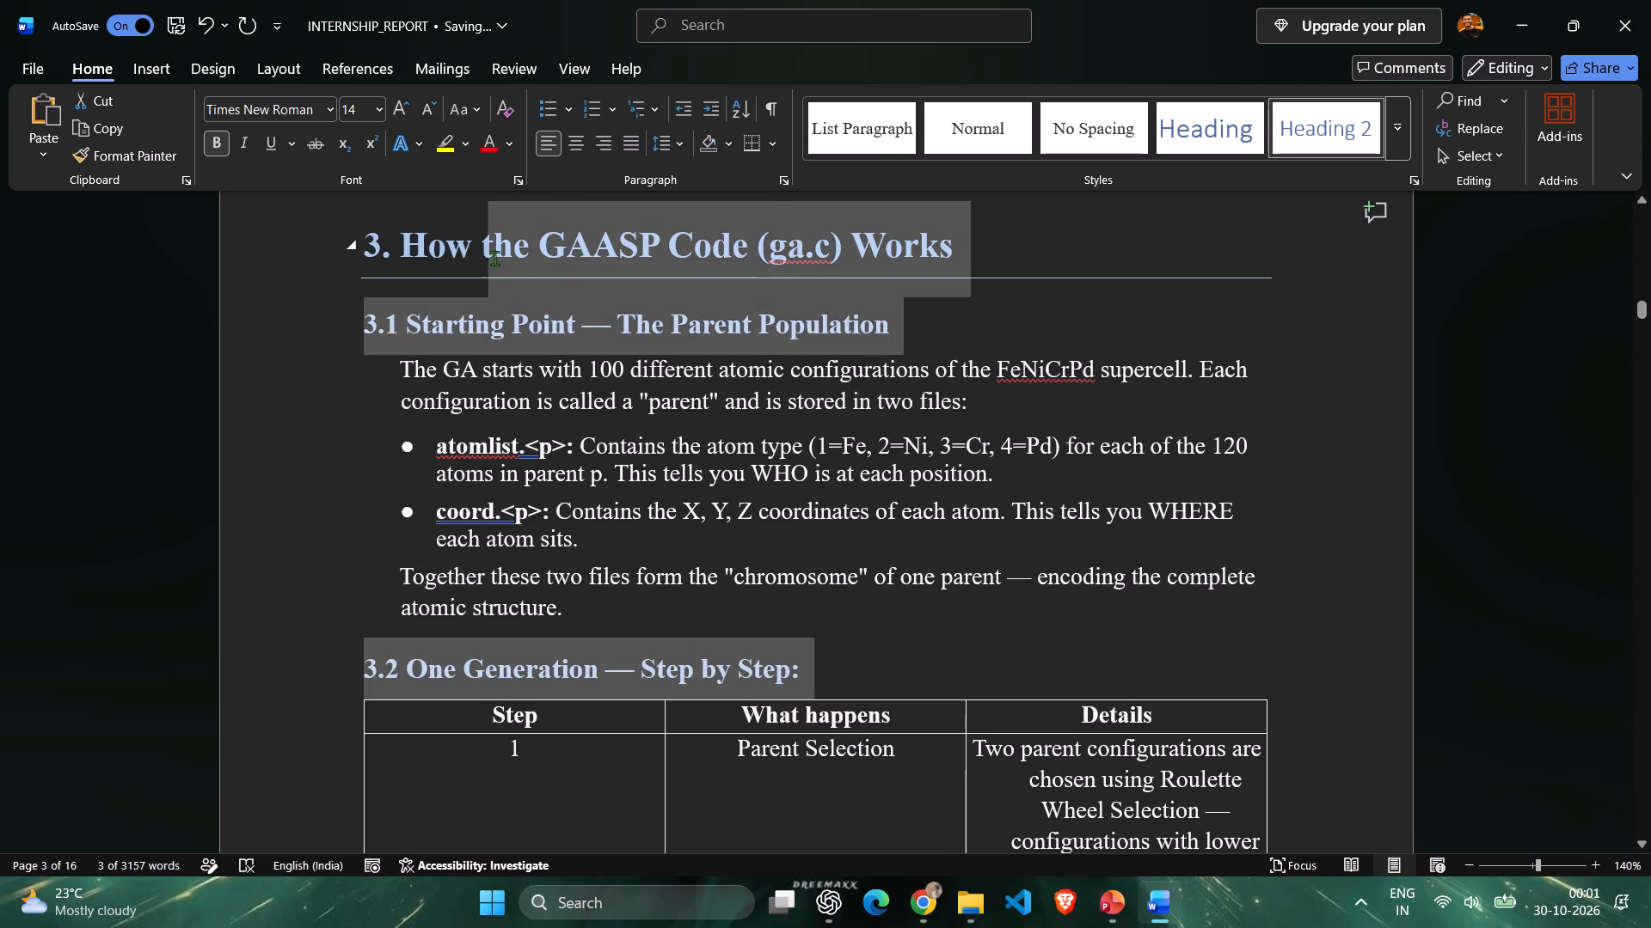
ctrl+drag(494, 258, 350, 270)
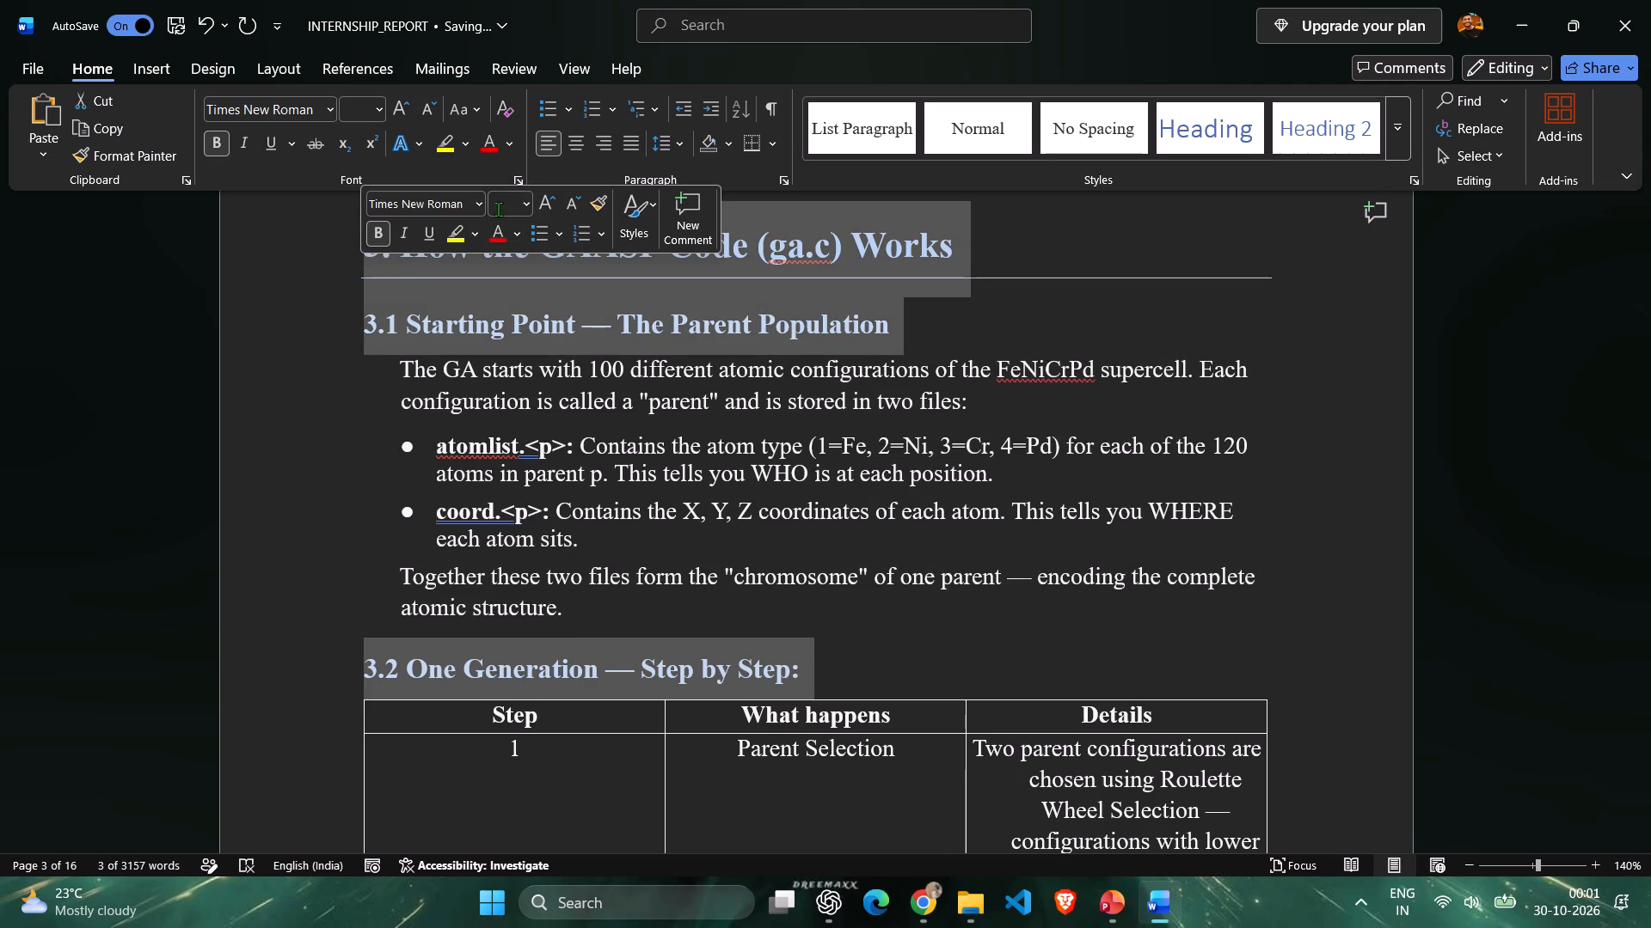
click(521, 211)
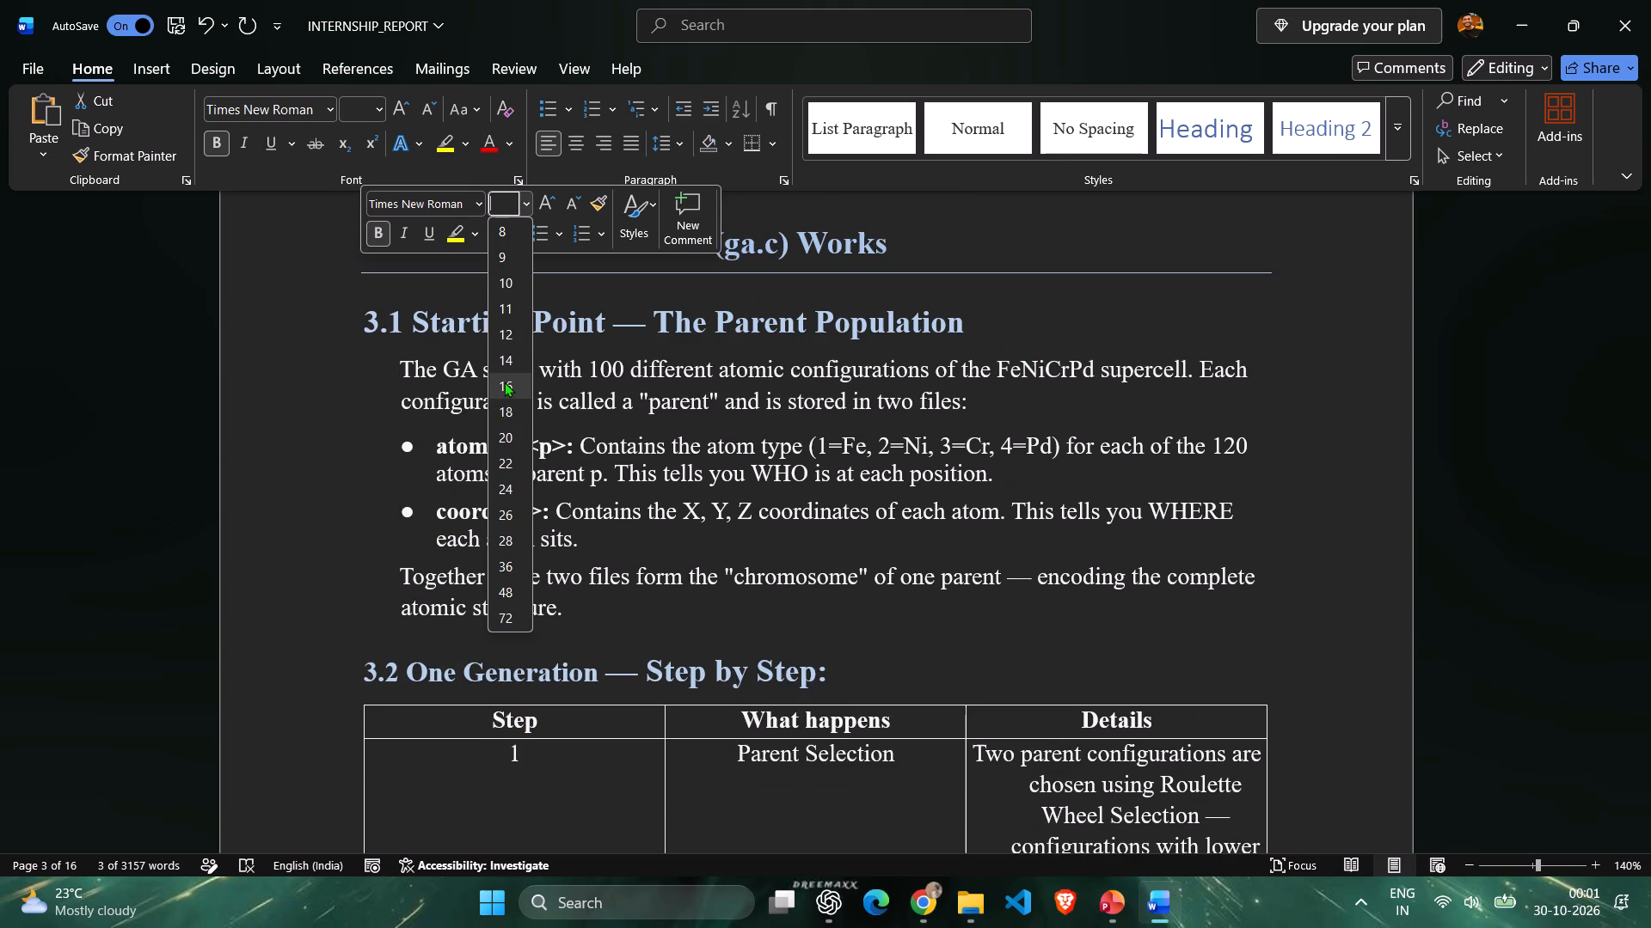
click(505, 382)
Set the font size of the whole "3.2 One Generation — Step by Step:" heading to 16.
click(948, 607)
drag(914, 658, 892, 658)
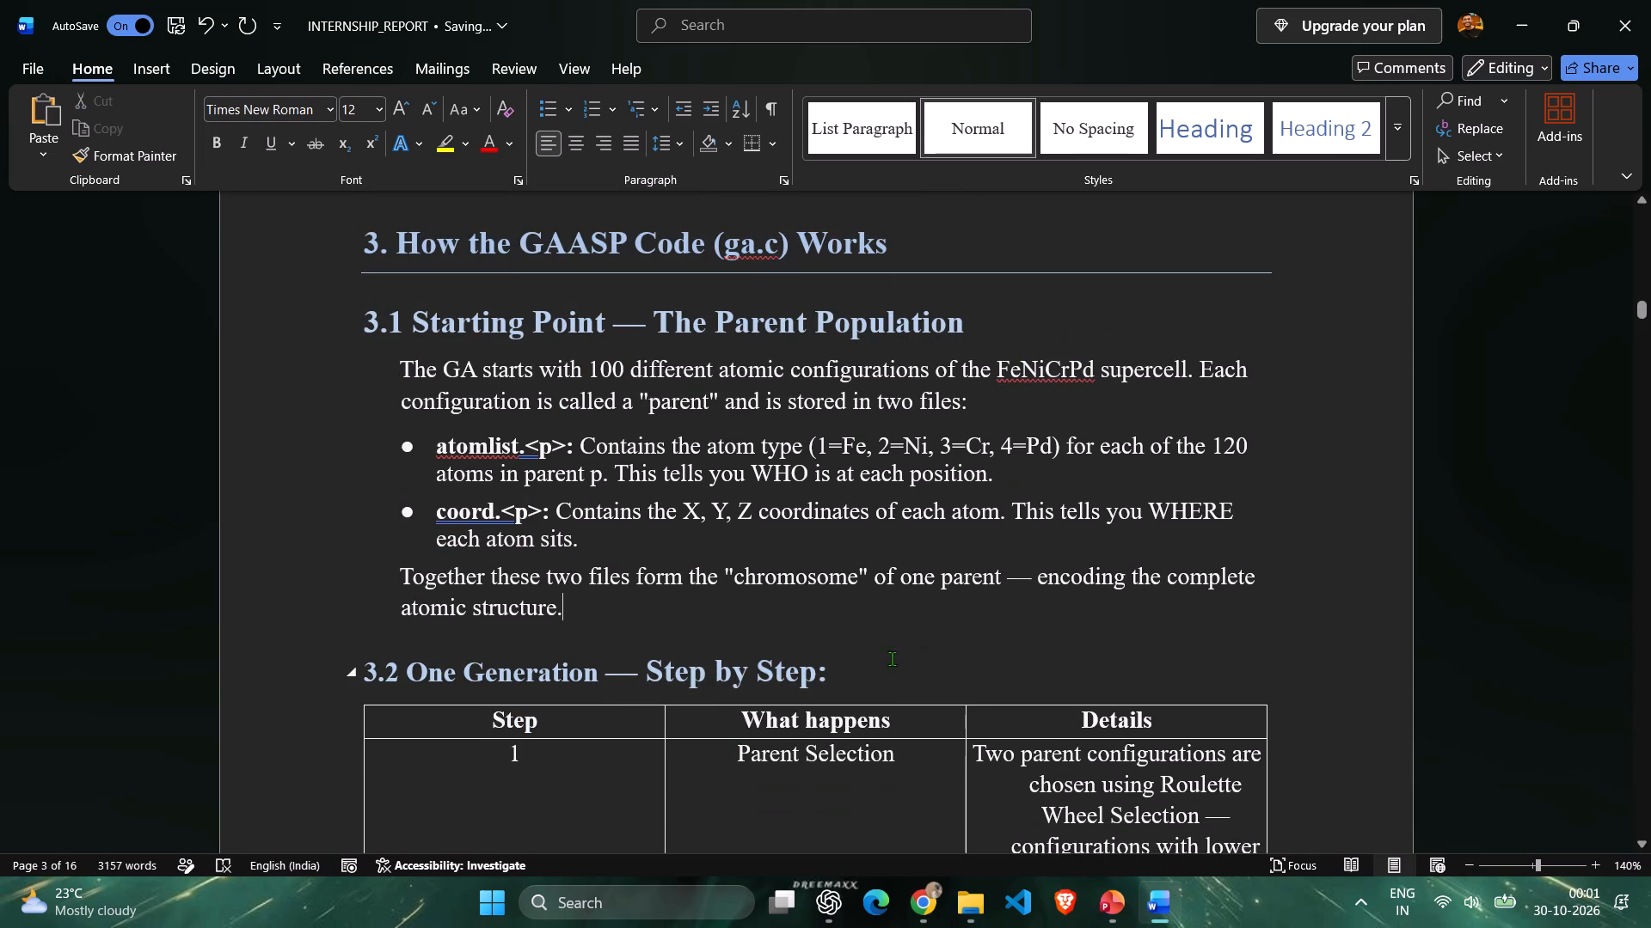
drag(892, 658, 492, 694)
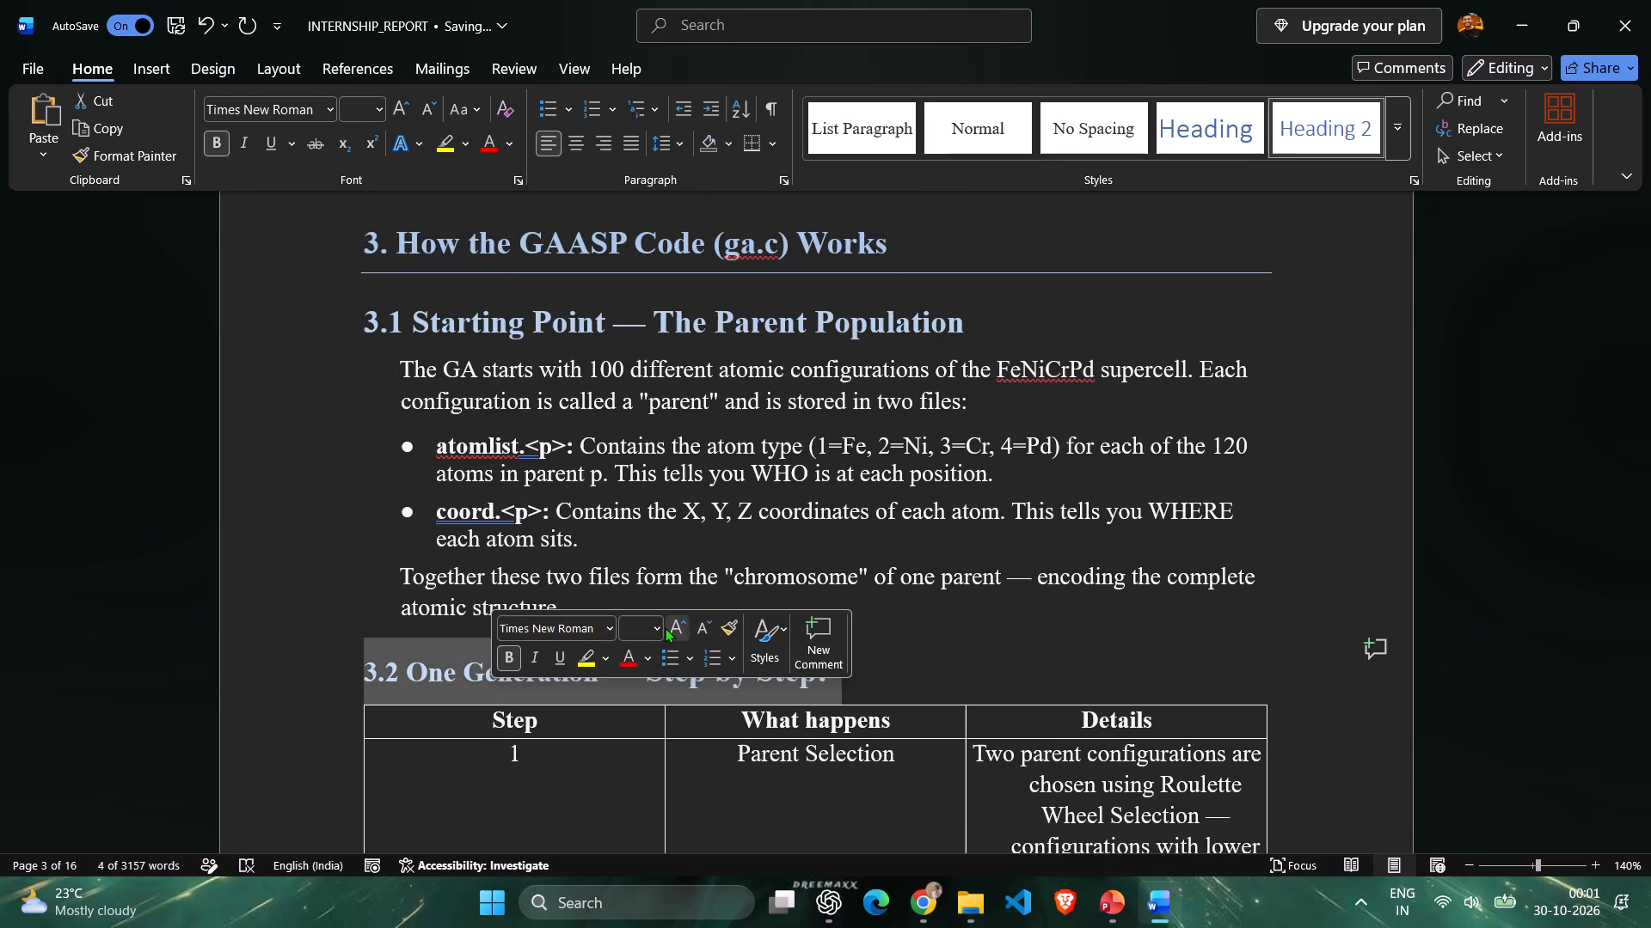
click(650, 628)
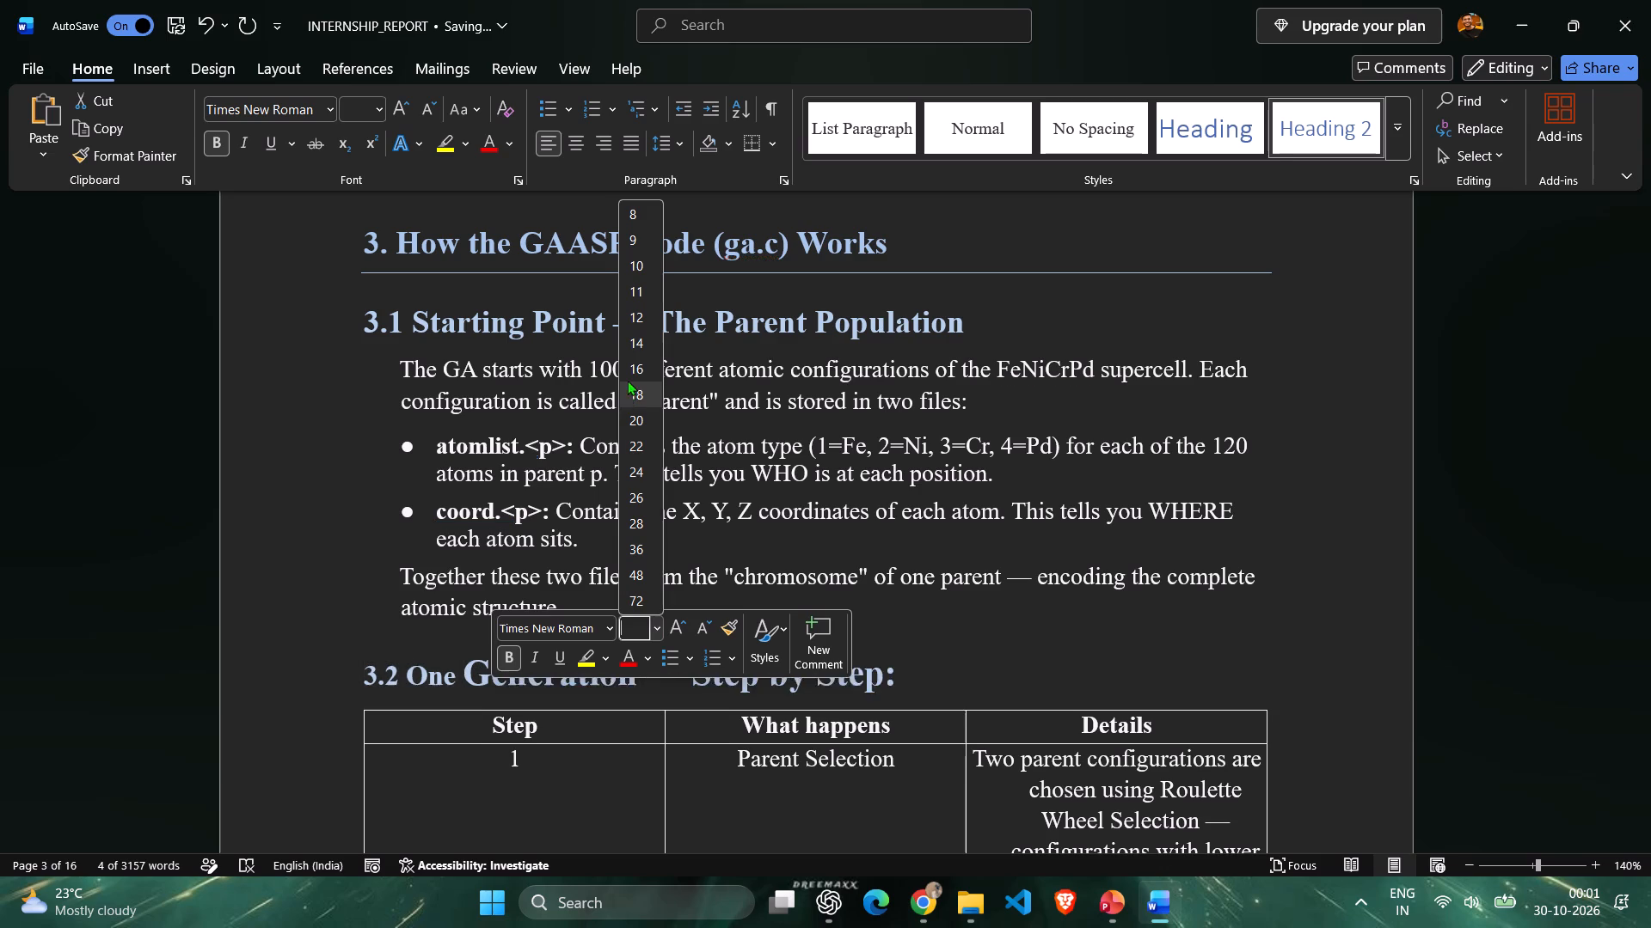
click(629, 380)
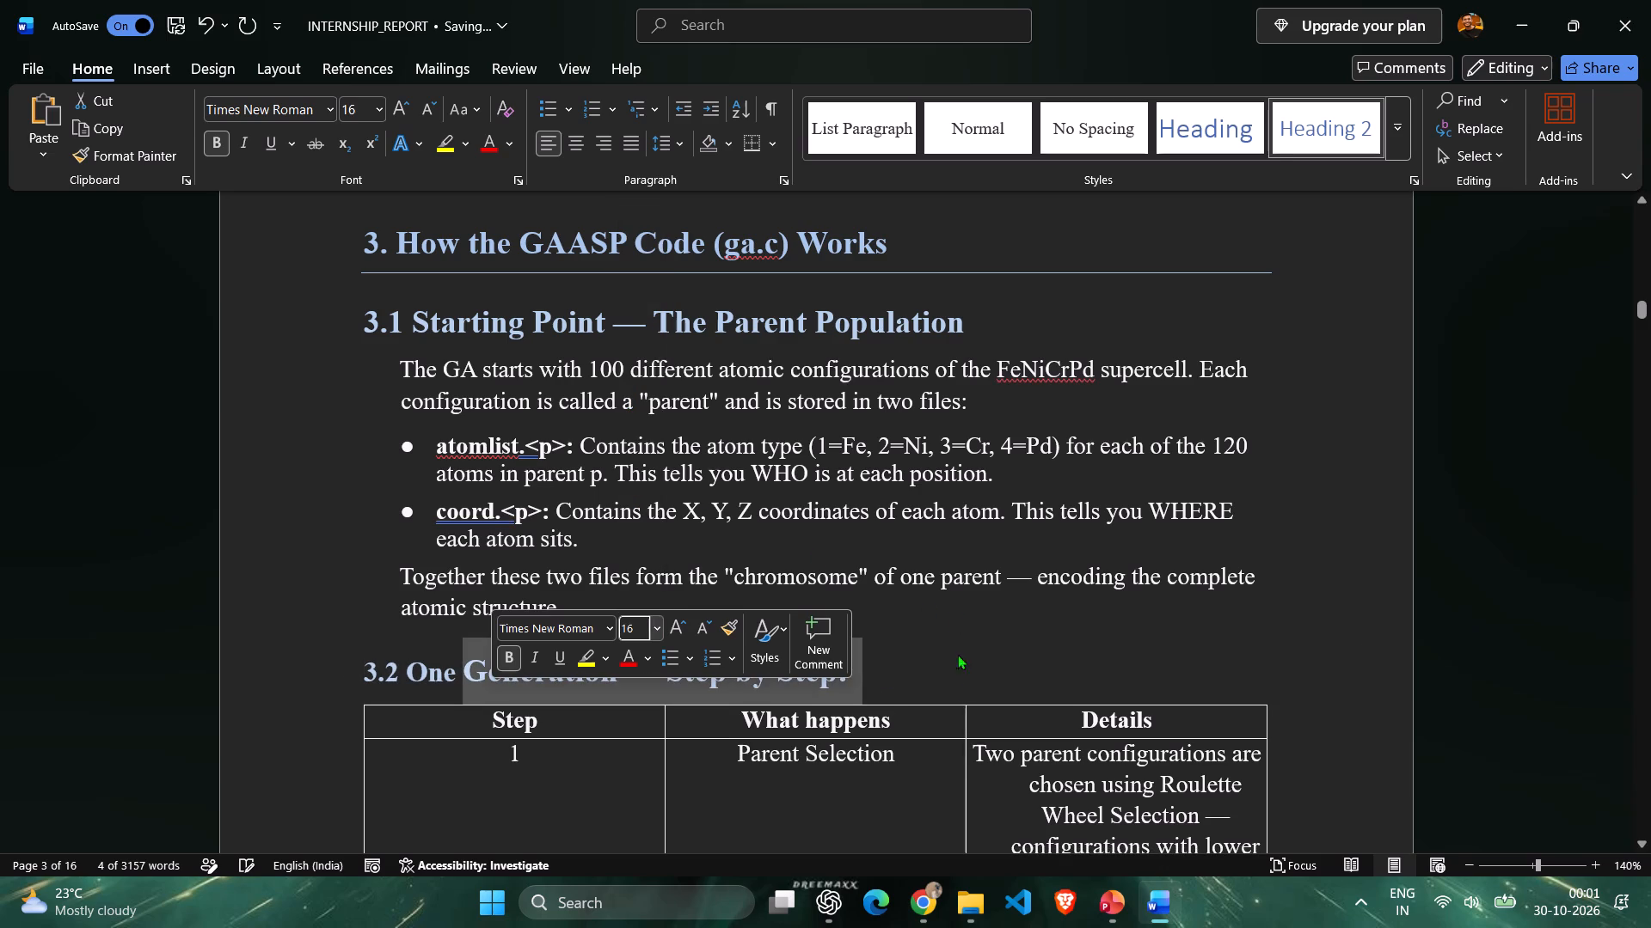
click(958, 665)
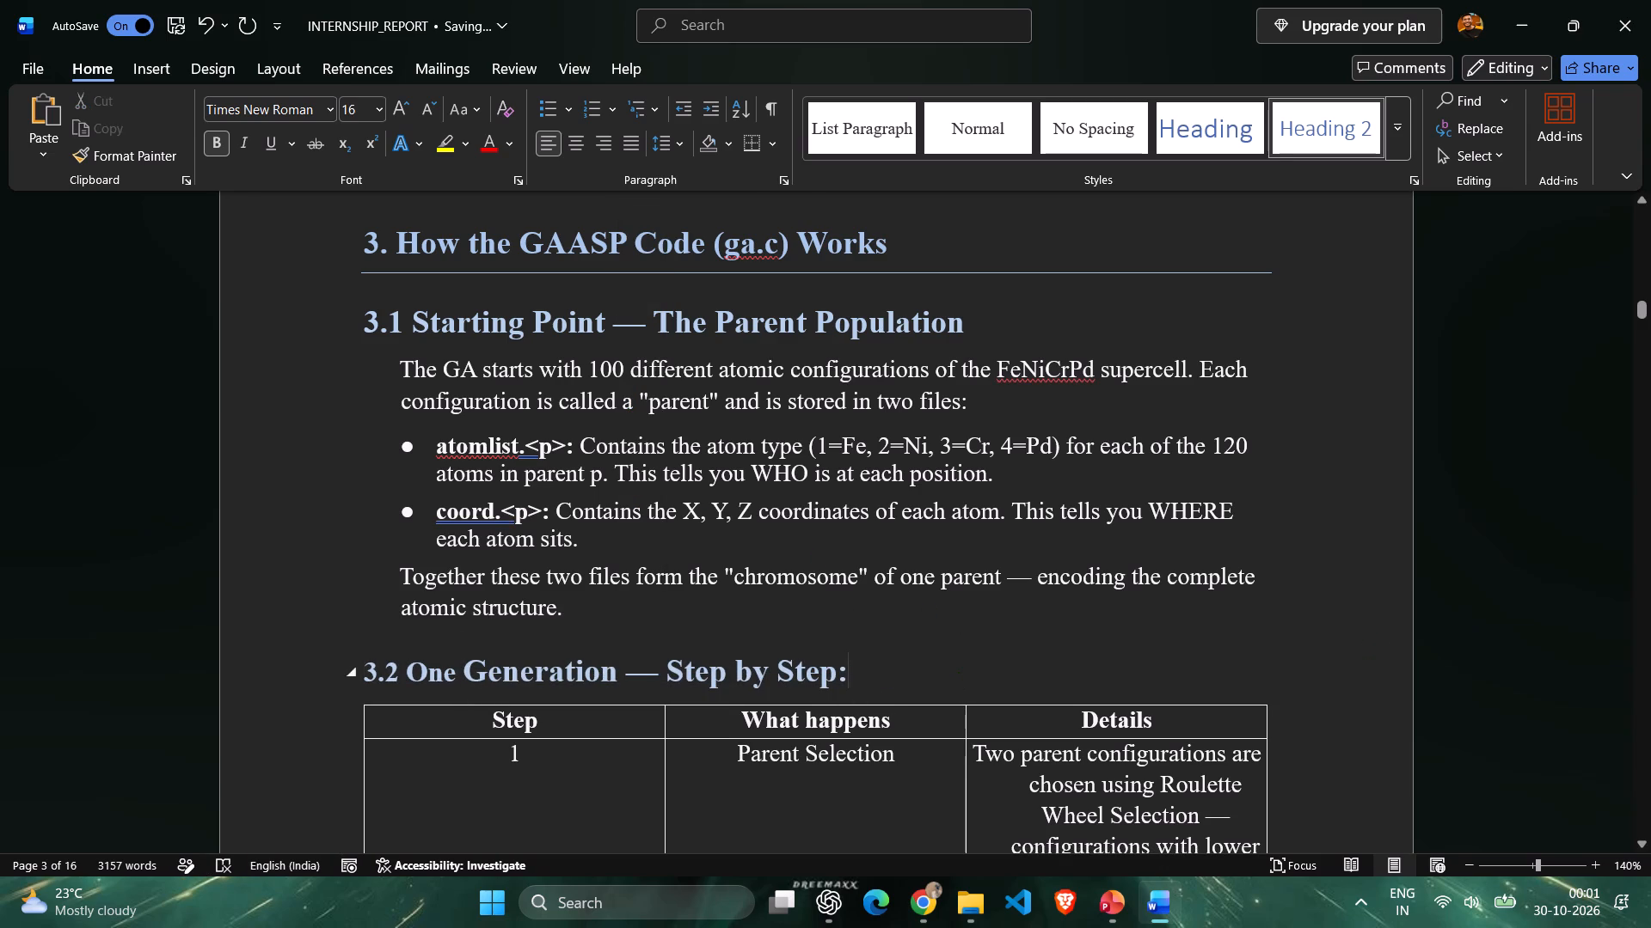
Set the font size of the "2.2 The Crystal Structure: FCC(110)" heading to 16.
scroll(954, 653, up, 10)
drag(879, 485, 352, 439)
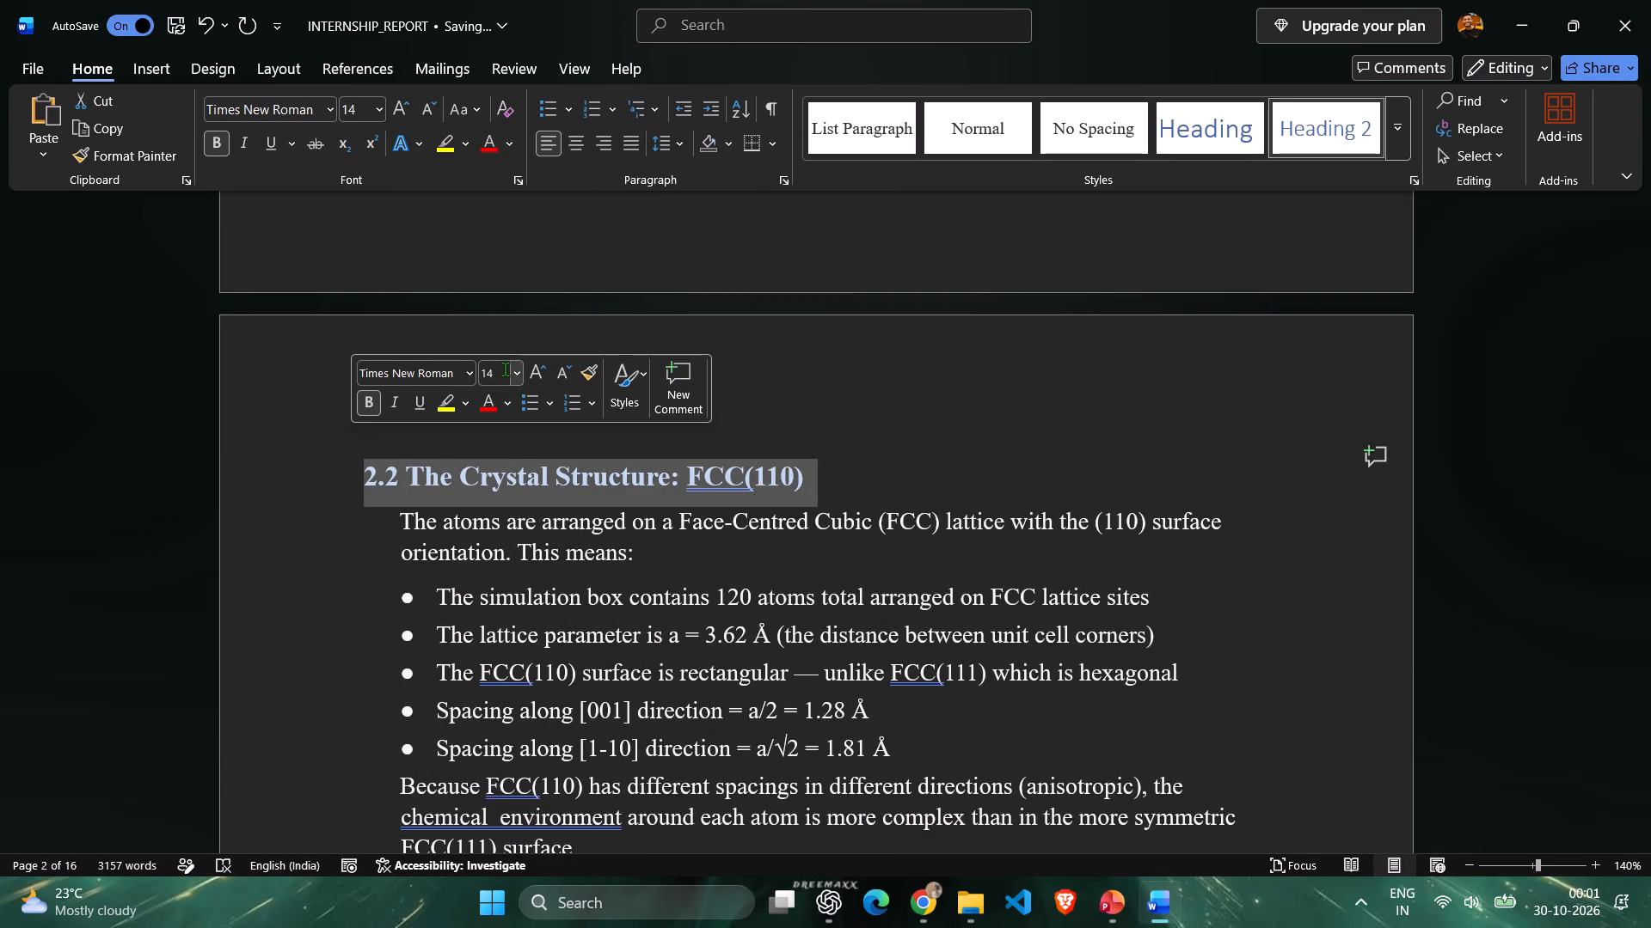
click(511, 362)
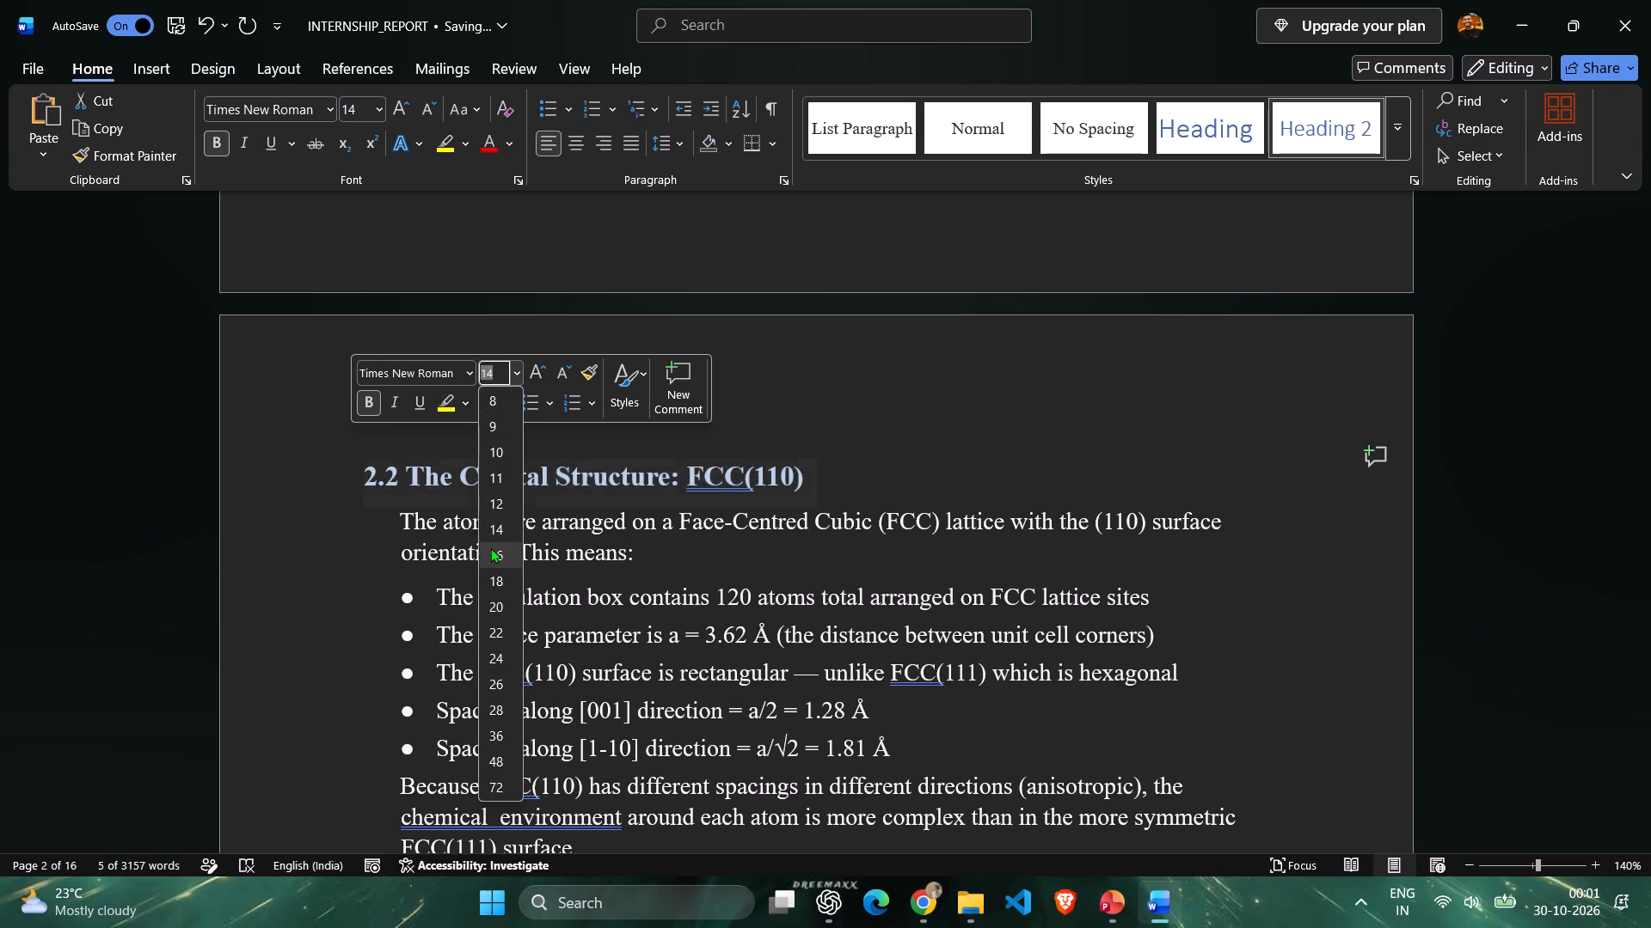
click(491, 547)
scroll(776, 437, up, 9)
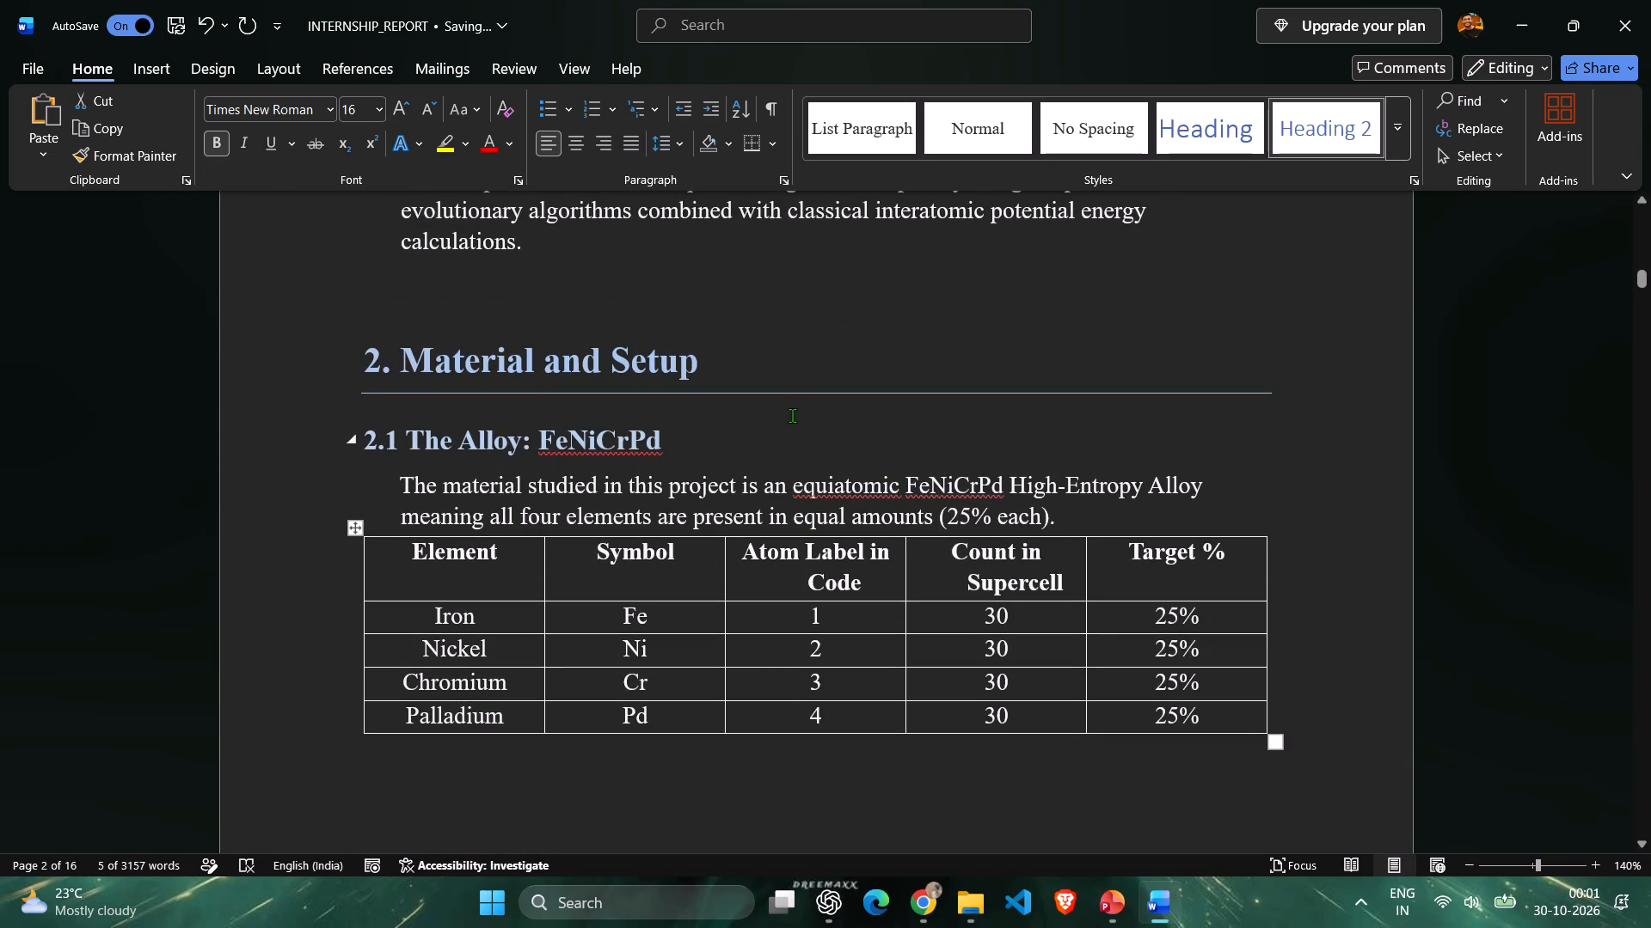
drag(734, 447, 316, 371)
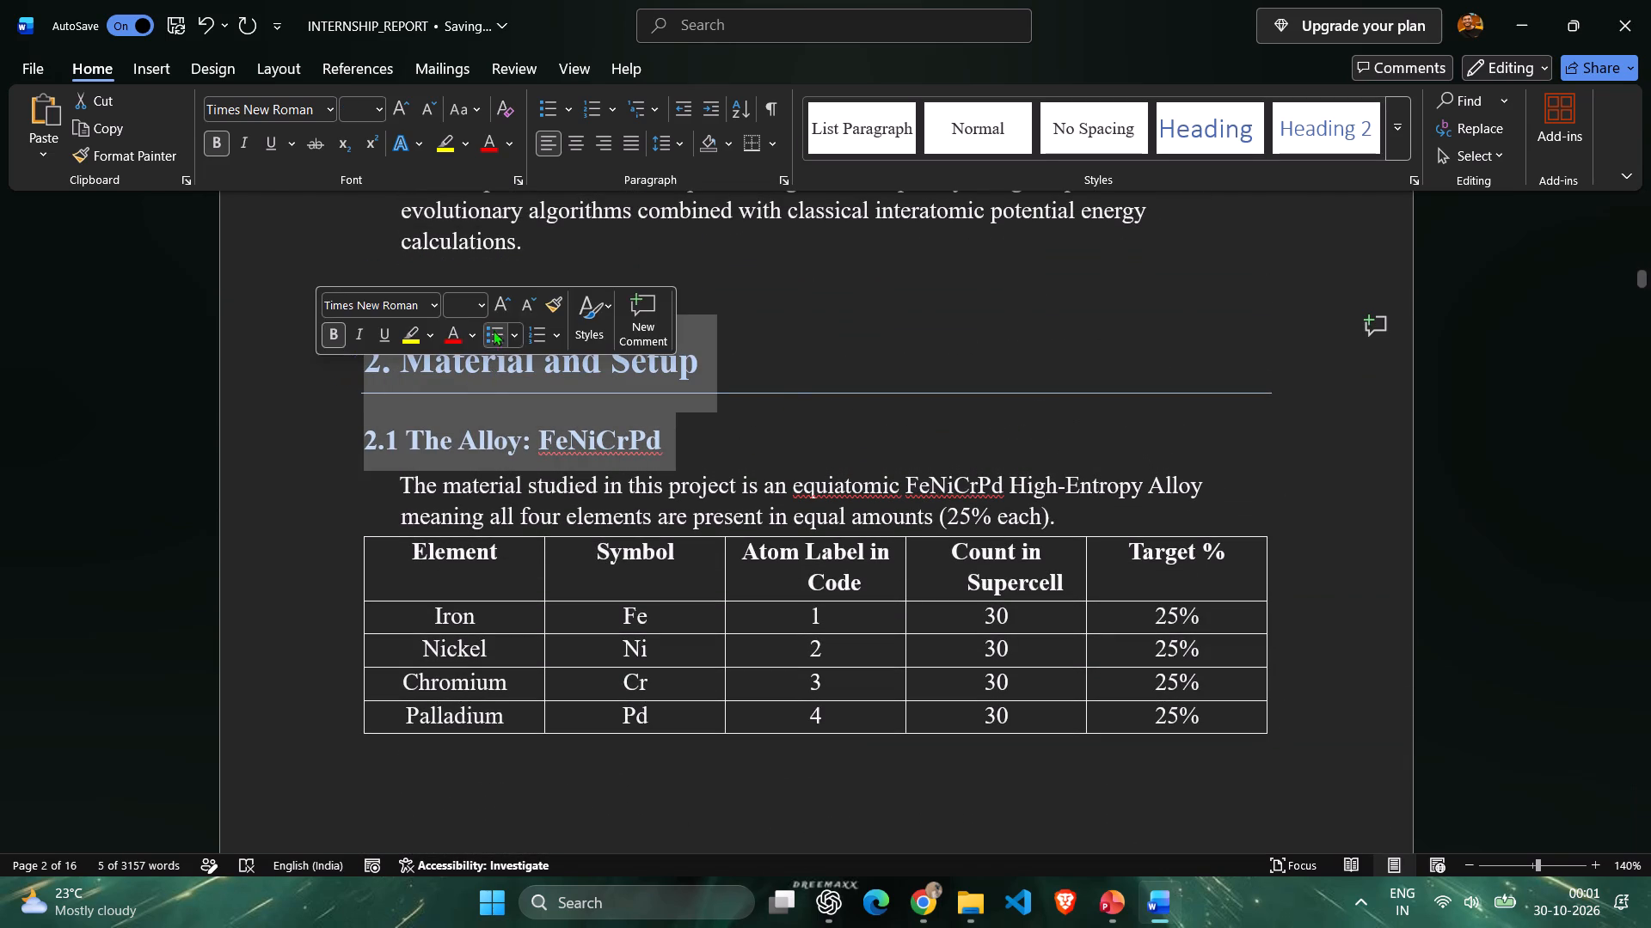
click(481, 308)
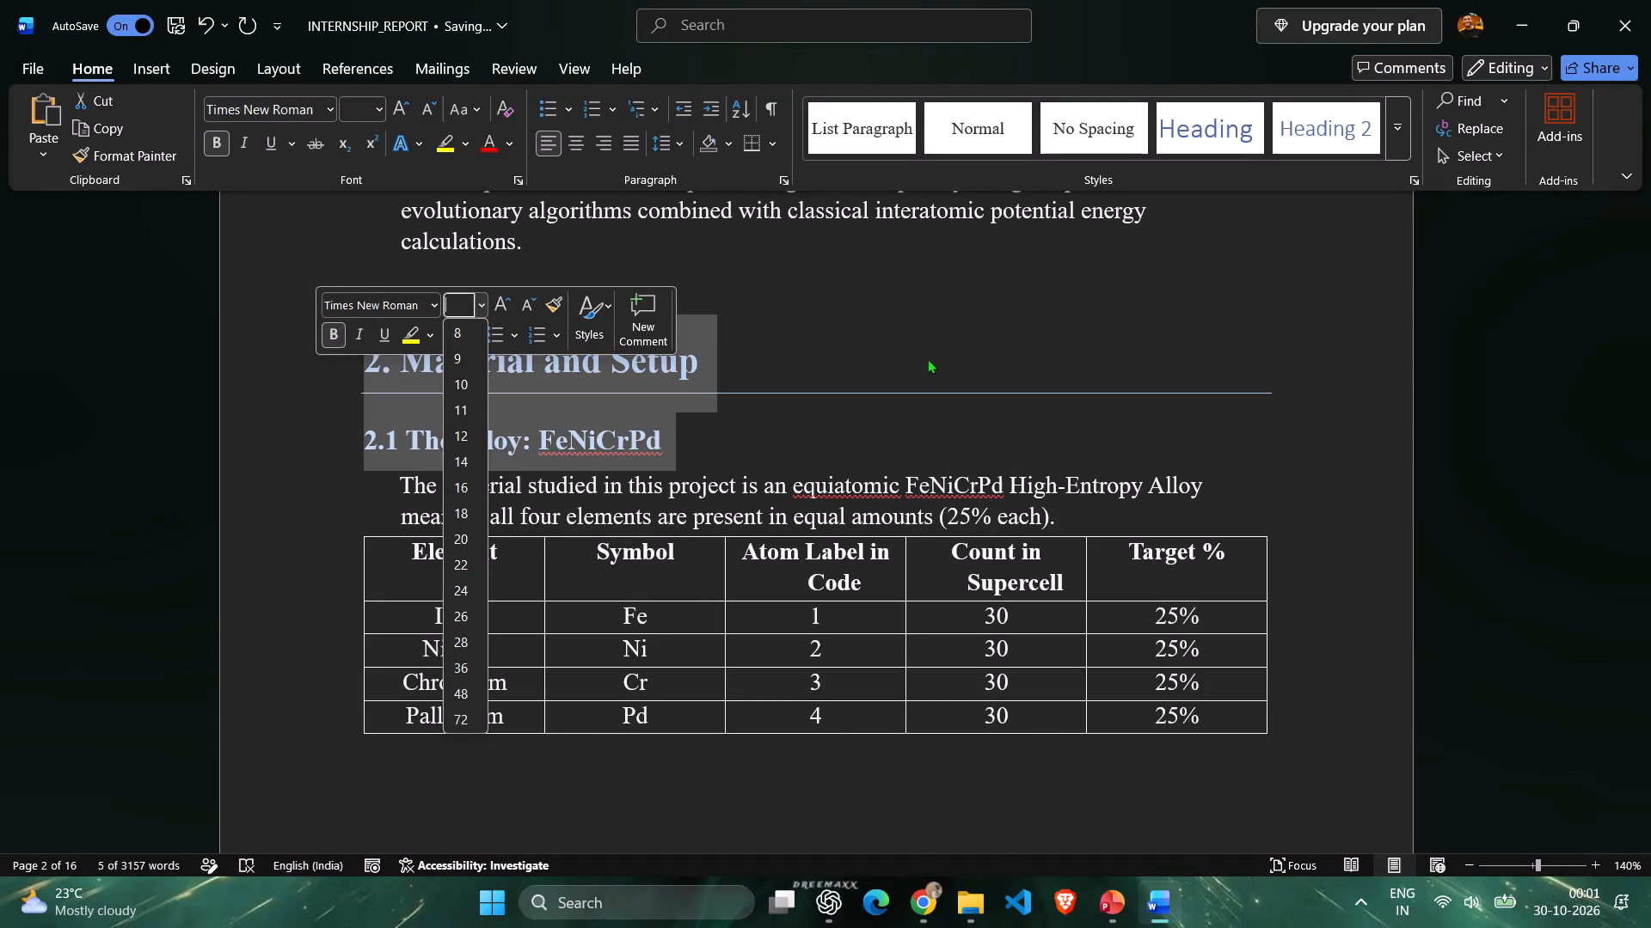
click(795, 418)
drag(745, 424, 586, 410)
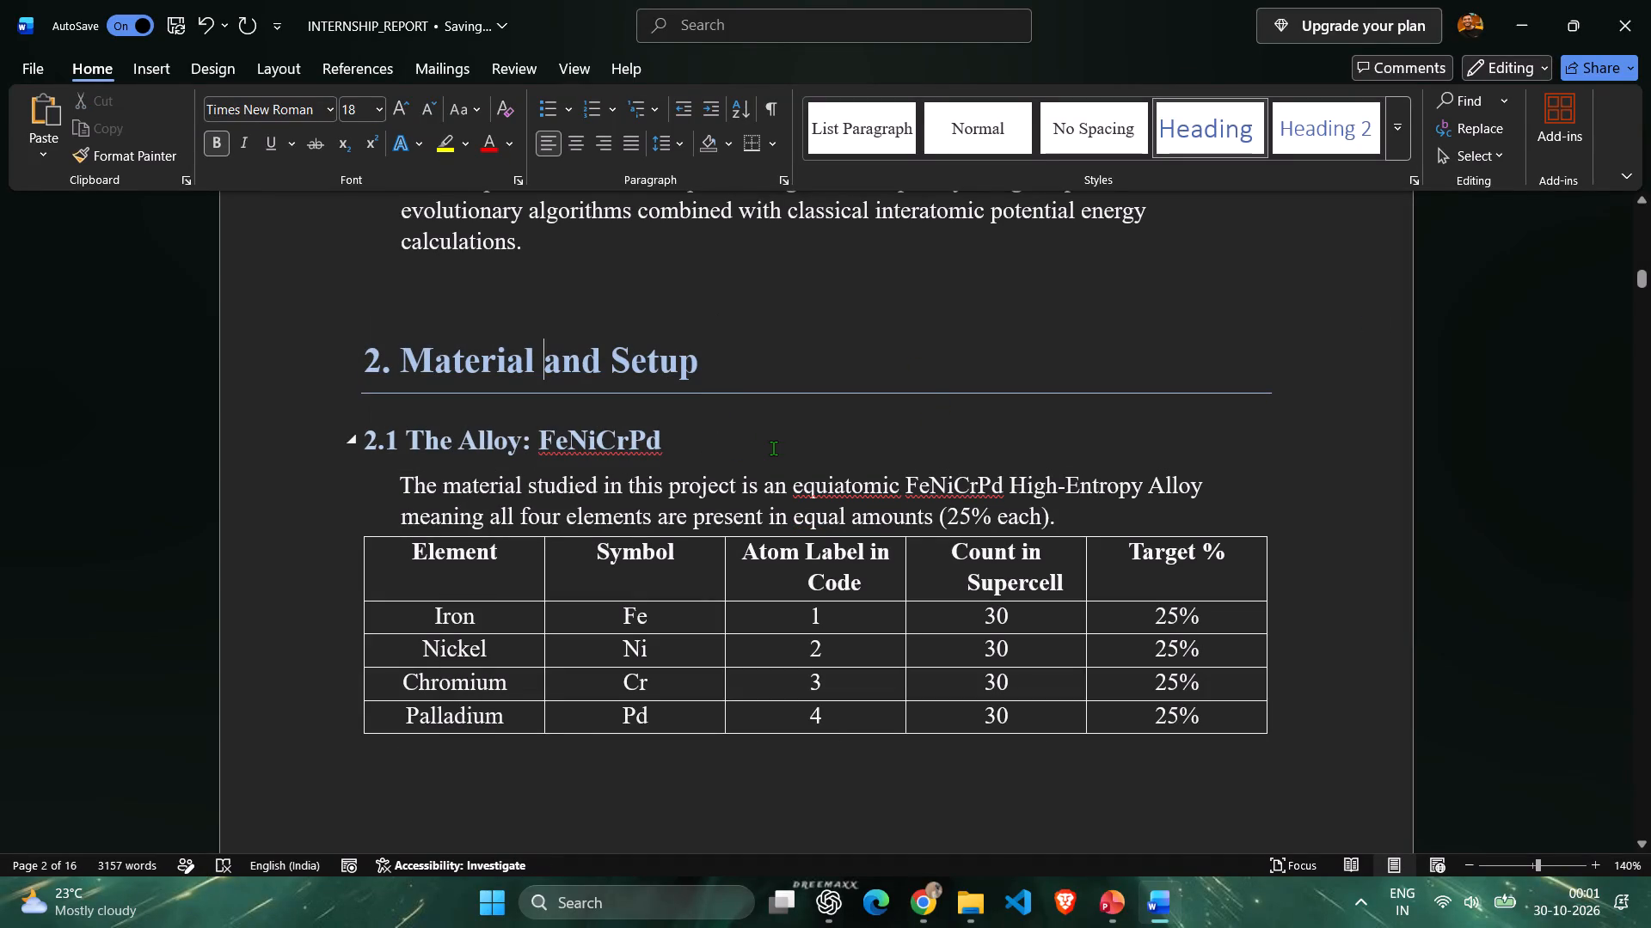
Set the font size of the "2. Material and Setup" and "2.1 The Alloy: FeNiCrPd" headings together to 16.
drag(773, 448, 338, 361)
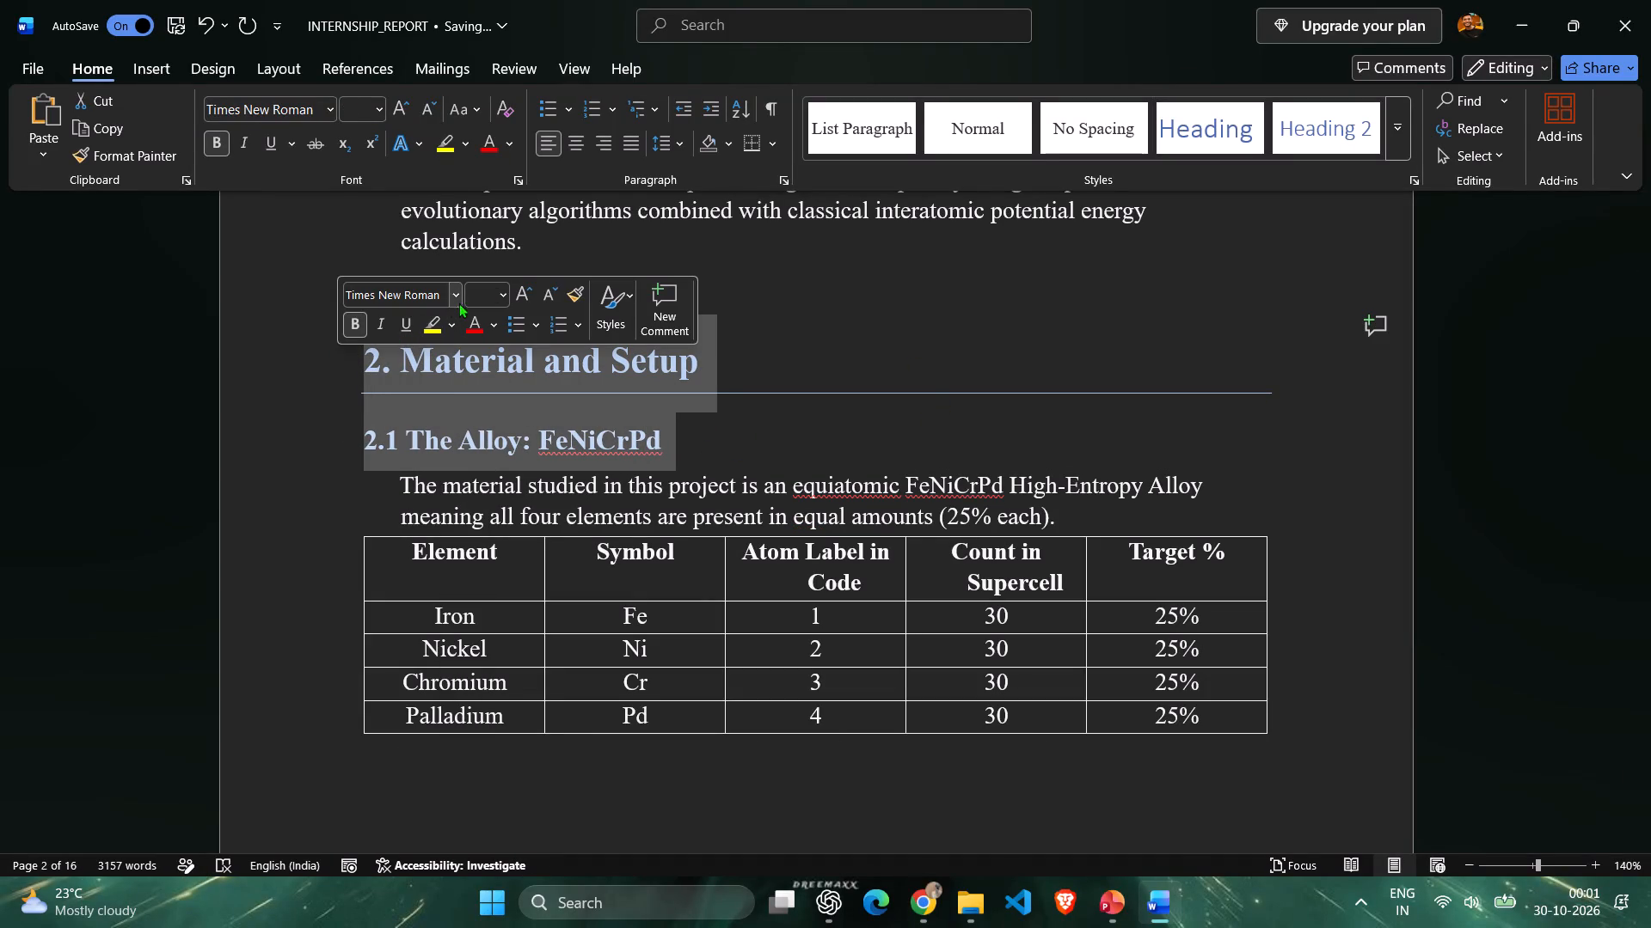
click(500, 291)
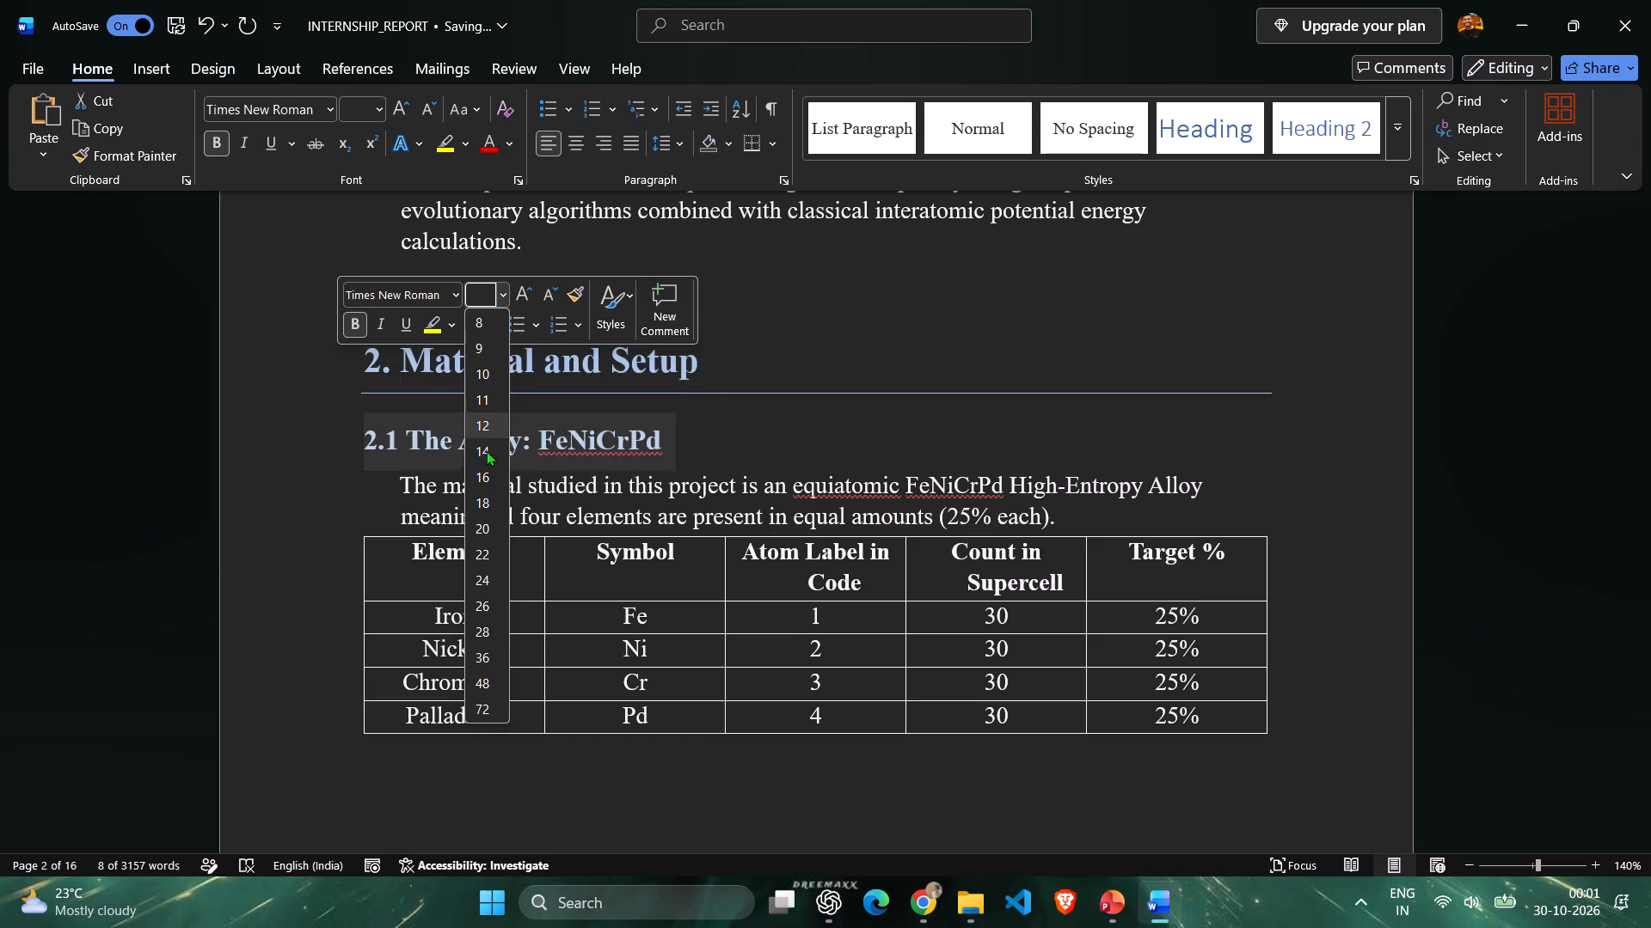
click(485, 476)
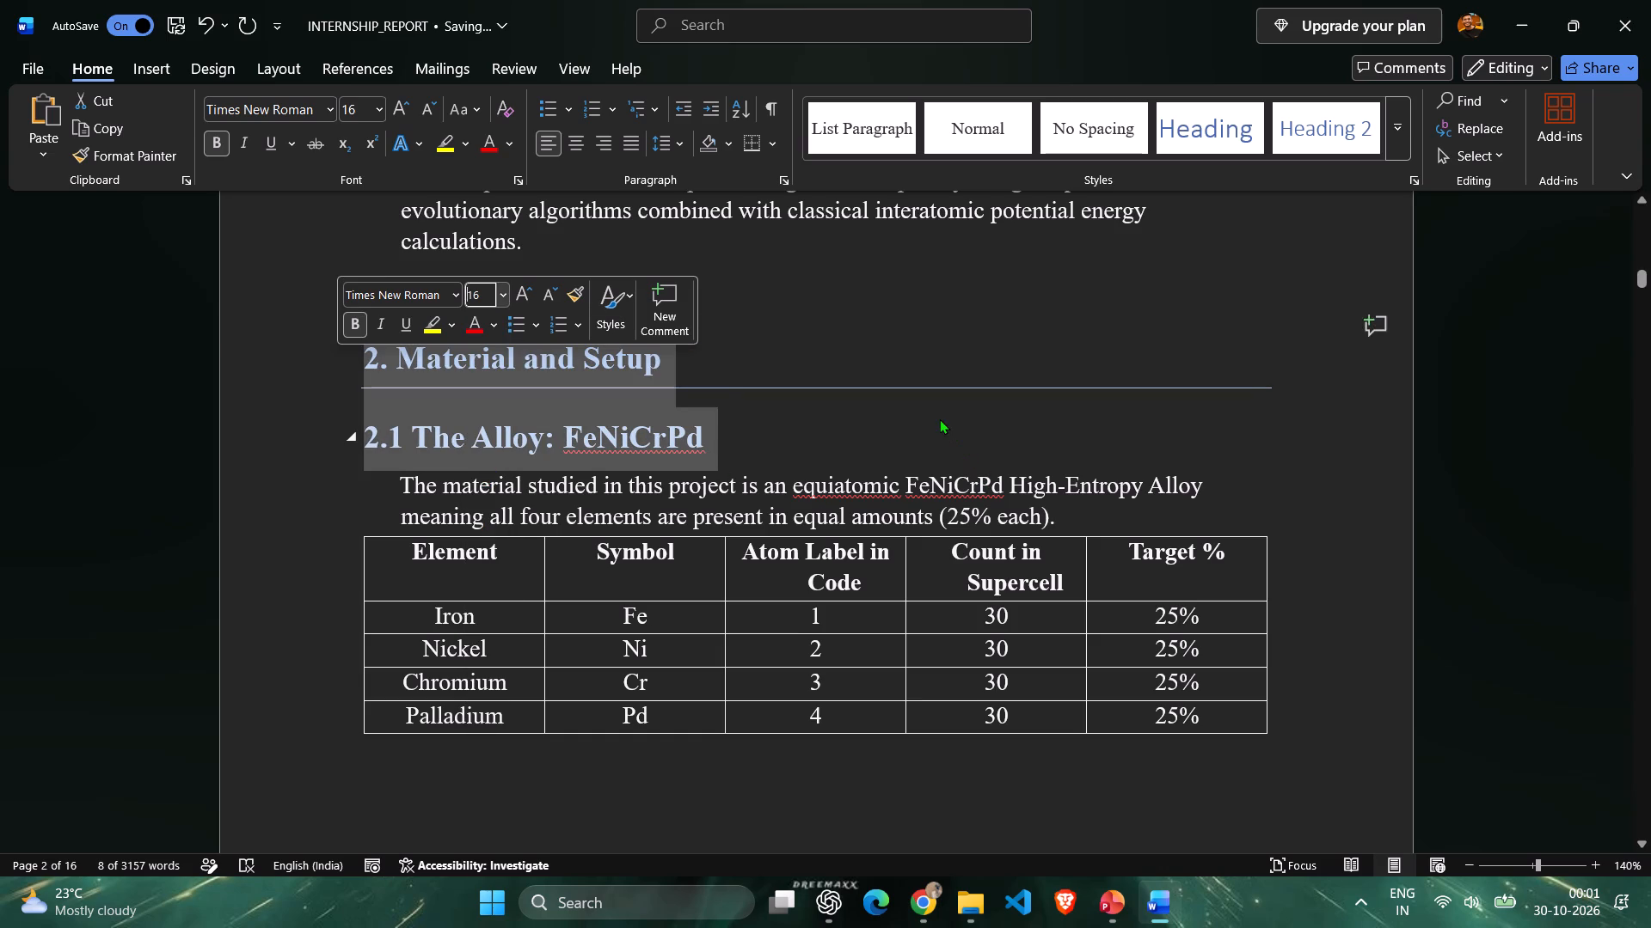
click(940, 418)
Check the font size of the body paragraph under the "2.1 The Alloy: FeNiCrPd" heading.
drag(1071, 526, 402, 468)
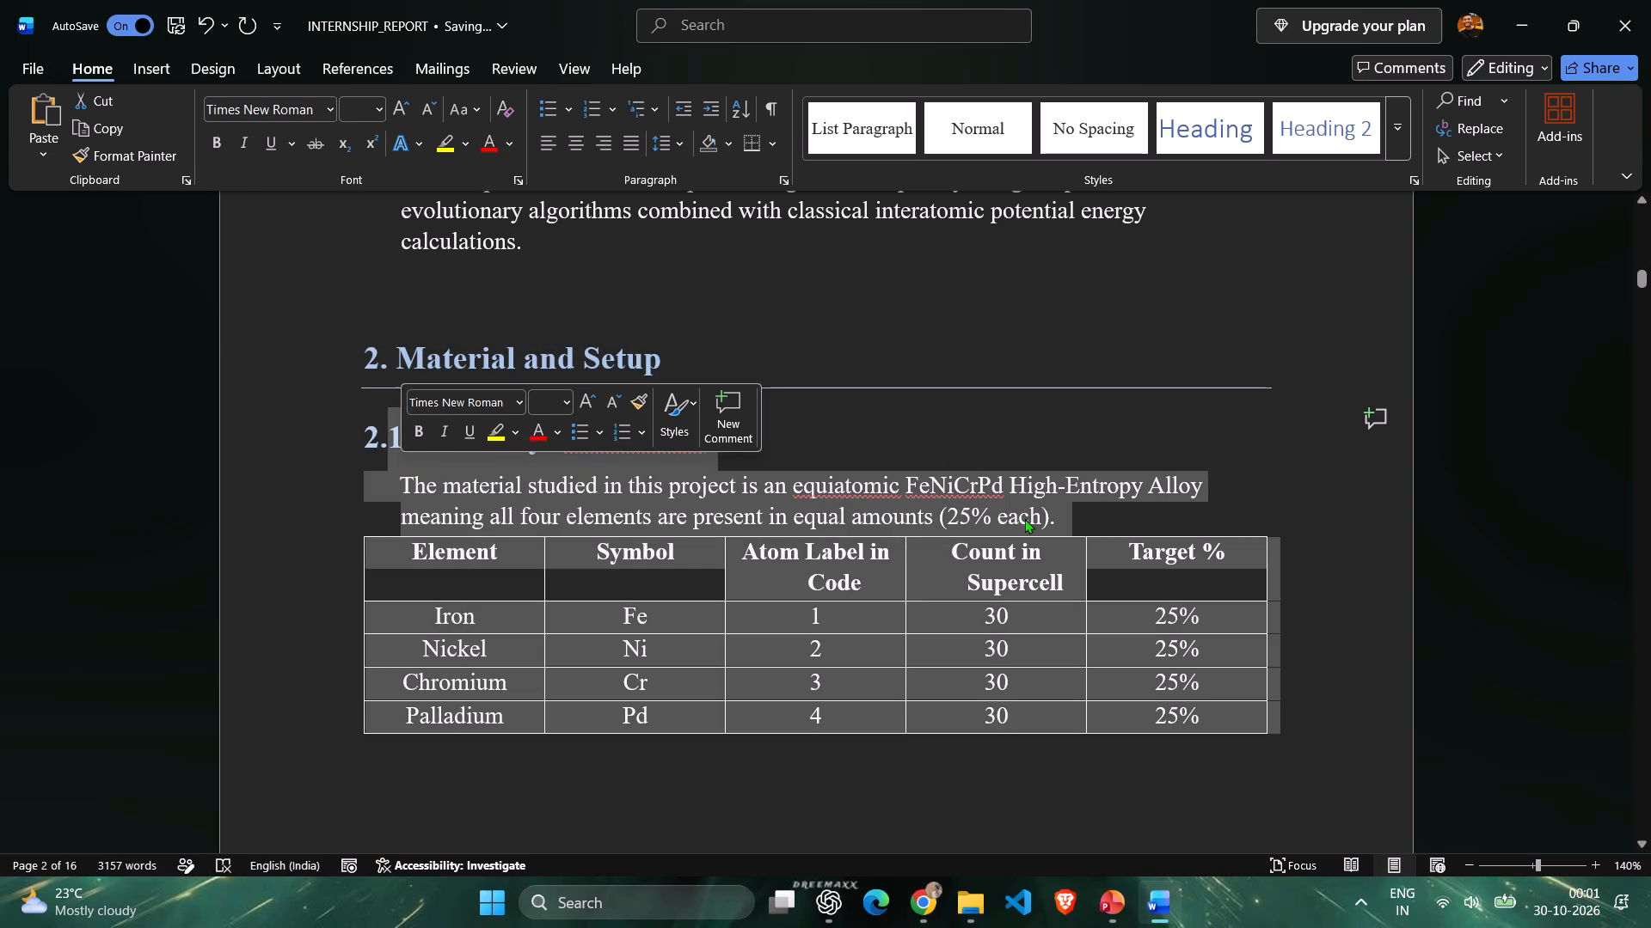
click(1073, 523)
drag(1073, 522, 489, 470)
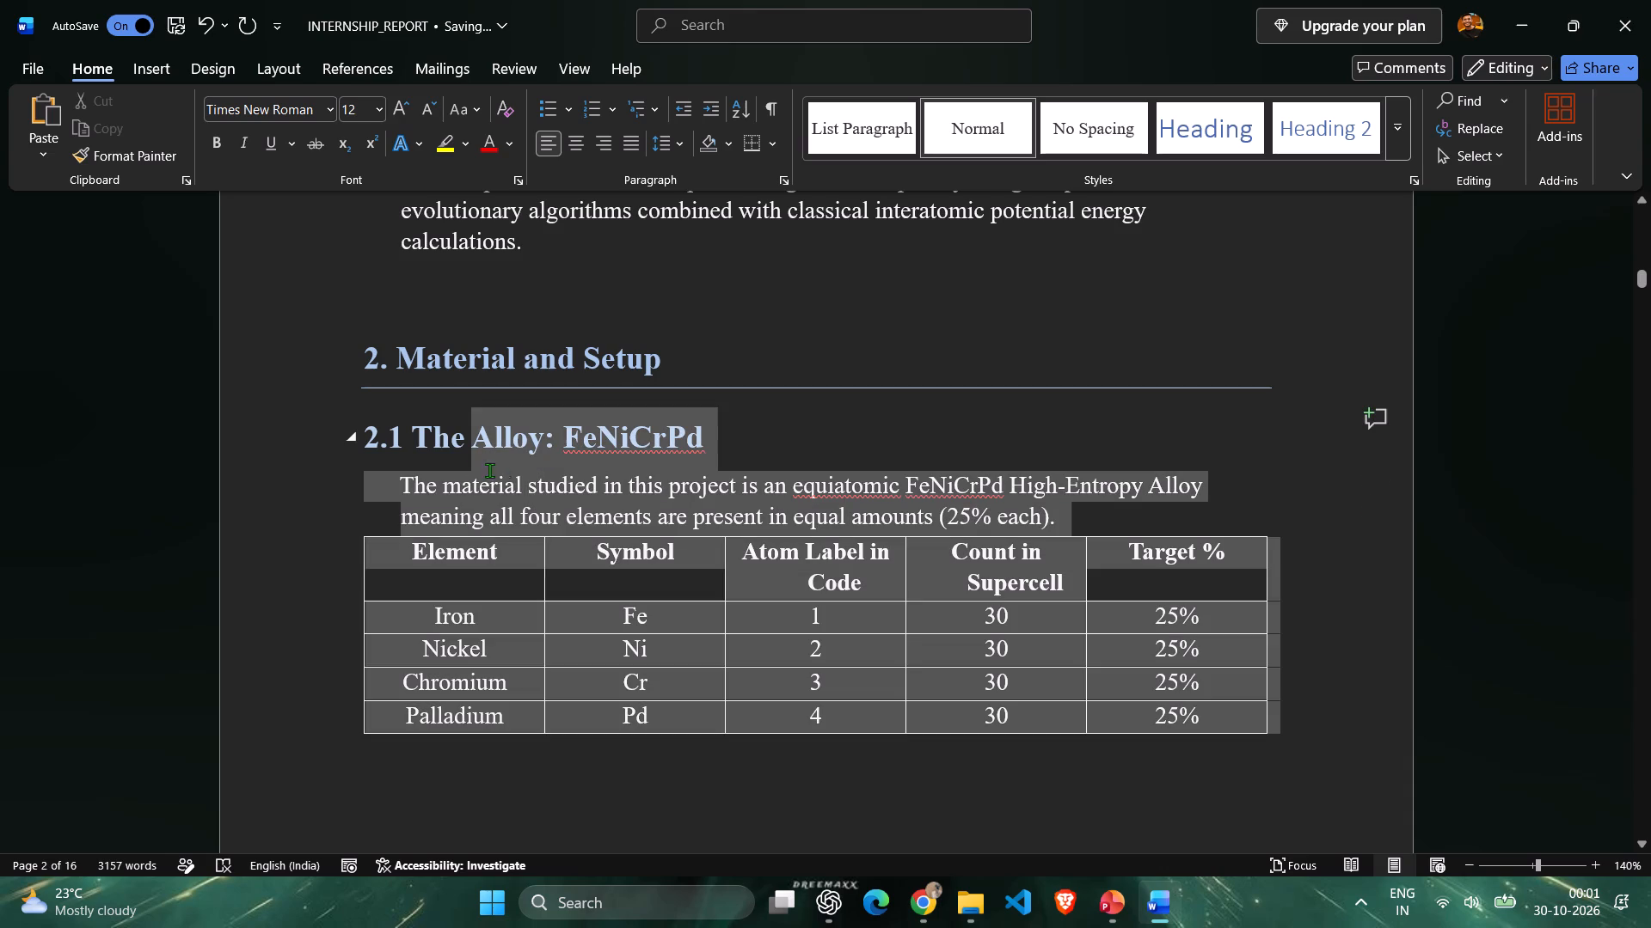
drag(489, 470, 424, 493)
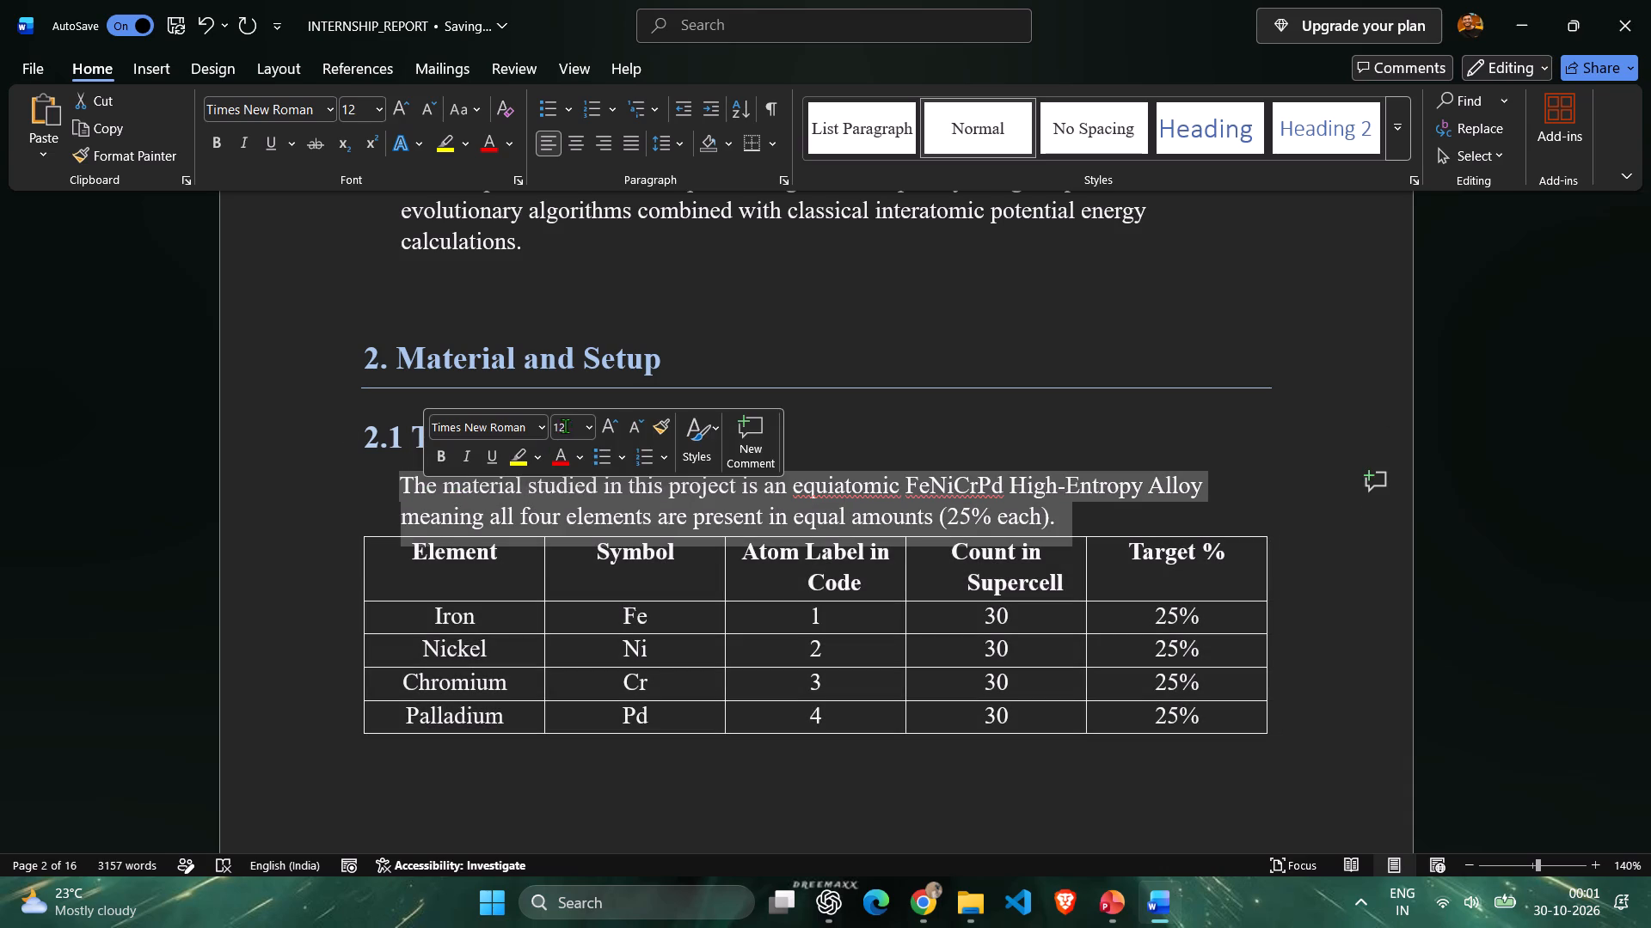
click(752, 363)
Set the font size of the "1.1 Why is this important?" heading to 16.
scroll(764, 356, up, 12)
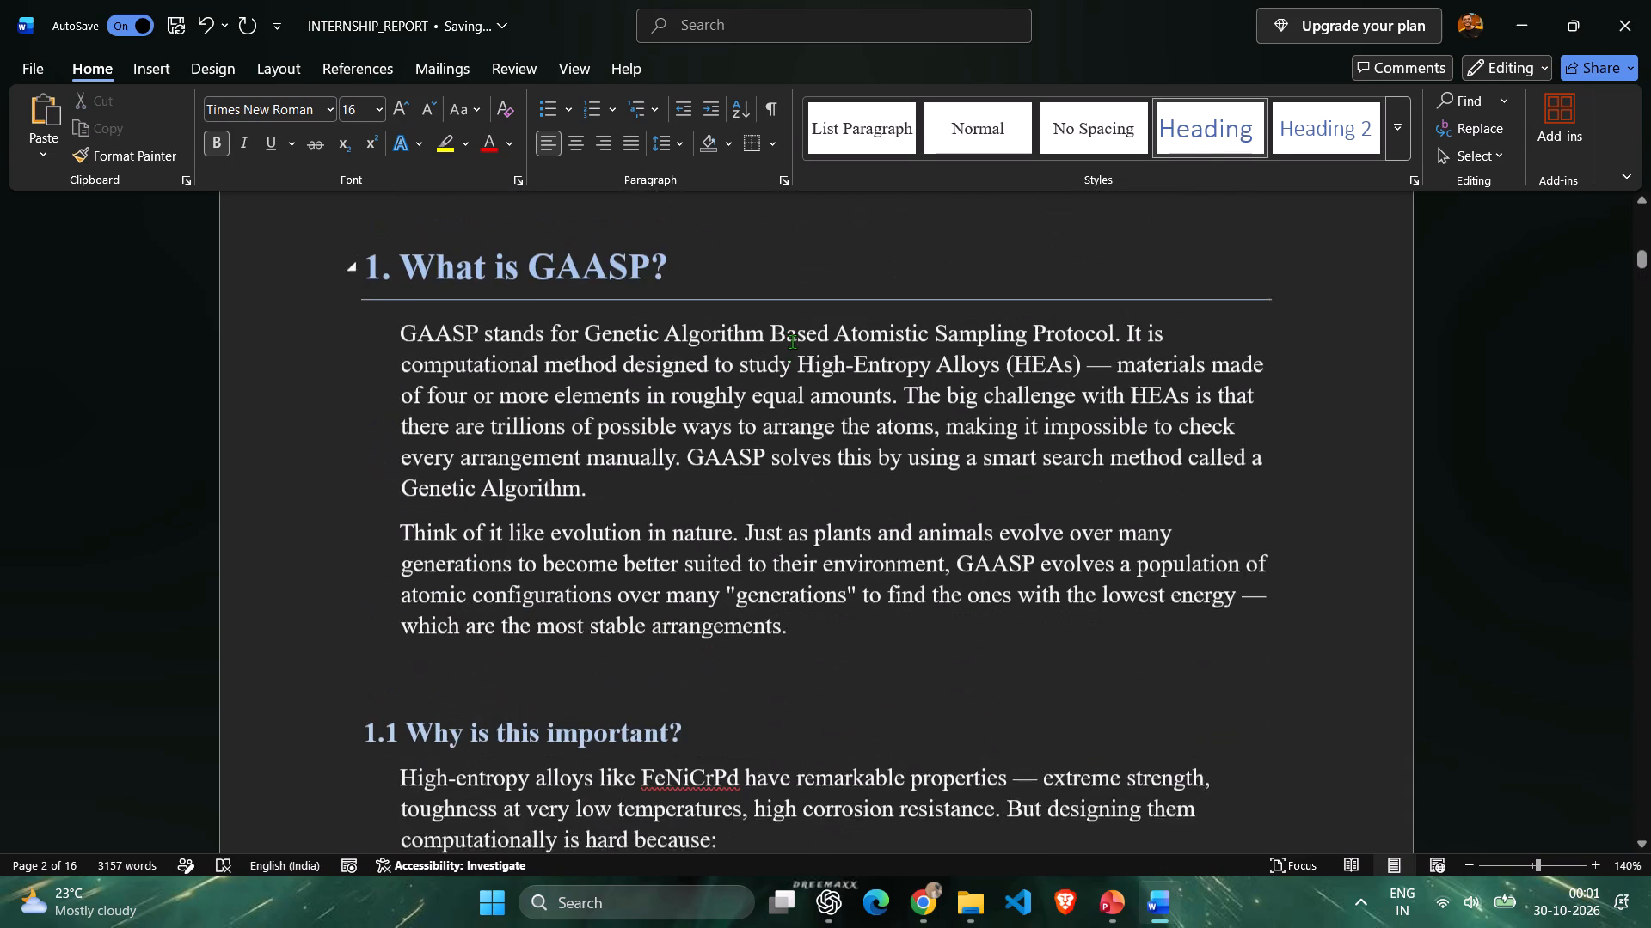
drag(759, 753, 360, 755)
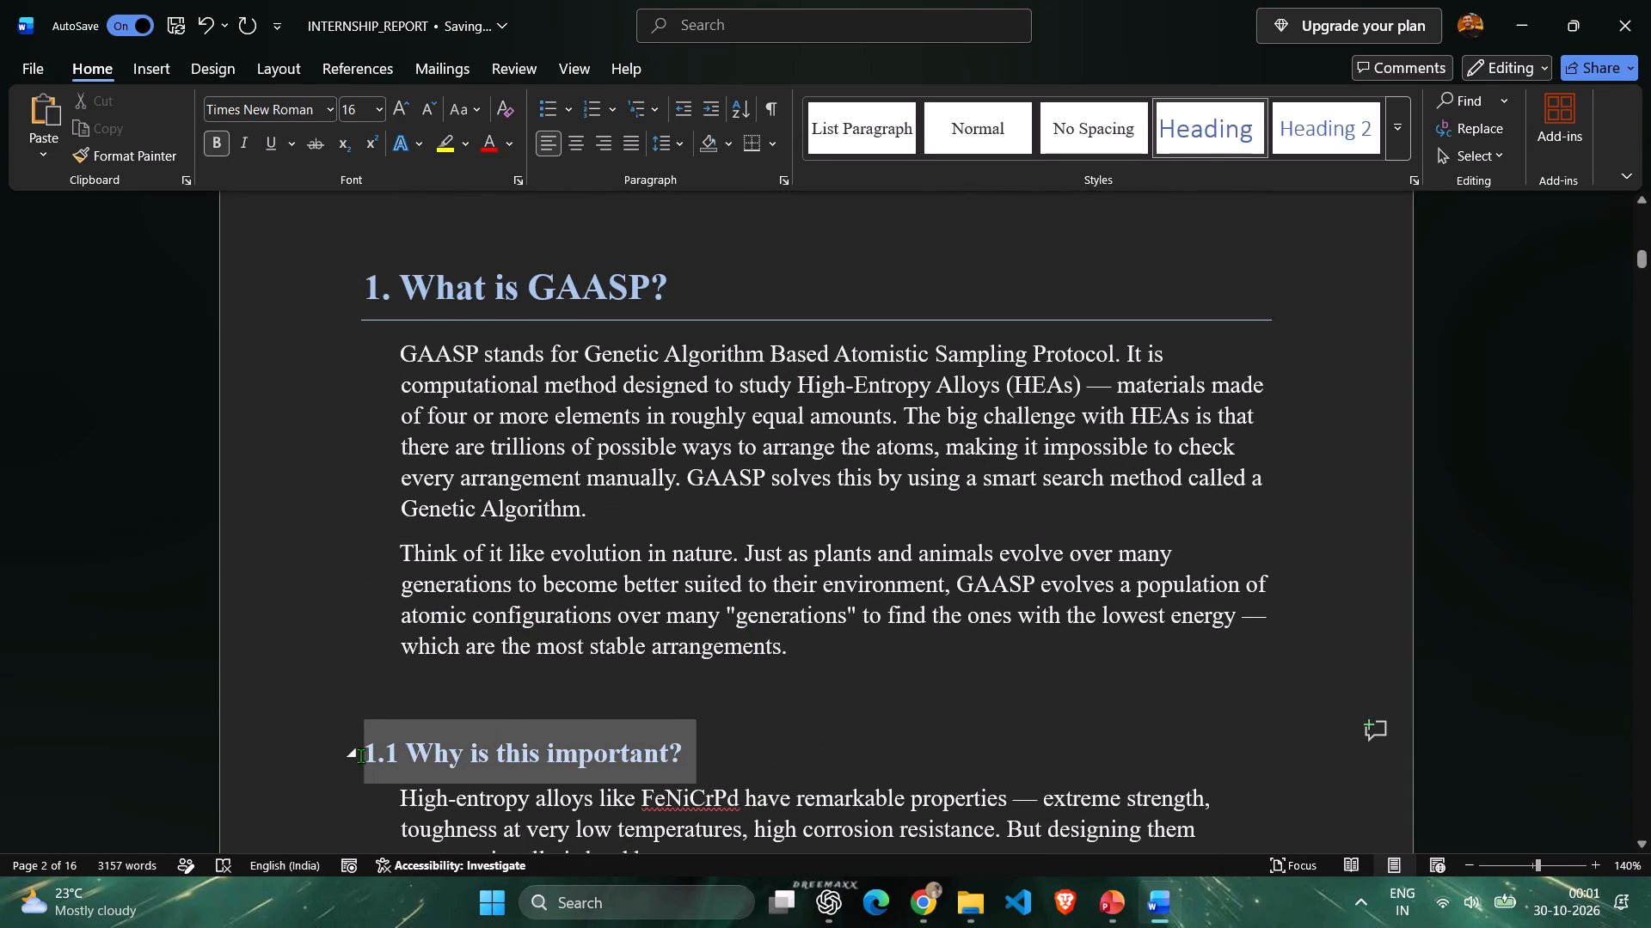
drag(360, 755, 360, 754)
click(530, 687)
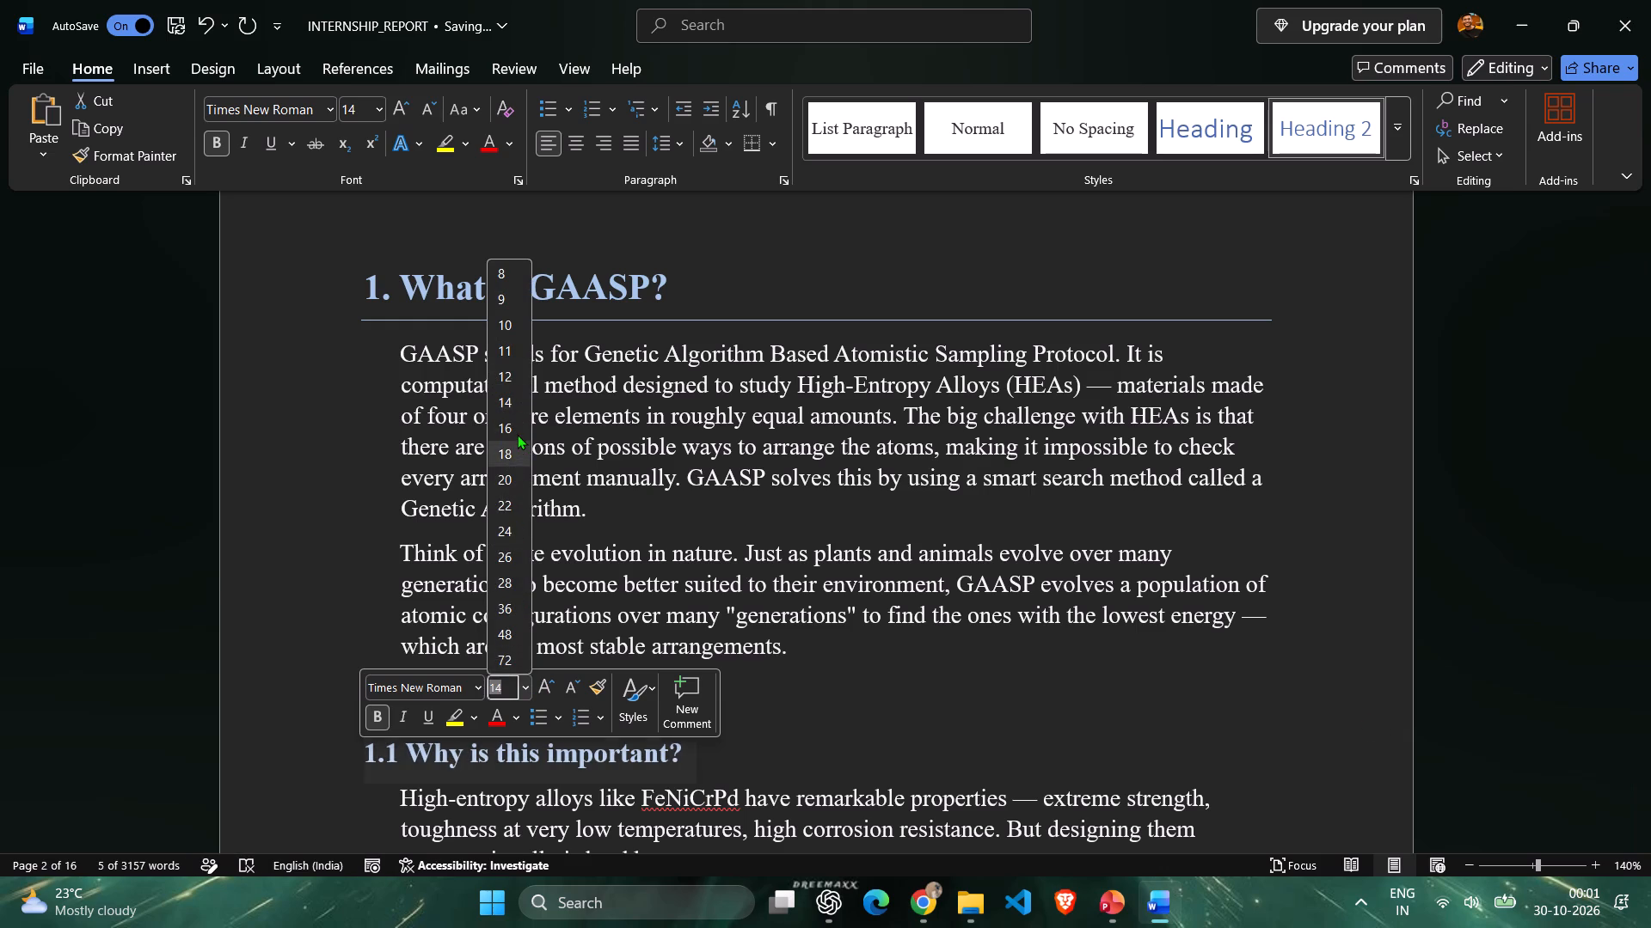
click(518, 434)
Set the font size of the "1. What is GAASP?" heading to 16.
drag(713, 271, 355, 240)
click(520, 174)
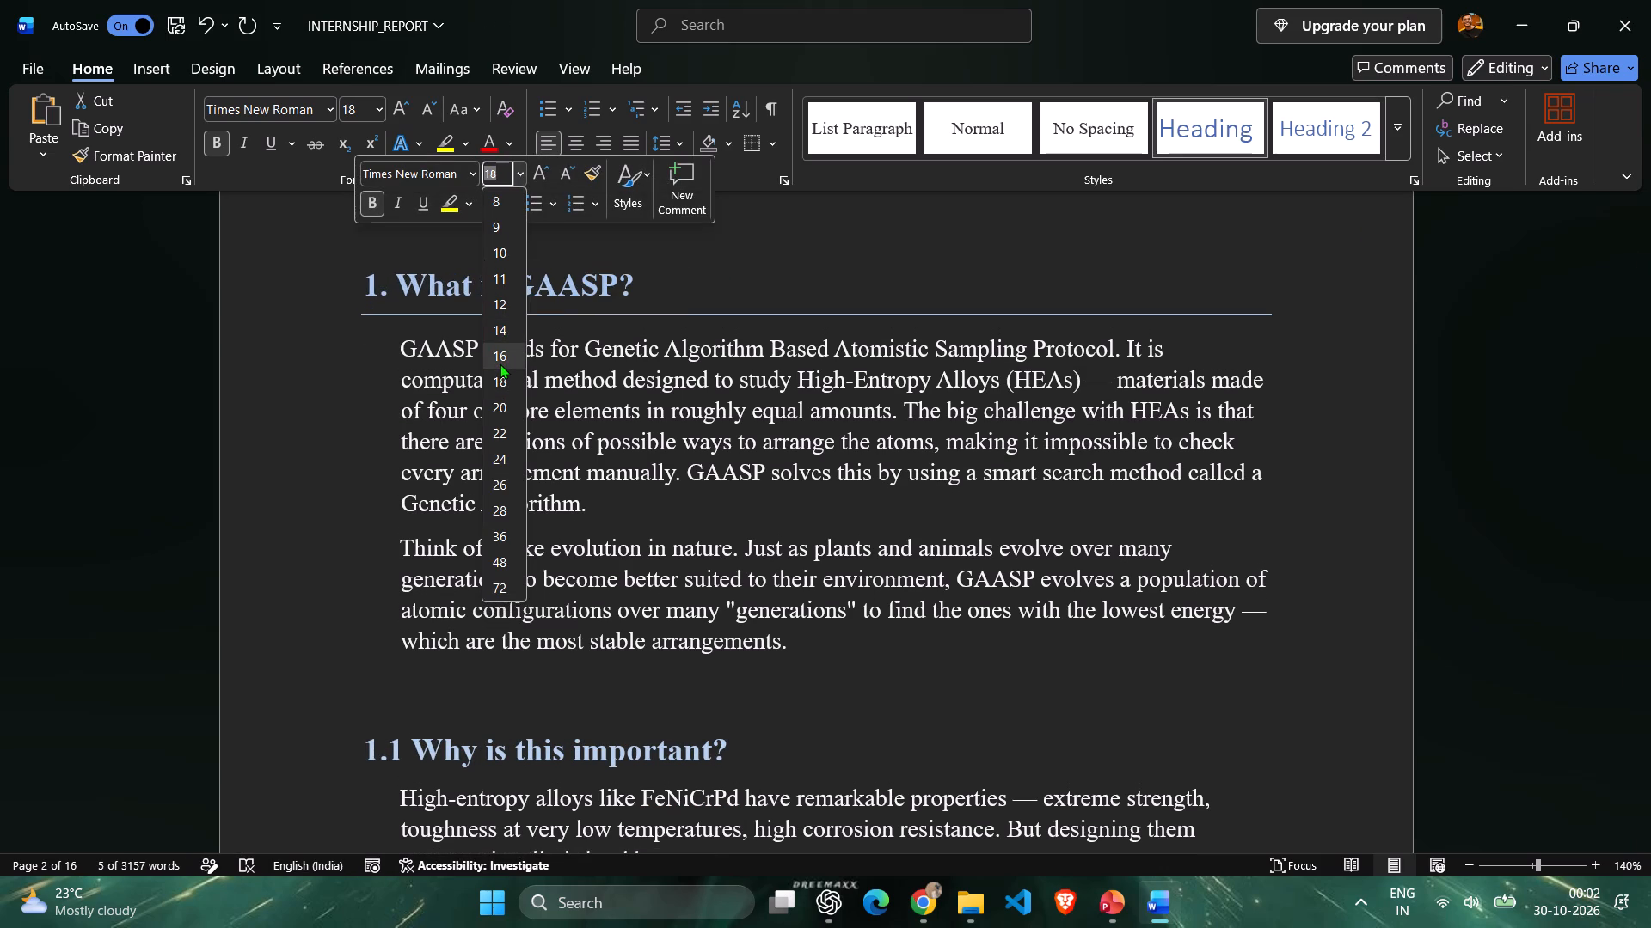
click(500, 363)
Add a colon after the "References" heading at the end of the report and start a new line below it.
scroll(641, 379, up, 5)
scroll(714, 400, up, 12)
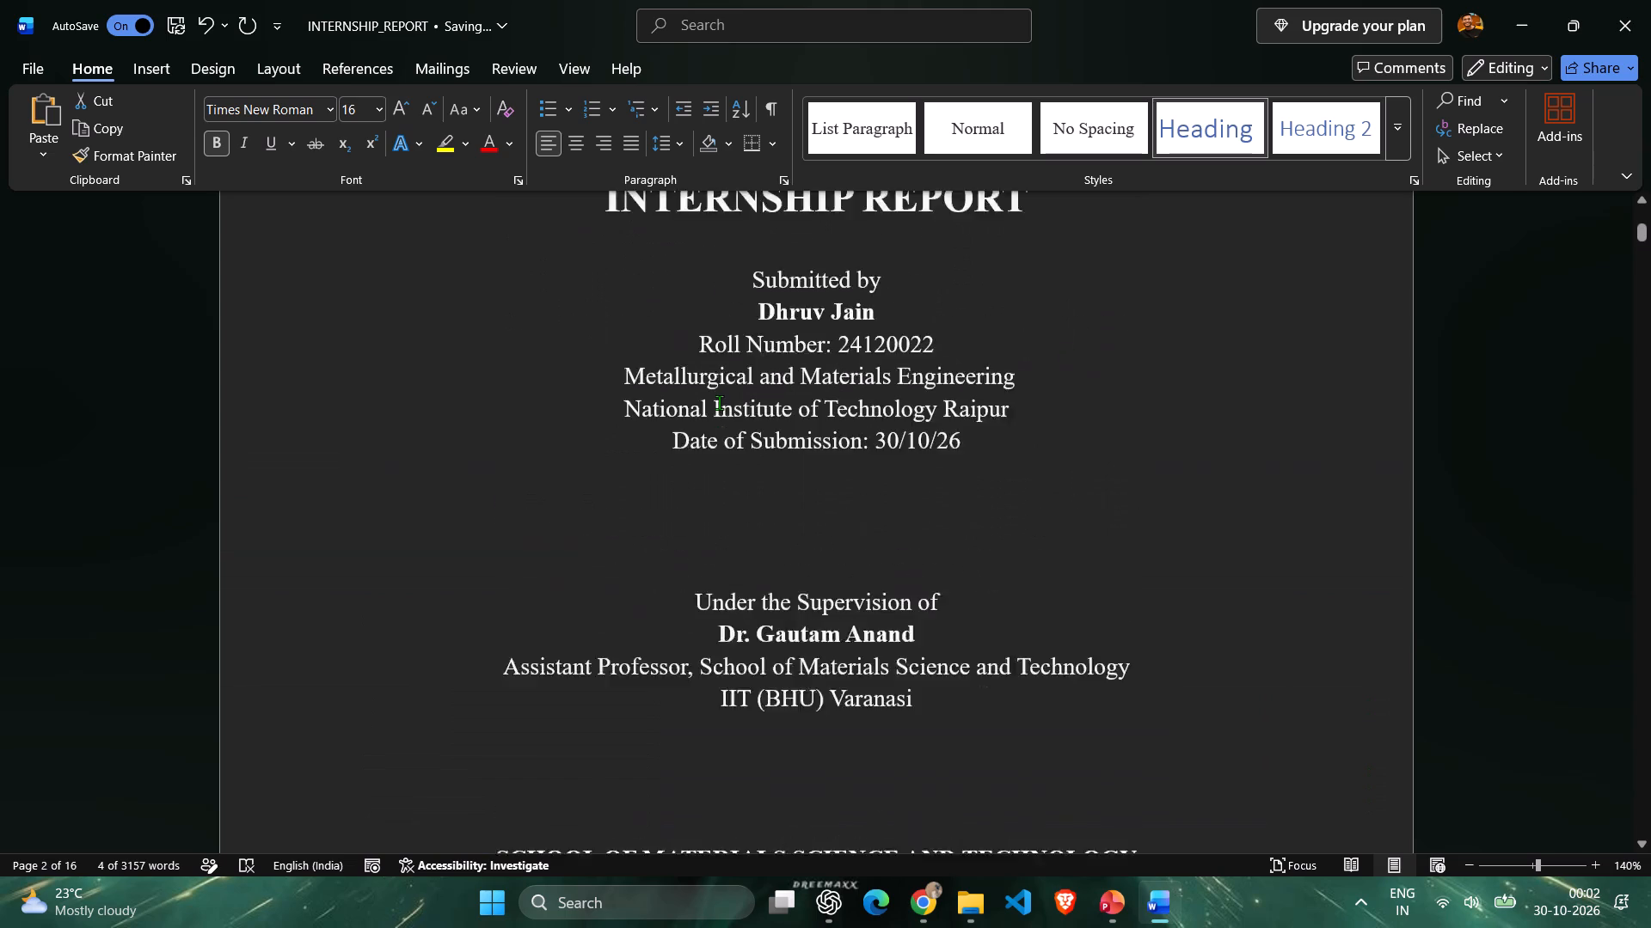
scroll(719, 402, up, 6)
scroll(726, 402, down, 18)
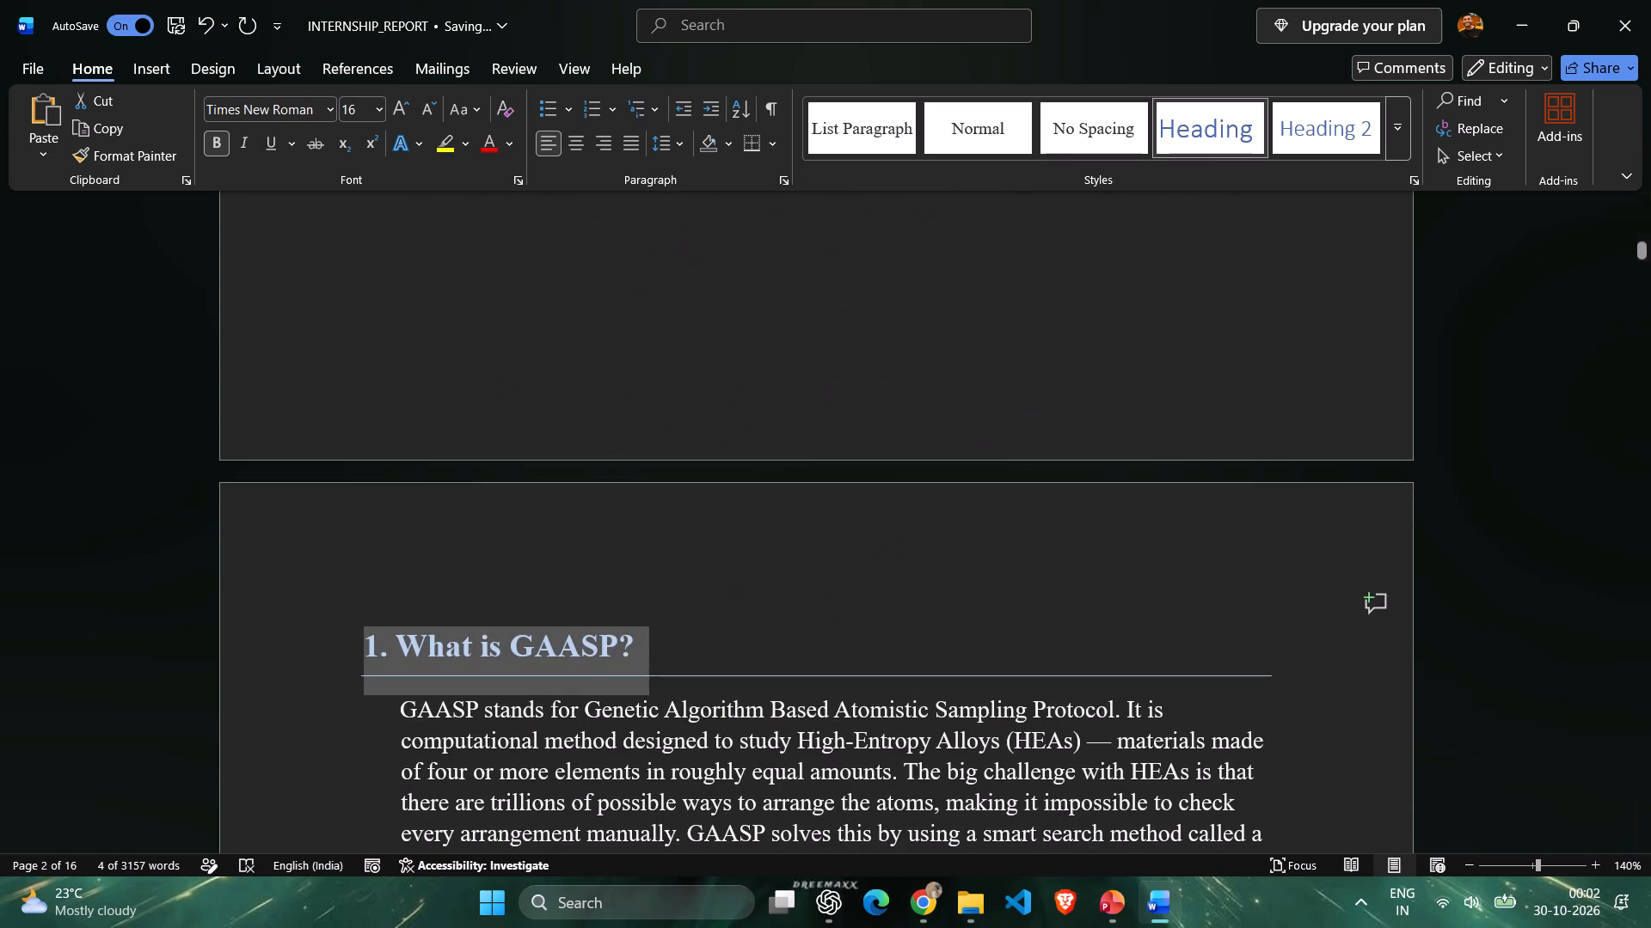
drag(1649, 254, 1650, 927)
scroll(1376, 603, up, 8)
scroll(1341, 535, up, 2)
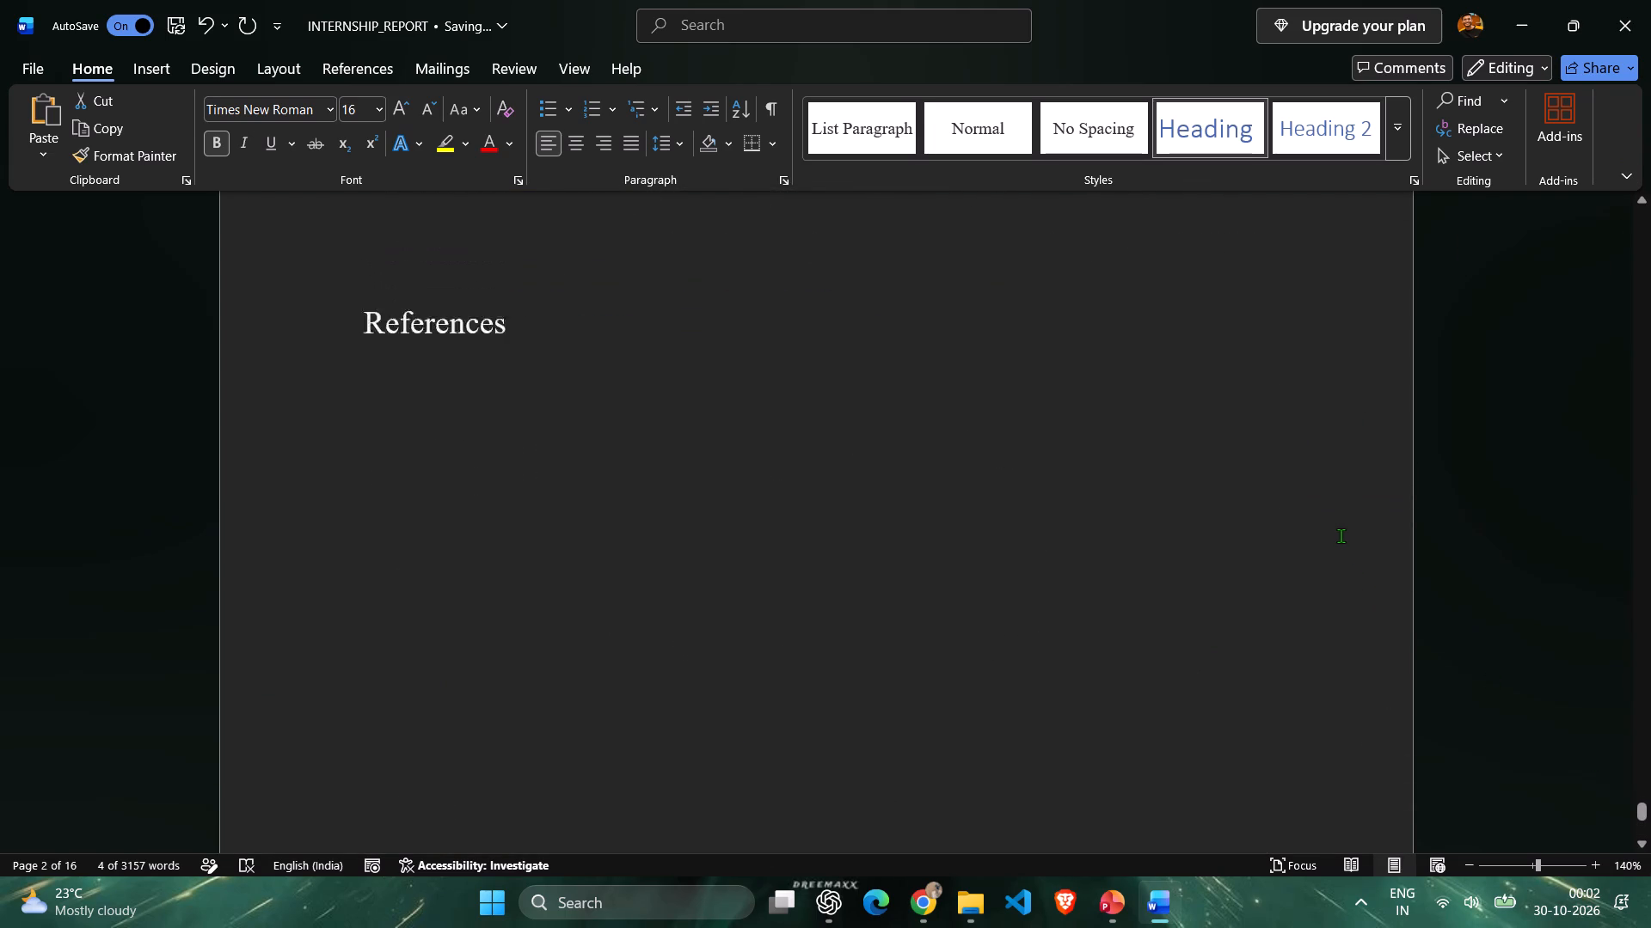
scroll(1341, 535, up, 1)
click(666, 495)
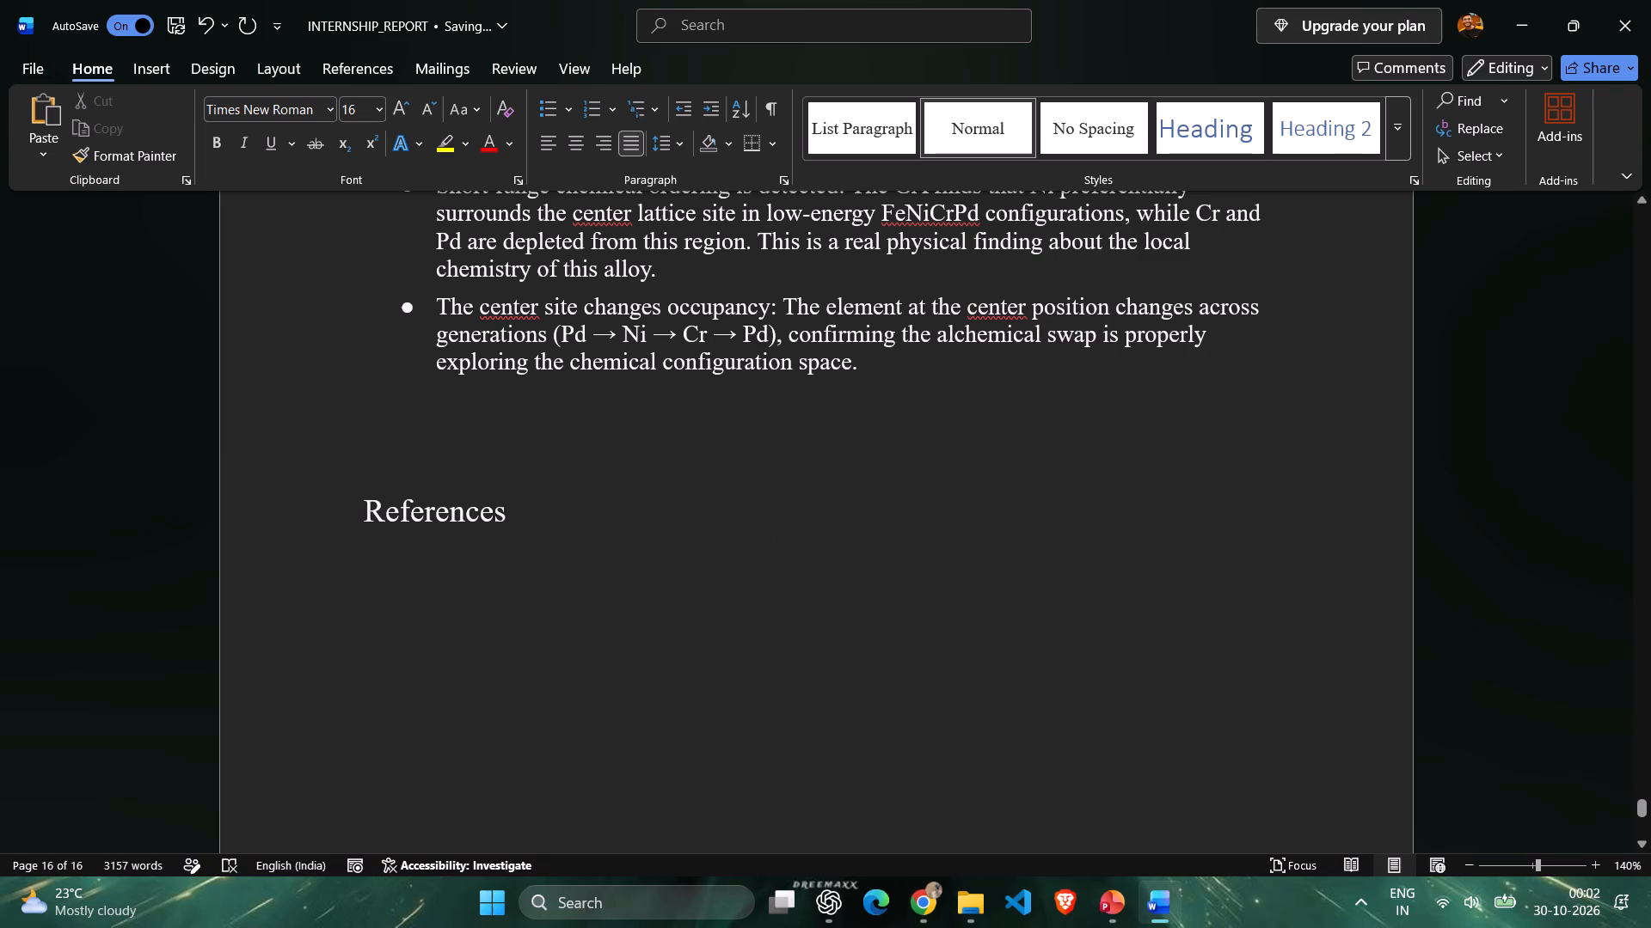
key(shift+colon)
key(Return)
Switch to Chrome and try to view the GAASP article on the publisher's site from its Google Scholar entry.
key(alt+Tab)
alt+click(864, 278)
click(710, 0)
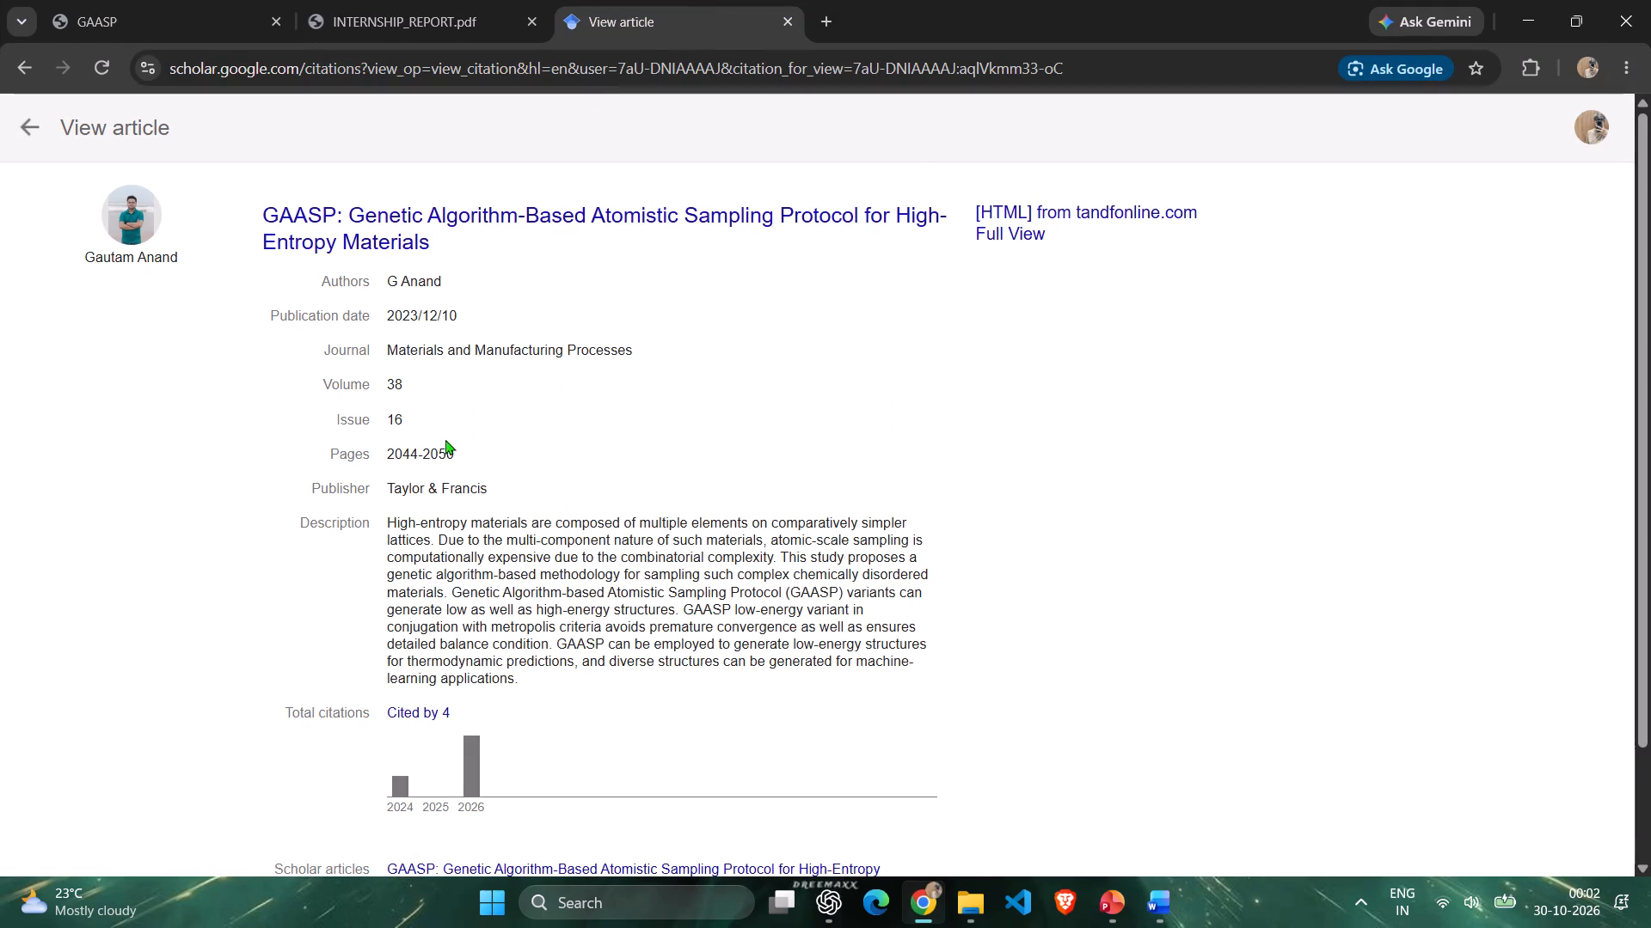
scroll(442, 439, down, 1)
scroll(764, 484, down, 2)
scroll(755, 621, up, 4)
click(727, 222)
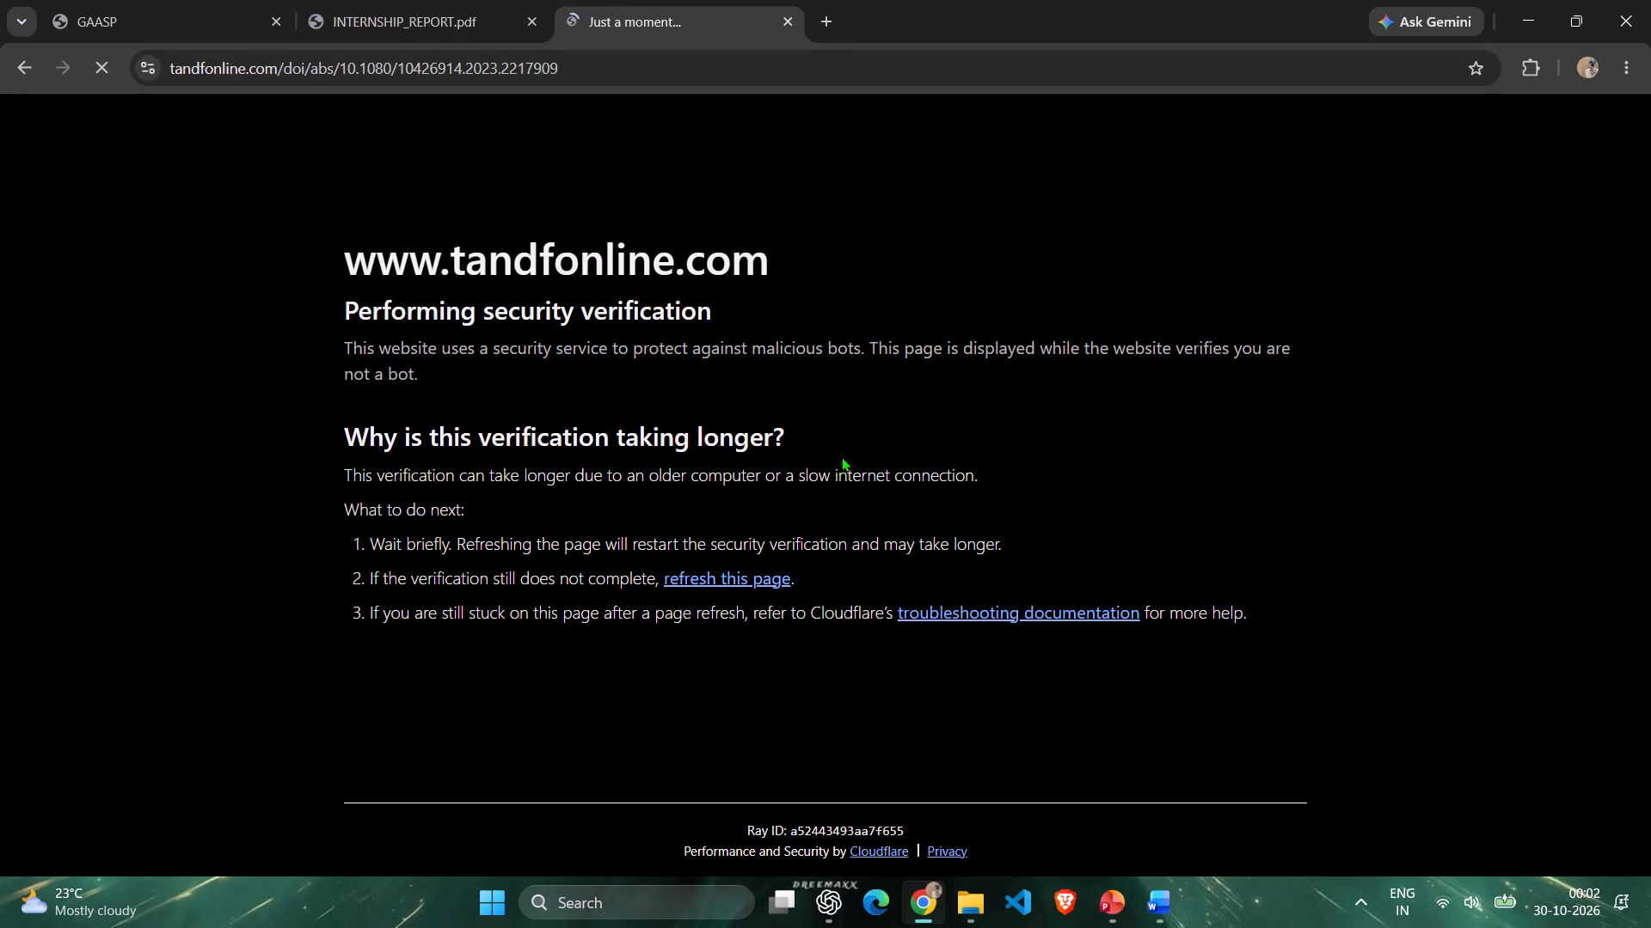
scroll(865, 468, down, 5)
scroll(690, 718, up, 5)
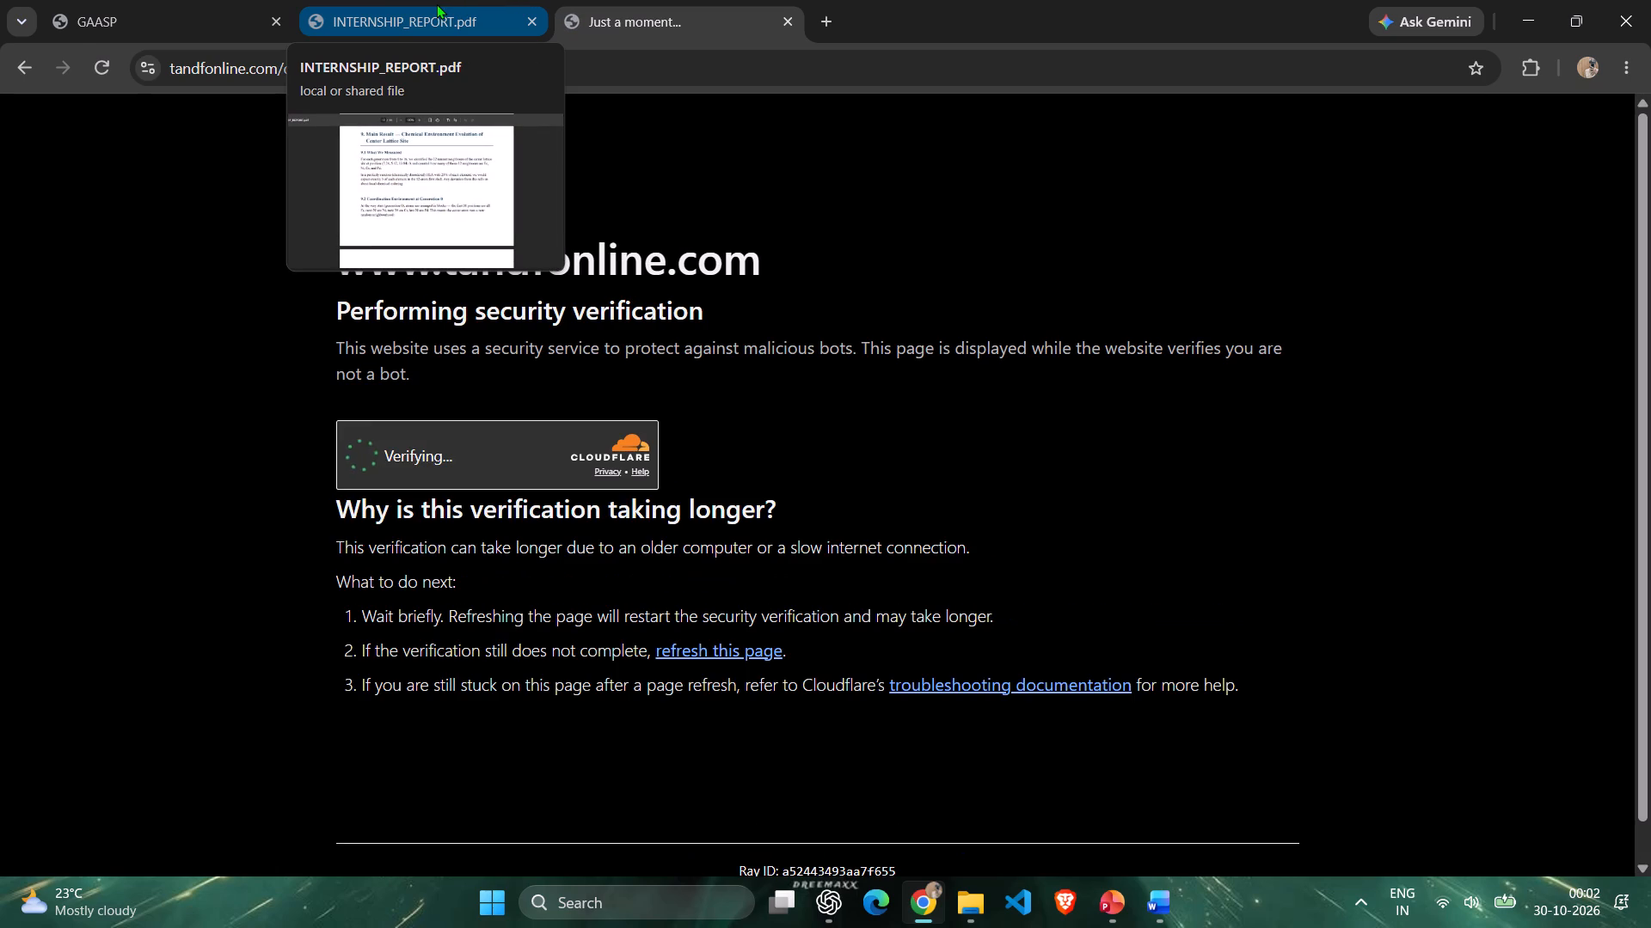
click(437, 39)
click(633, 2)
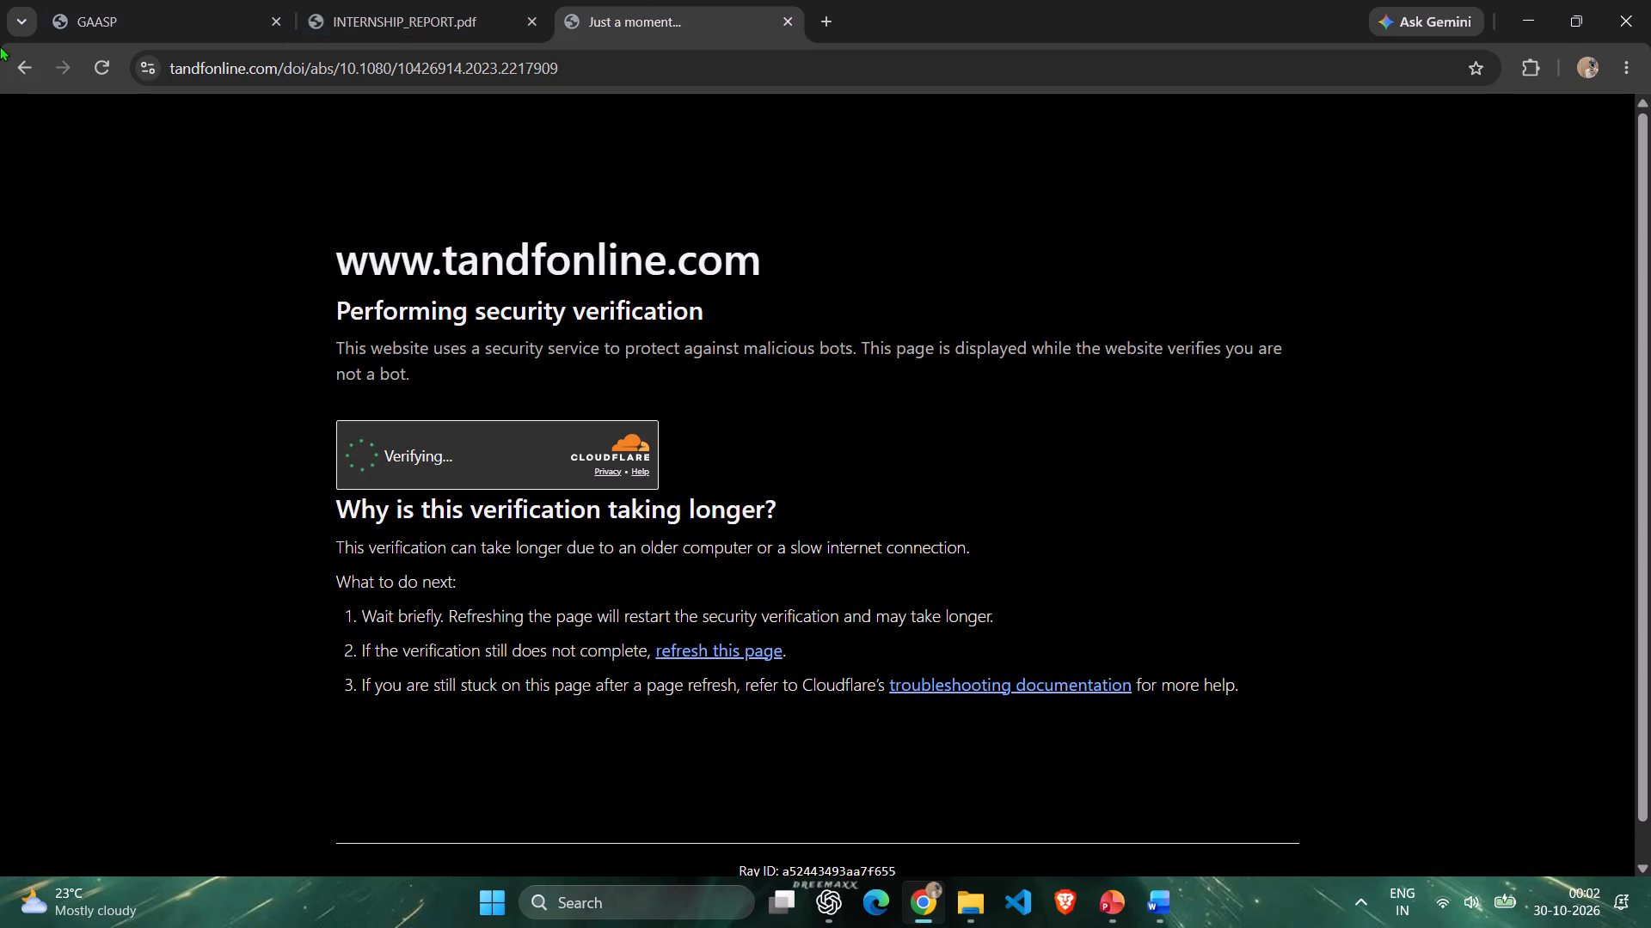
click(24, 69)
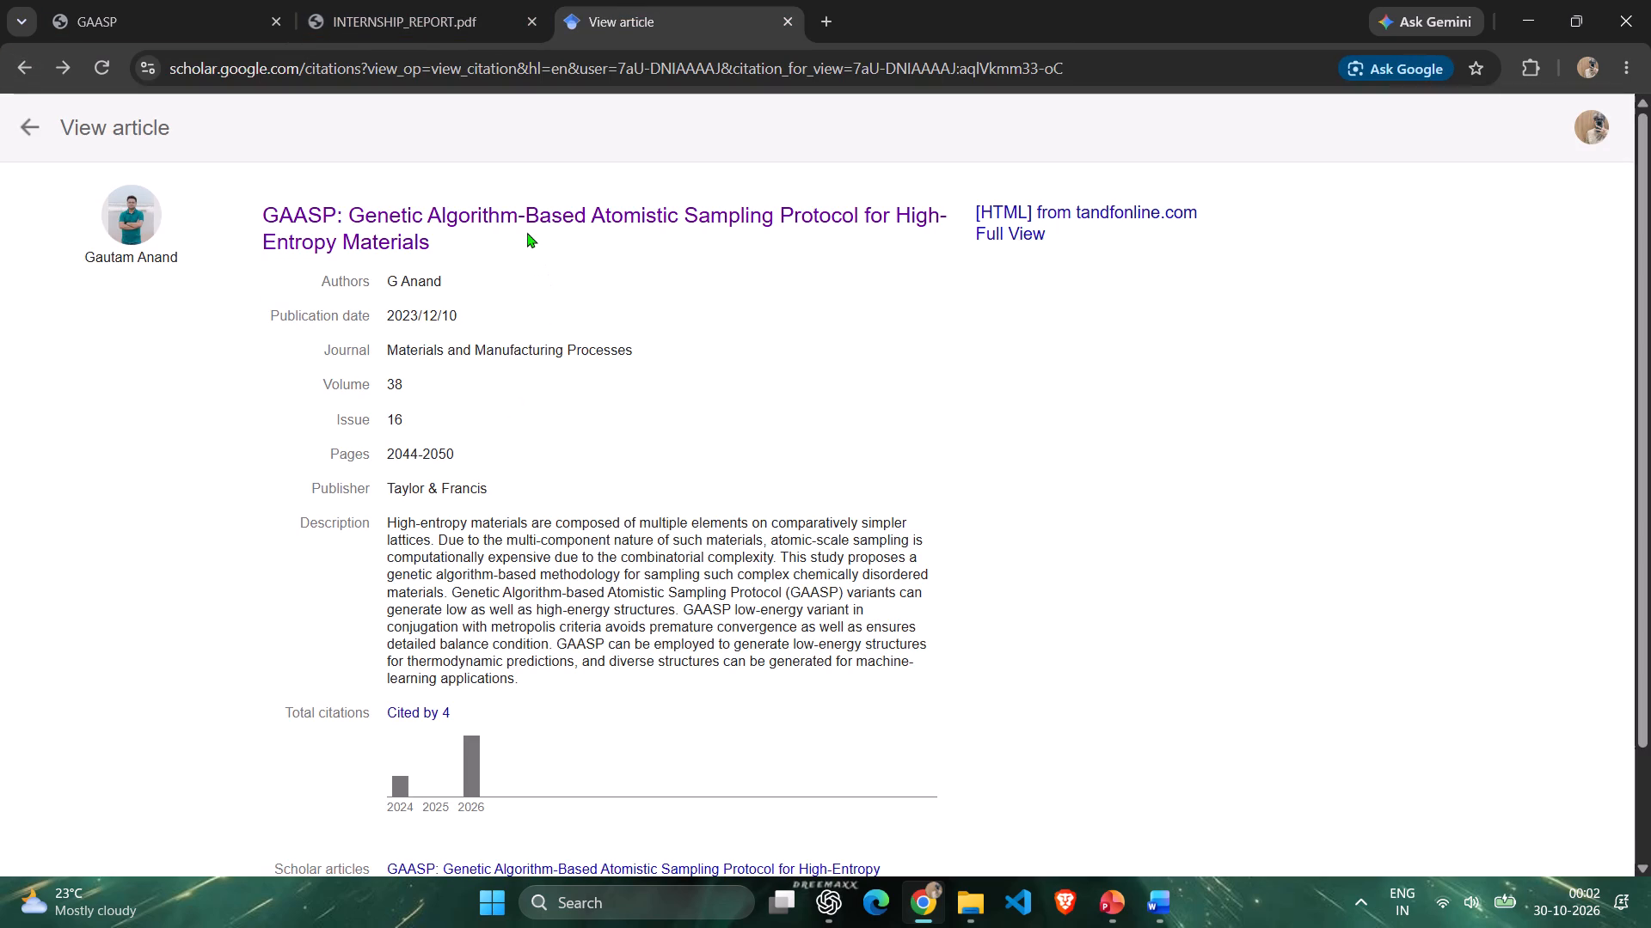
Examine the list of works citing the GAASP article and return to its Google Scholar entry.
scroll(678, 328, down, 3)
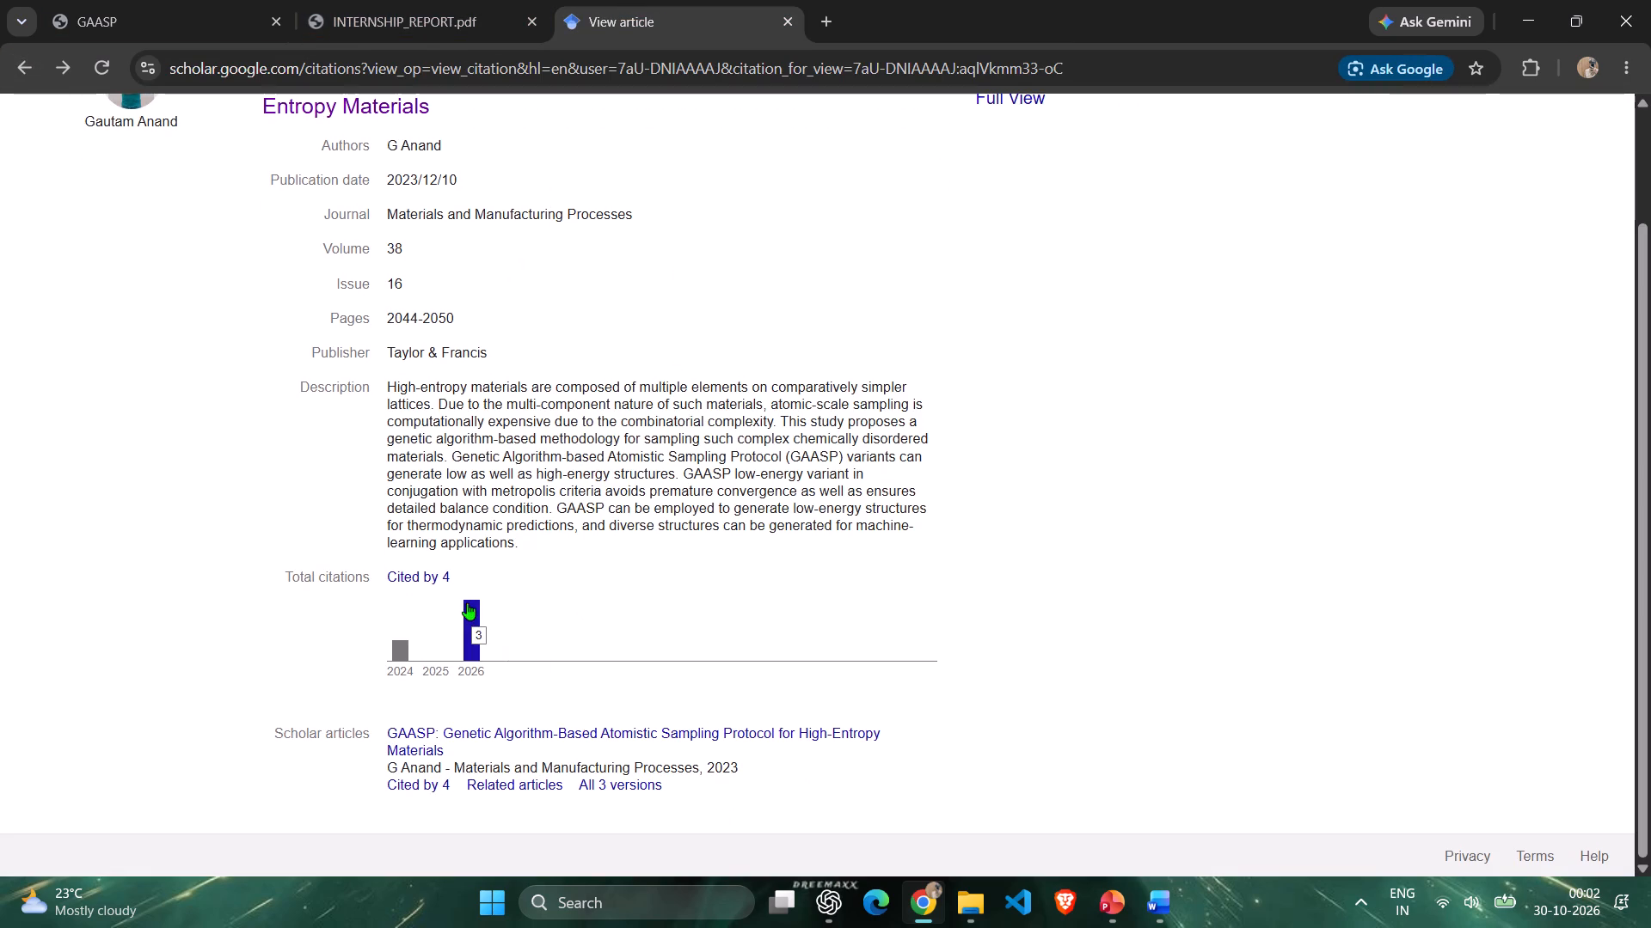
click(434, 578)
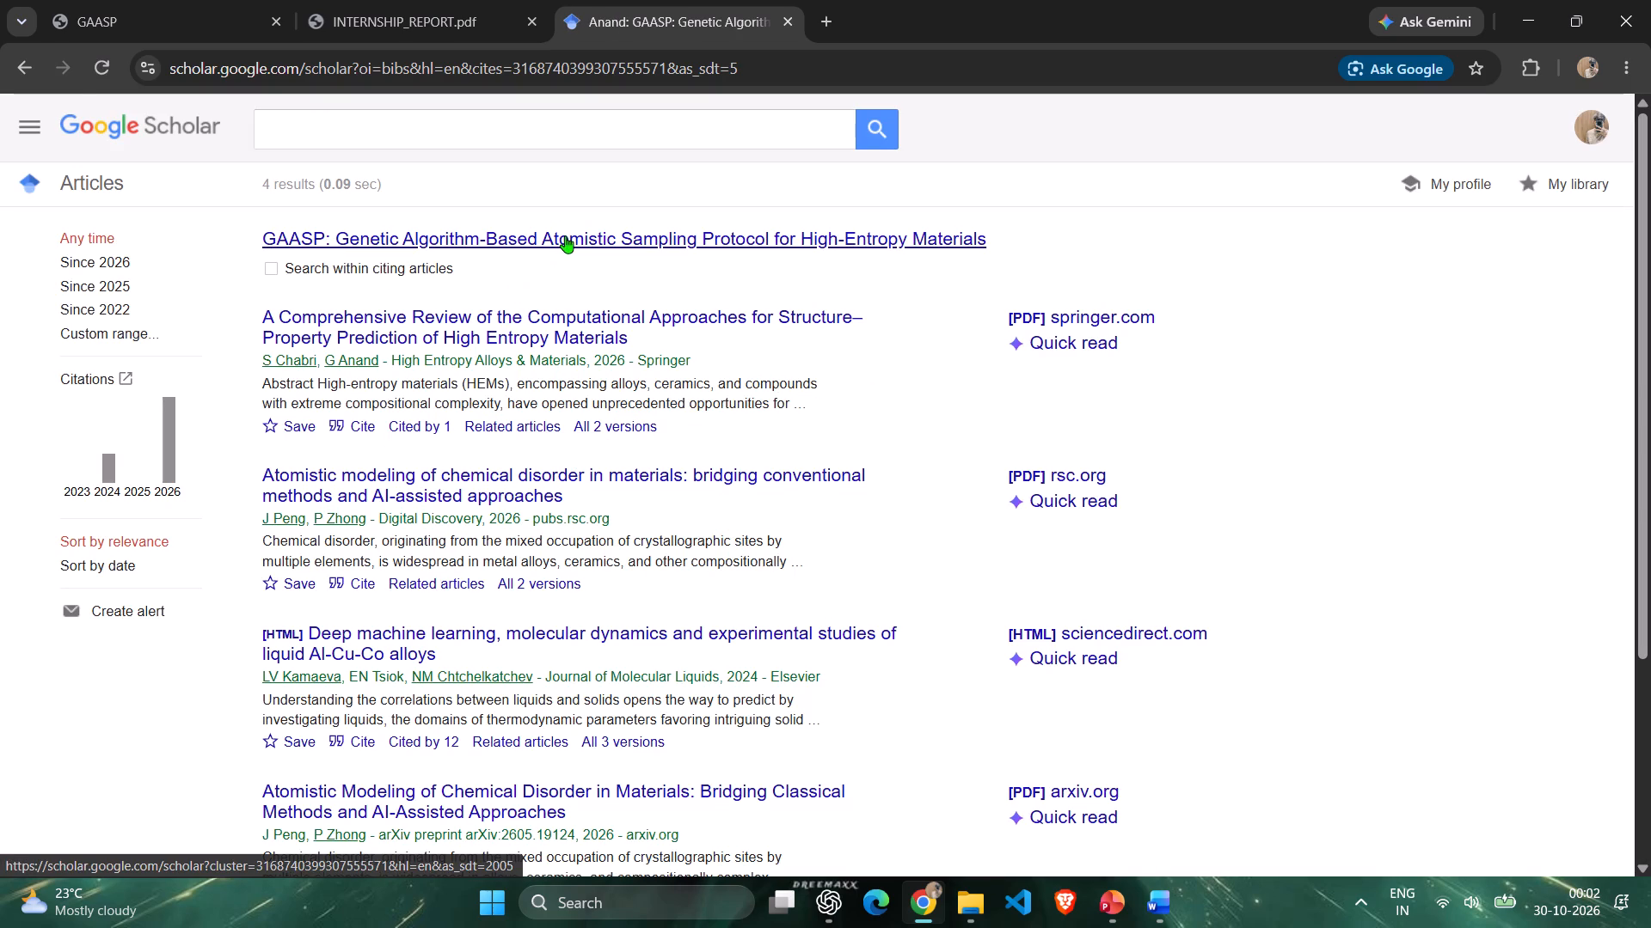
click(23, 74)
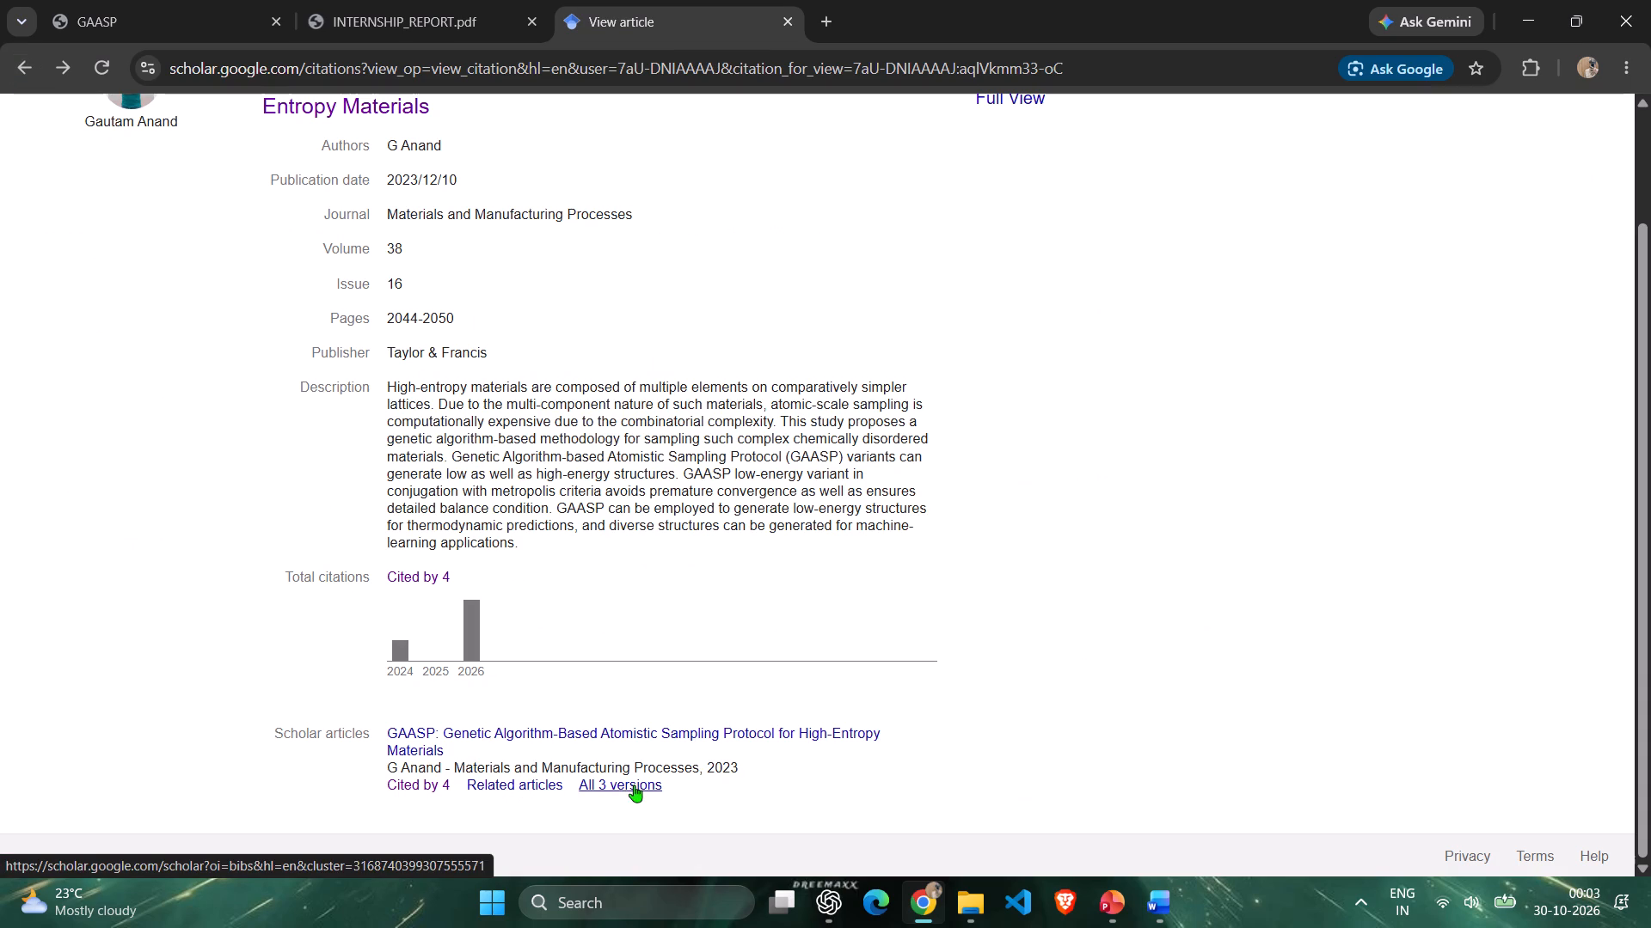
scroll(644, 752, up, 2)
scroll(504, 545, up, 3)
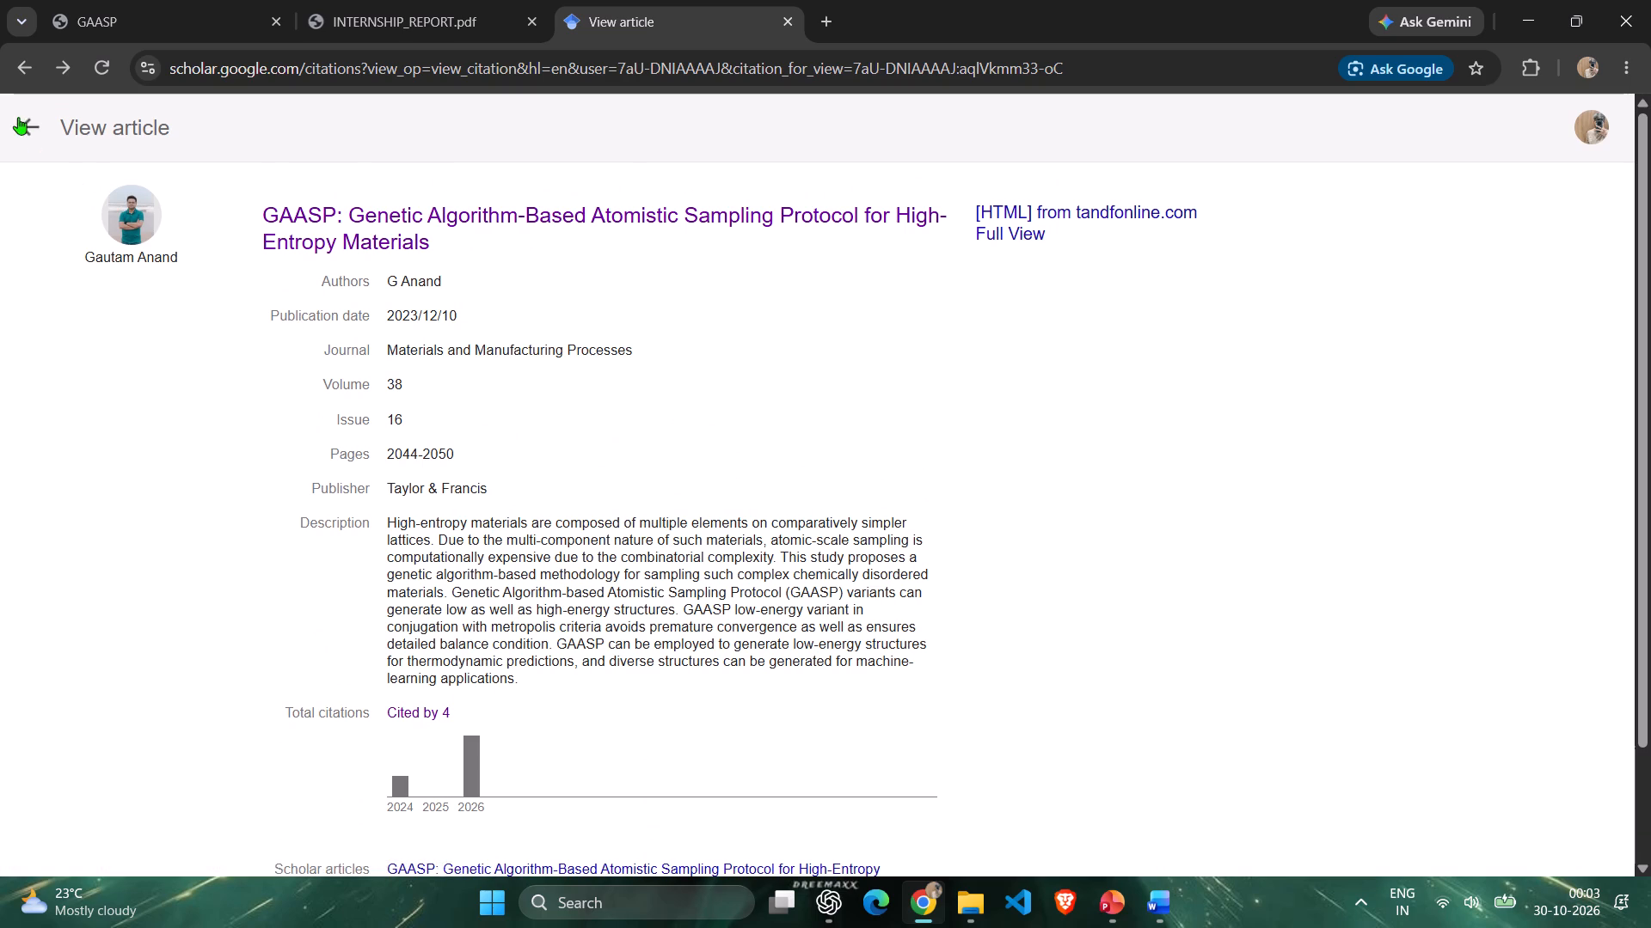
Examine the "Phase stability and distortion in high-entropy oxides" entry from the author's publication list.
click(32, 132)
scroll(461, 488, down, 1)
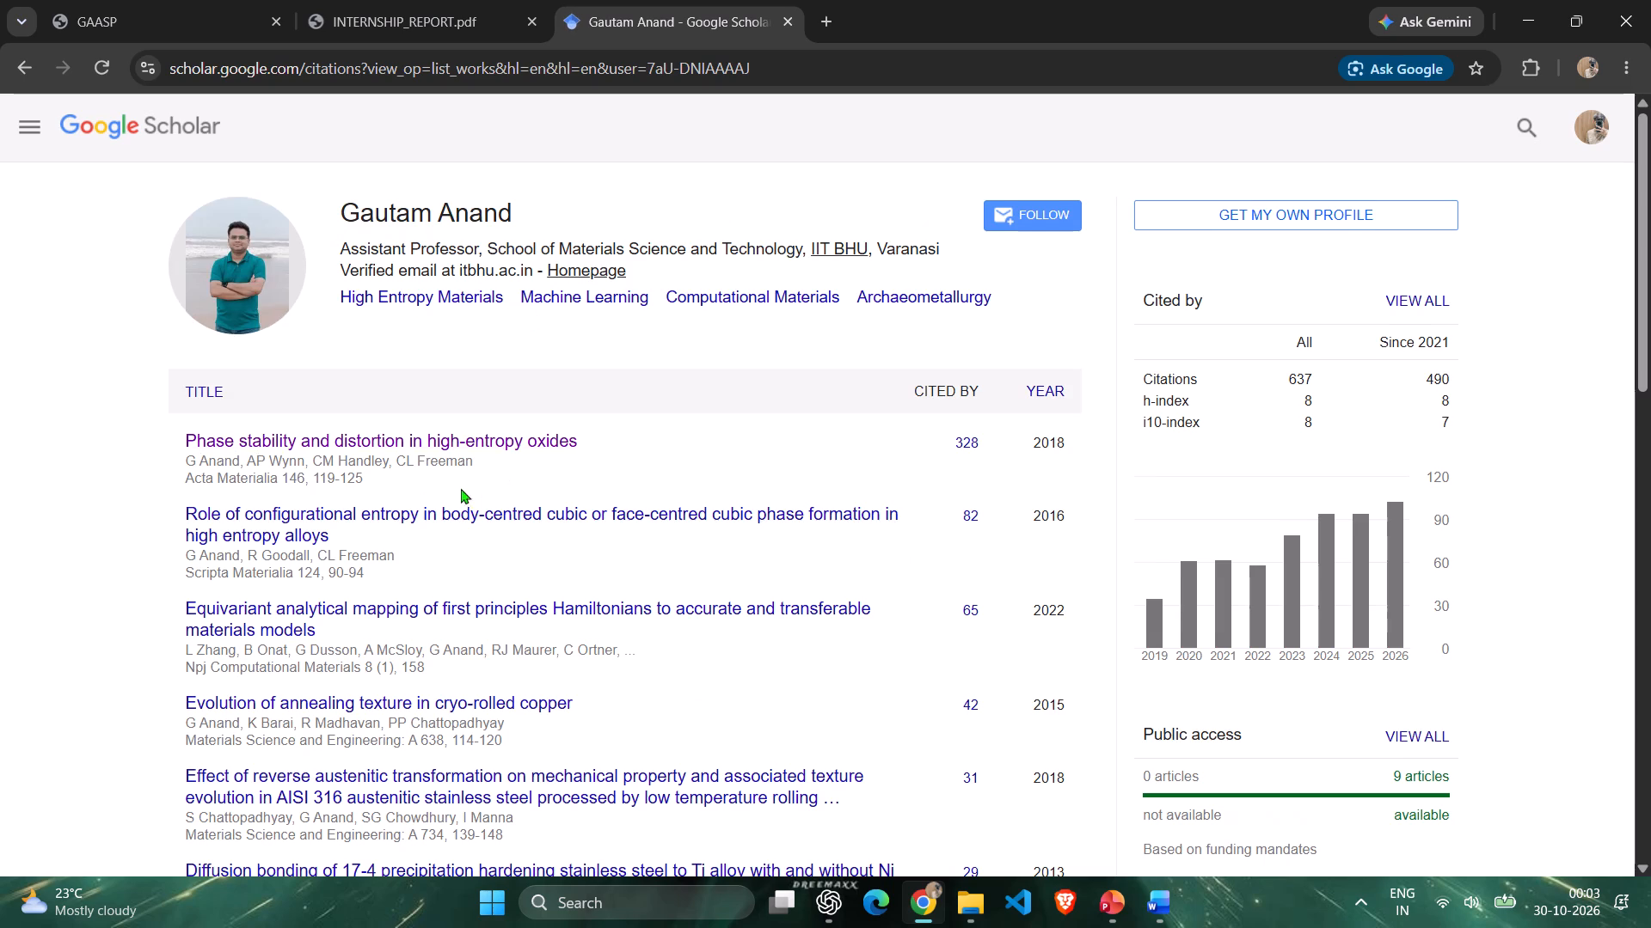
scroll(461, 488, down, 1)
click(343, 229)
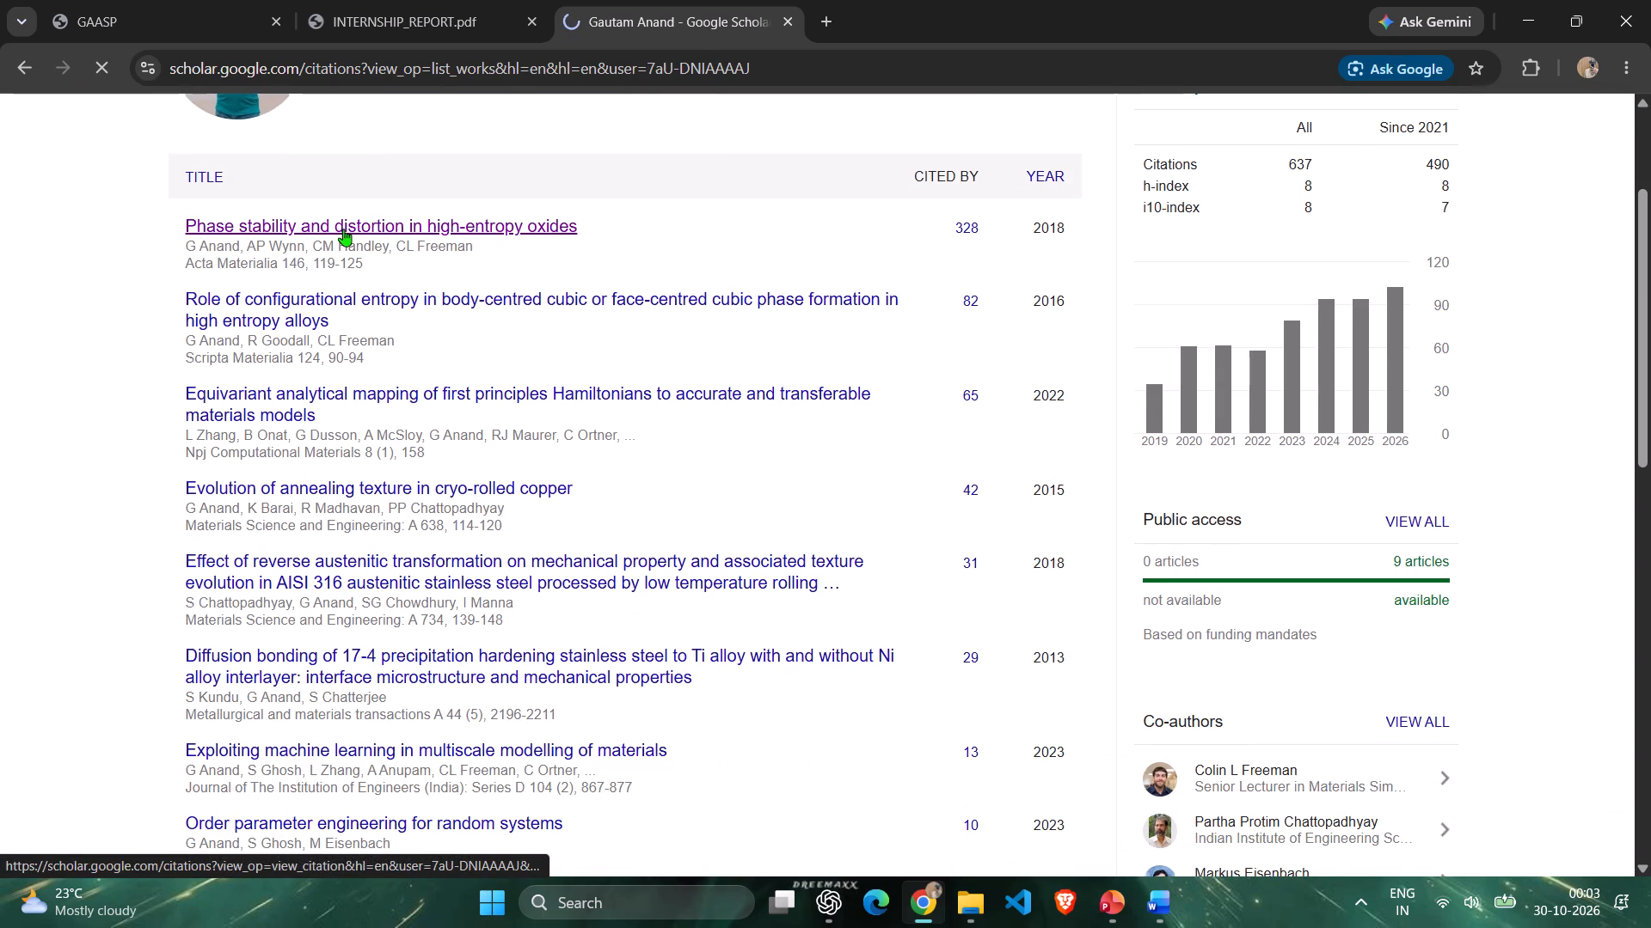
scroll(427, 494, down, 3)
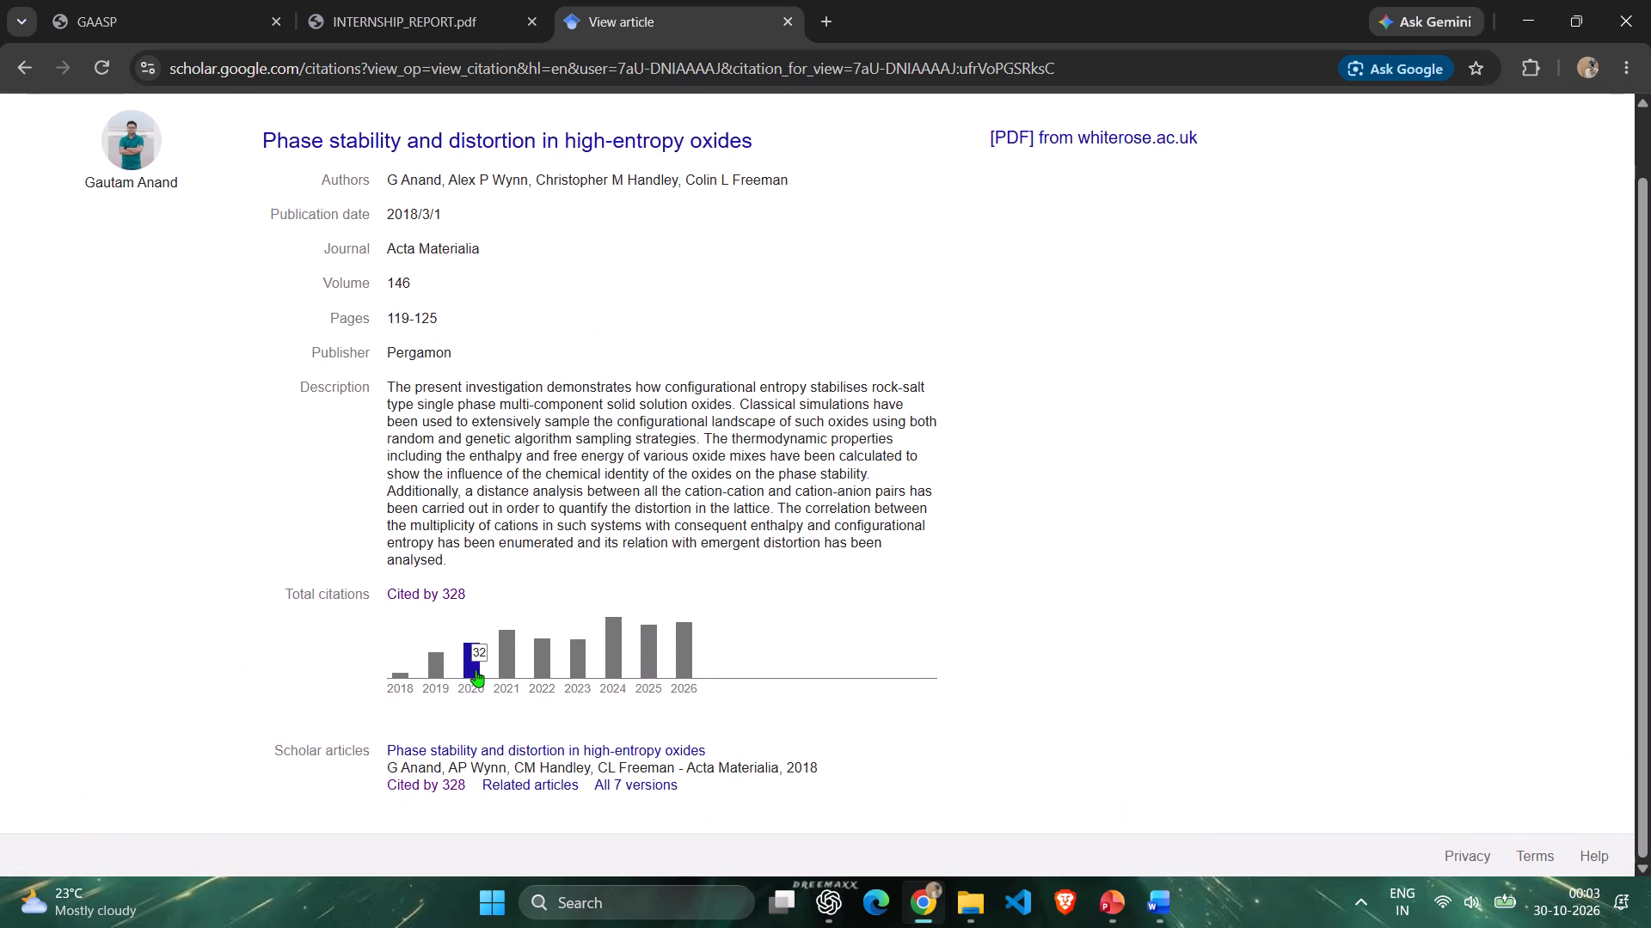
scroll(574, 571, up, 3)
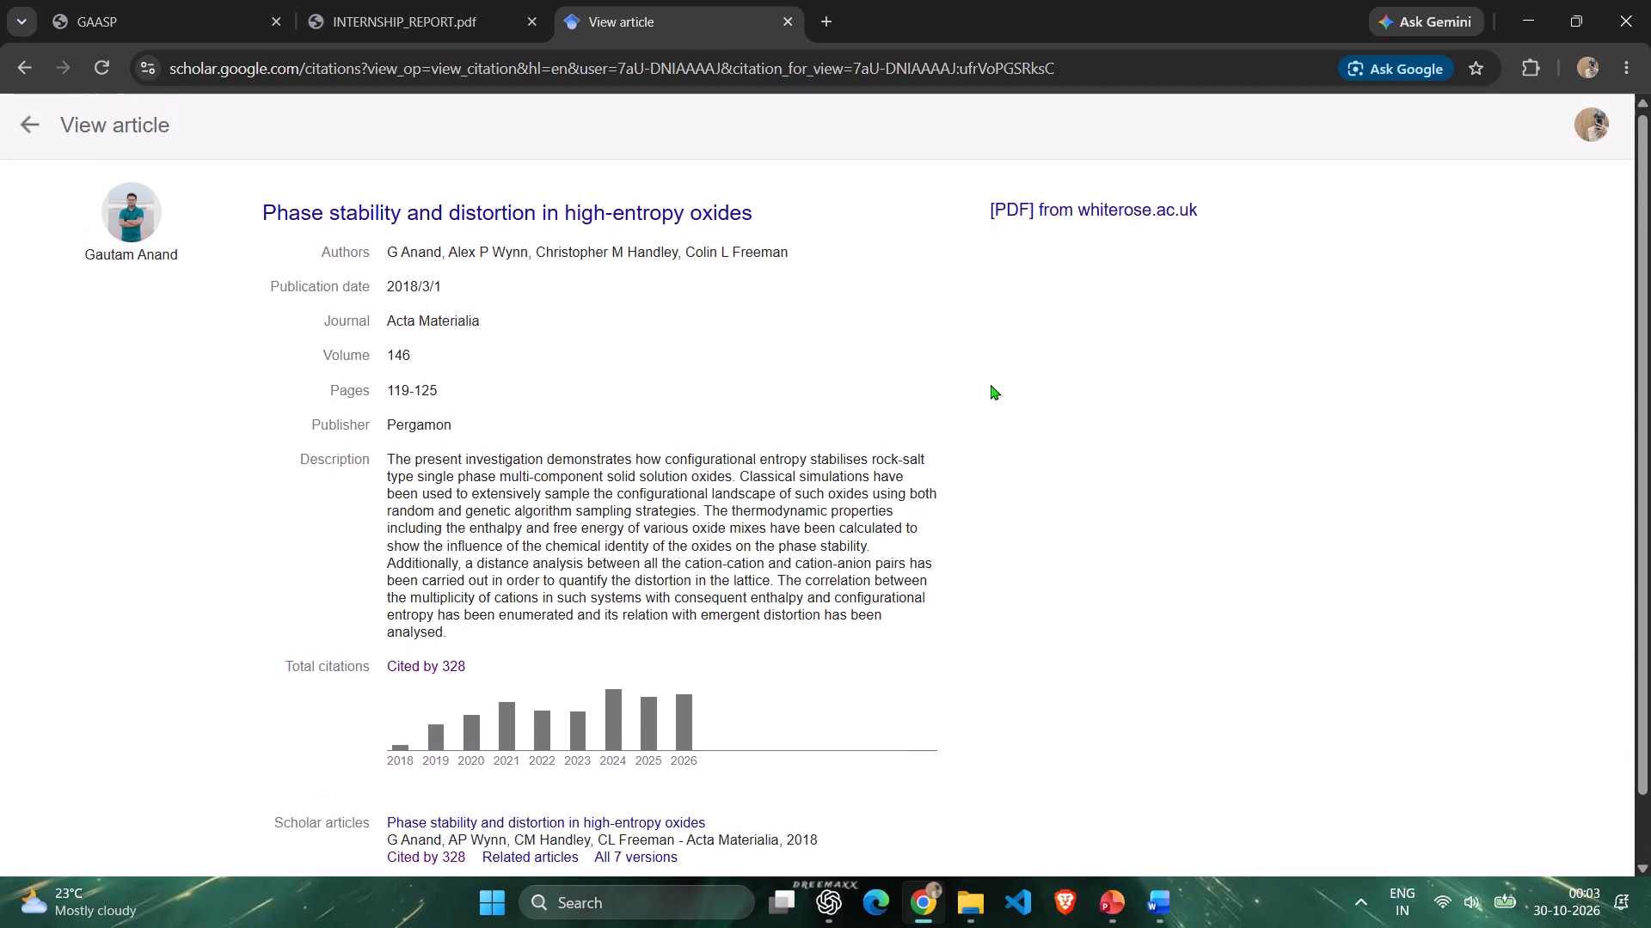
click(17, 127)
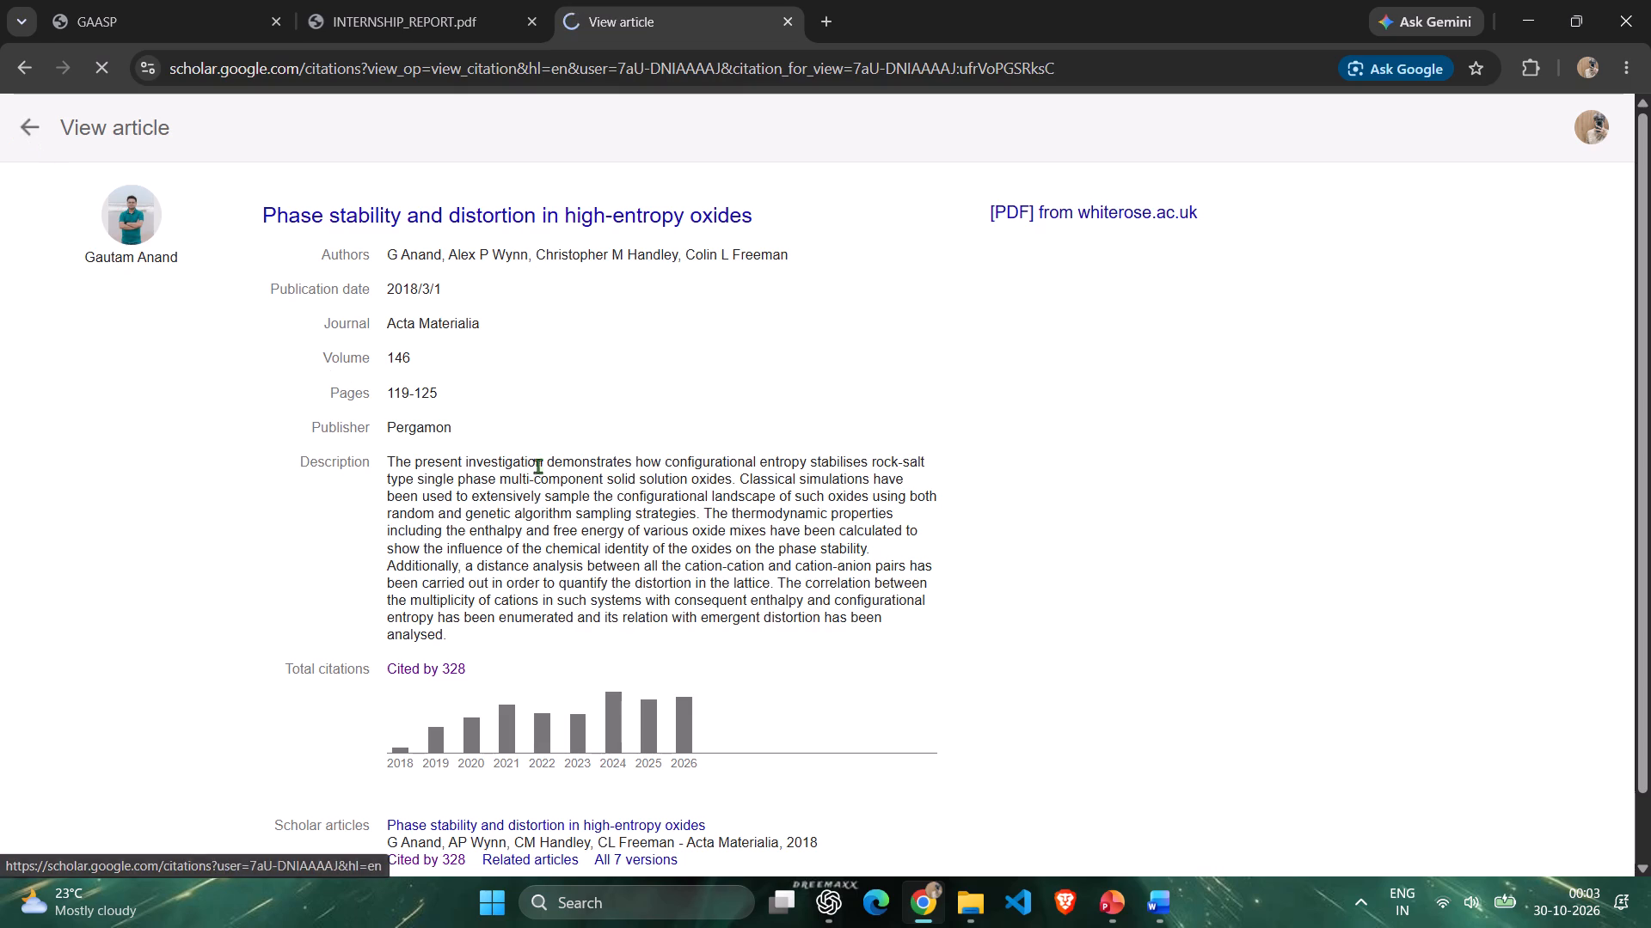
Reopen the GAASP article's entry from the author's publication list and copy its full title.
scroll(788, 340, down, 5)
scroll(479, 490, down, 1)
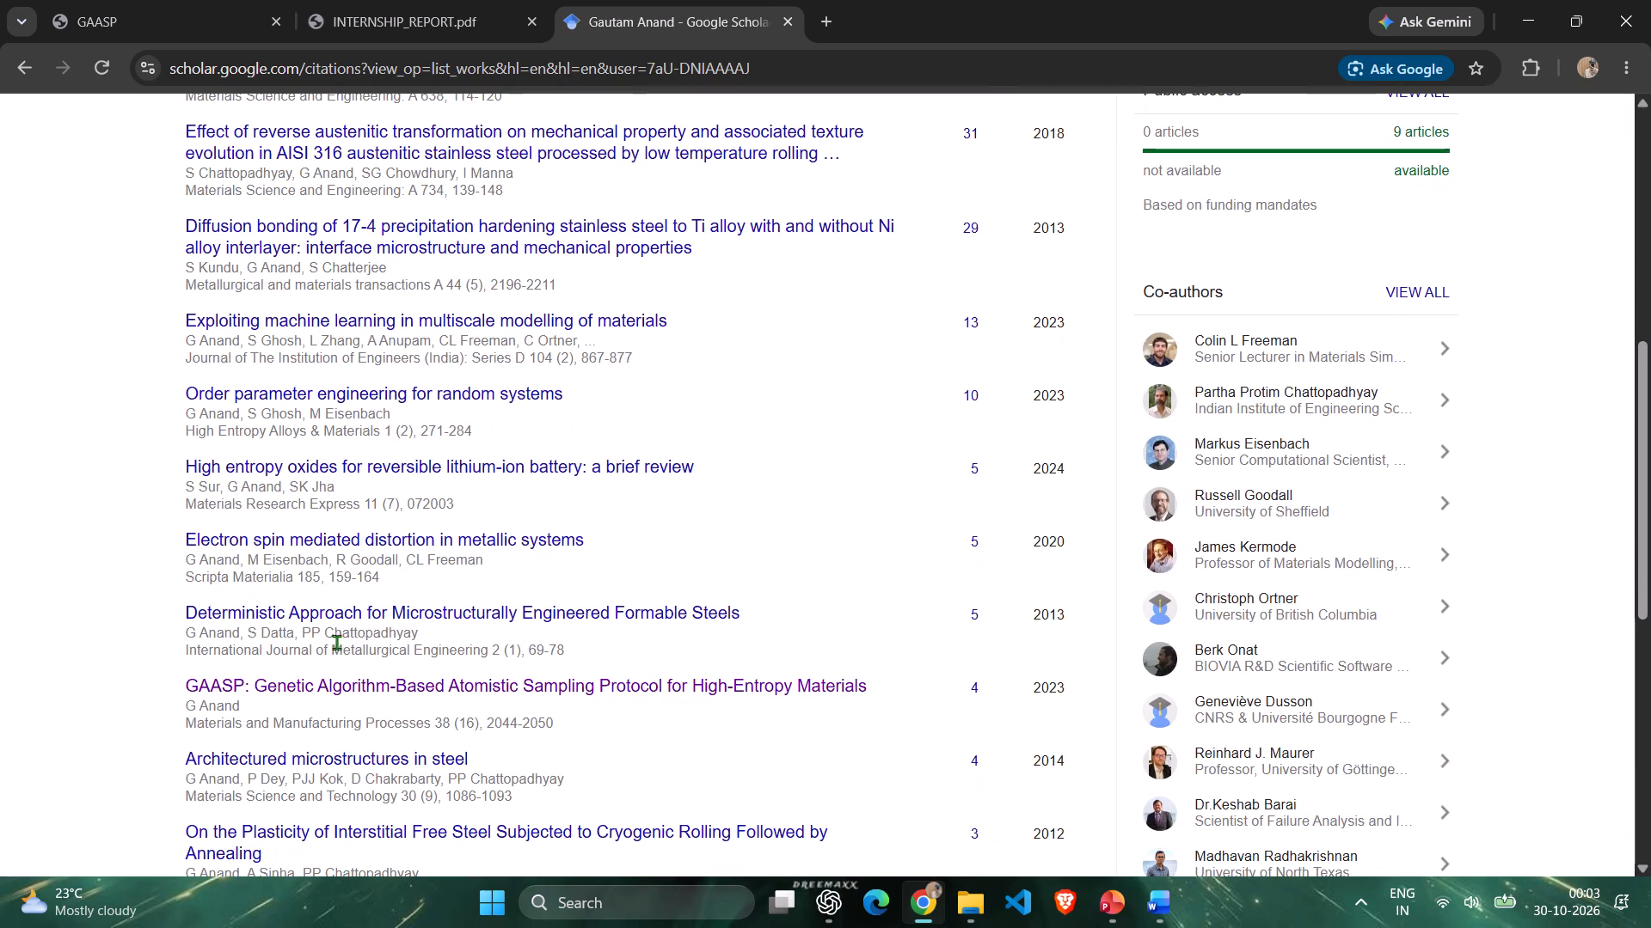
scroll(402, 638, down, 1)
click(372, 590)
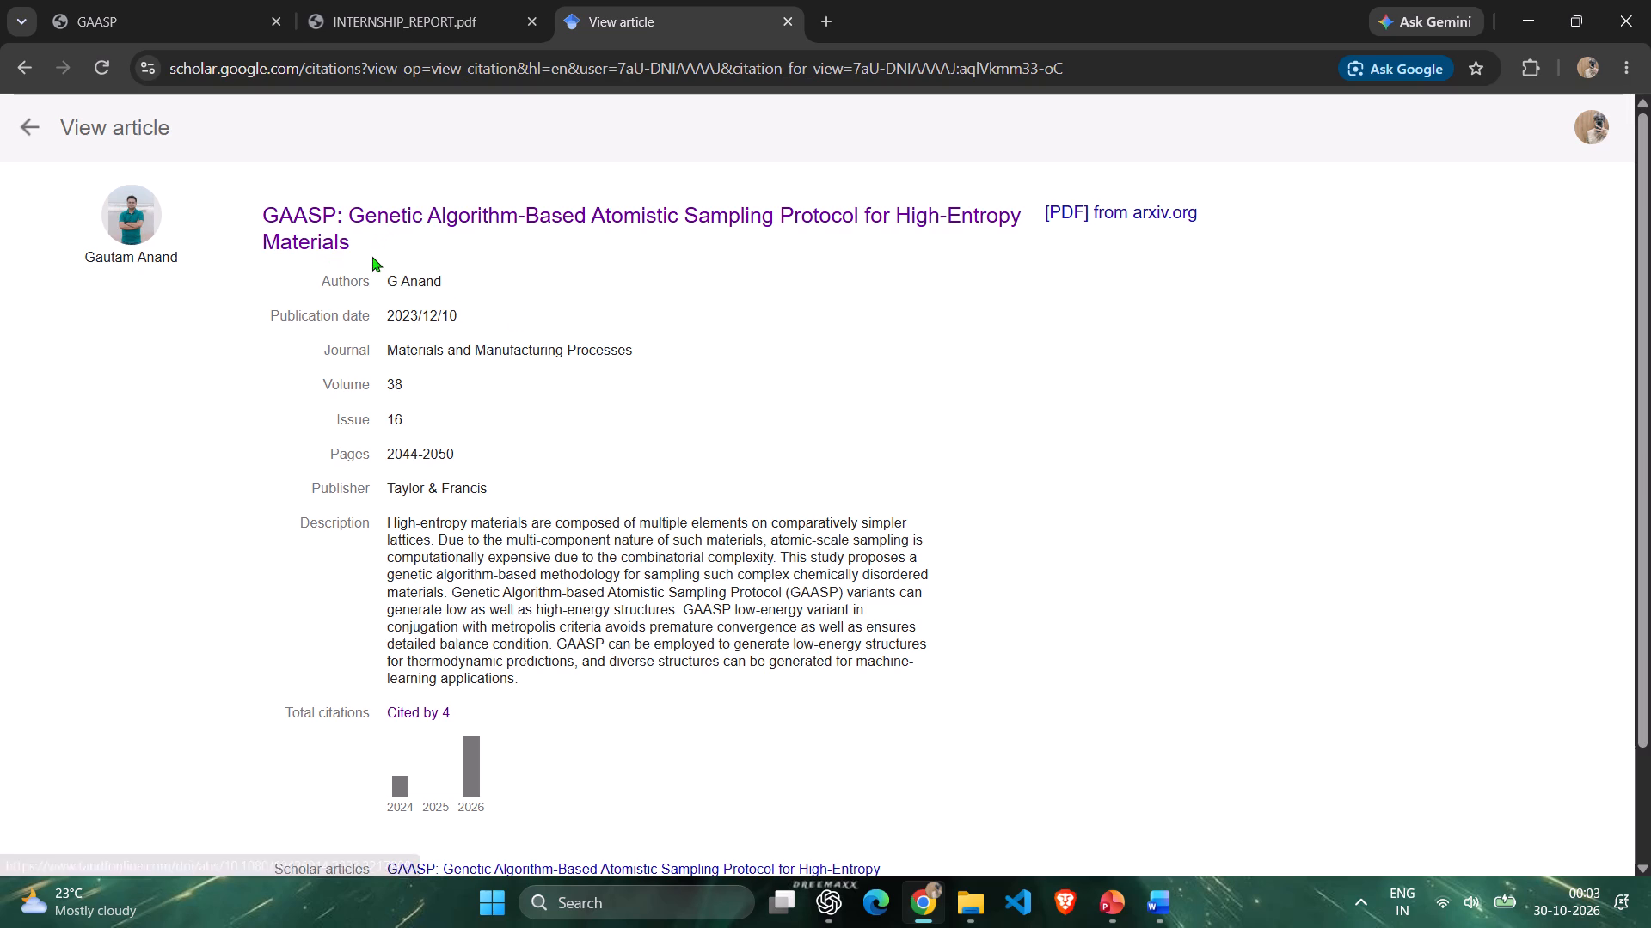
drag(371, 256, 290, 189)
click(395, 234)
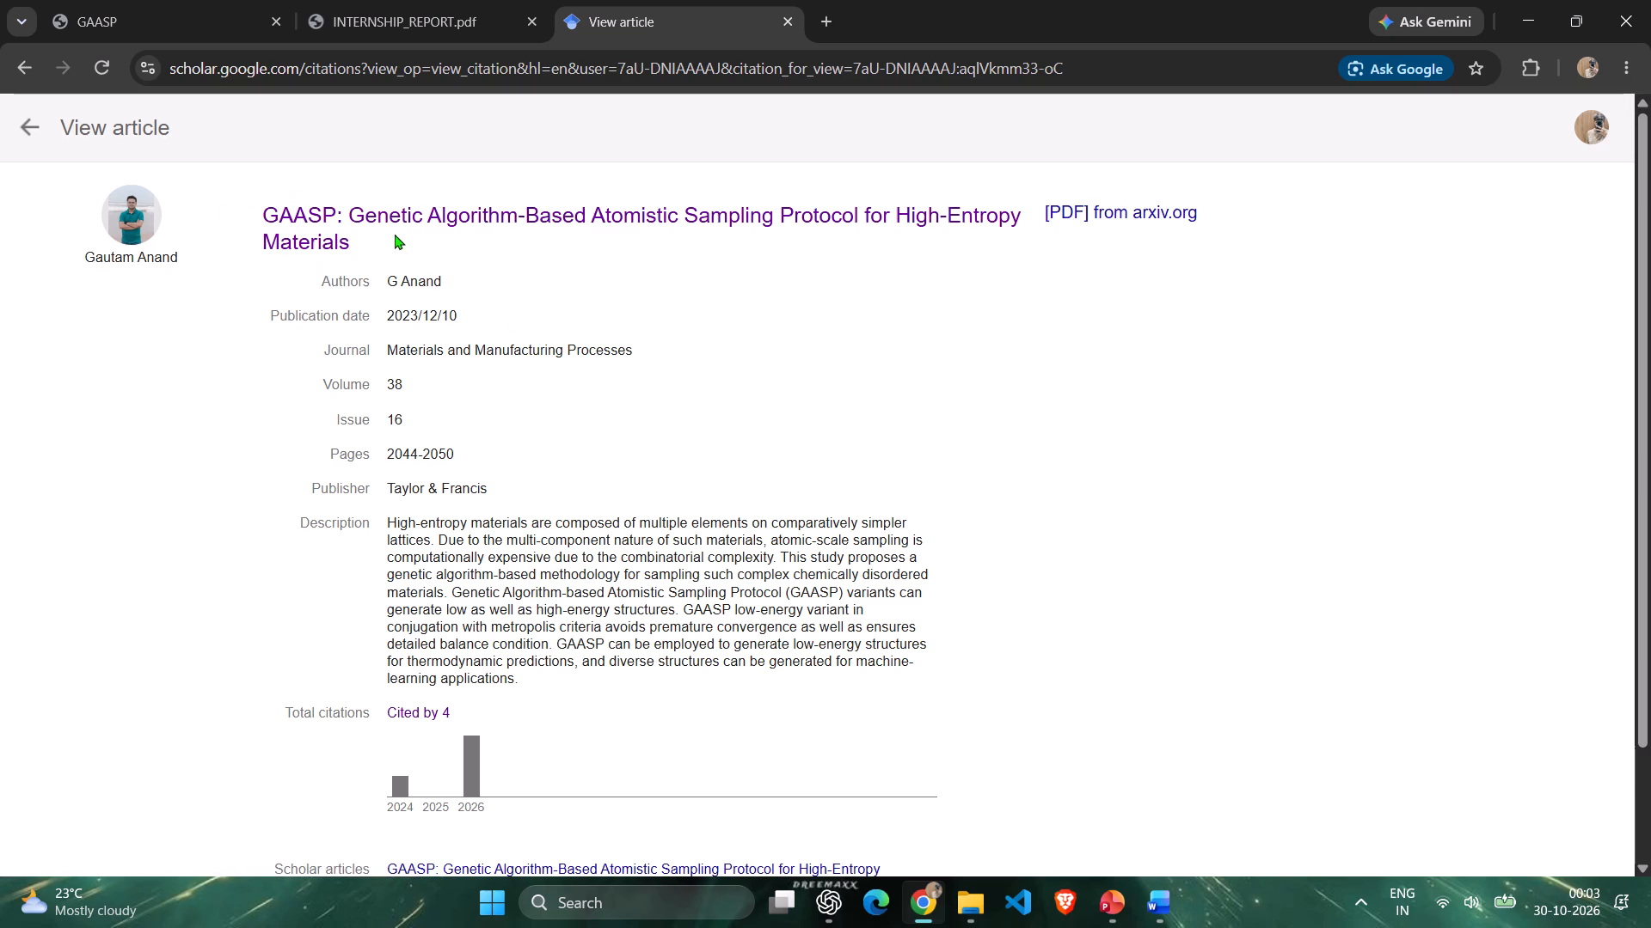
drag(395, 234, 288, 205)
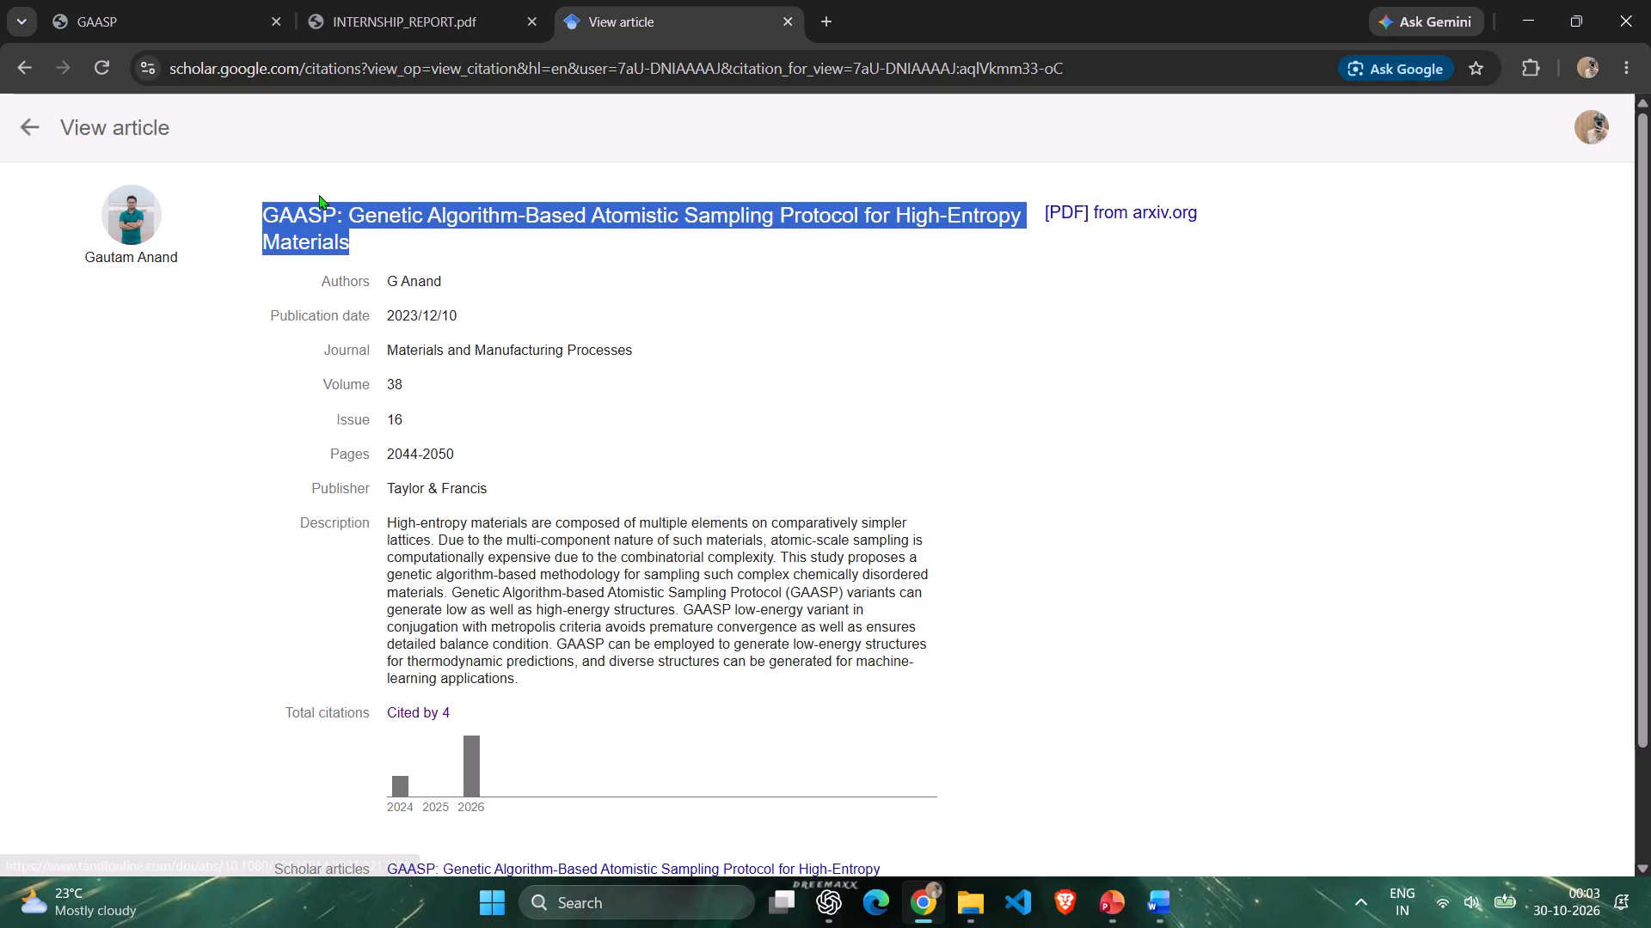
key(ctrl+c)
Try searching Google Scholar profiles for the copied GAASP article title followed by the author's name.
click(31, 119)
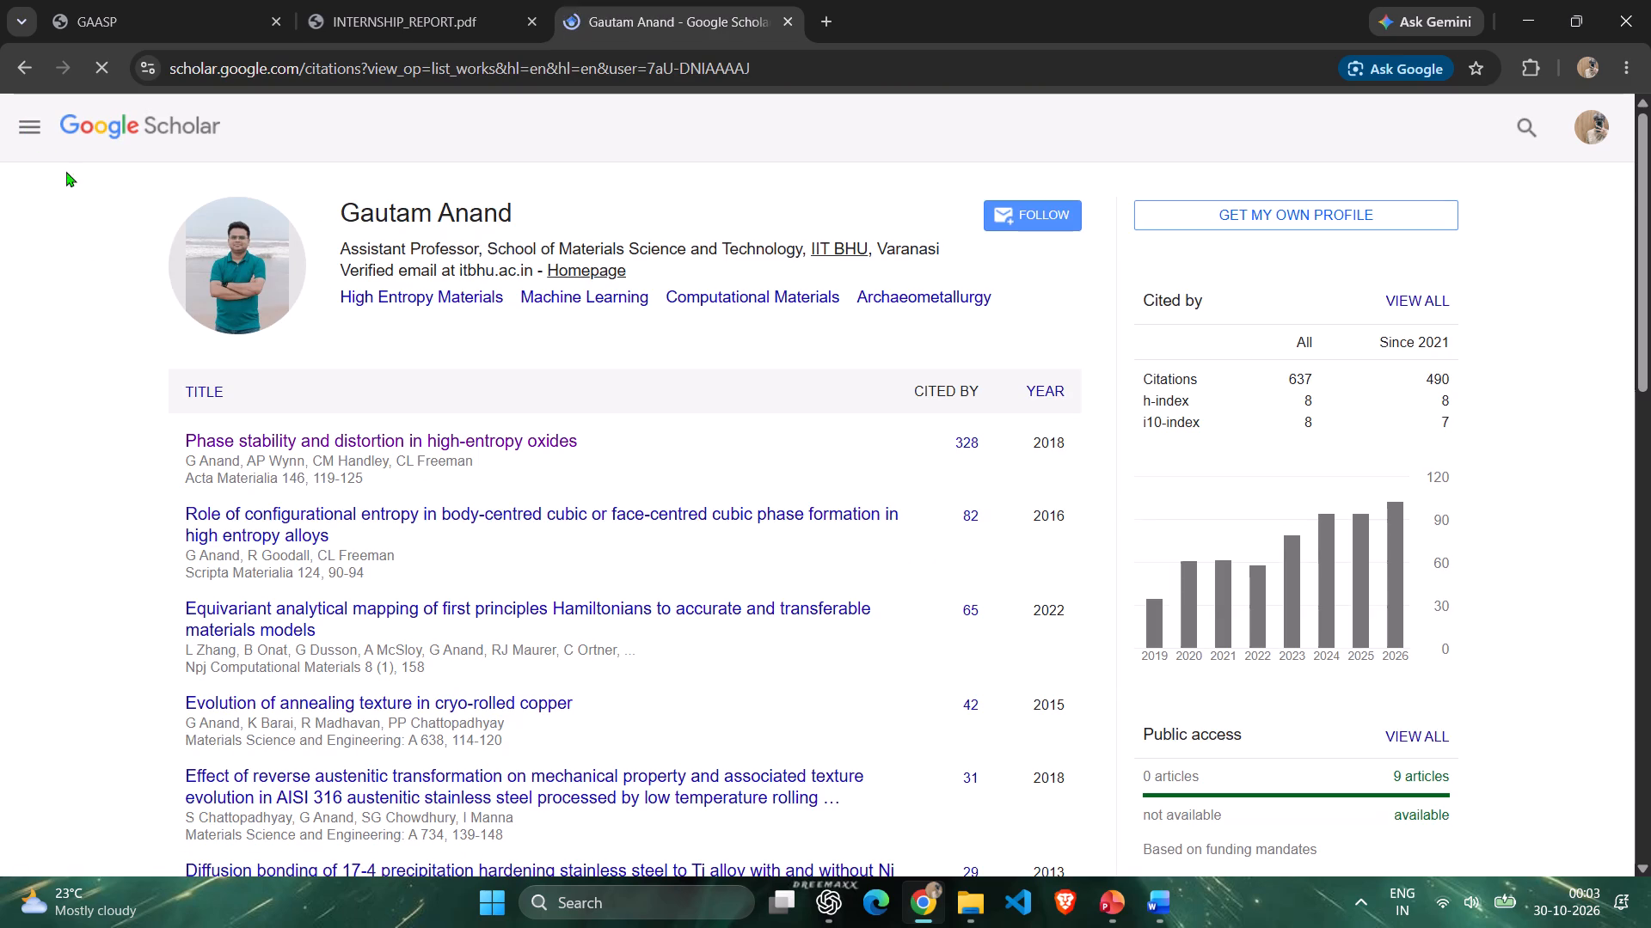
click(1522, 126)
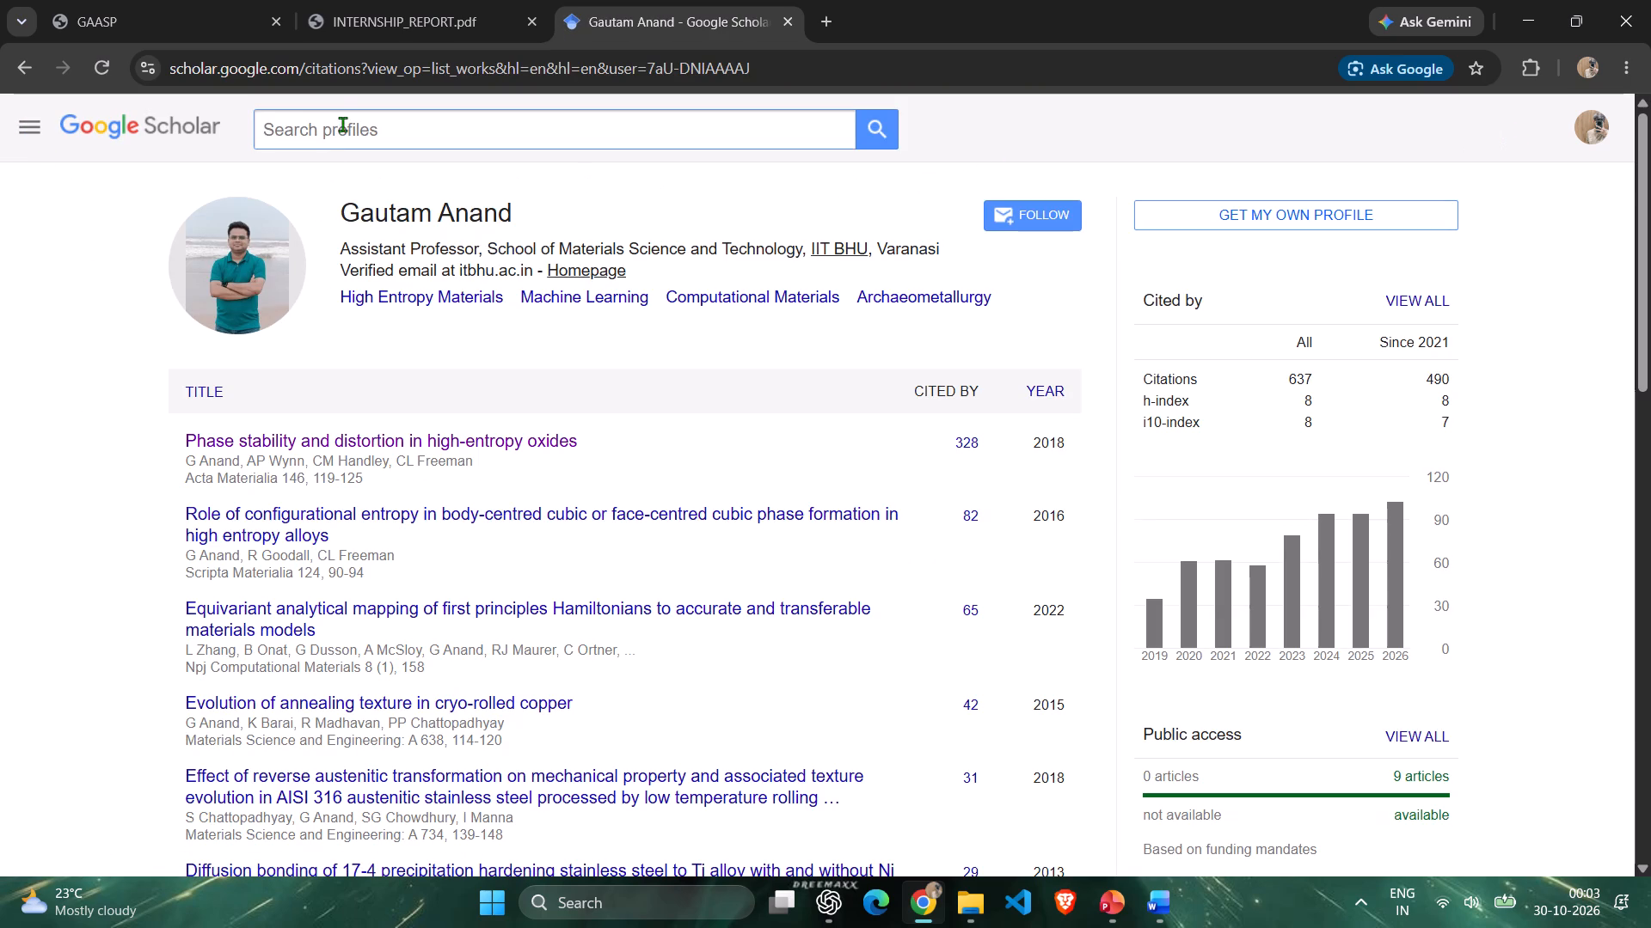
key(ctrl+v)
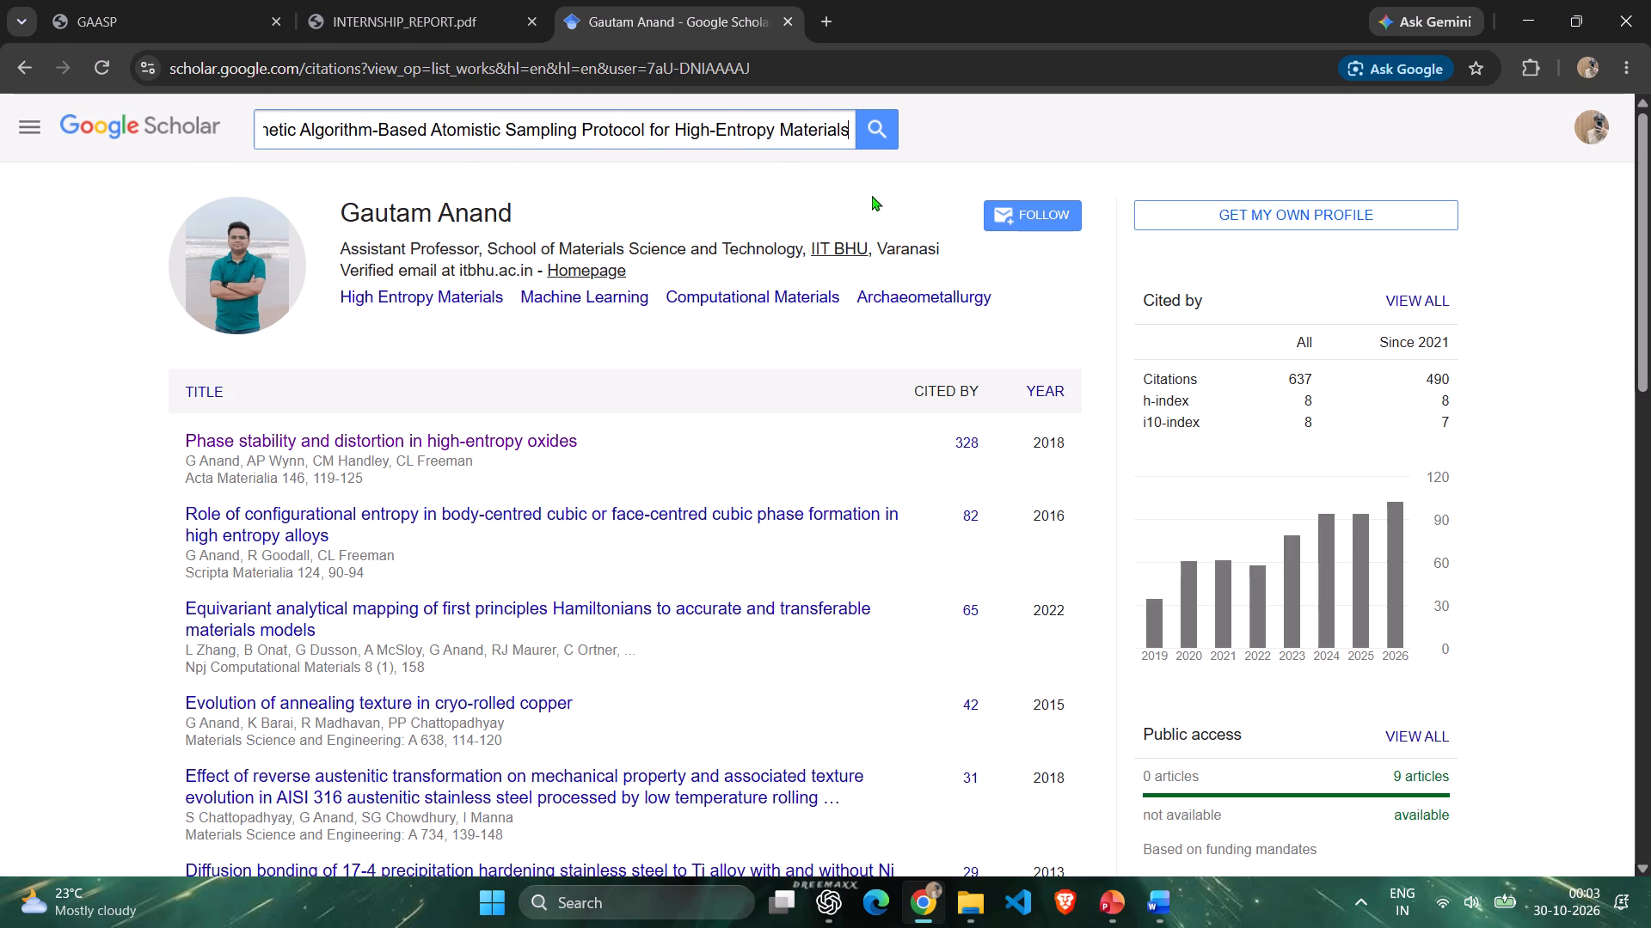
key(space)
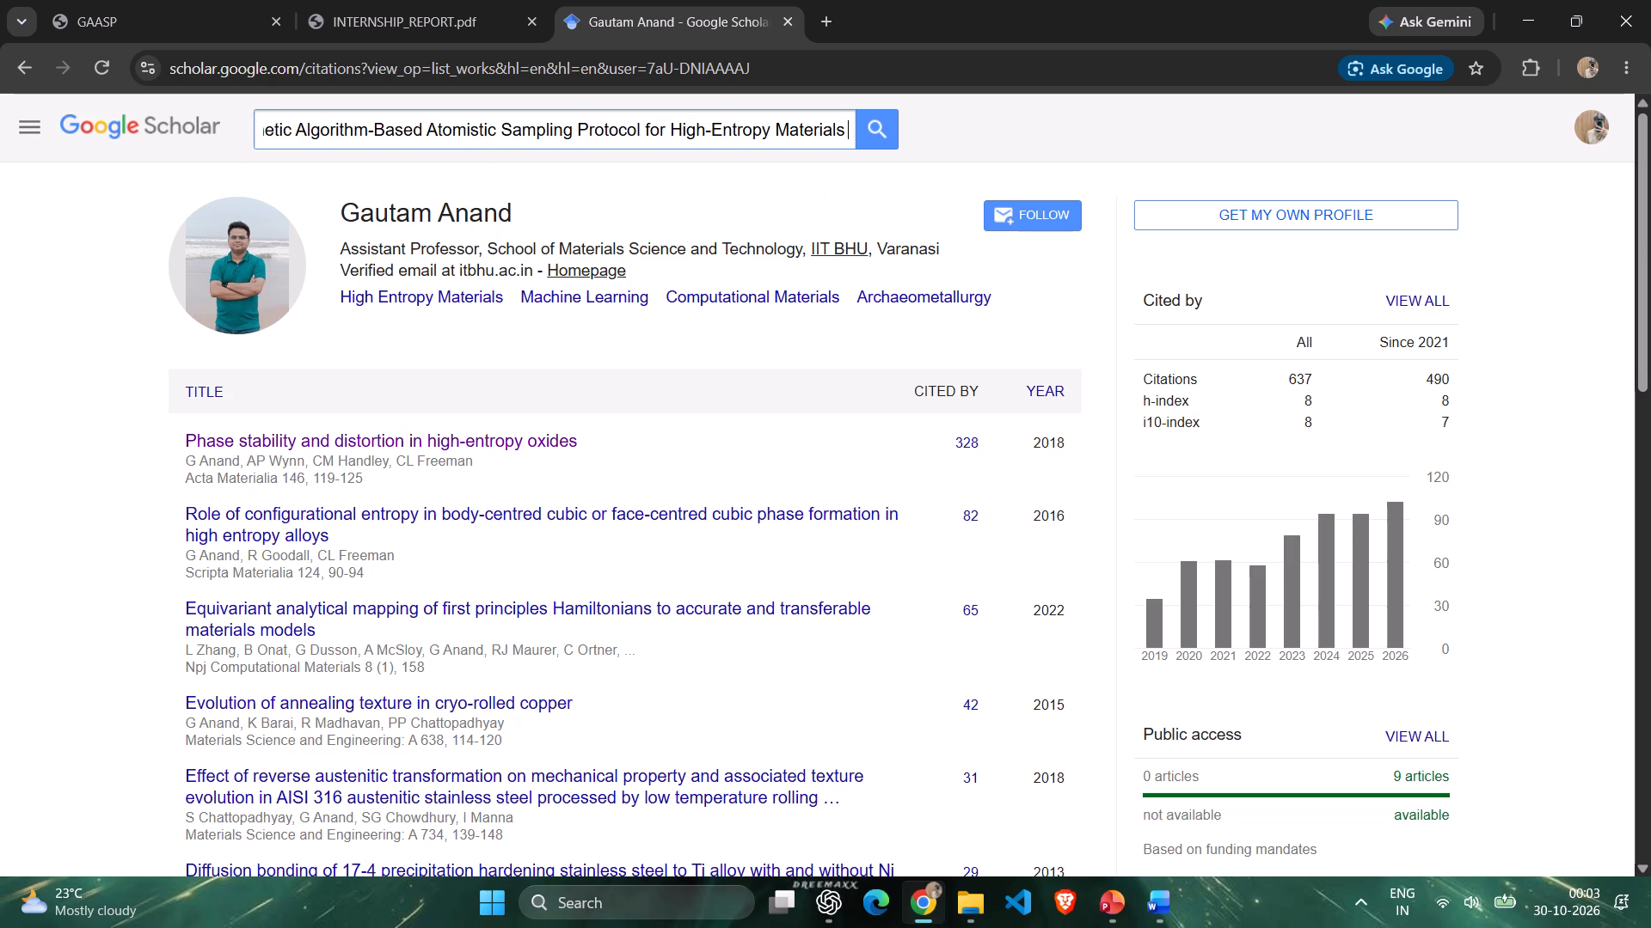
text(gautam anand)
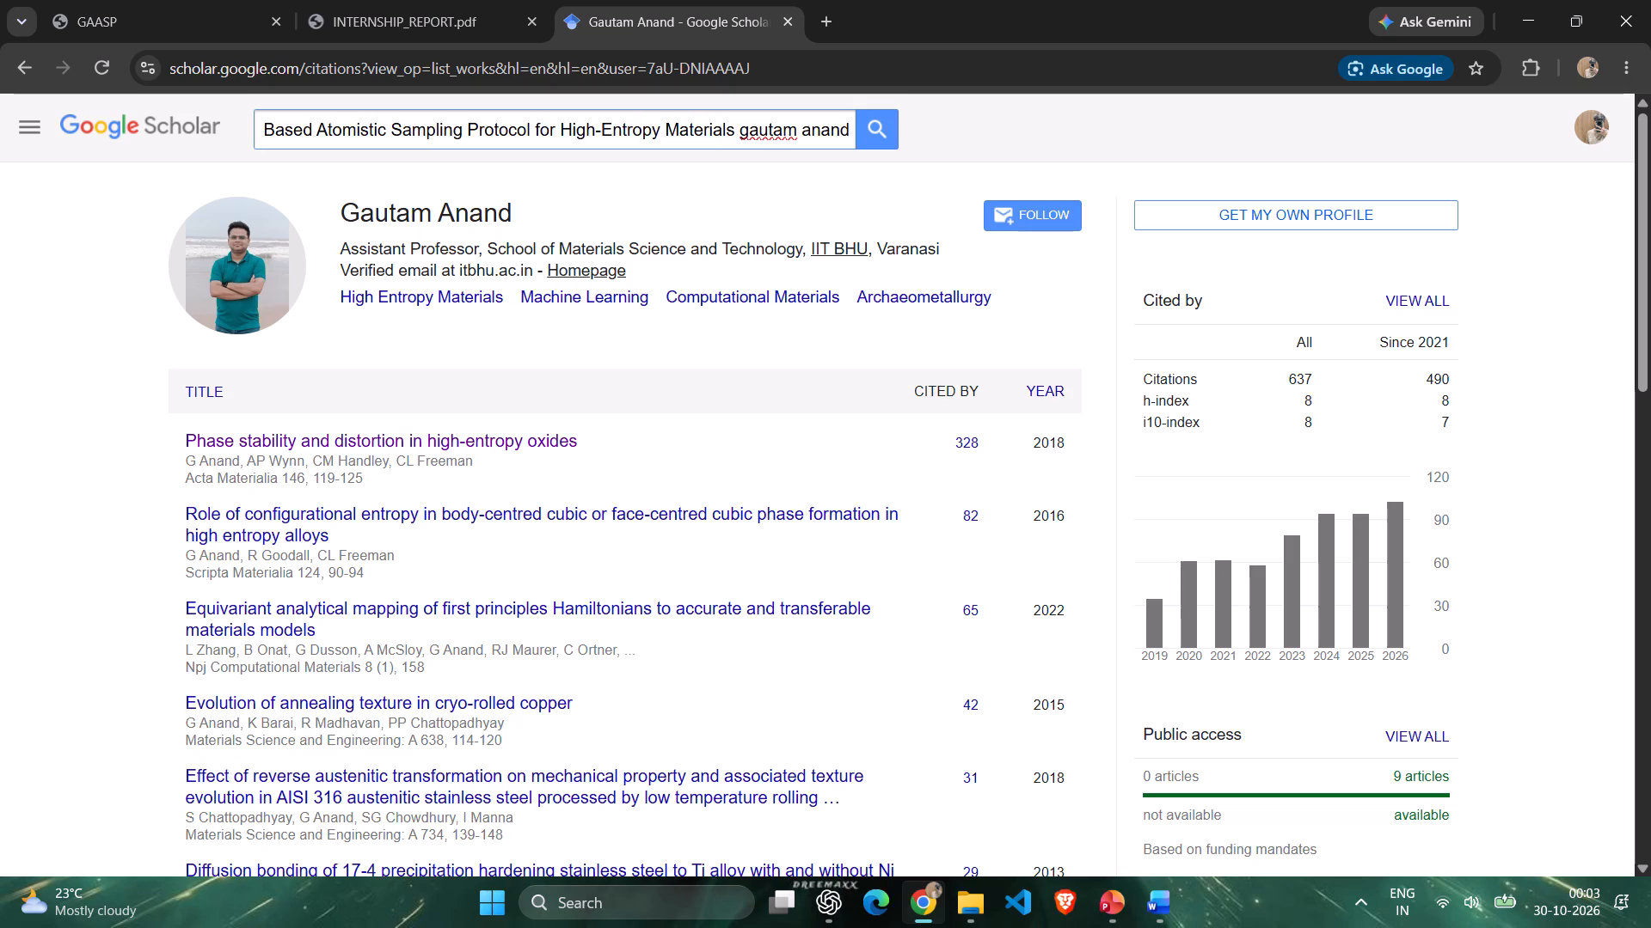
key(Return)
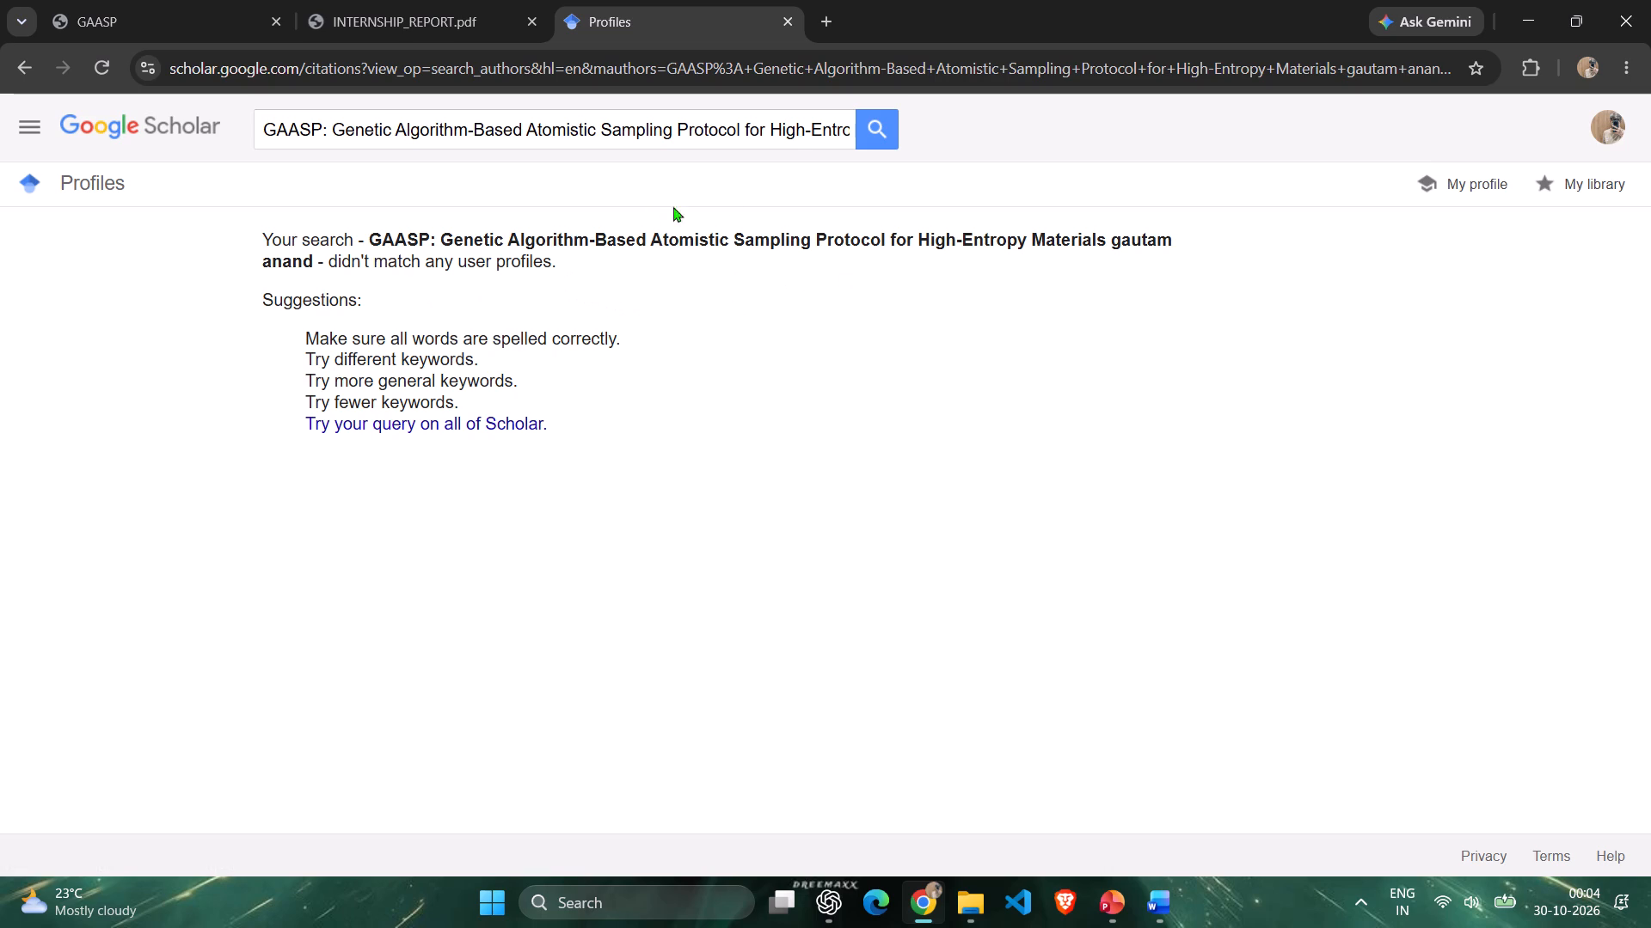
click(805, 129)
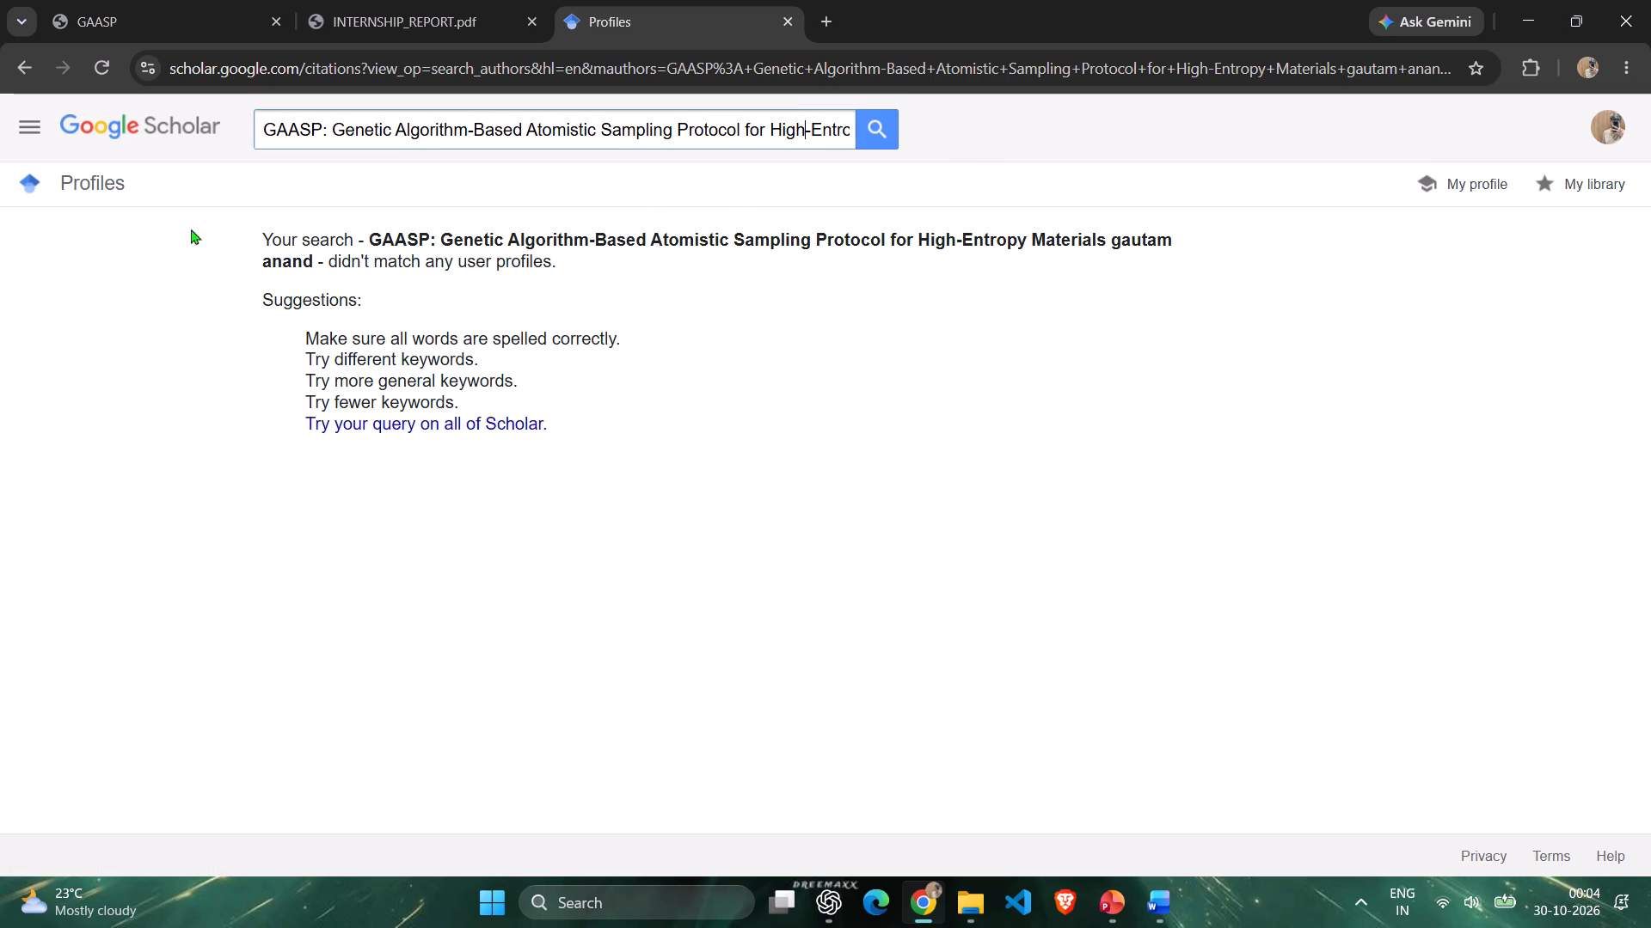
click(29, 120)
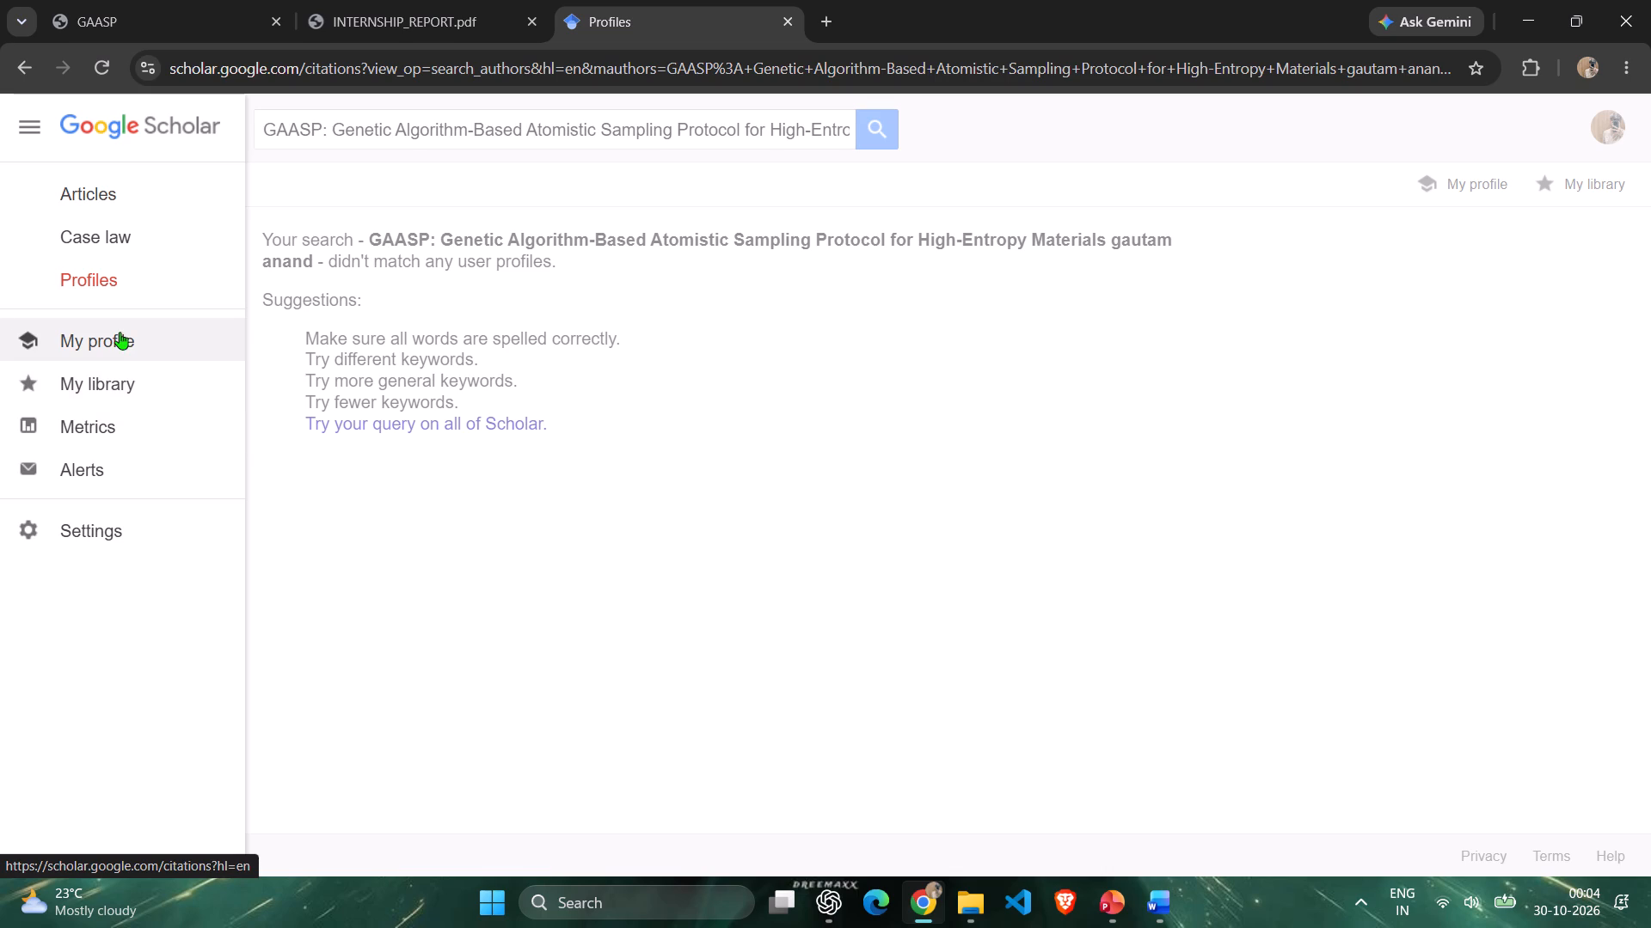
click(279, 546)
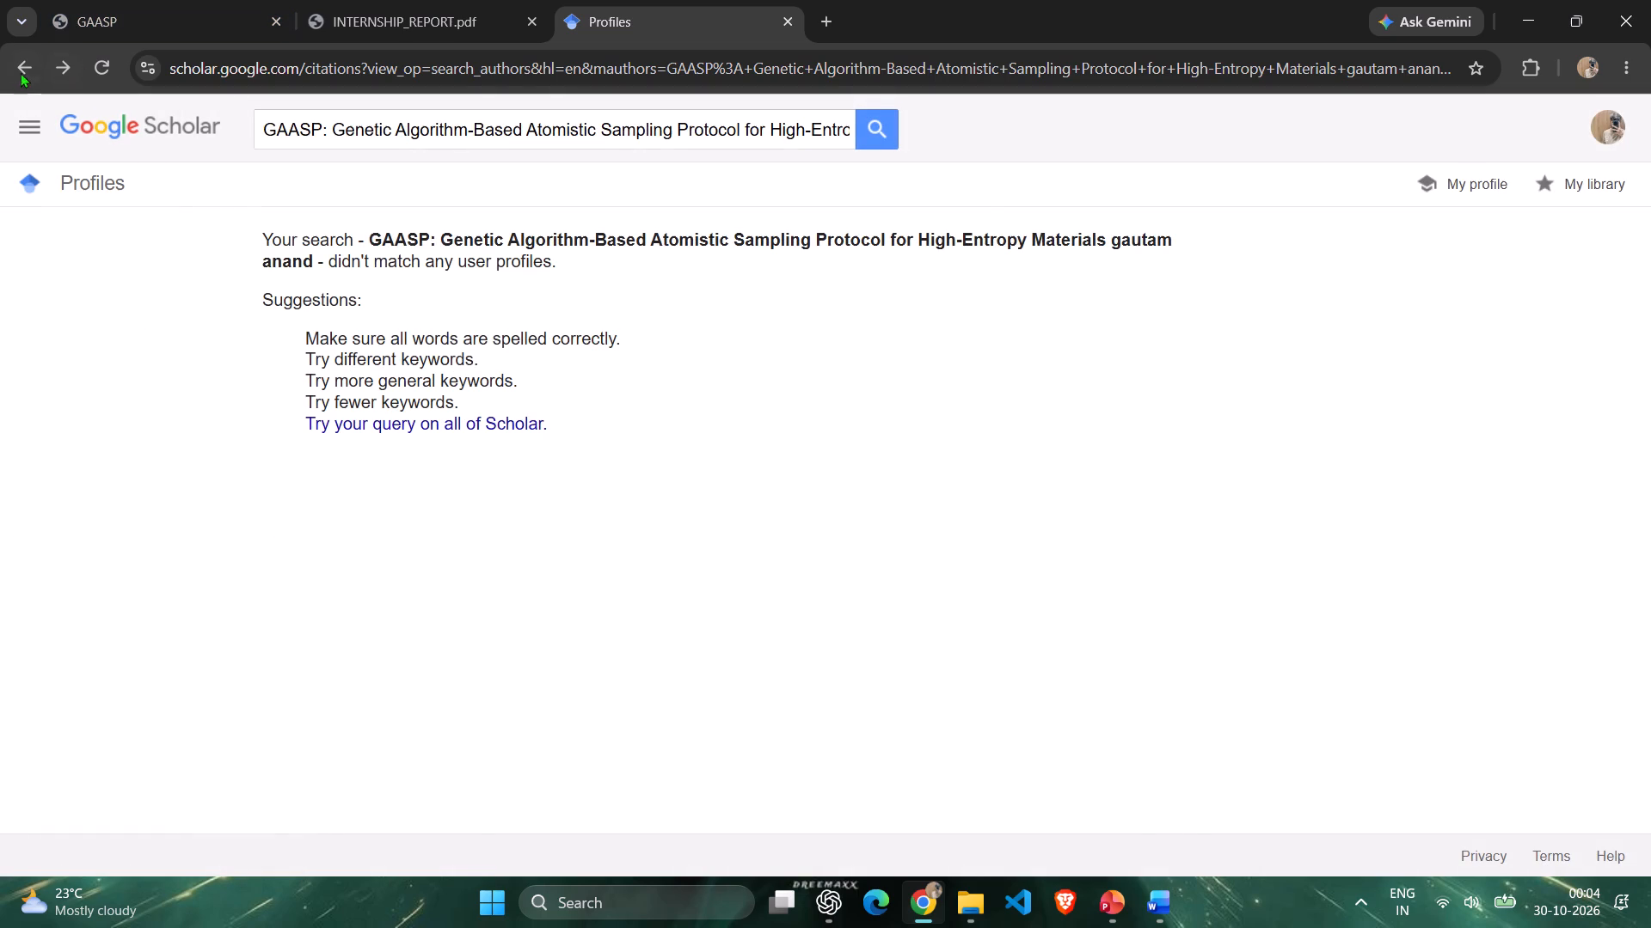
Go back to the Google Scholar home page and search for "GAASP: Genetic Algorithm-Based Atomistic Sampling Protocol for High-Entropy Materials".
double_click(19, 72)
click(26, 70)
click(26, 70)
click(26, 70)
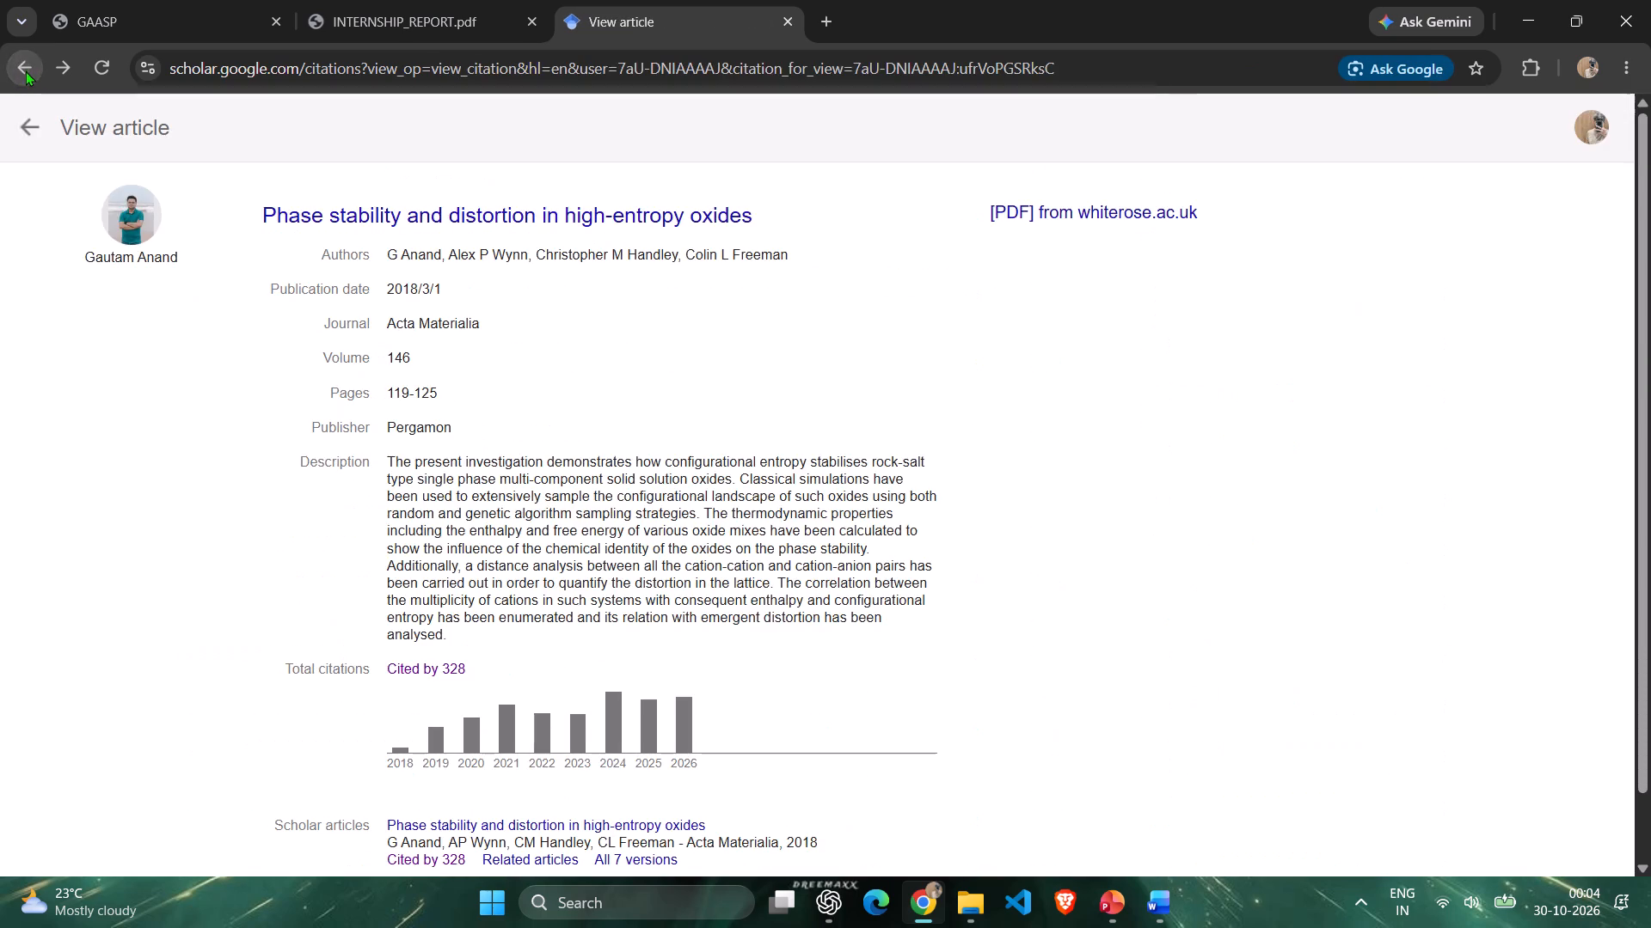
click(26, 70)
click(26, 69)
click(26, 69)
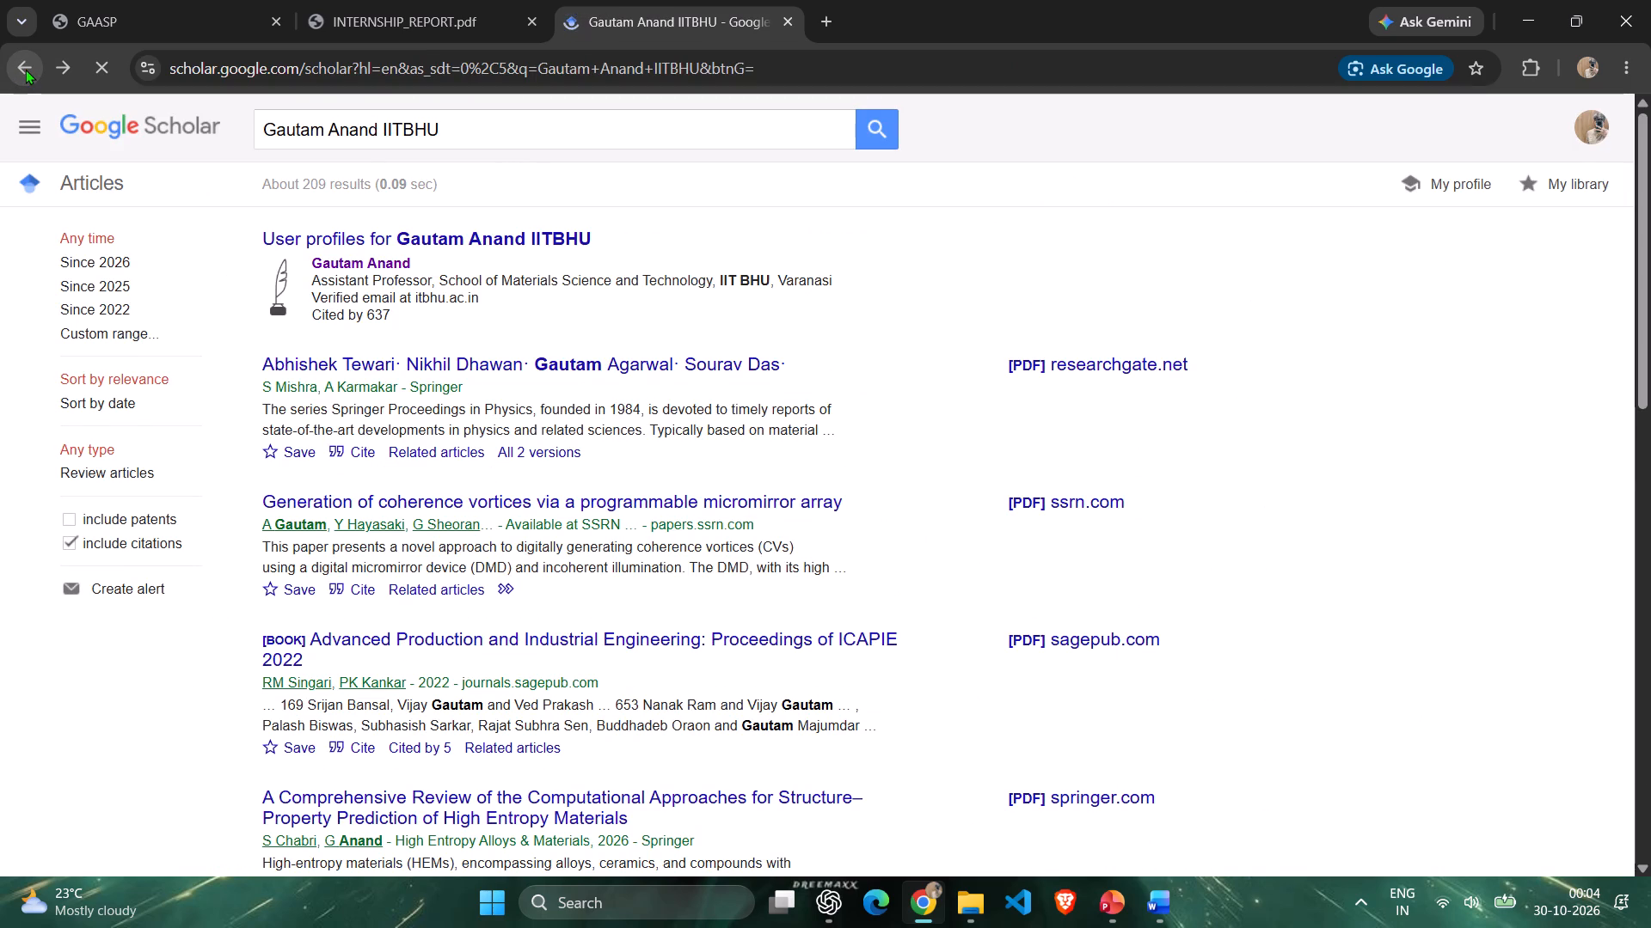
click(26, 69)
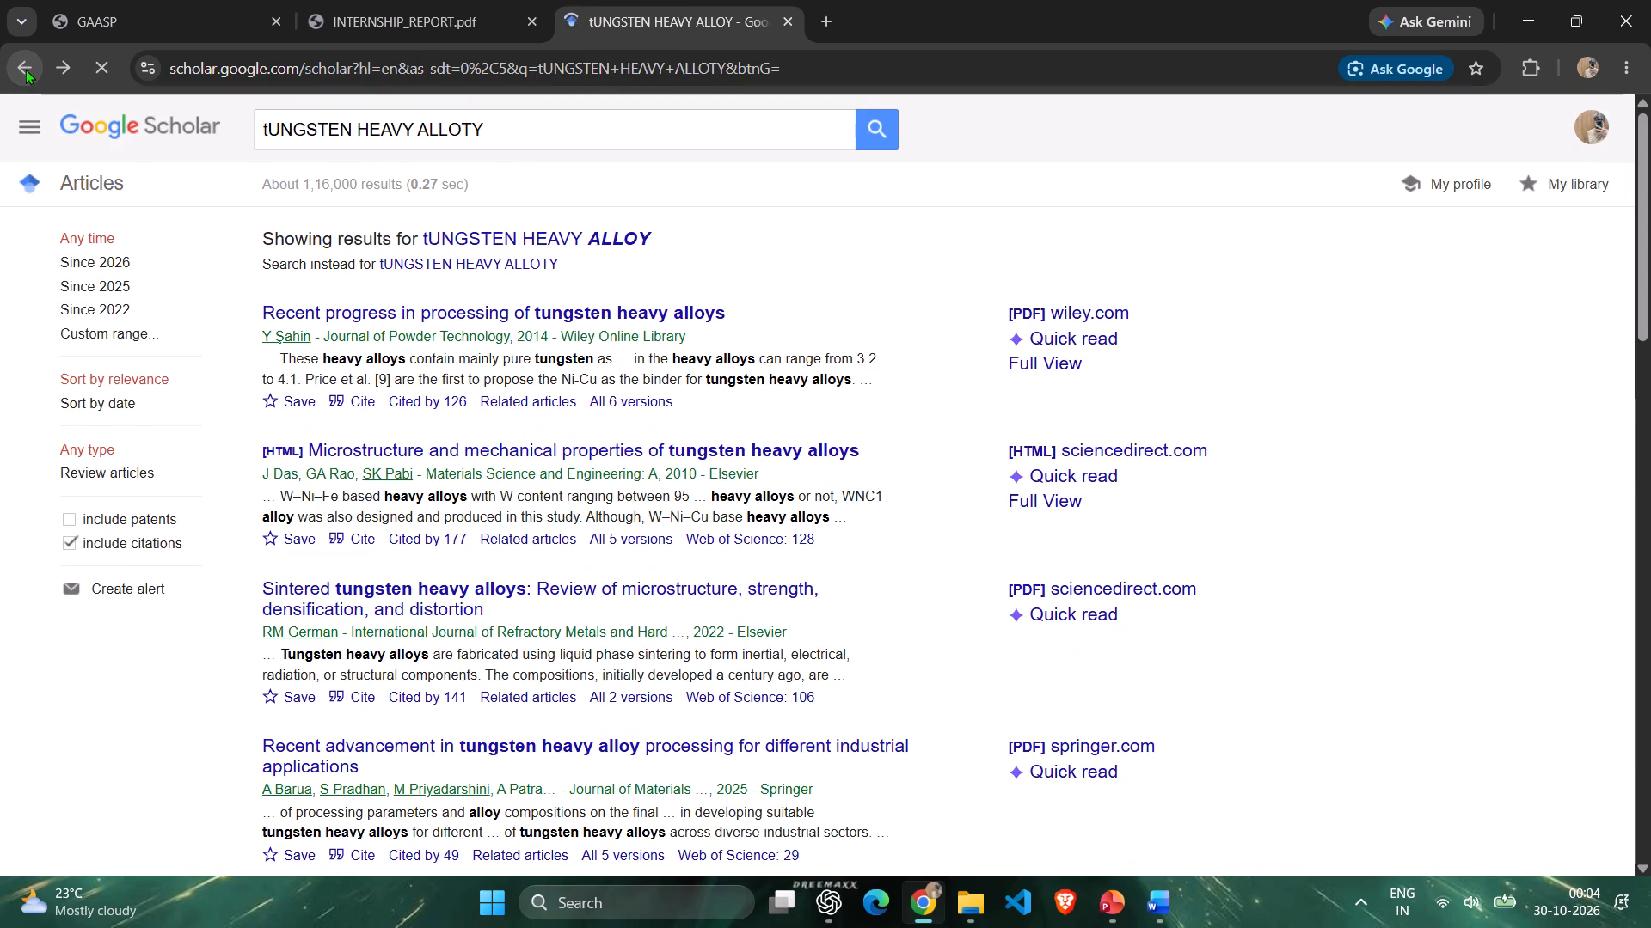
click(26, 69)
click(549, 314)
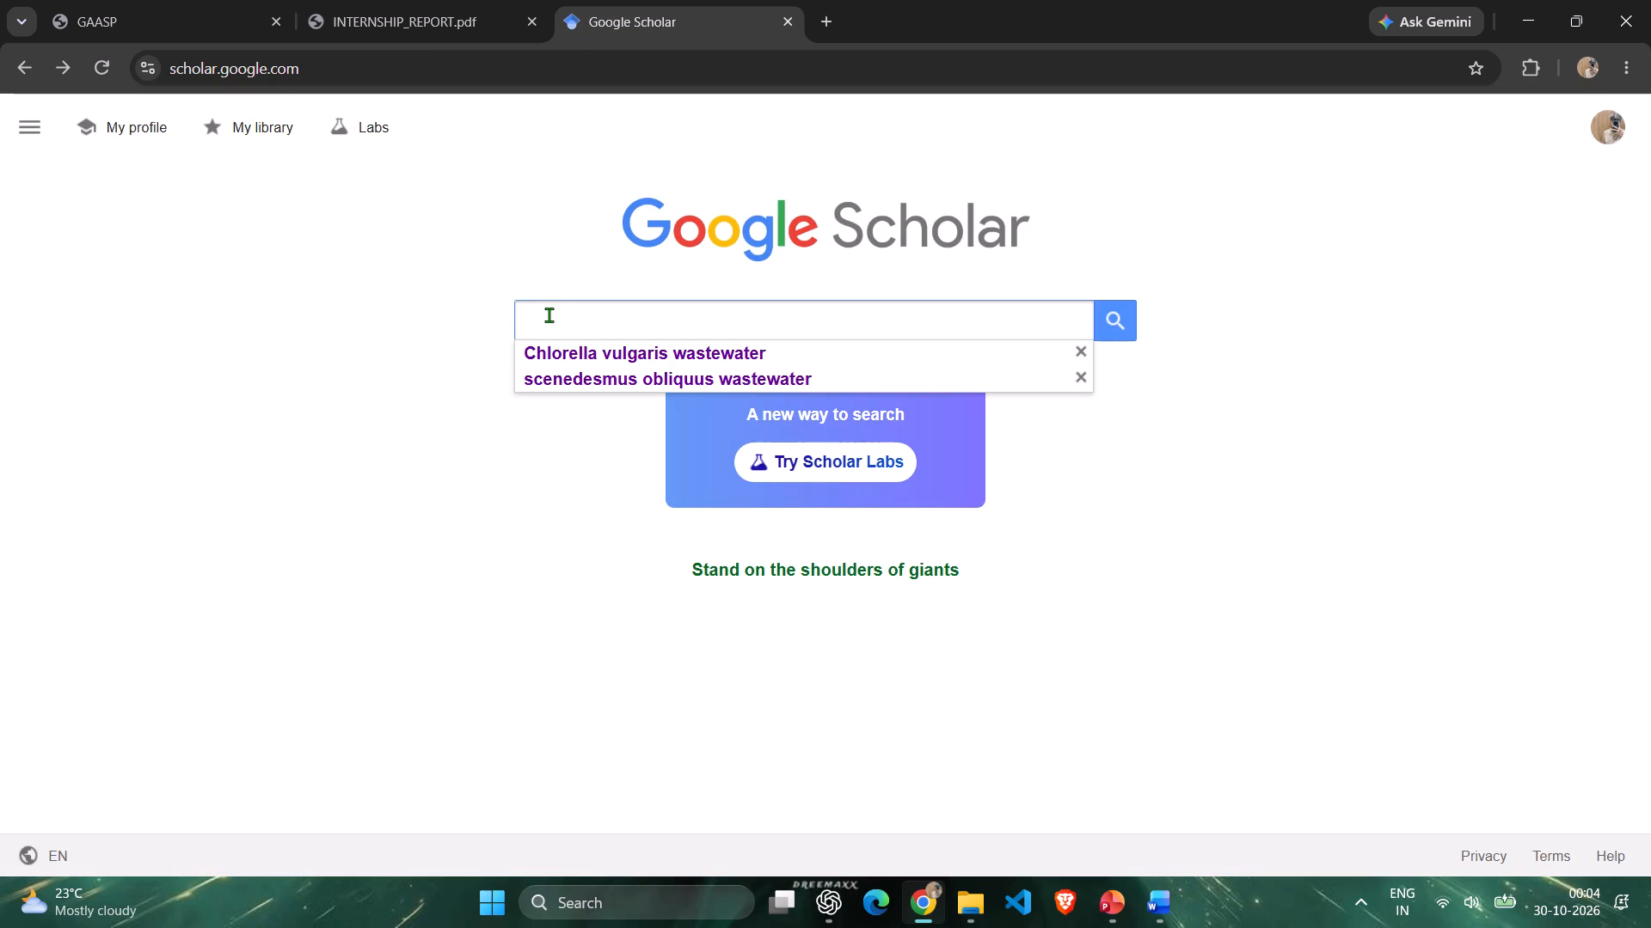
key(ctrl+v)
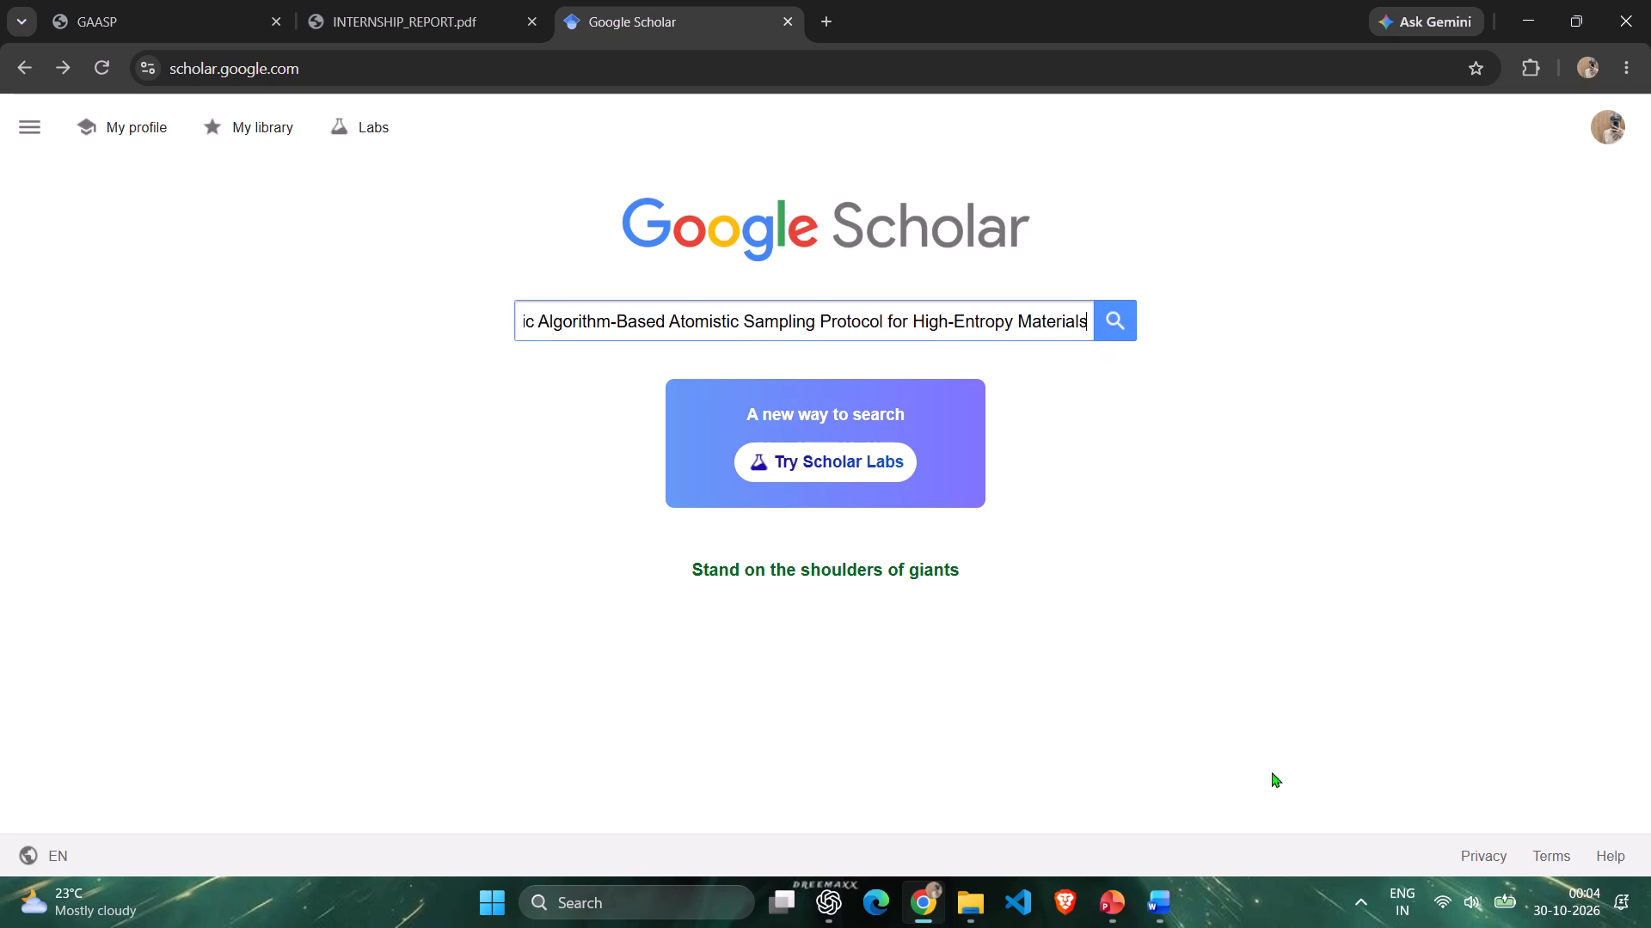
click(1097, 320)
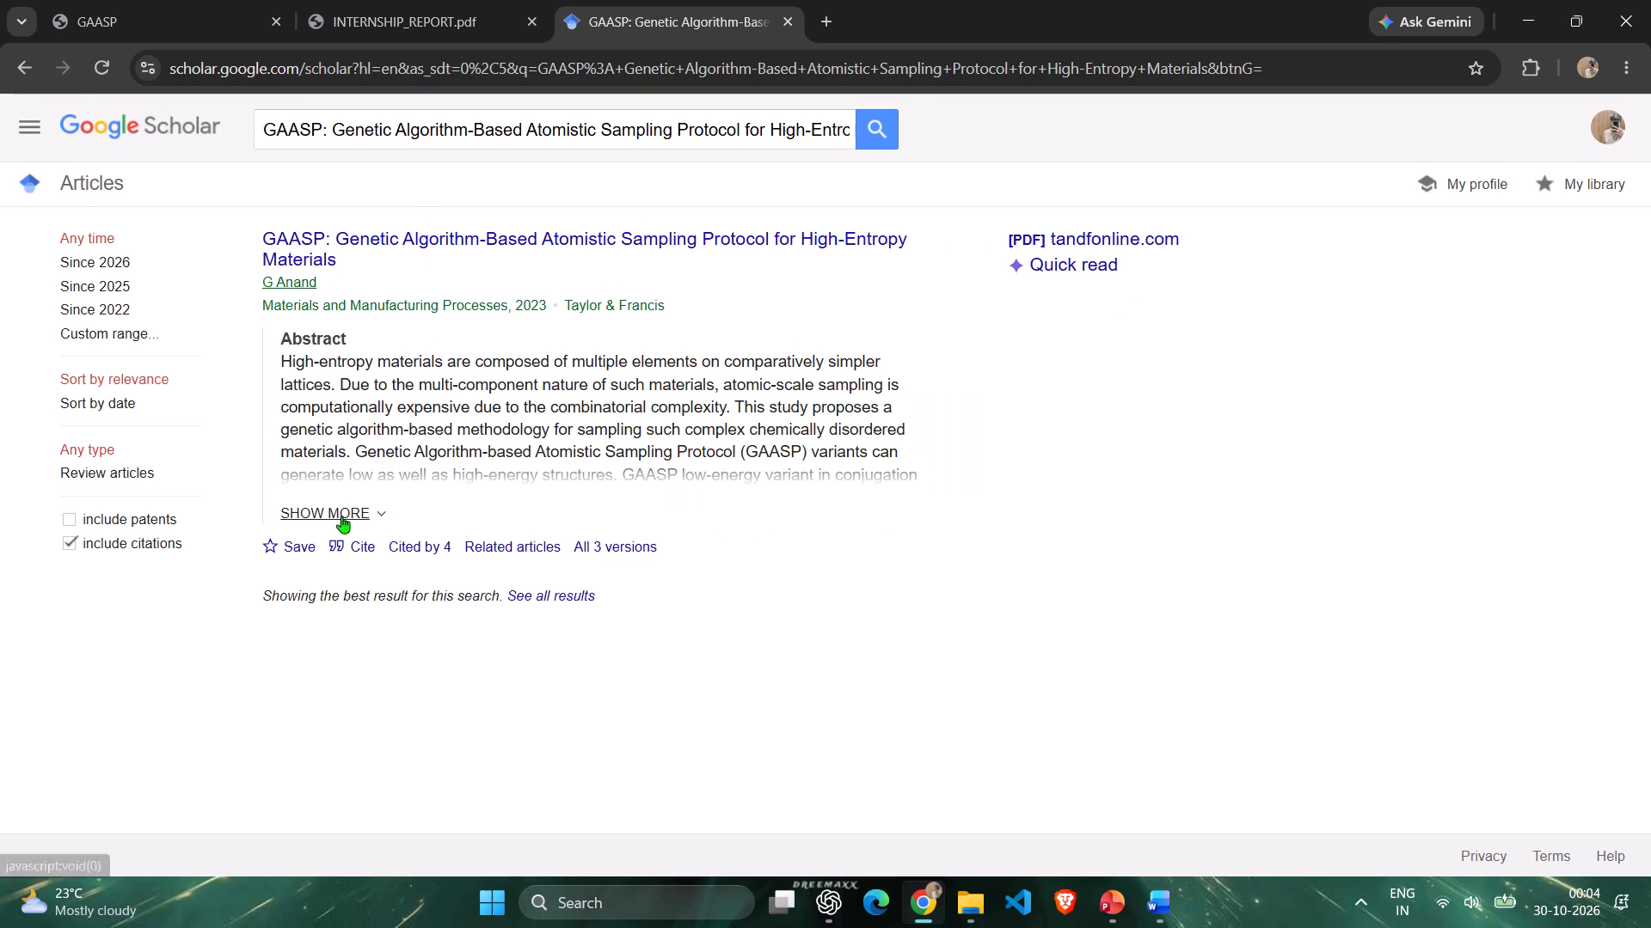
Copy the GAASP article's MLA citation and paste it below the "References:" heading in the Word report.
click(363, 541)
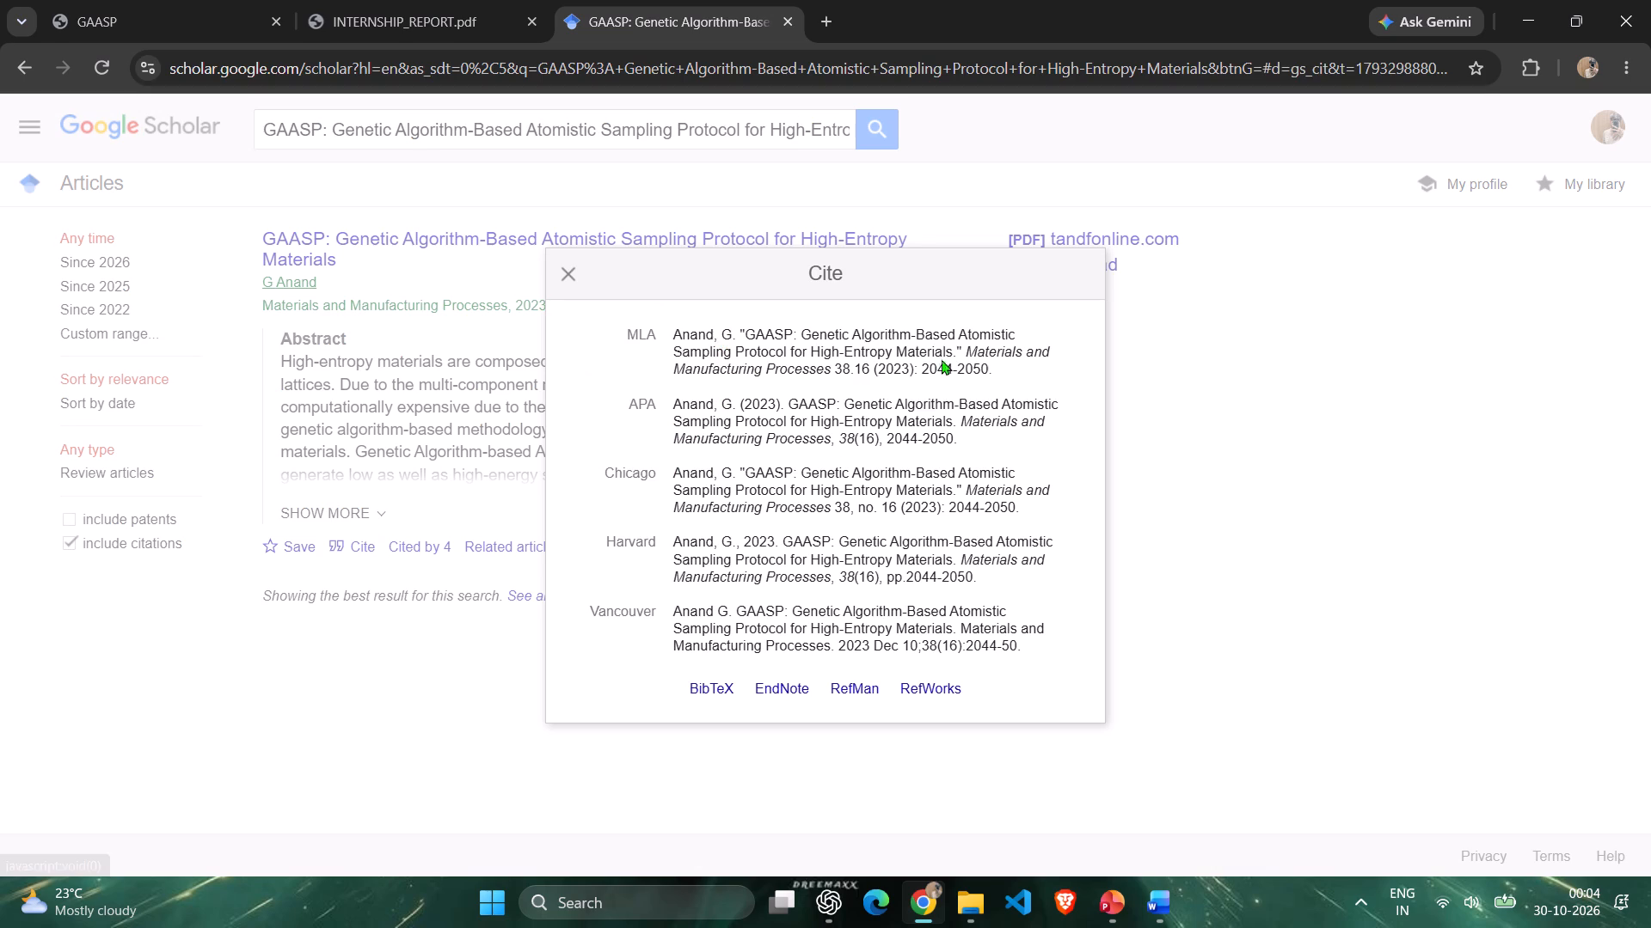
click(846, 352)
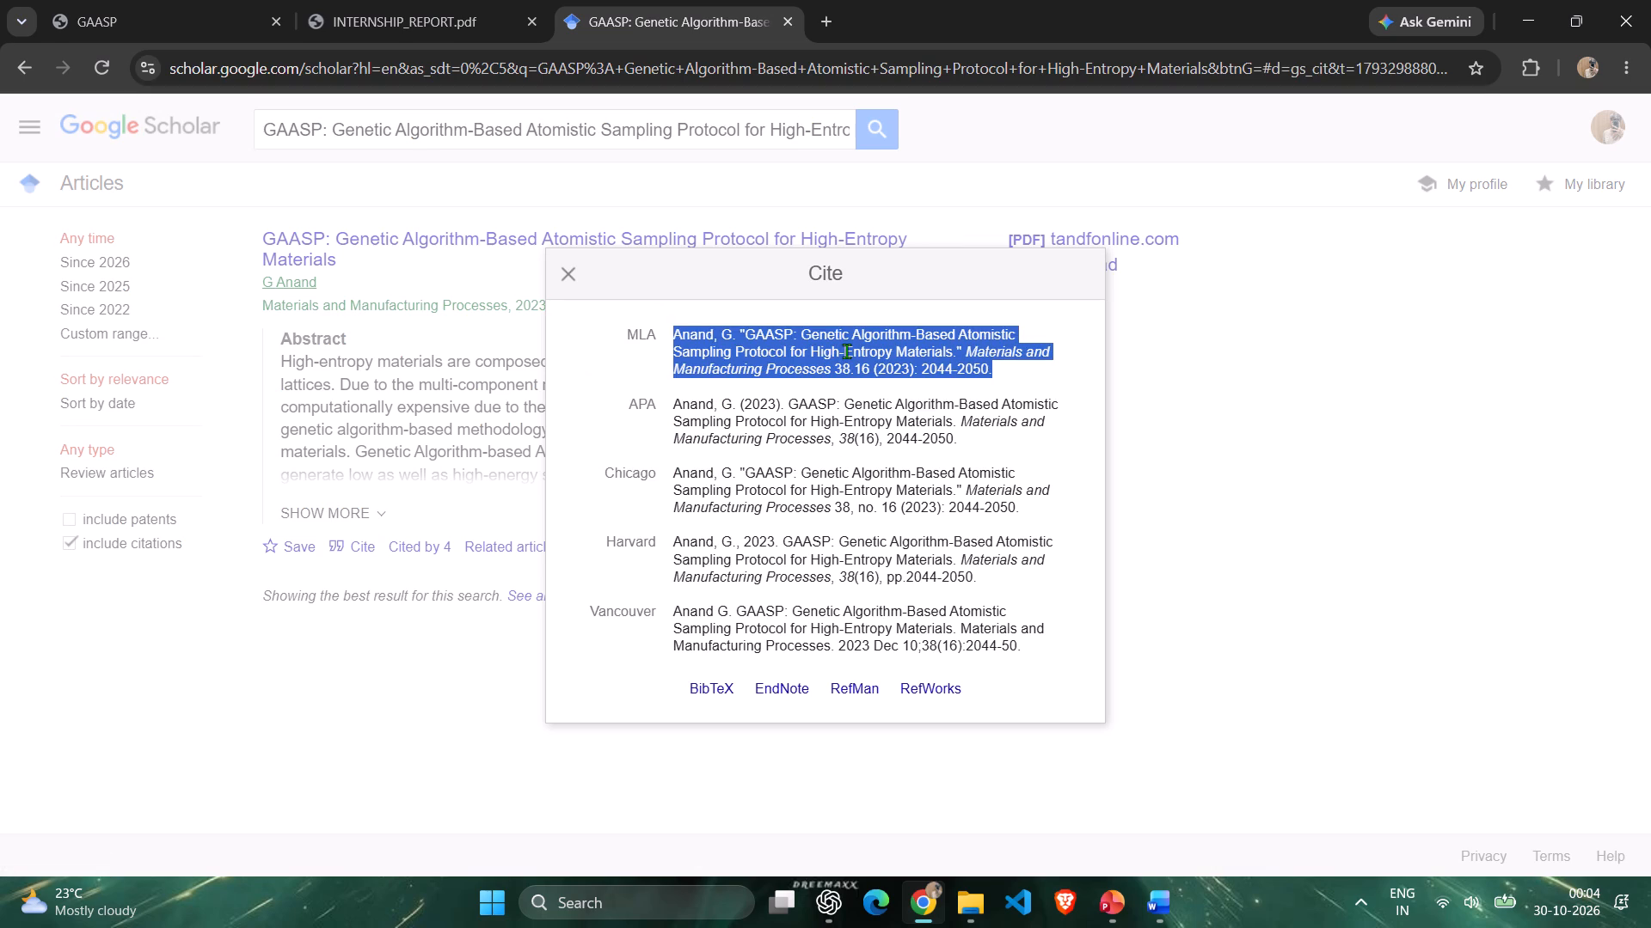
key(ctrl+c)
click(1534, 7)
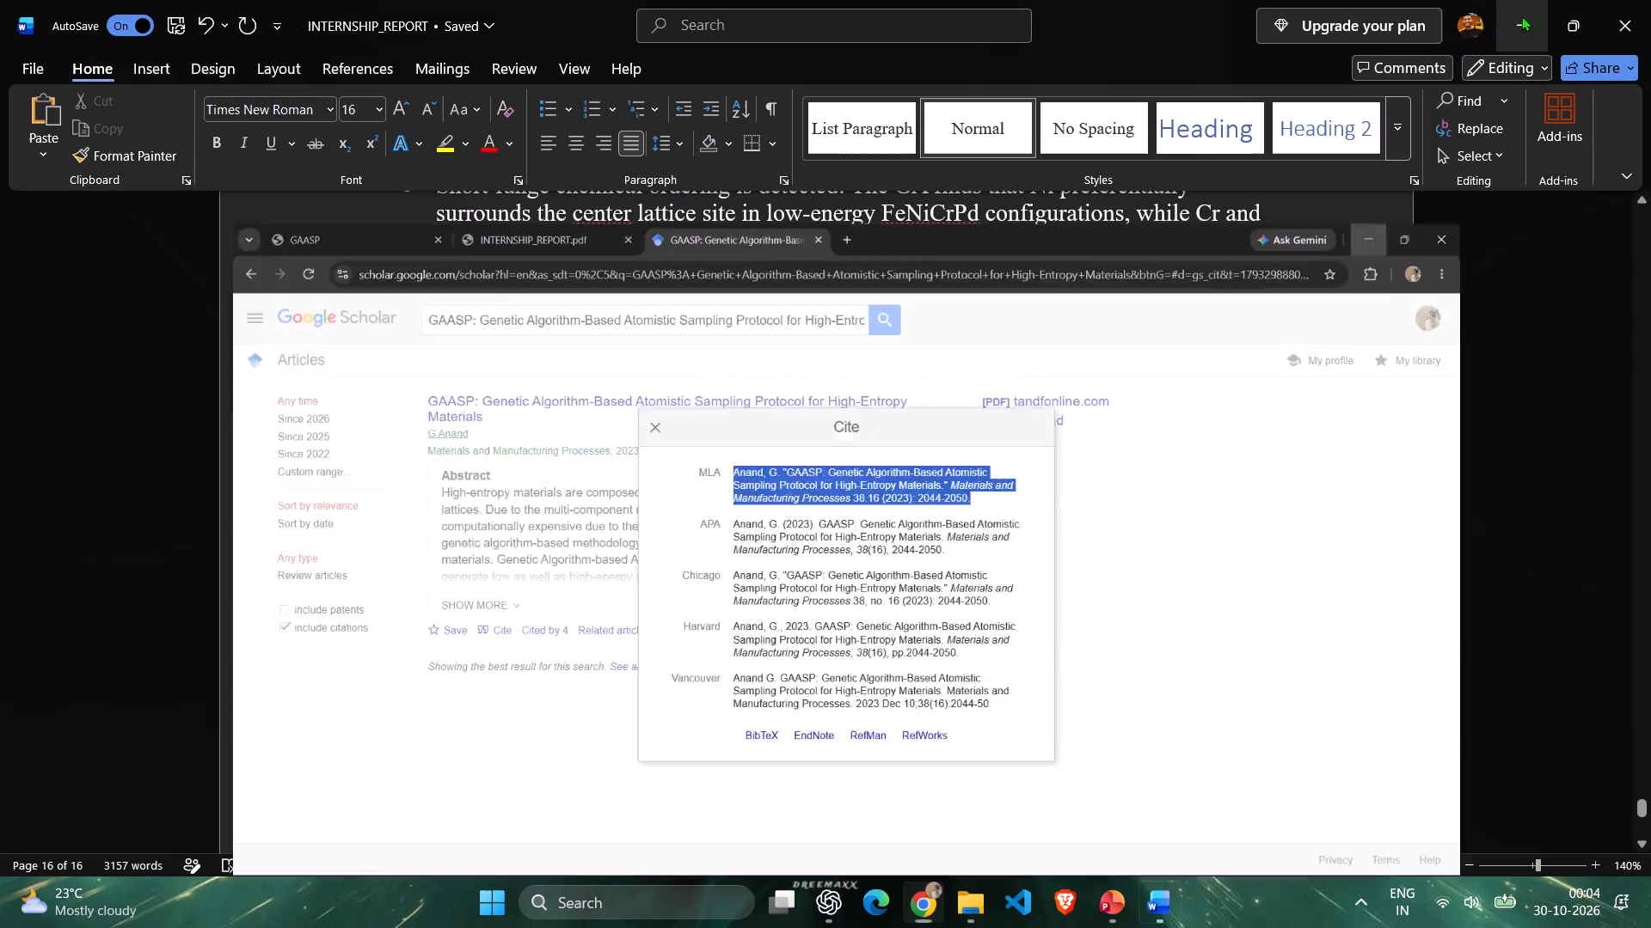
key(ctrl+v)
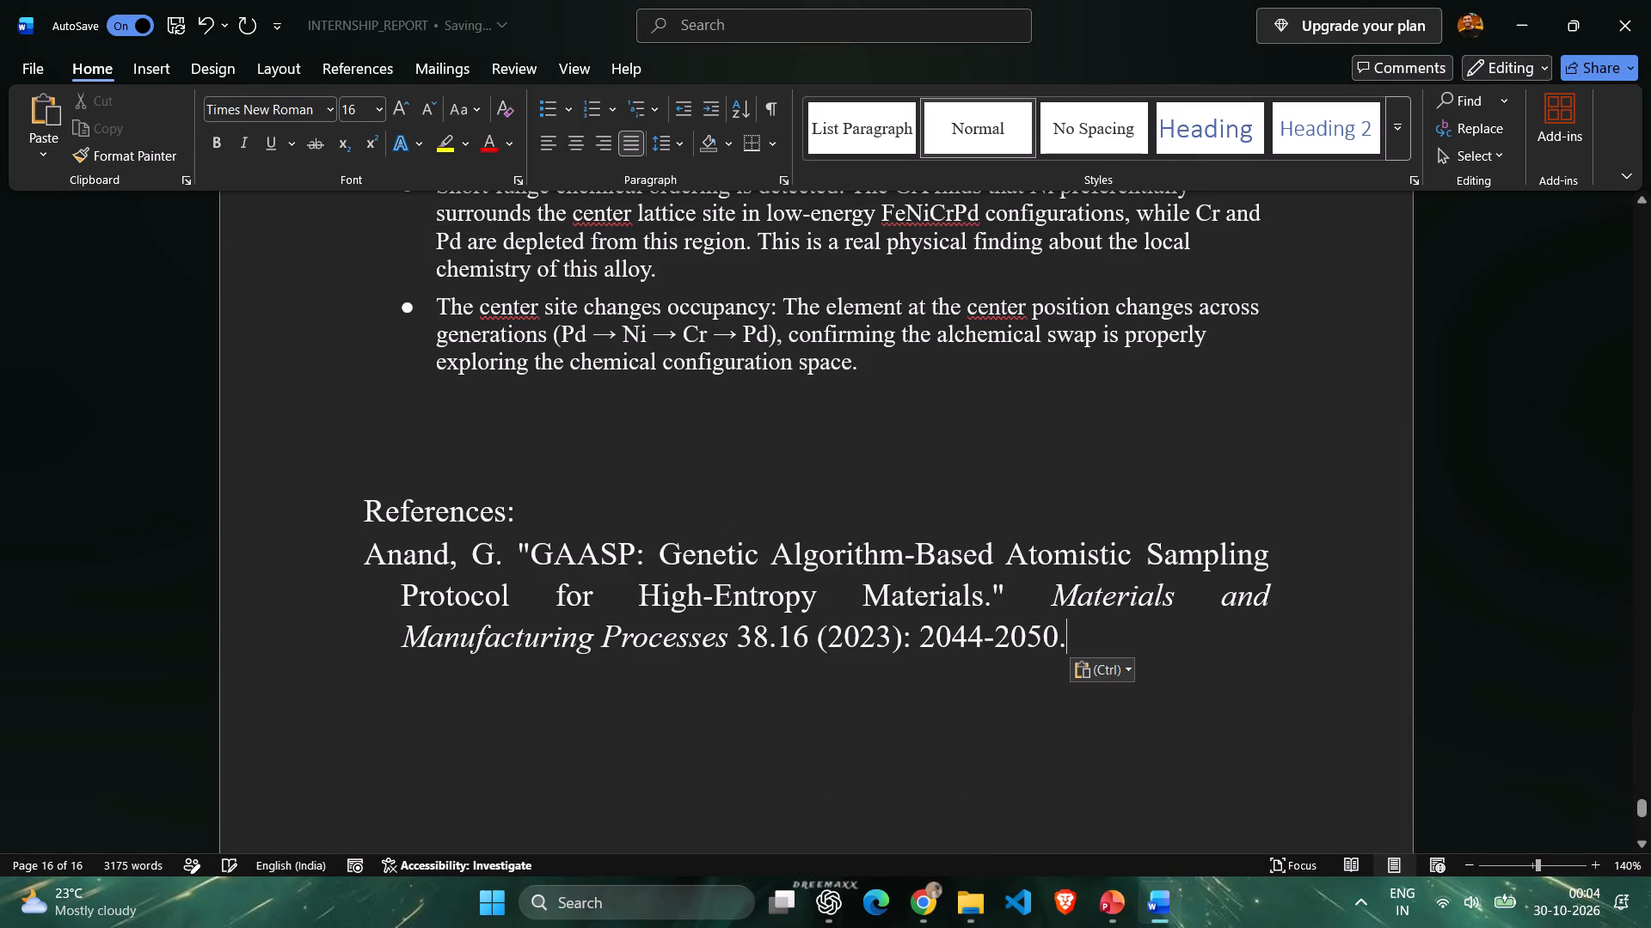
Set the font size of the whole pasted GAASP citation to 12.
drag(1107, 638, 409, 548)
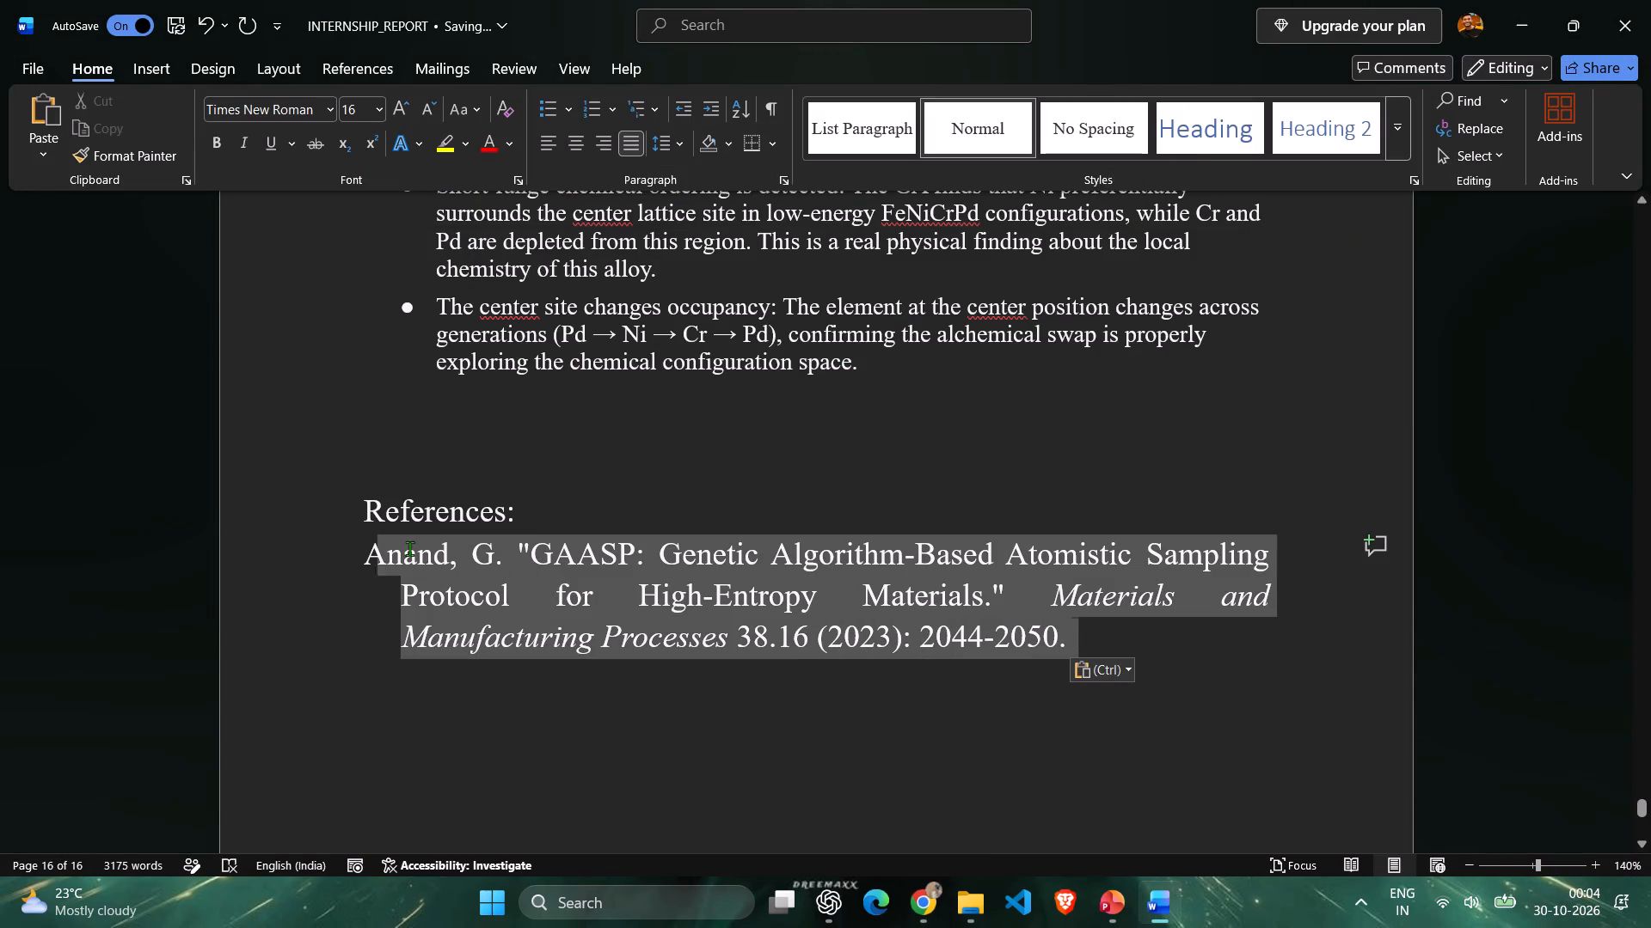
drag(409, 548, 347, 546)
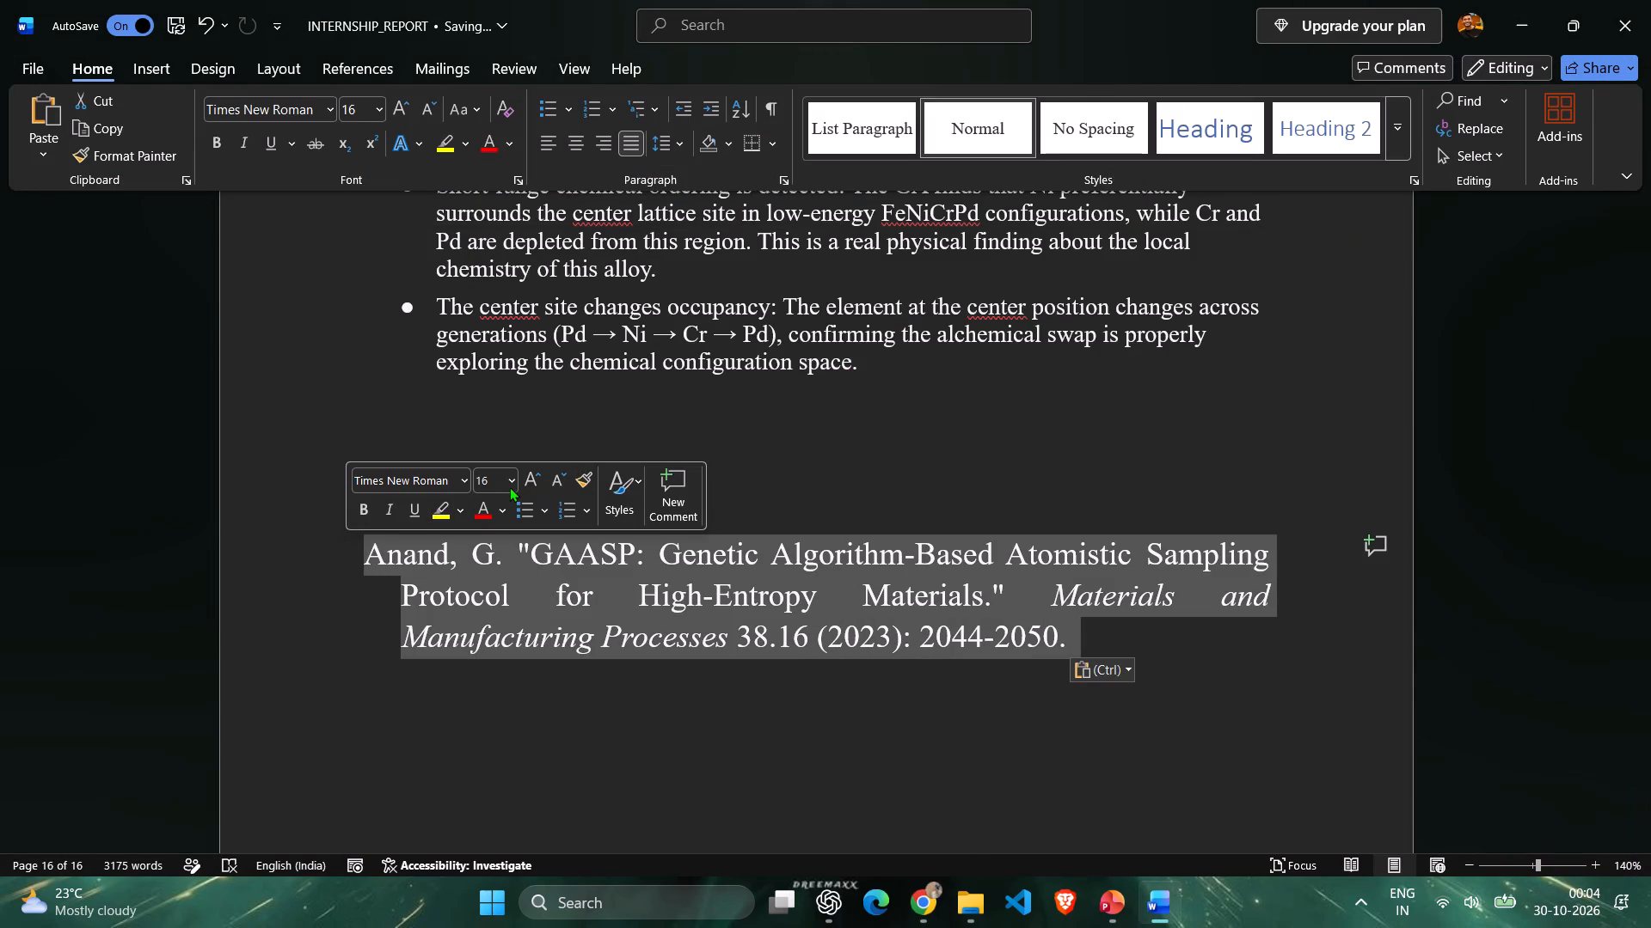
click(510, 486)
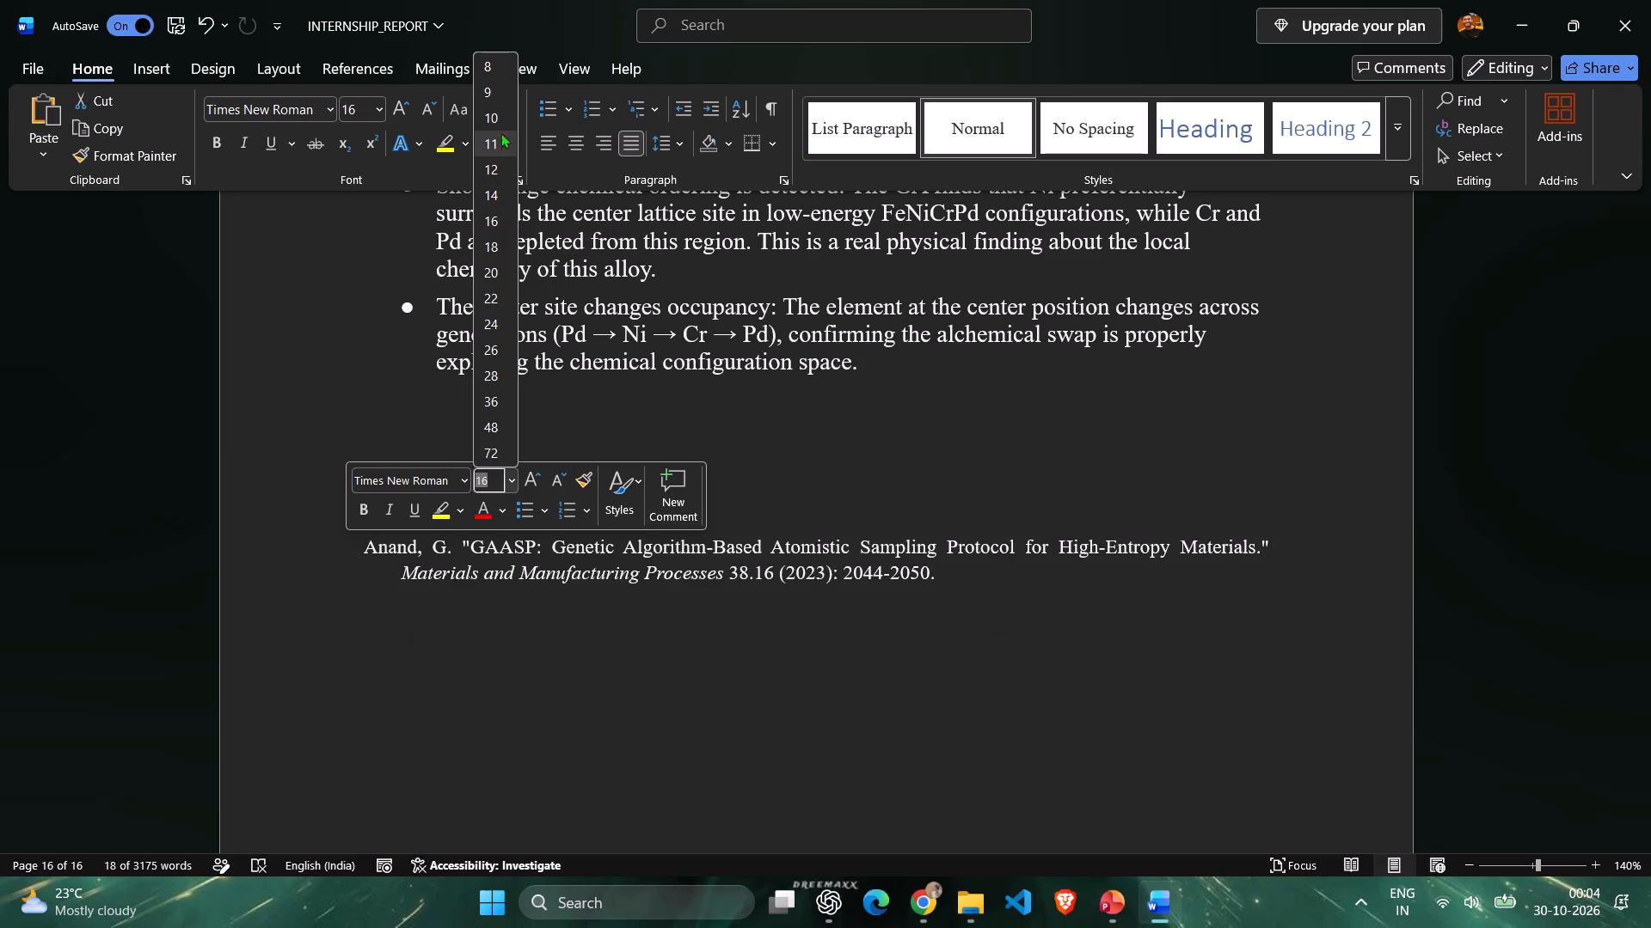
click(501, 169)
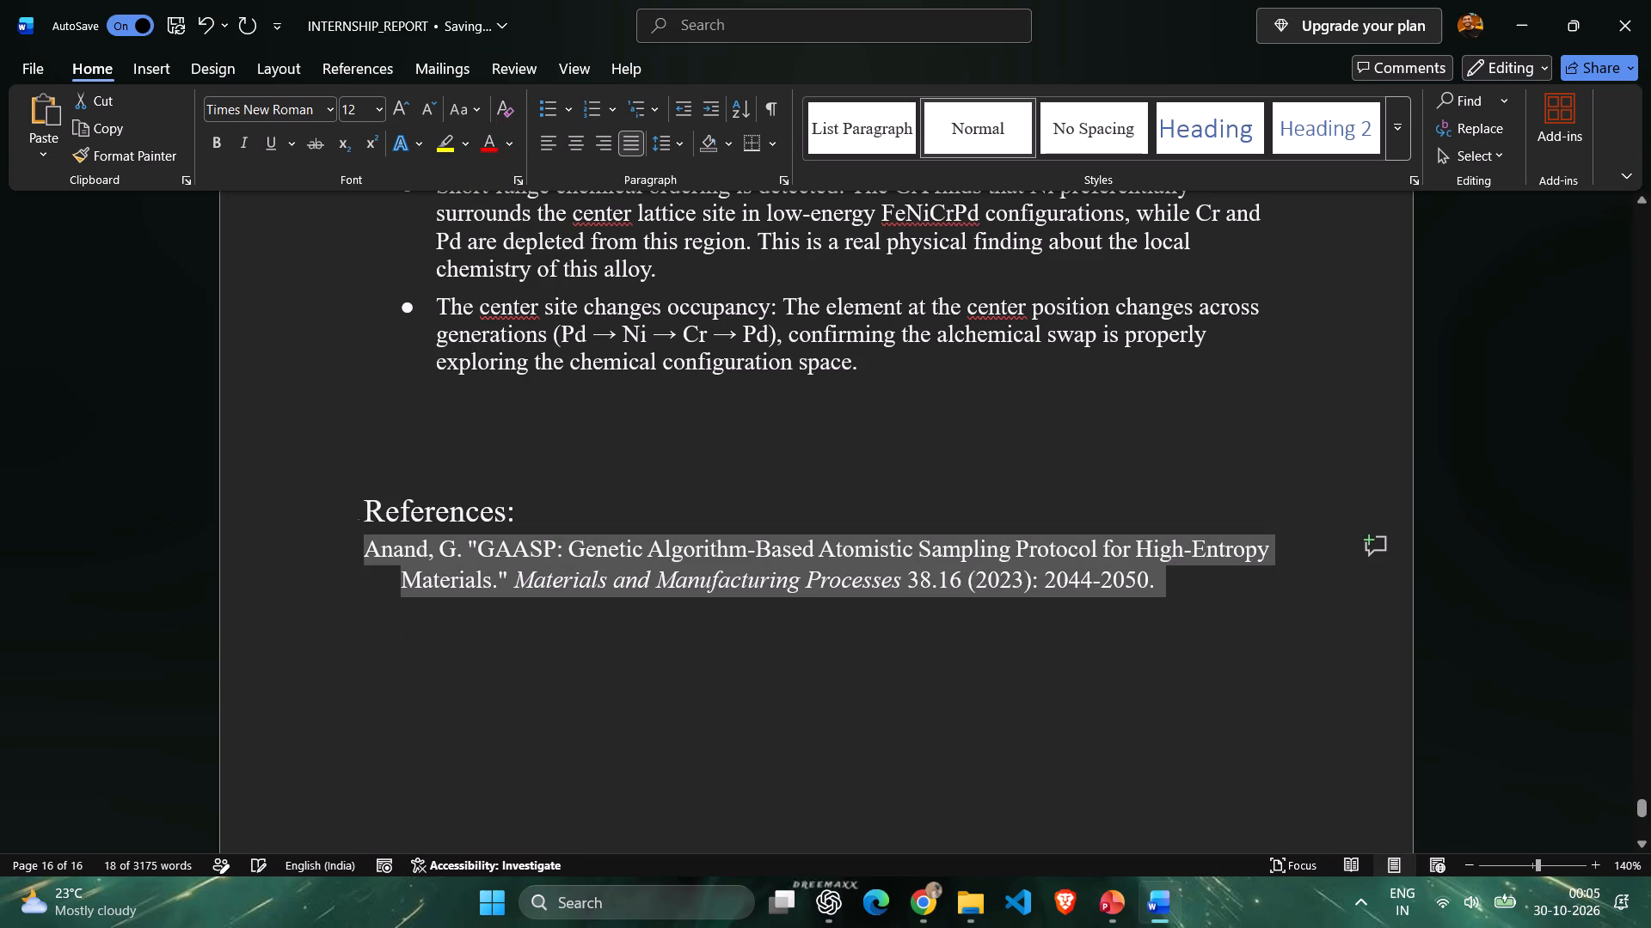
Remove the hanging indent from the GAASP citation so both of its lines start at the margin.
click(357, 562)
key(BackSpace)
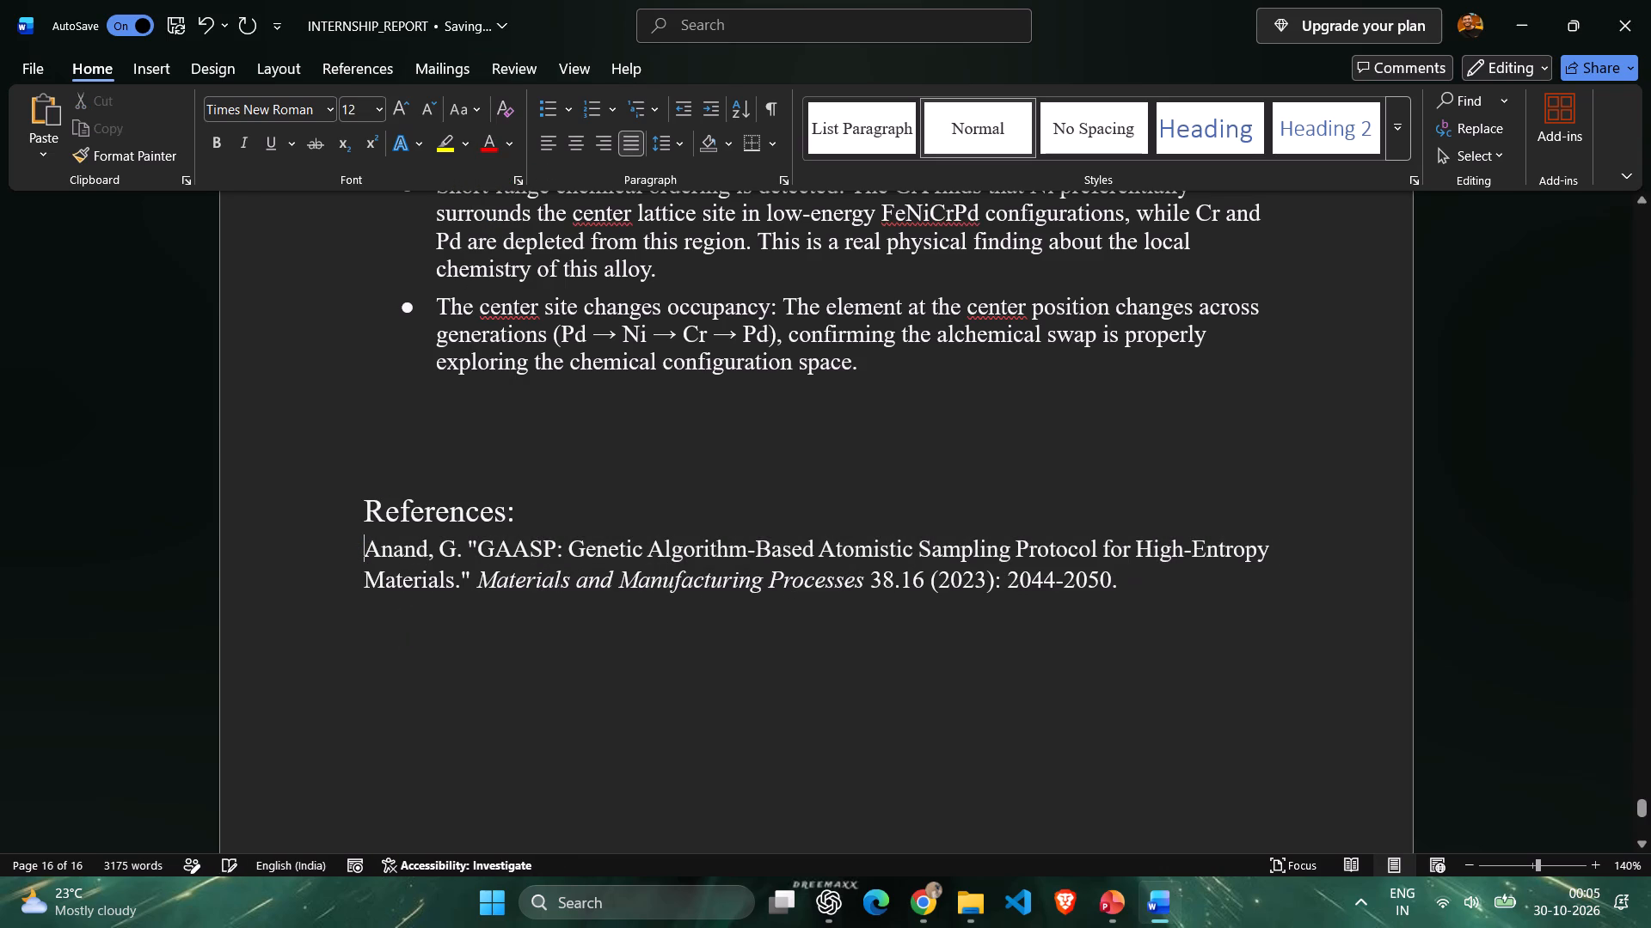
click(1074, 741)
Format the entire GAASP citation under "References:" as a bulleted list item.
click(1202, 597)
drag(1199, 575, 687, 563)
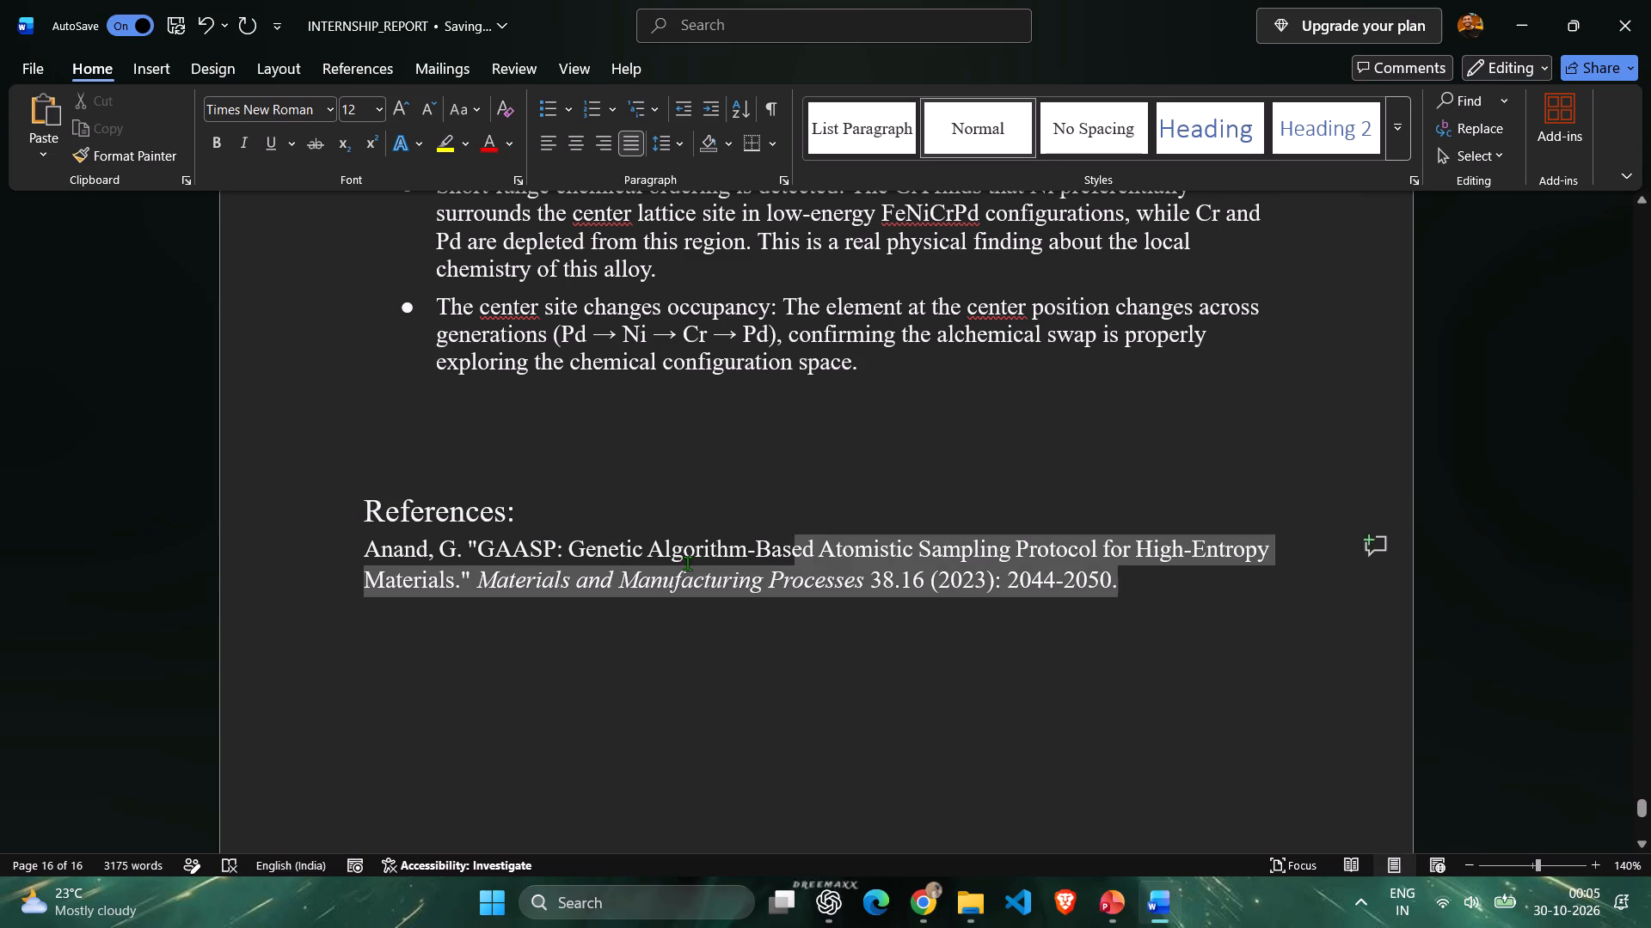
drag(687, 563, 352, 558)
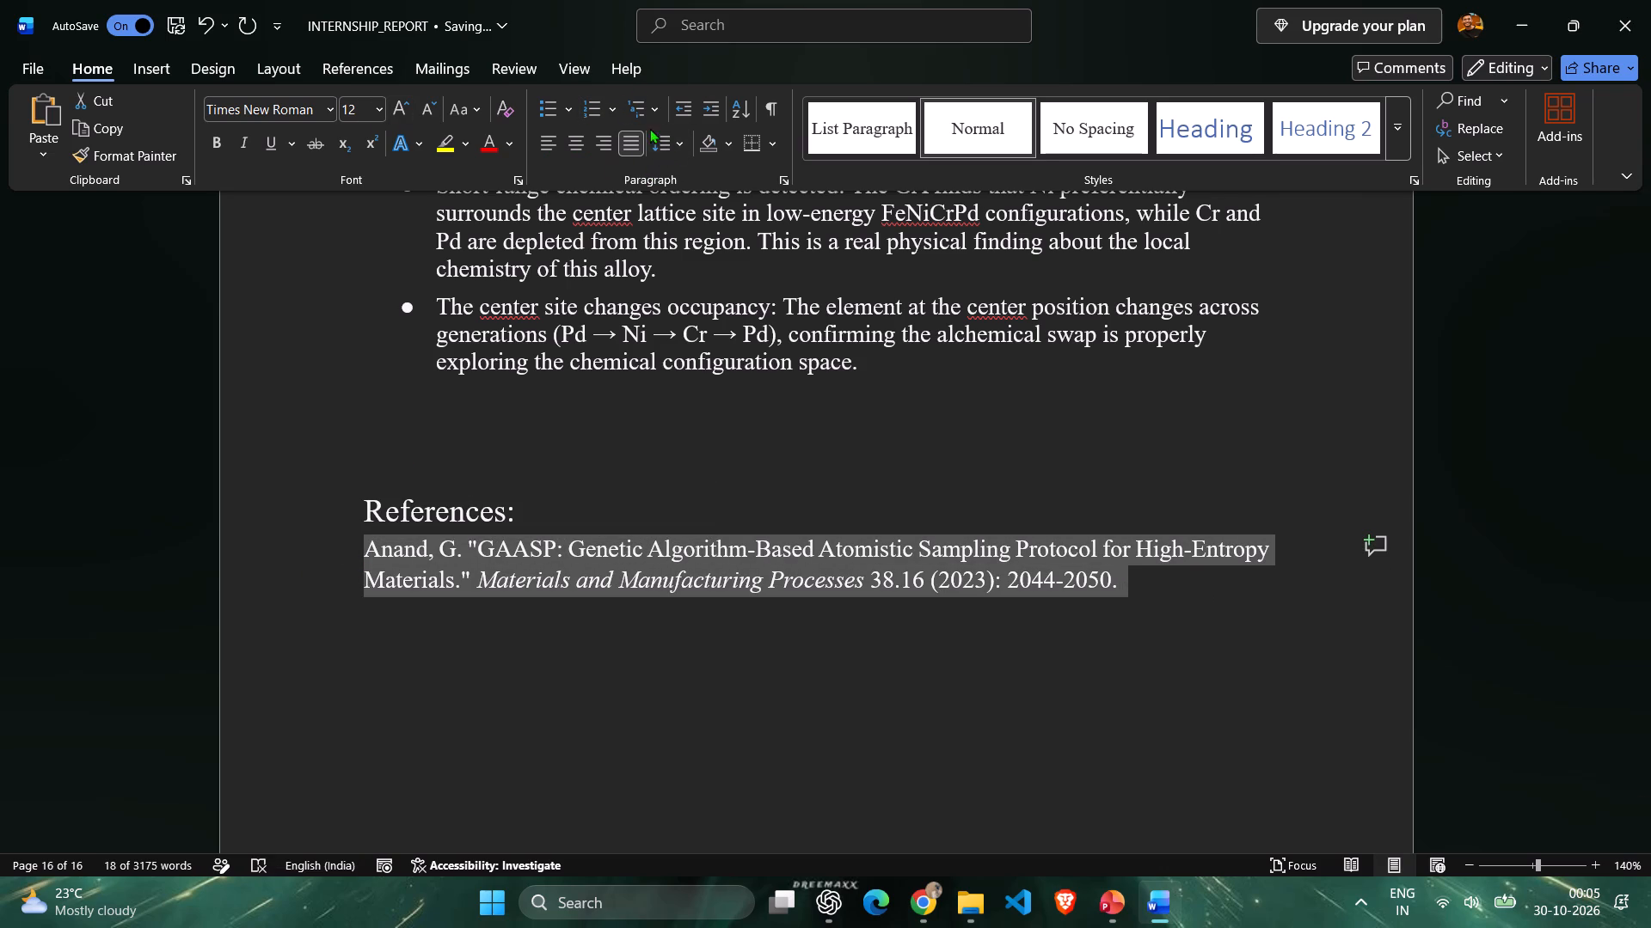
click(551, 102)
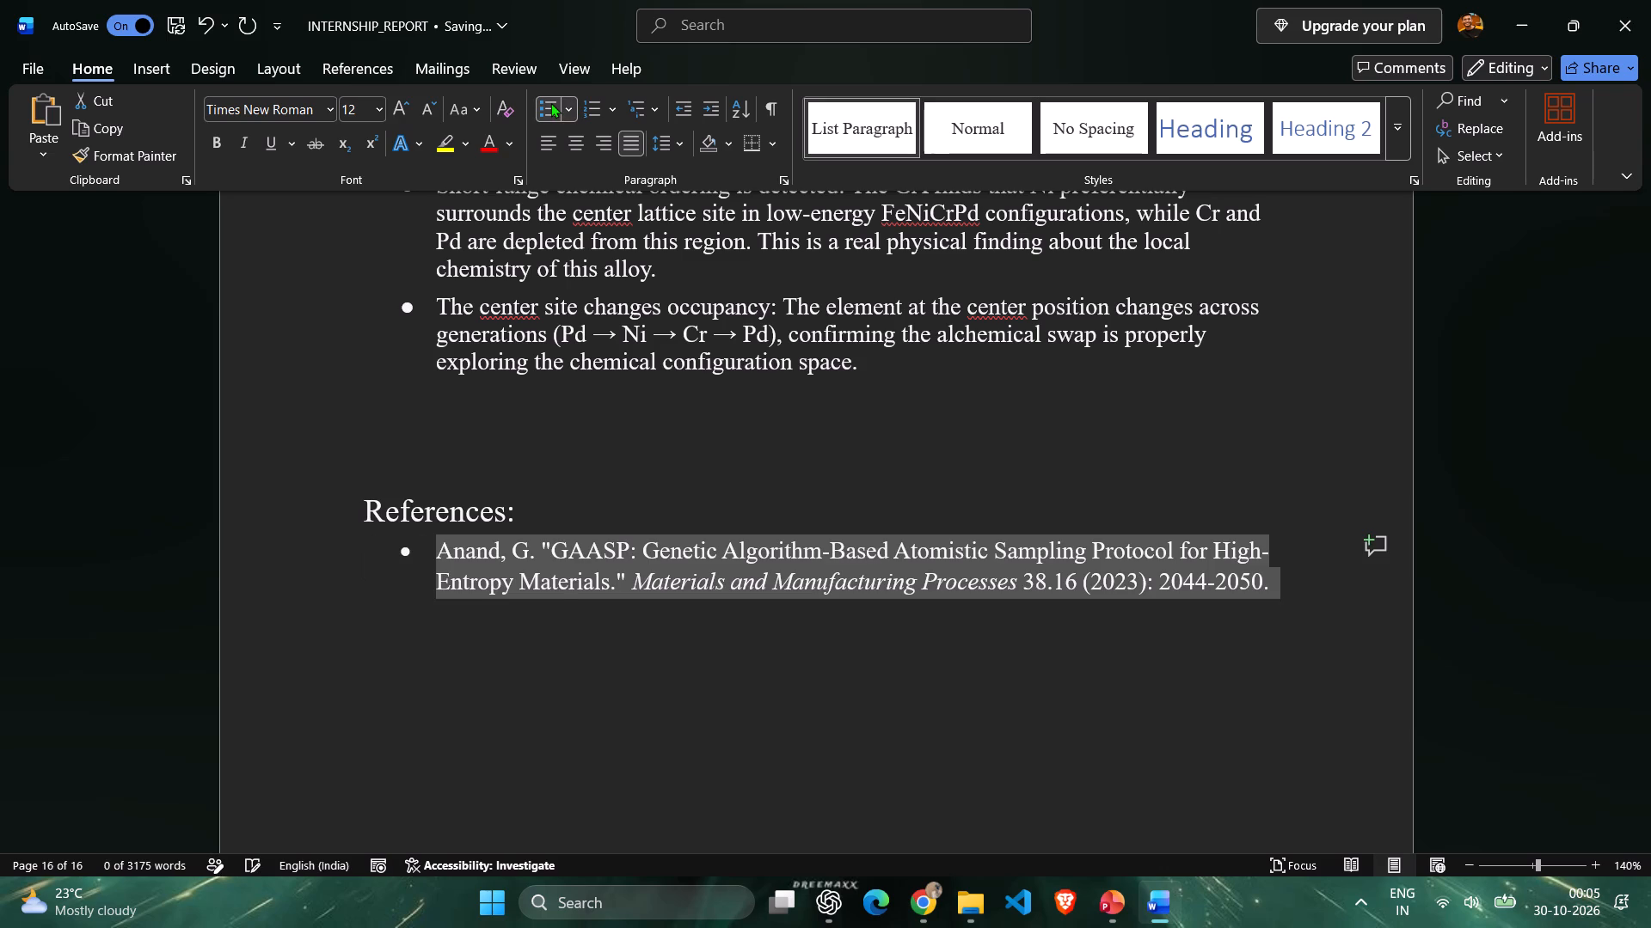
click(557, 589)
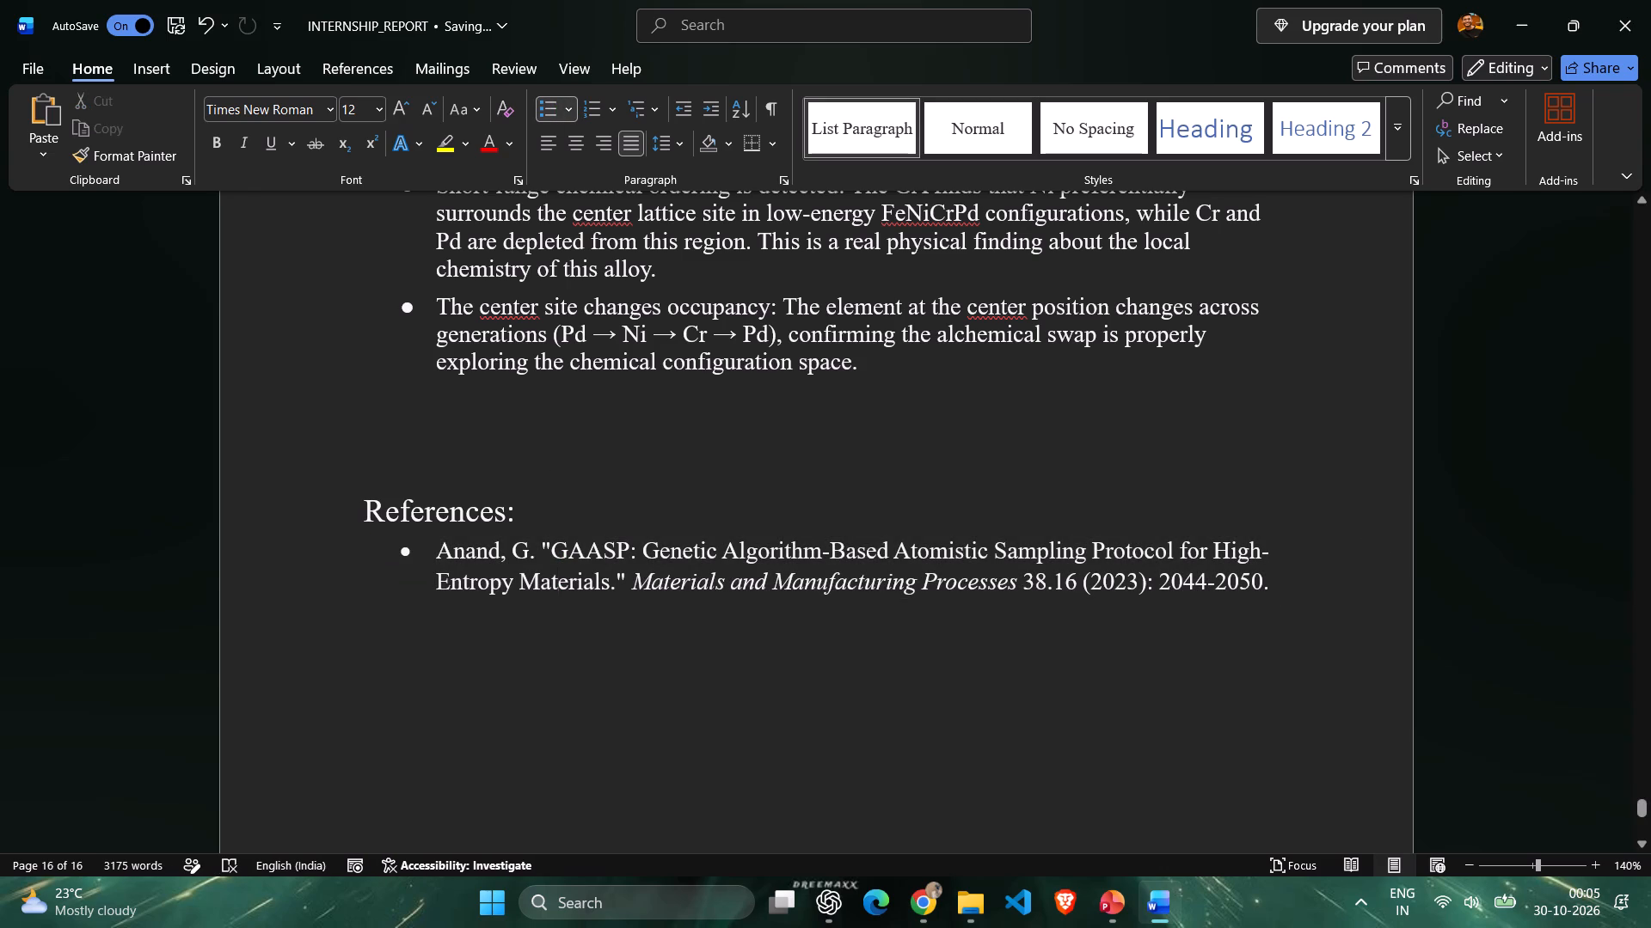
Insert a blank line between the "References:" heading and the bulleted GAASP citation.
click(606, 507)
key(Return)
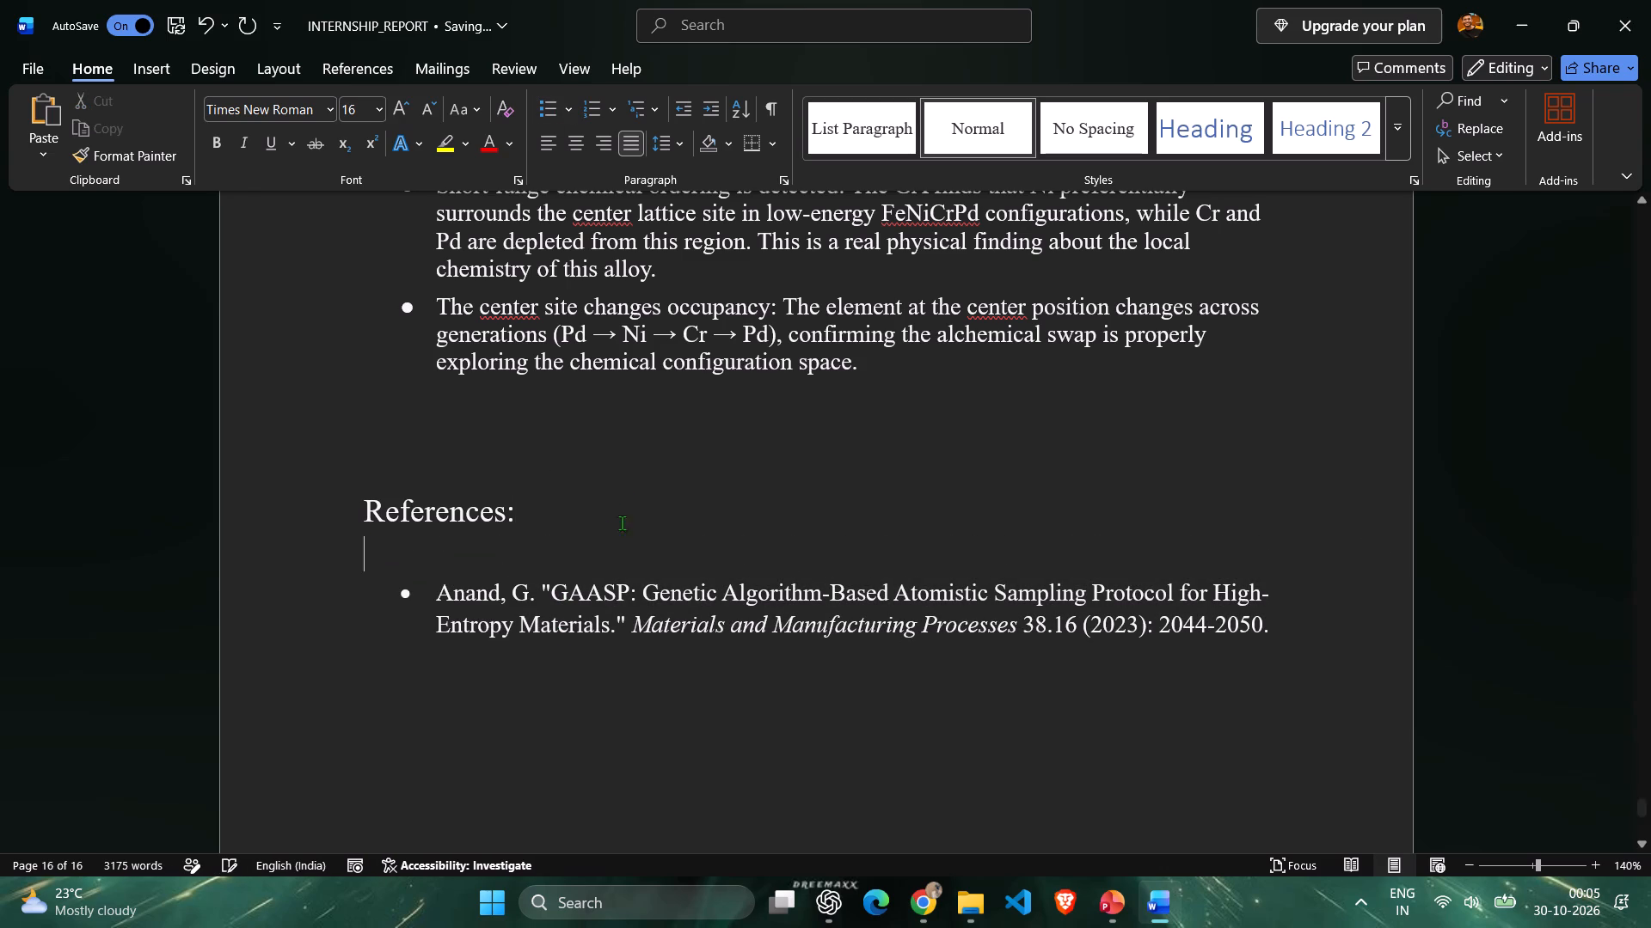
drag(514, 766, 526, 766)
click(1349, 741)
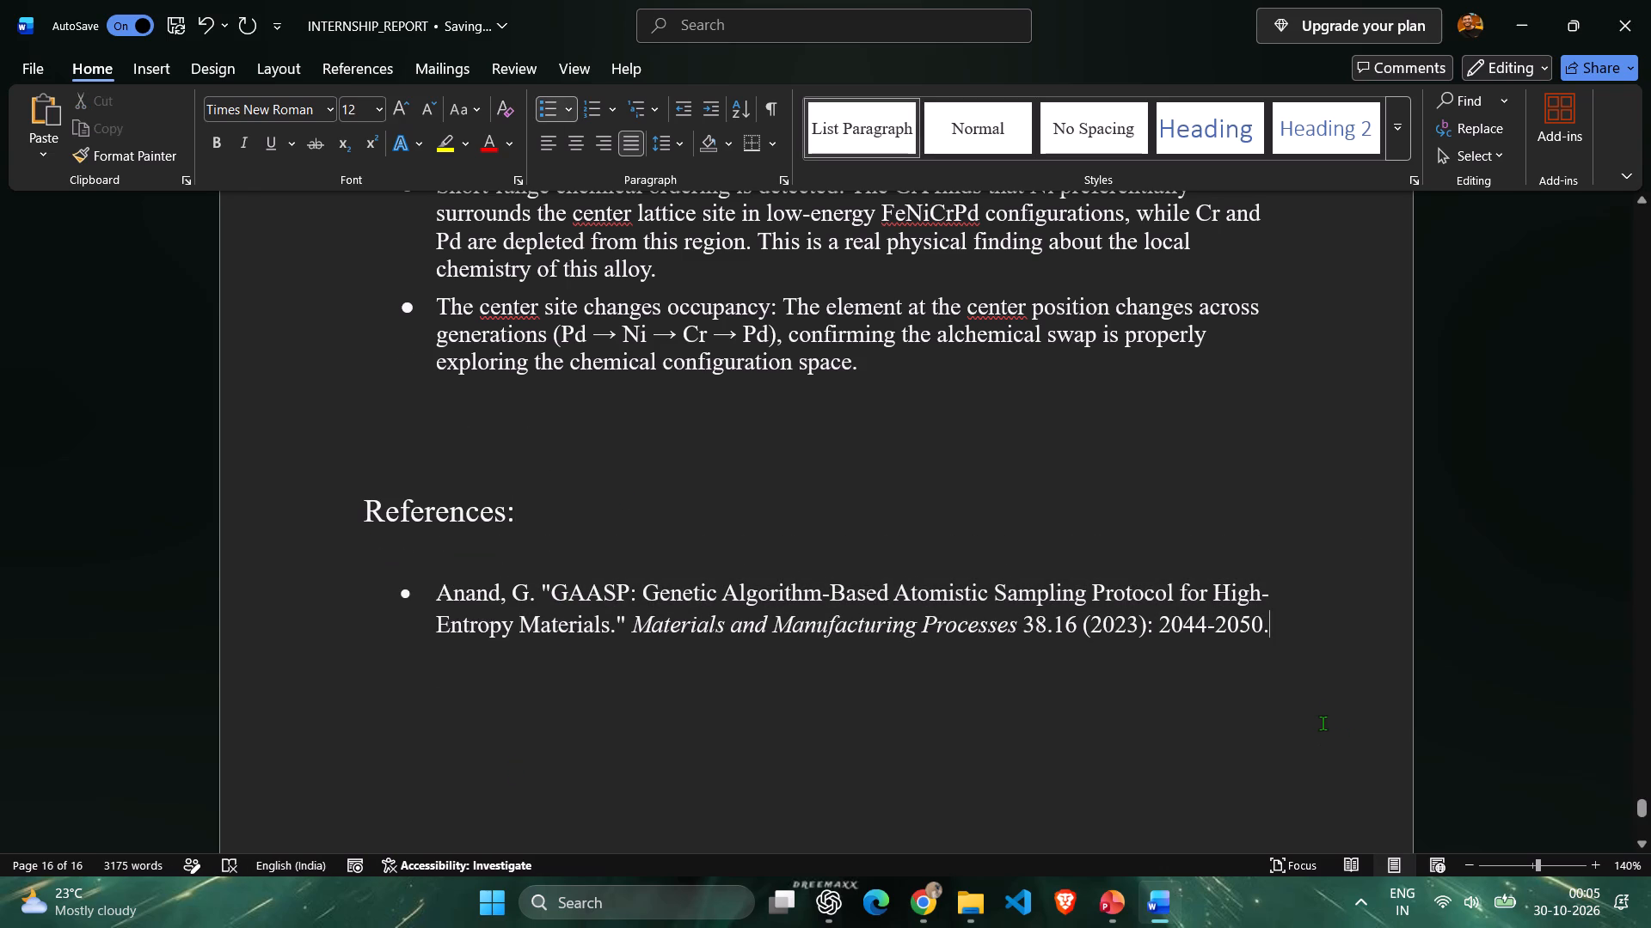
Save a copy of the report to the Desktop as a PDF, keeping the name INTERNSHIP_REPORT.
scroll(1323, 721, up, 2)
click(33, 64)
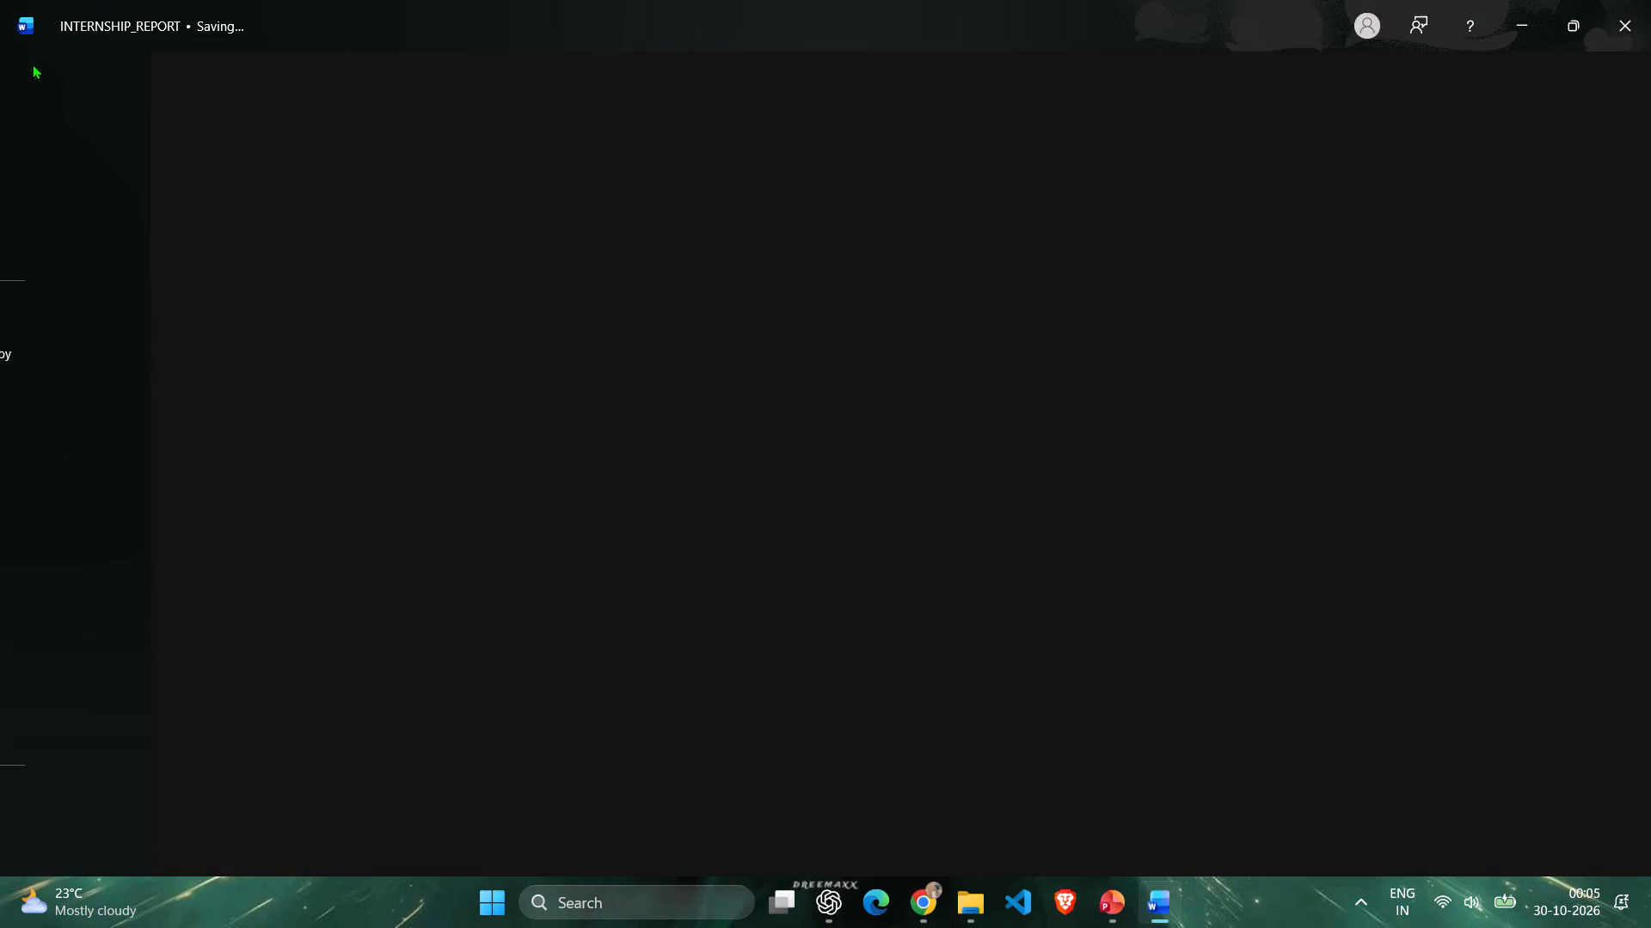
scroll(185, 404, down, 5)
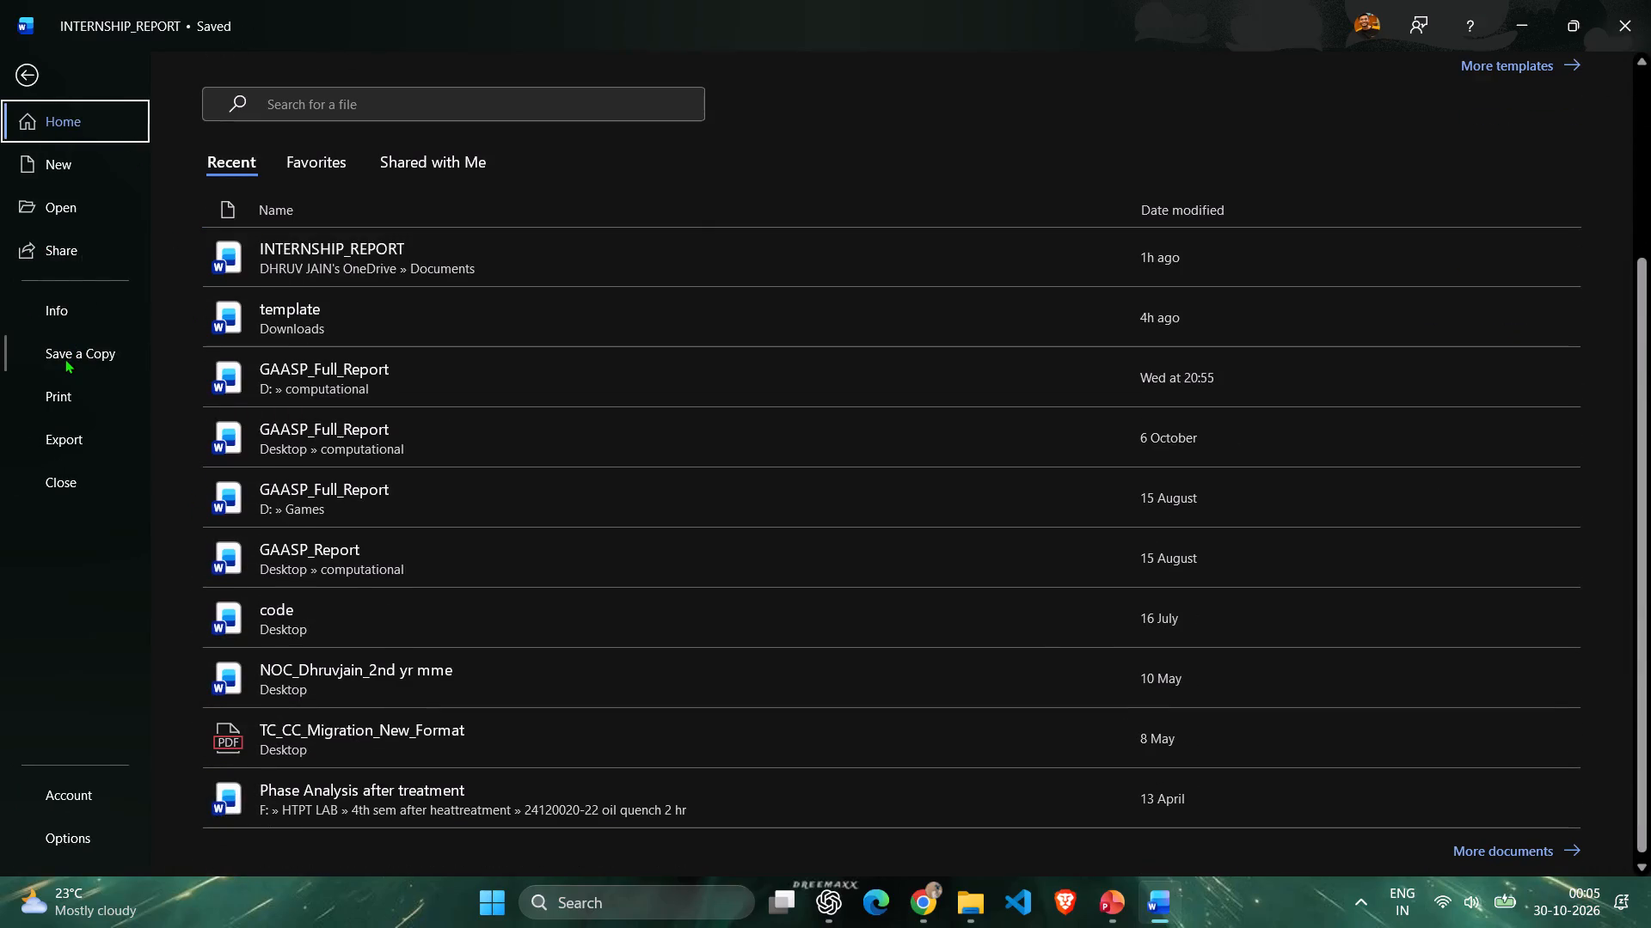
click(65, 358)
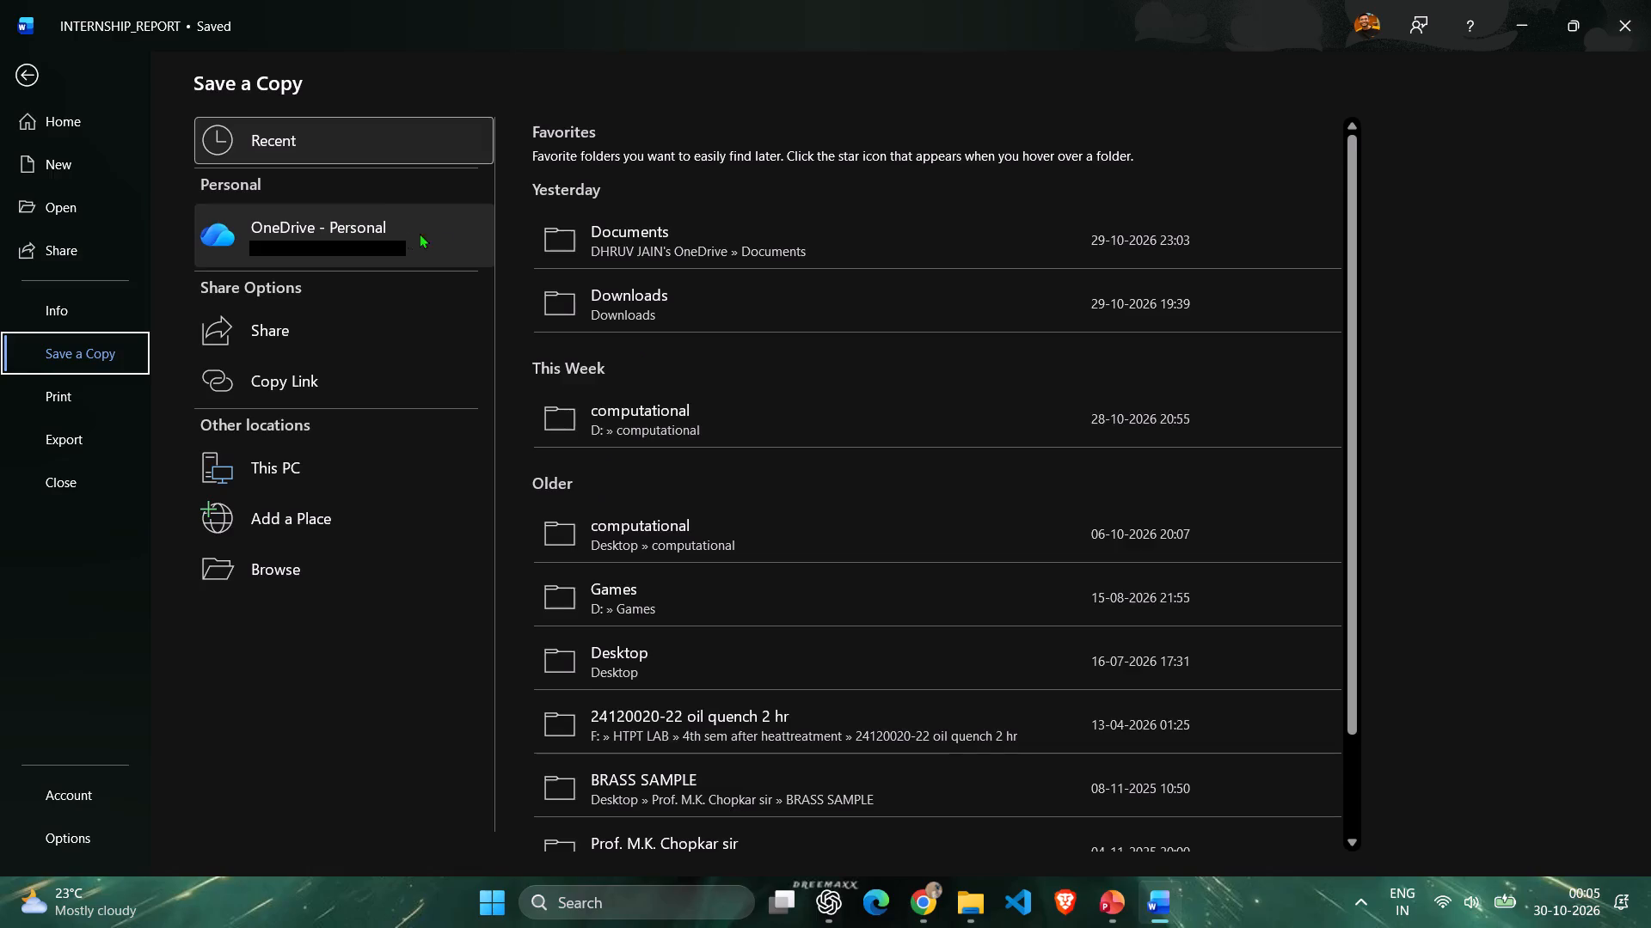
click(319, 468)
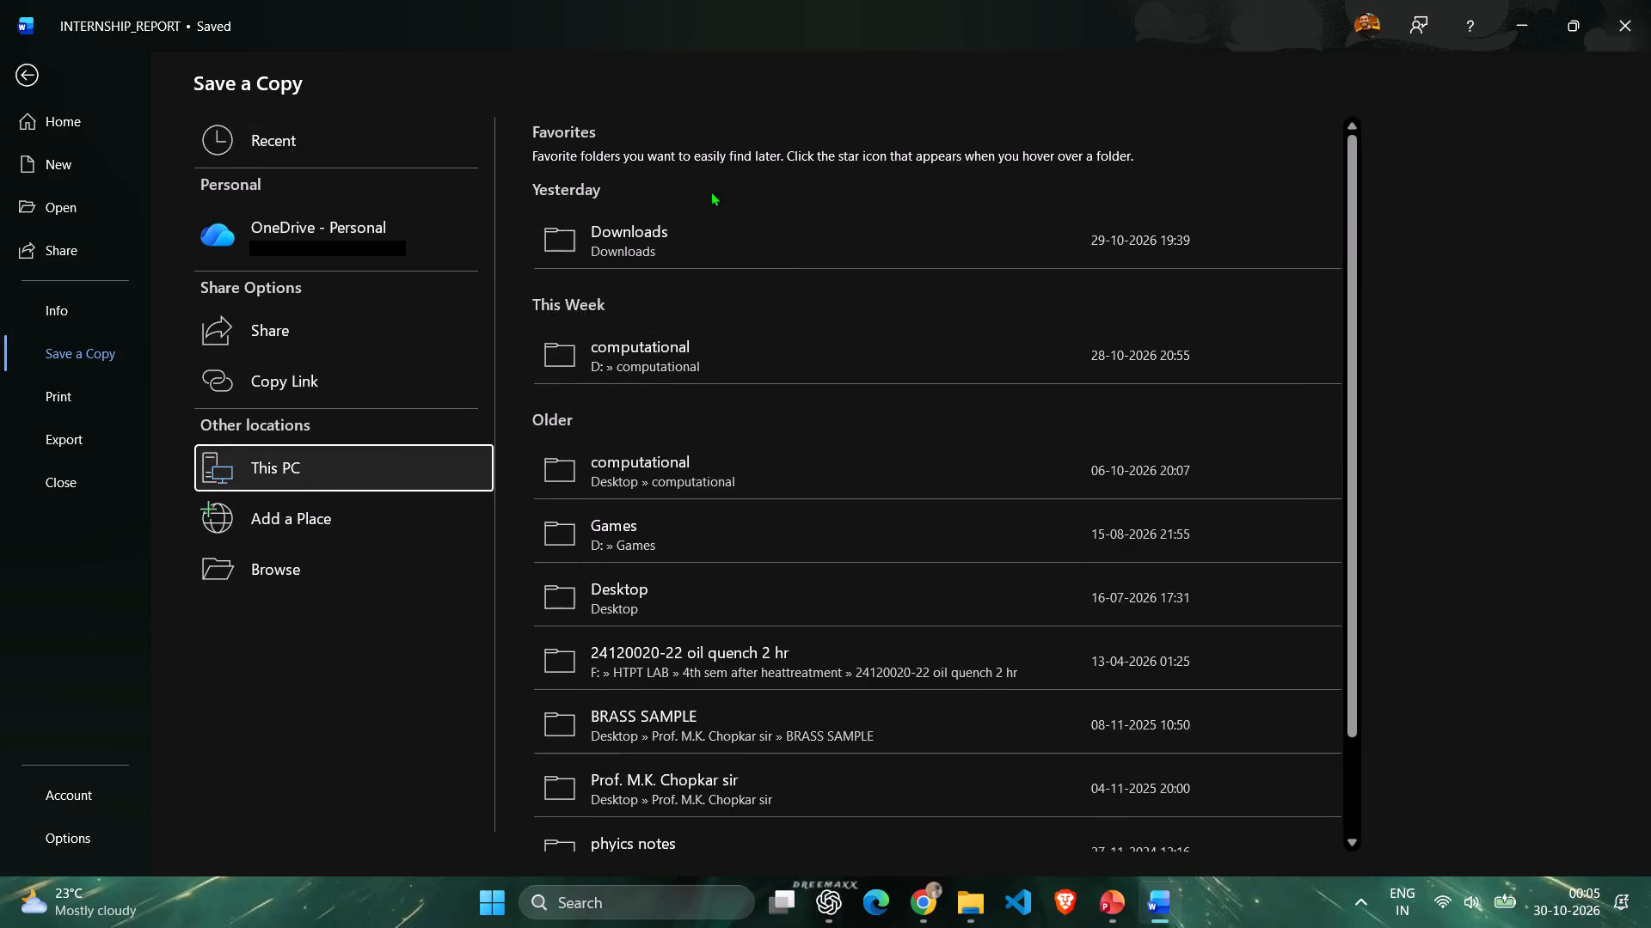
click(652, 584)
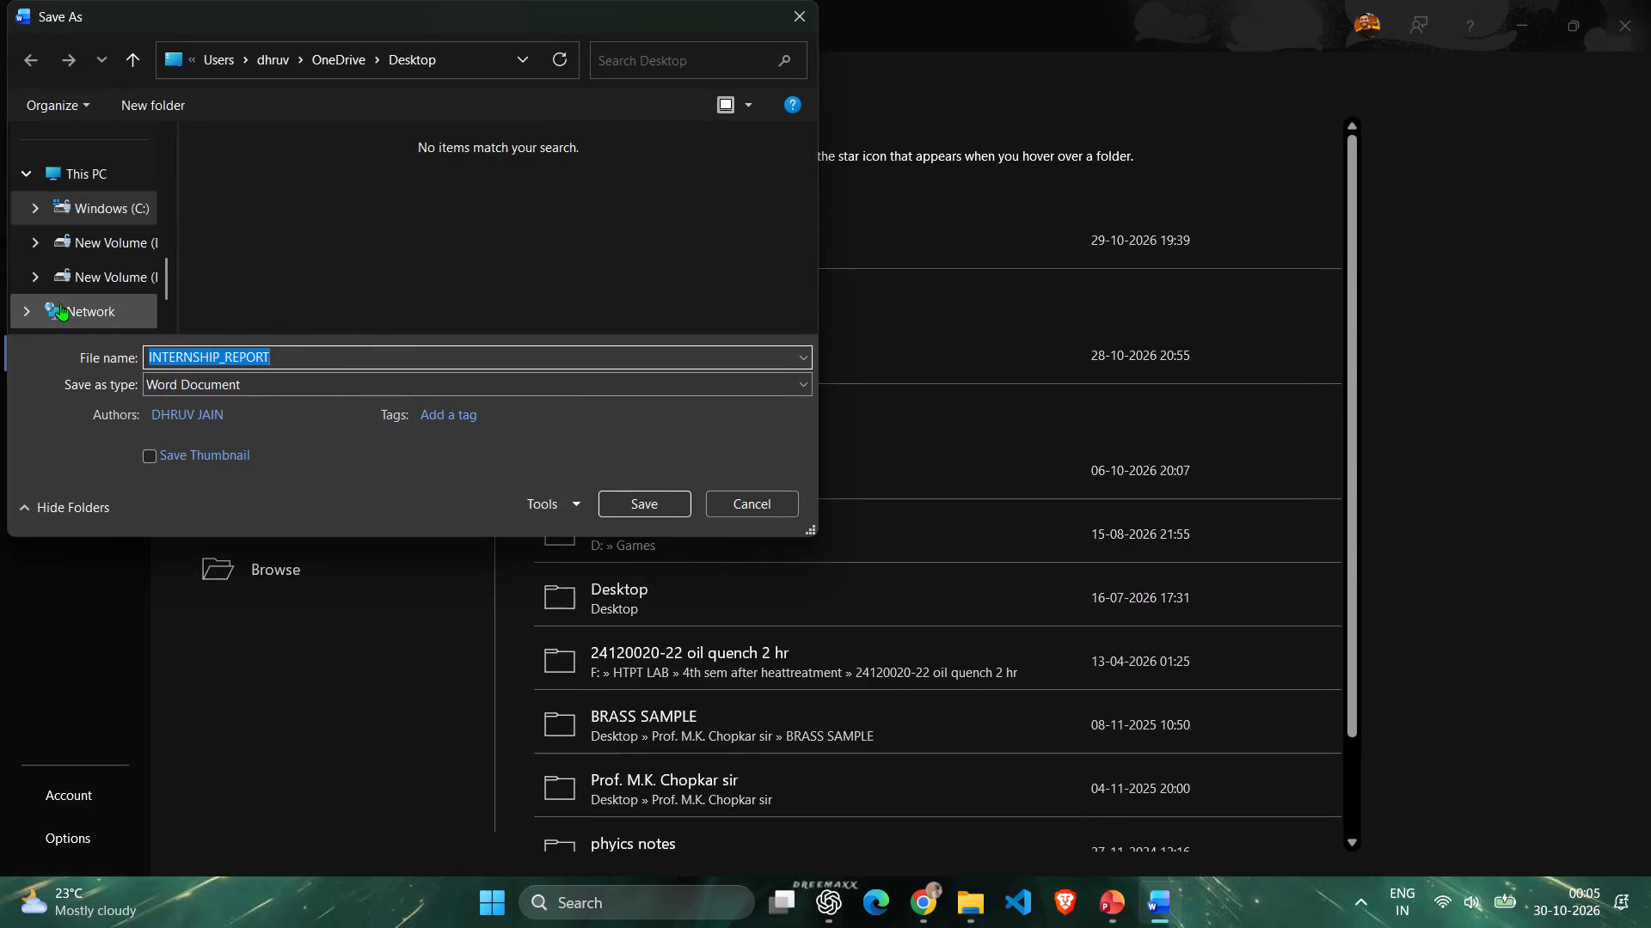
scroll(86, 276, down, 1)
scroll(96, 245, up, 2)
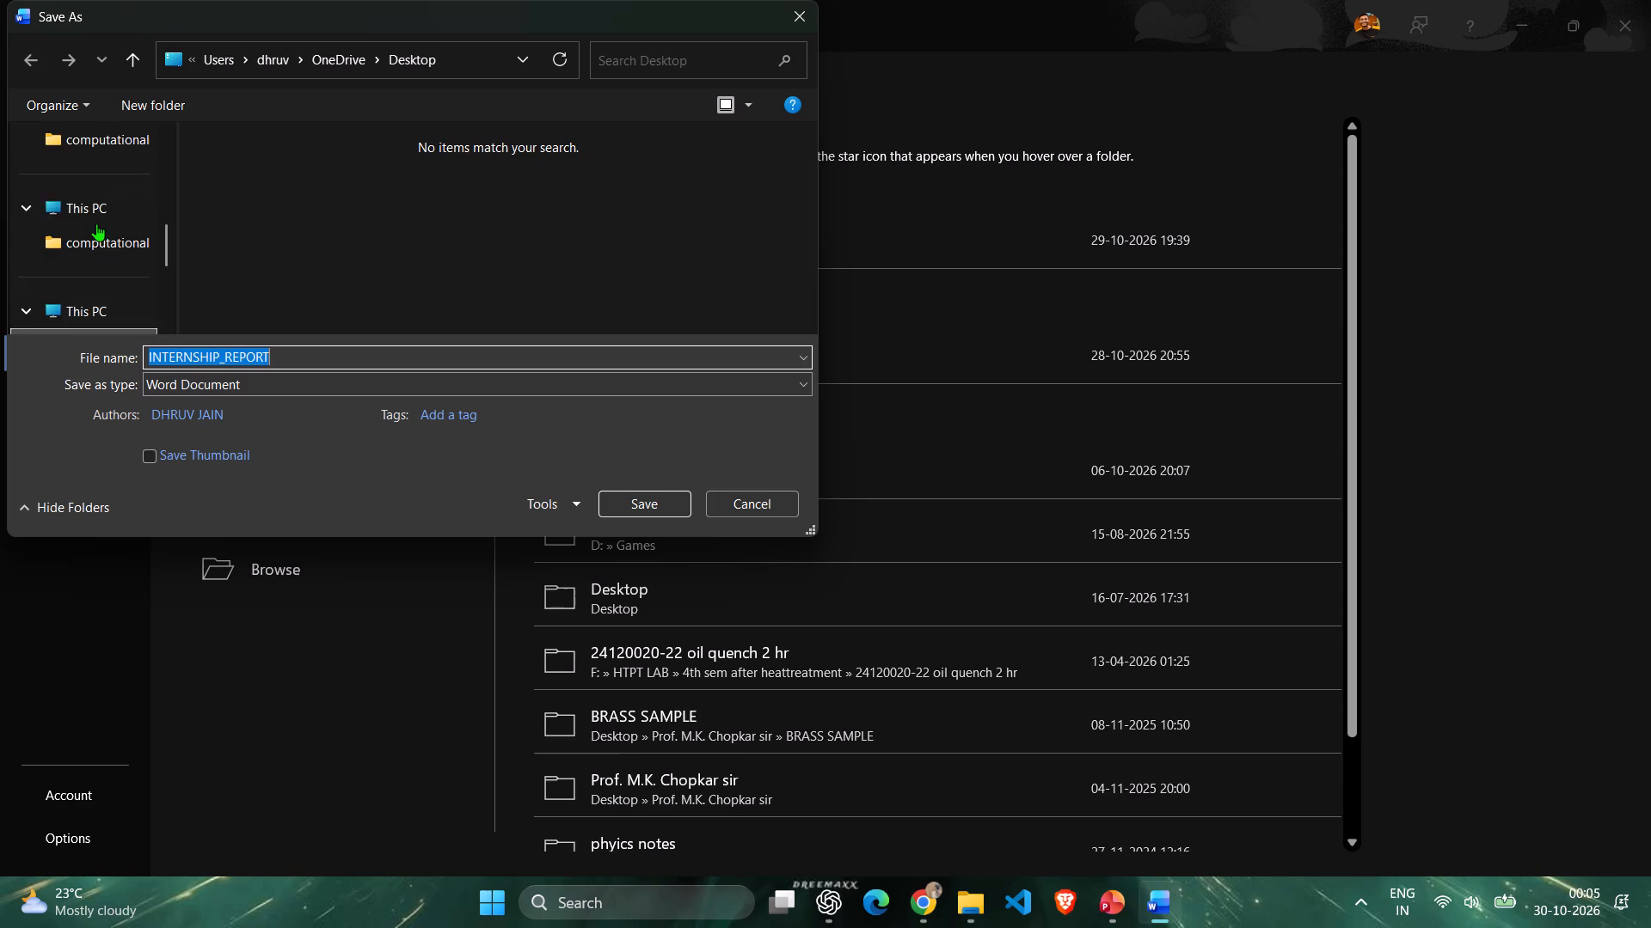
scroll(96, 222, up, 1)
scroll(96, 259, down, 2)
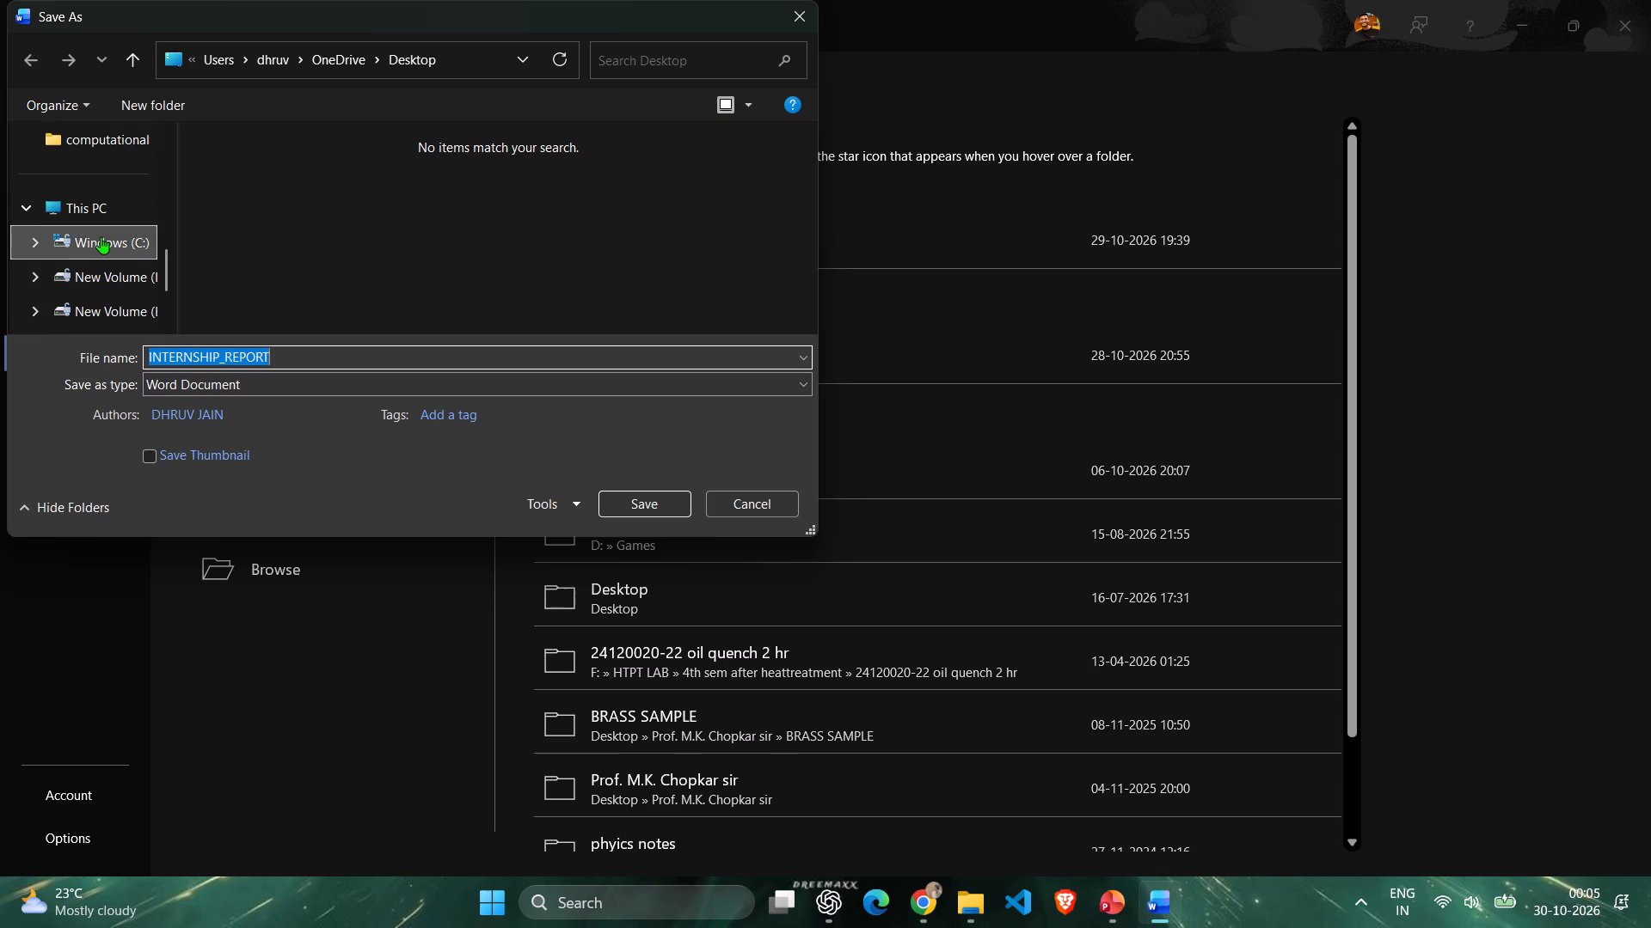
scroll(101, 236, up, 4)
click(103, 212)
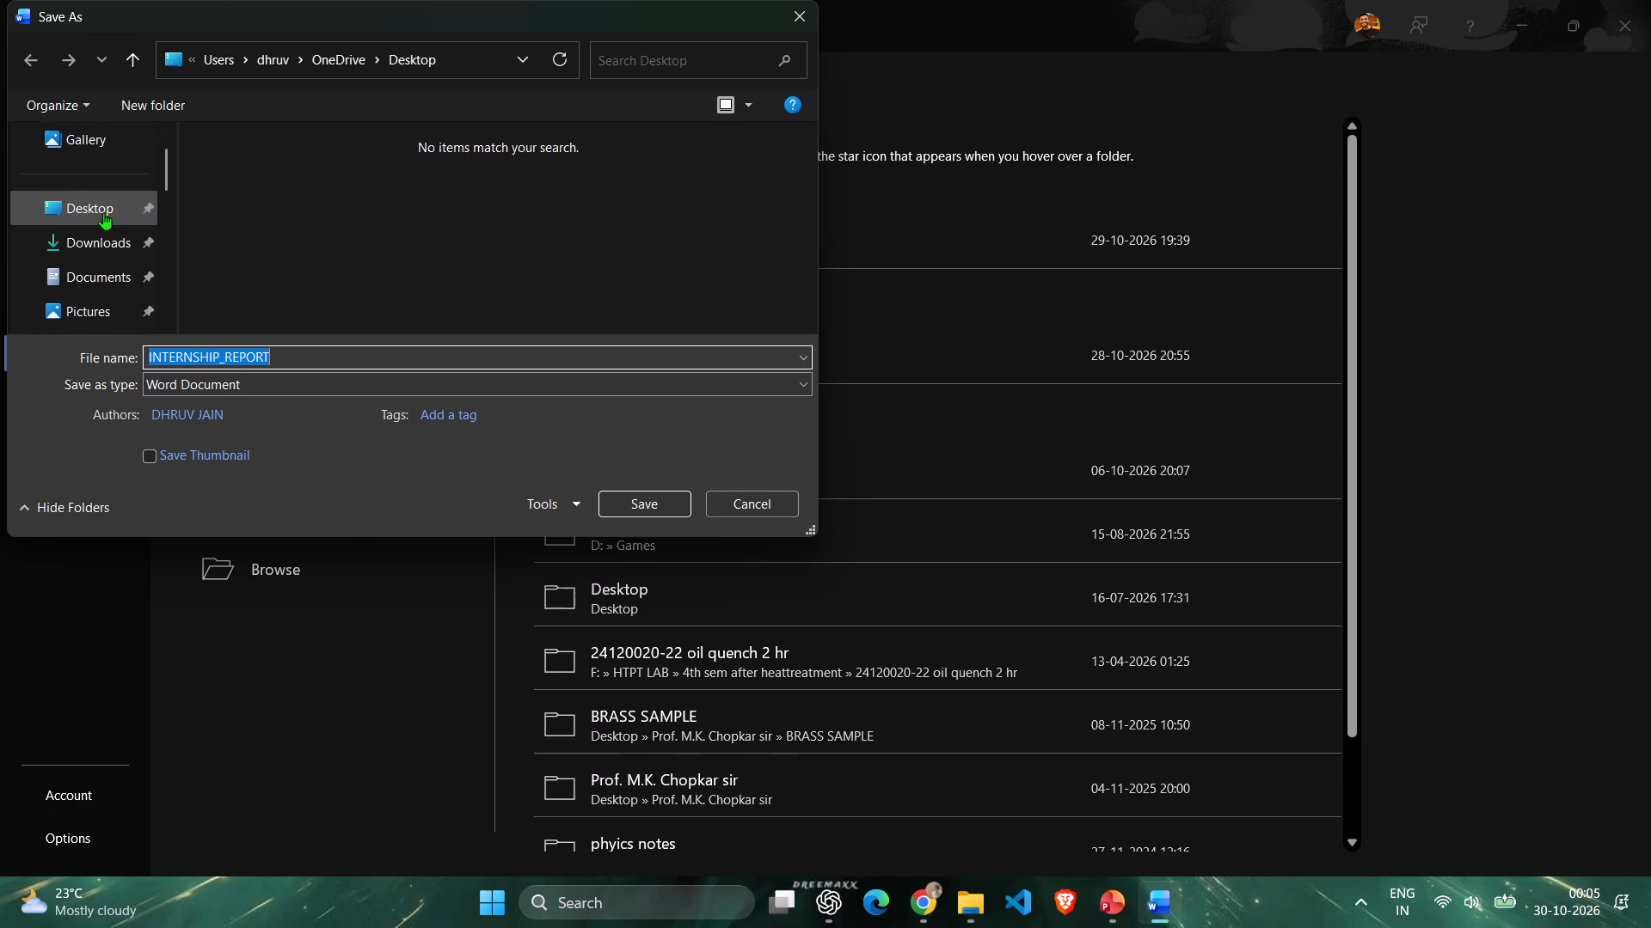
click(298, 388)
click(224, 511)
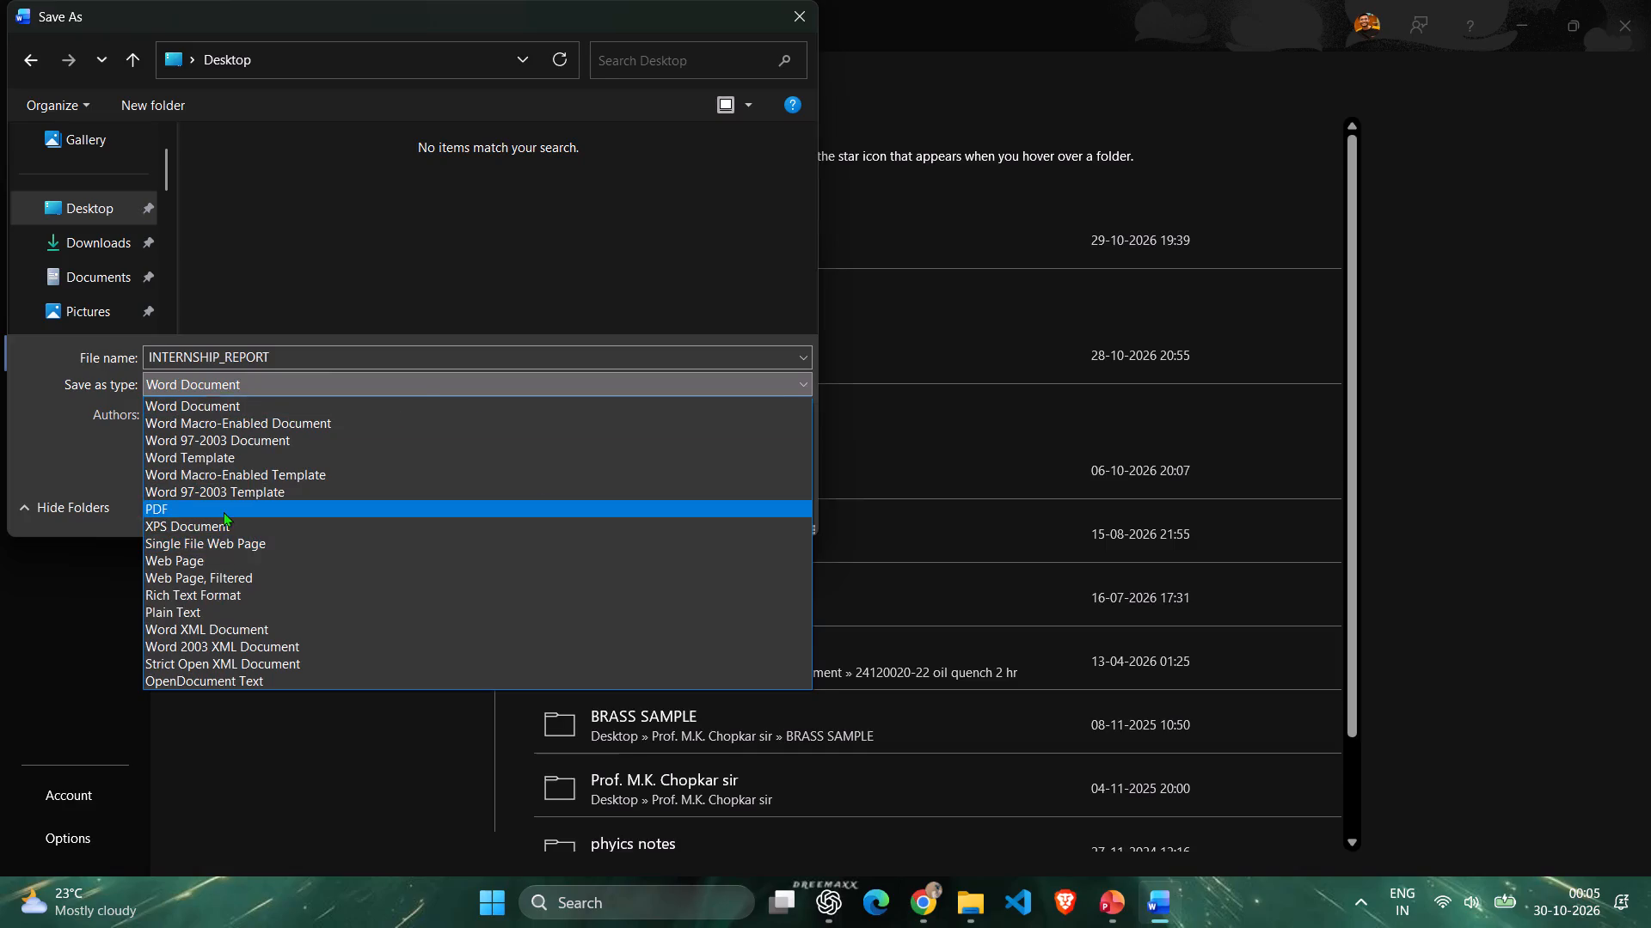
click(623, 553)
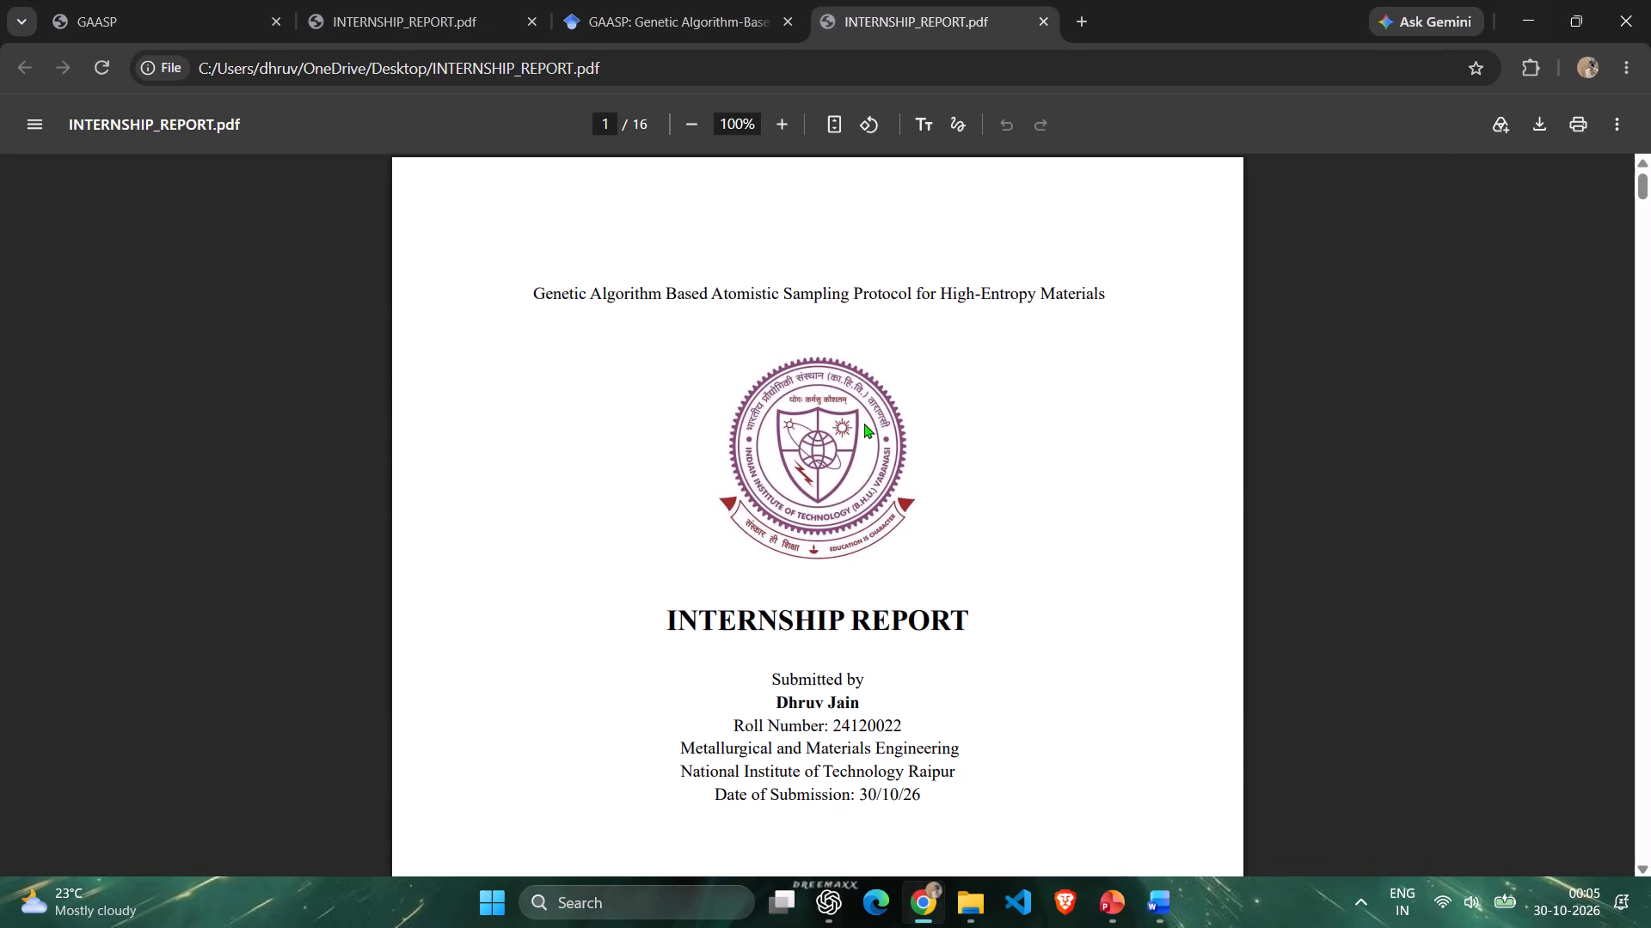
Examine the page layout of the exported PDF's closing pages, from the references back to section 9.4.
scroll(864, 423, down, 11)
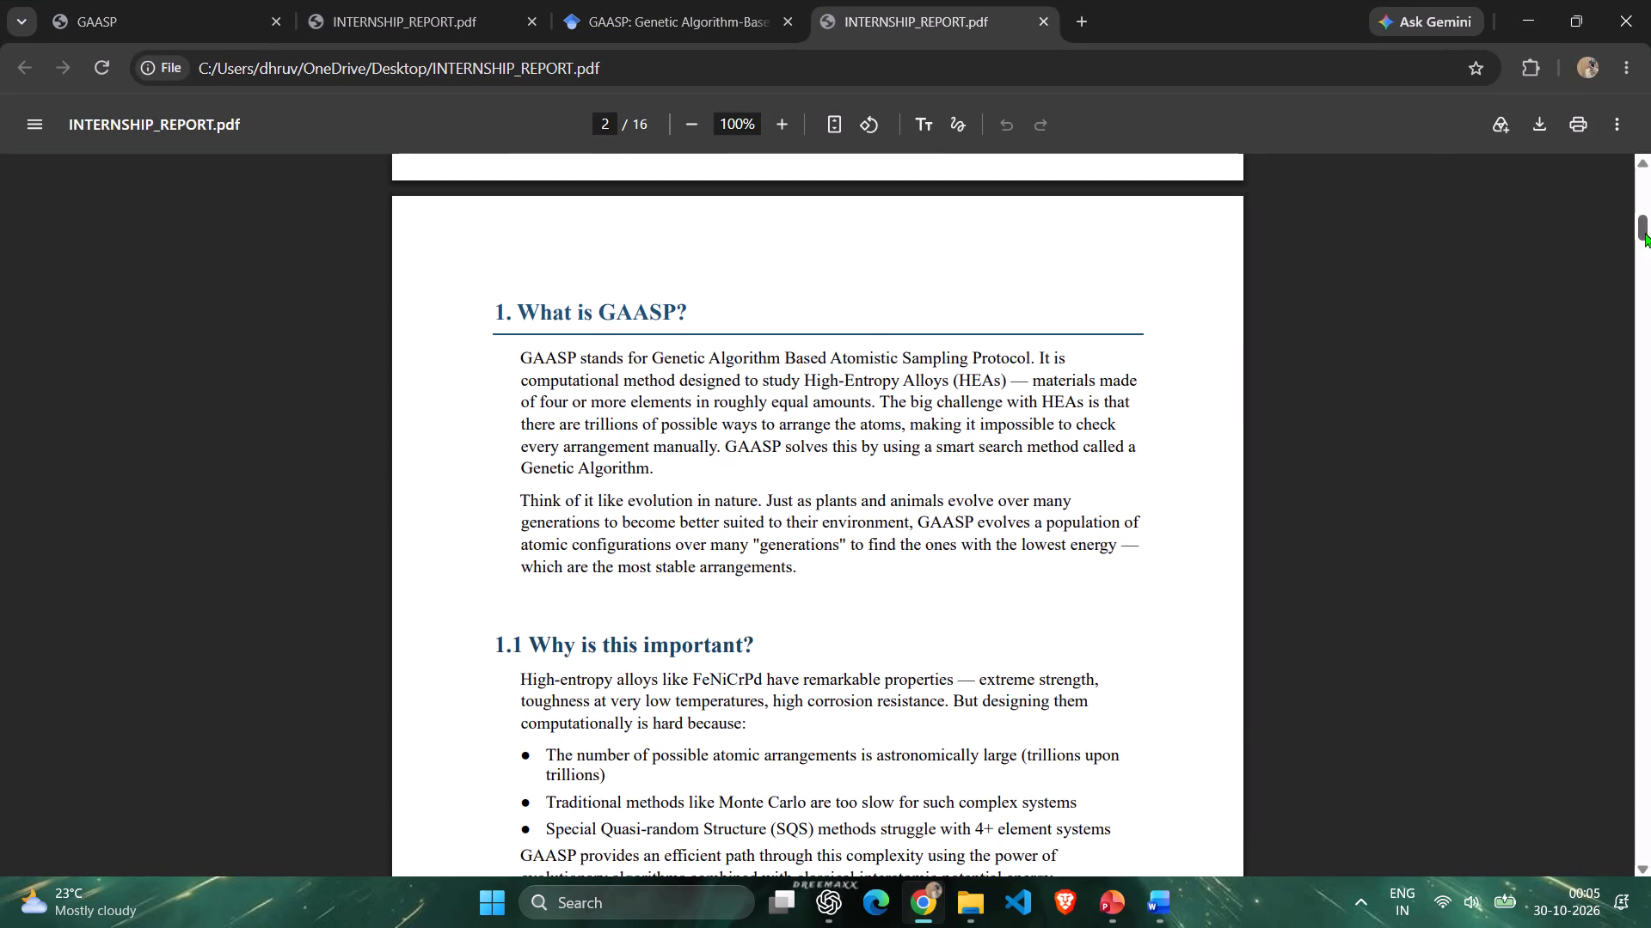
drag(1645, 232, 1650, 901)
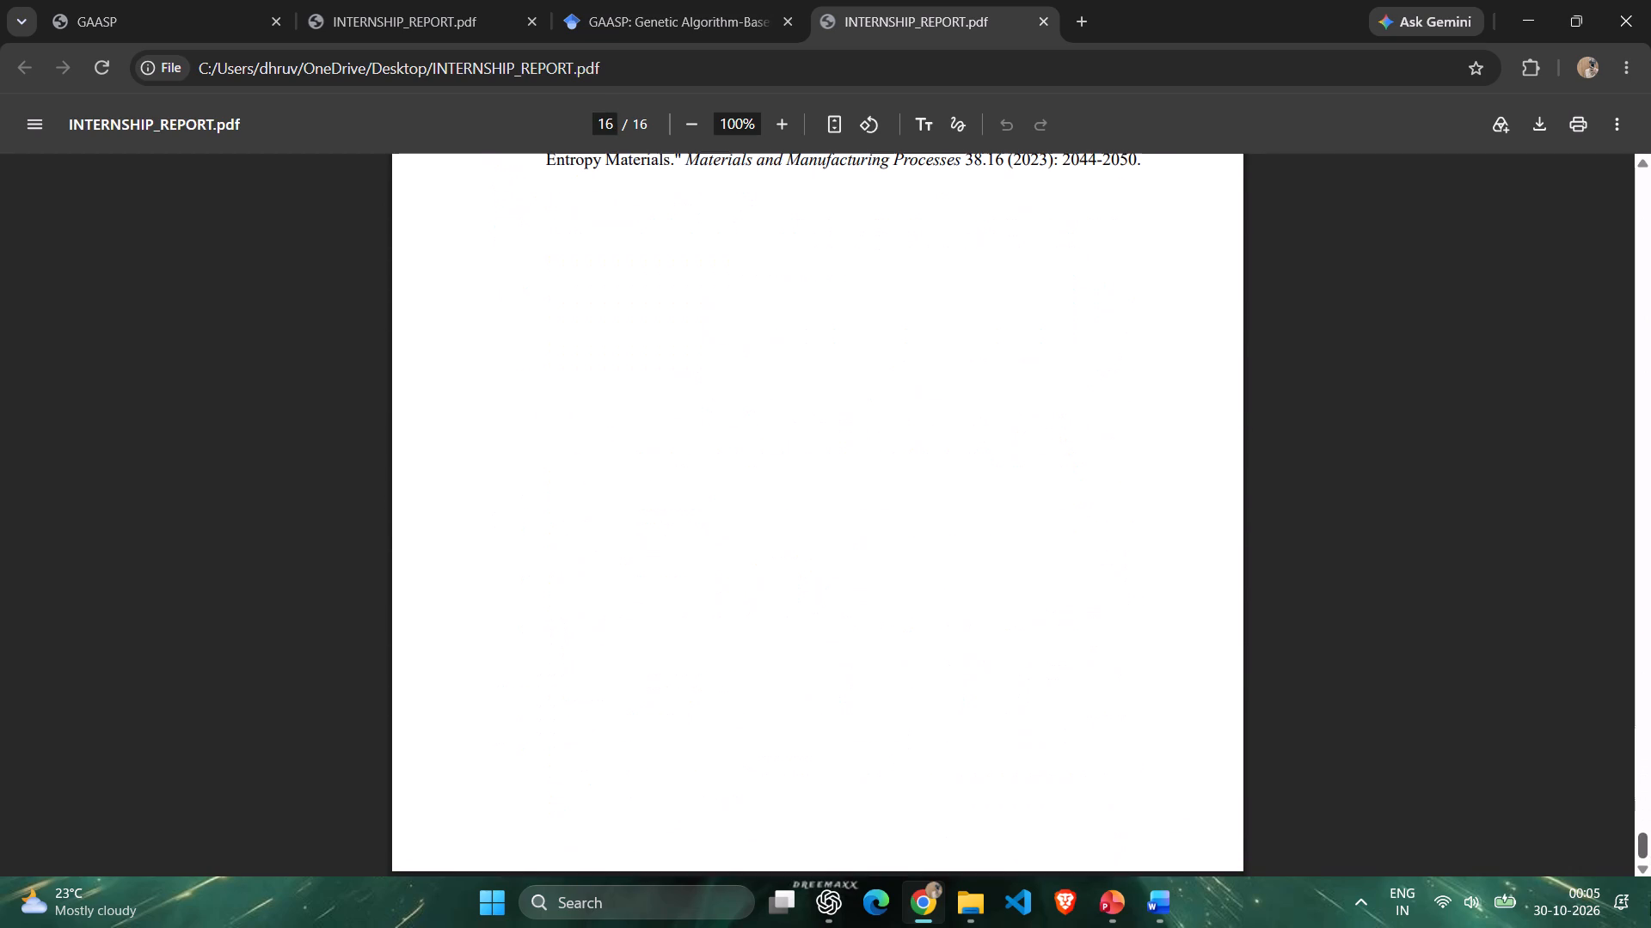
drag(1650, 901, 1648, 822)
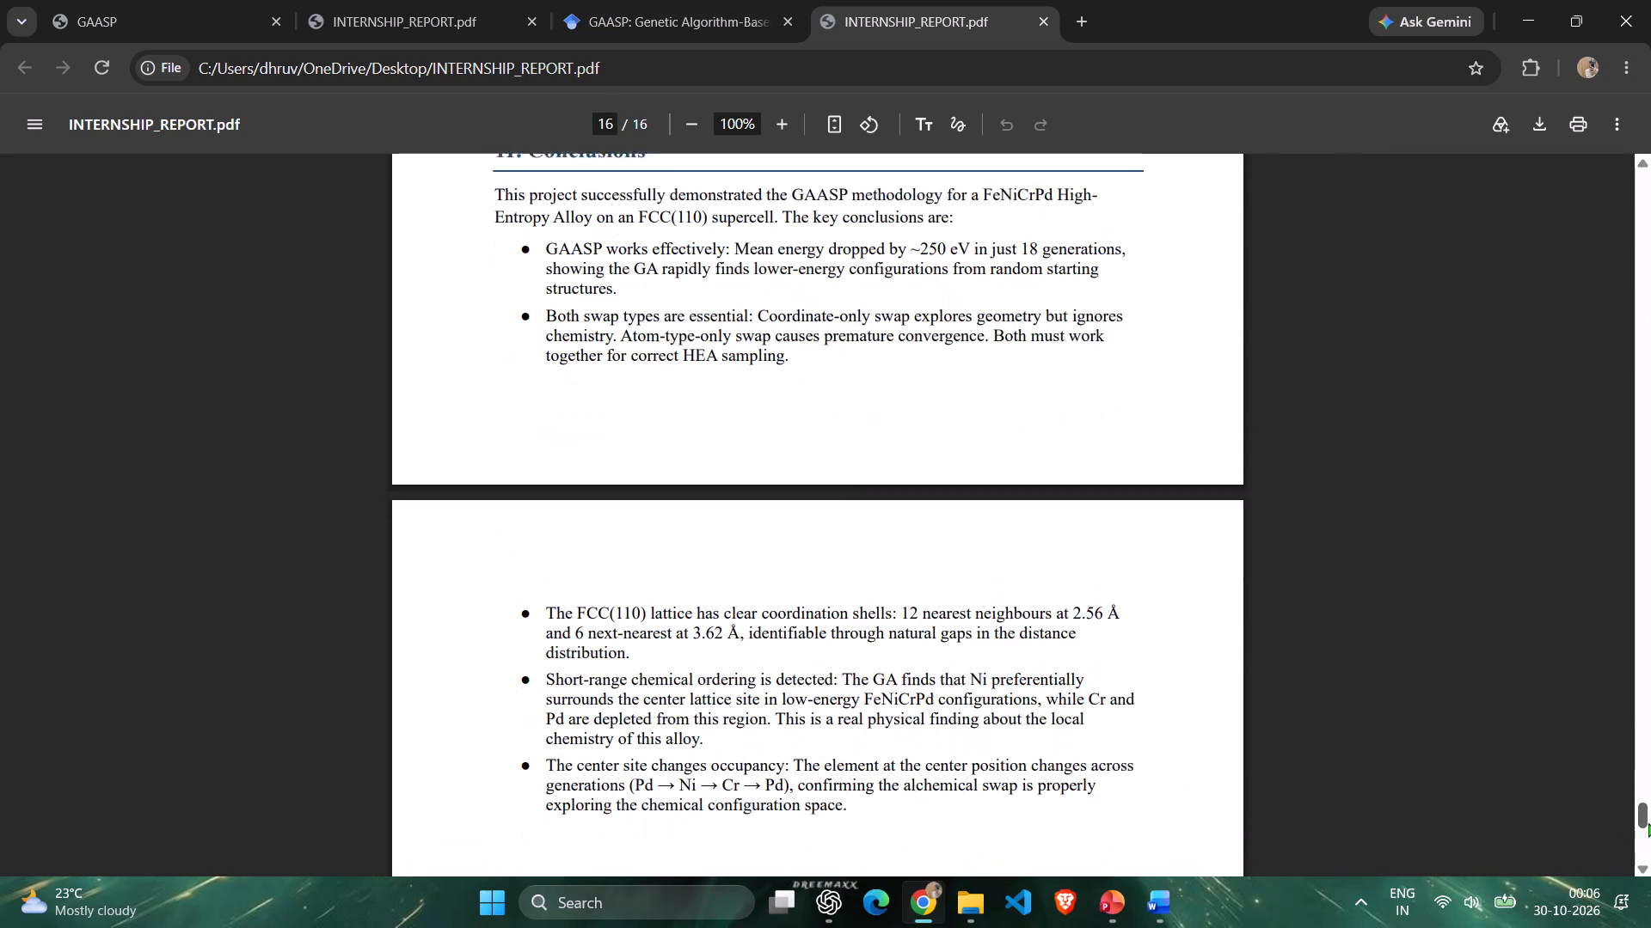
drag(1648, 822, 1648, 797)
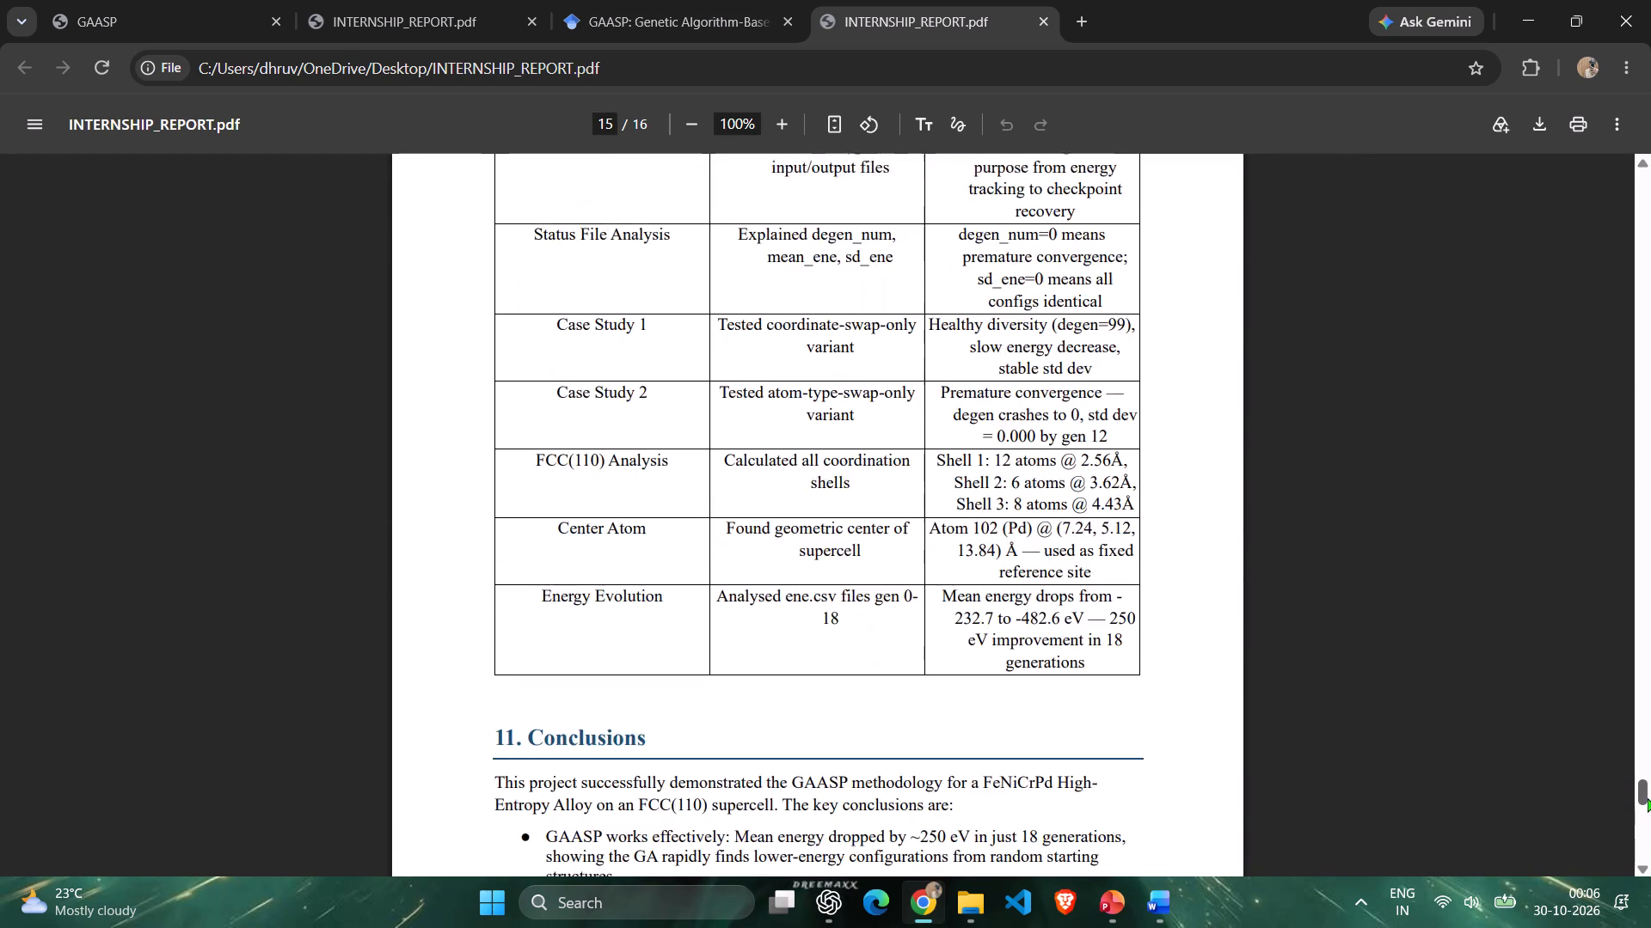
drag(1648, 797, 1648, 737)
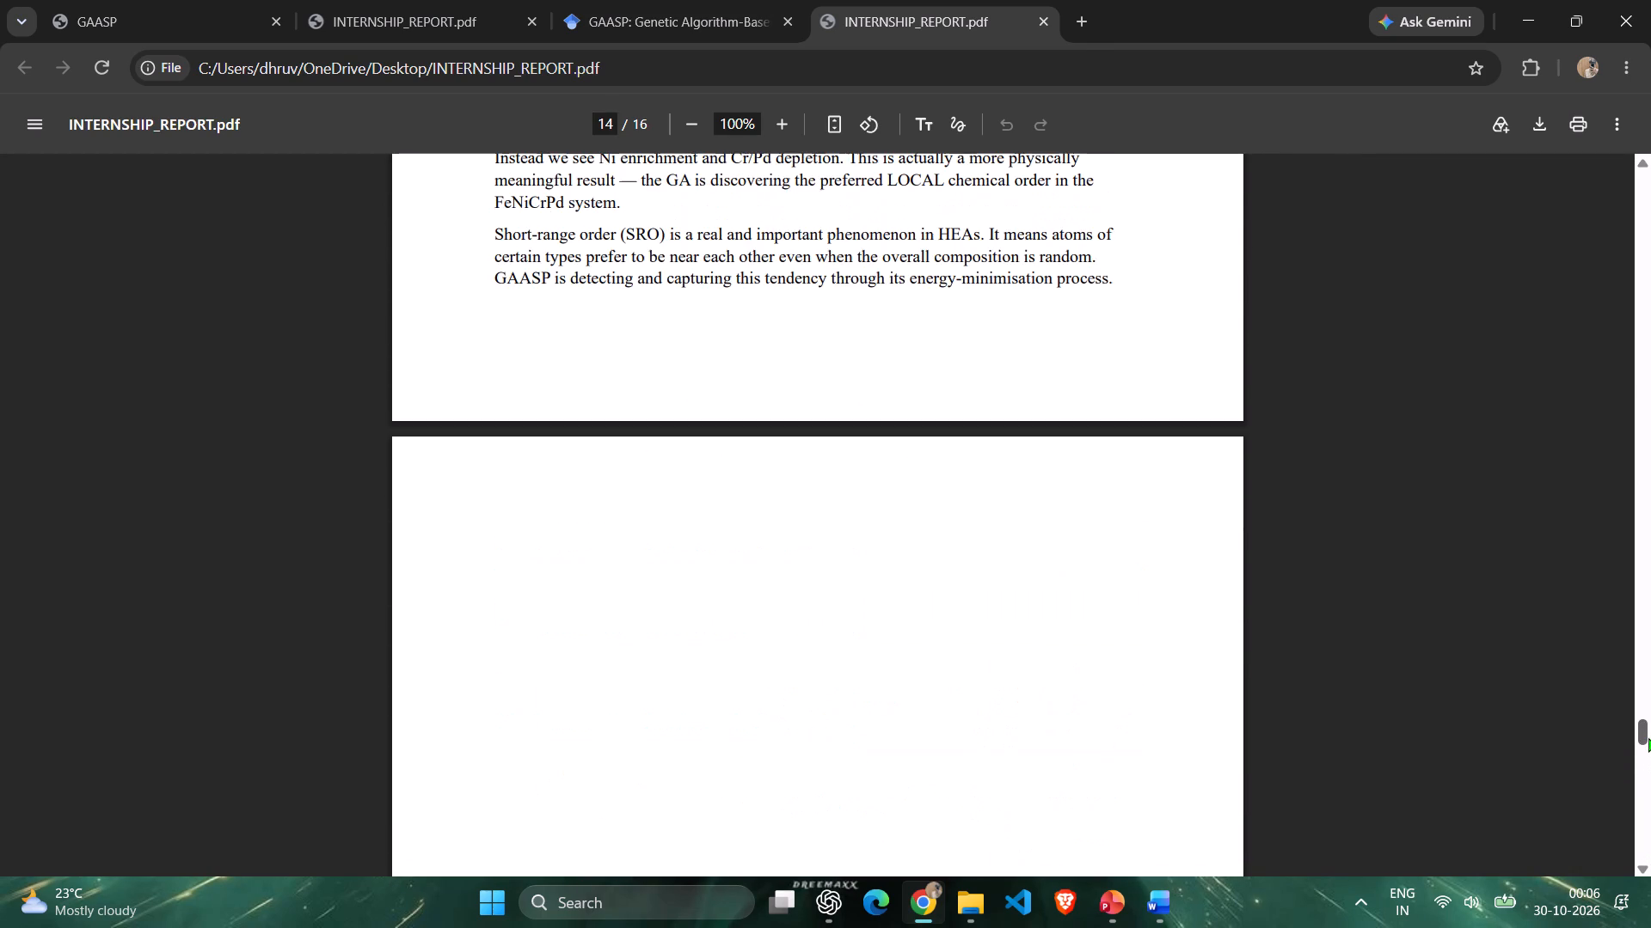
drag(1648, 737, 1650, 796)
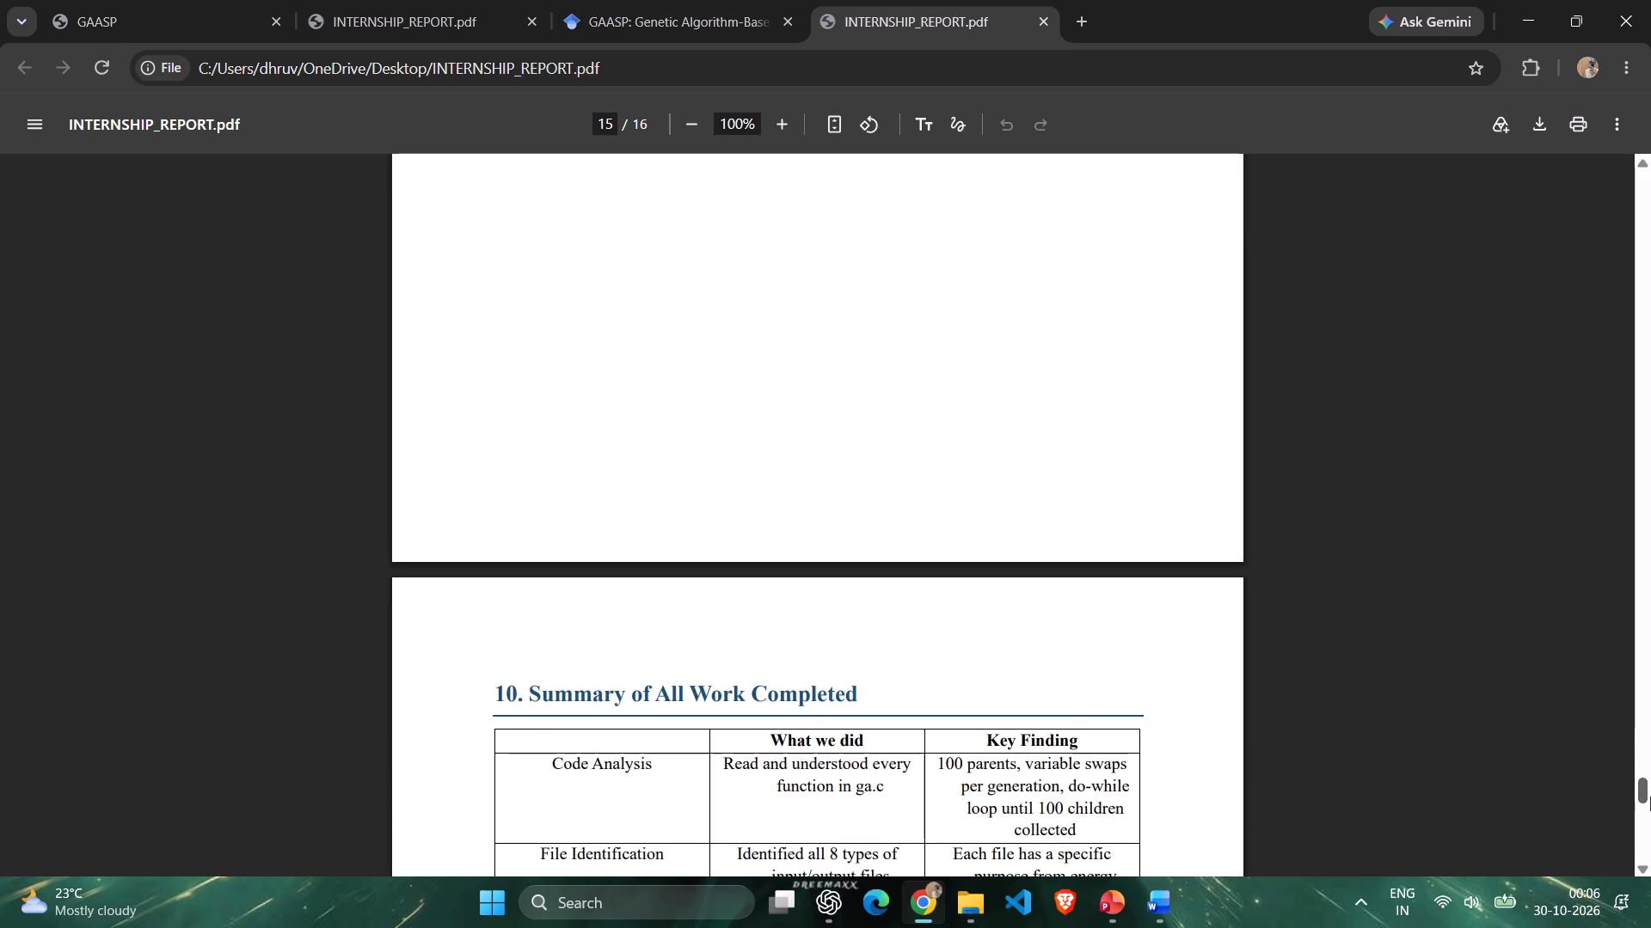
drag(1650, 796, 1650, 786)
scroll(1633, 773, up, 10)
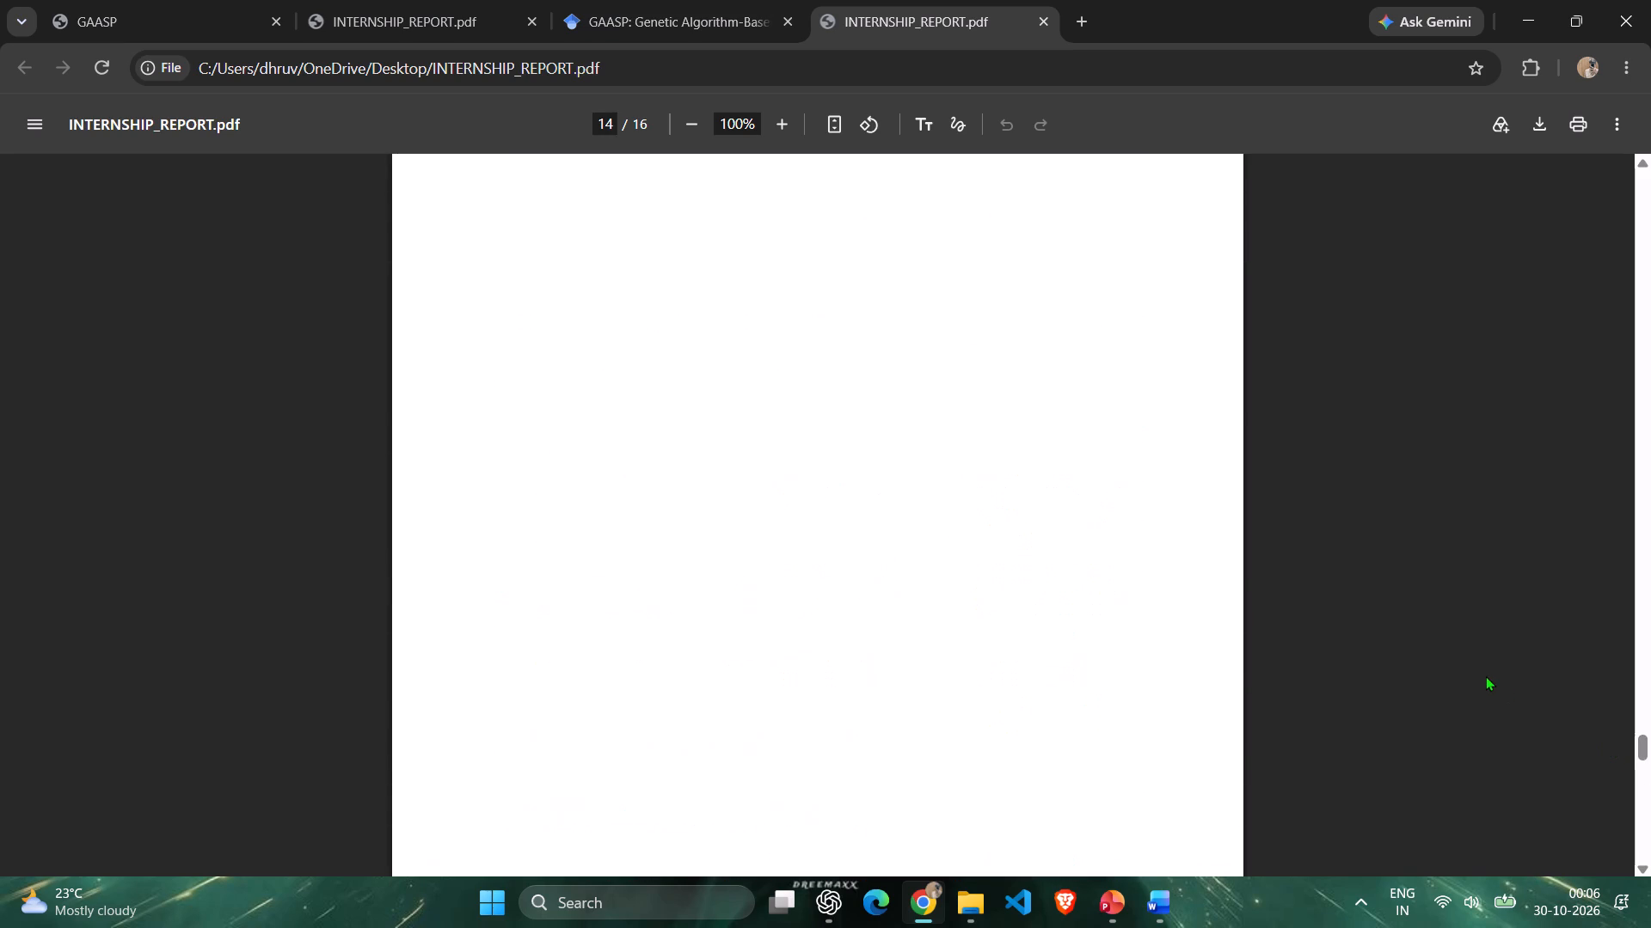
scroll(1486, 675, up, 14)
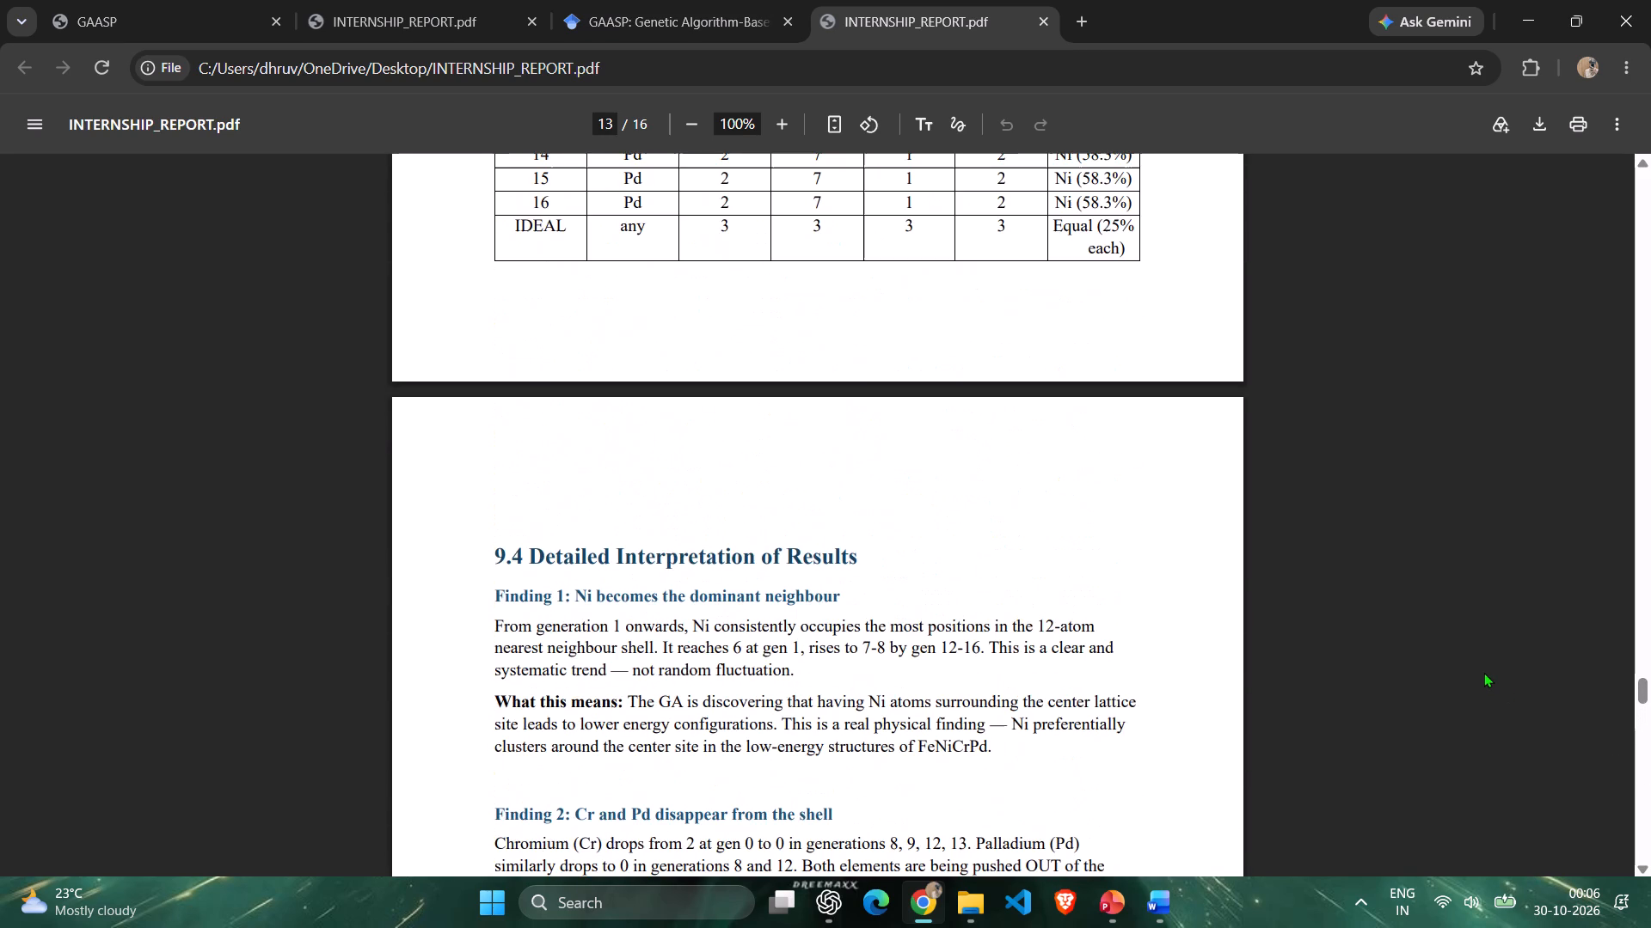
scroll(1484, 672, down, 6)
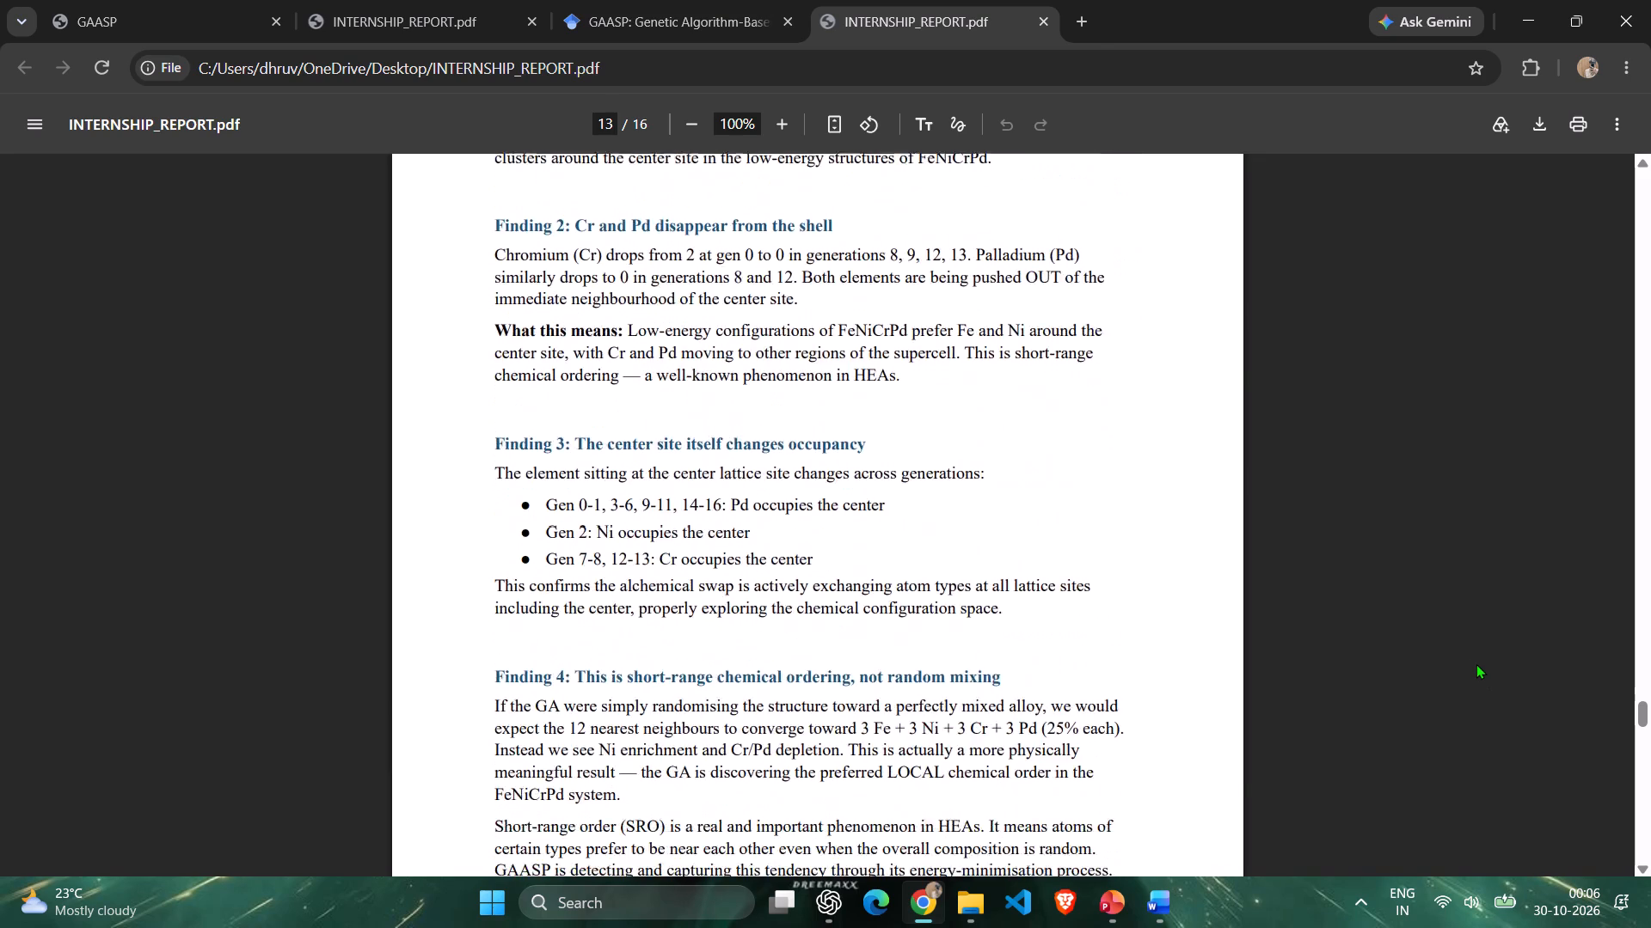
scroll(1451, 660, down, 2)
scroll(1015, 553, down, 5)
scroll(1013, 553, up, 1)
scroll(1013, 553, down, 11)
scroll(1008, 559, up, 7)
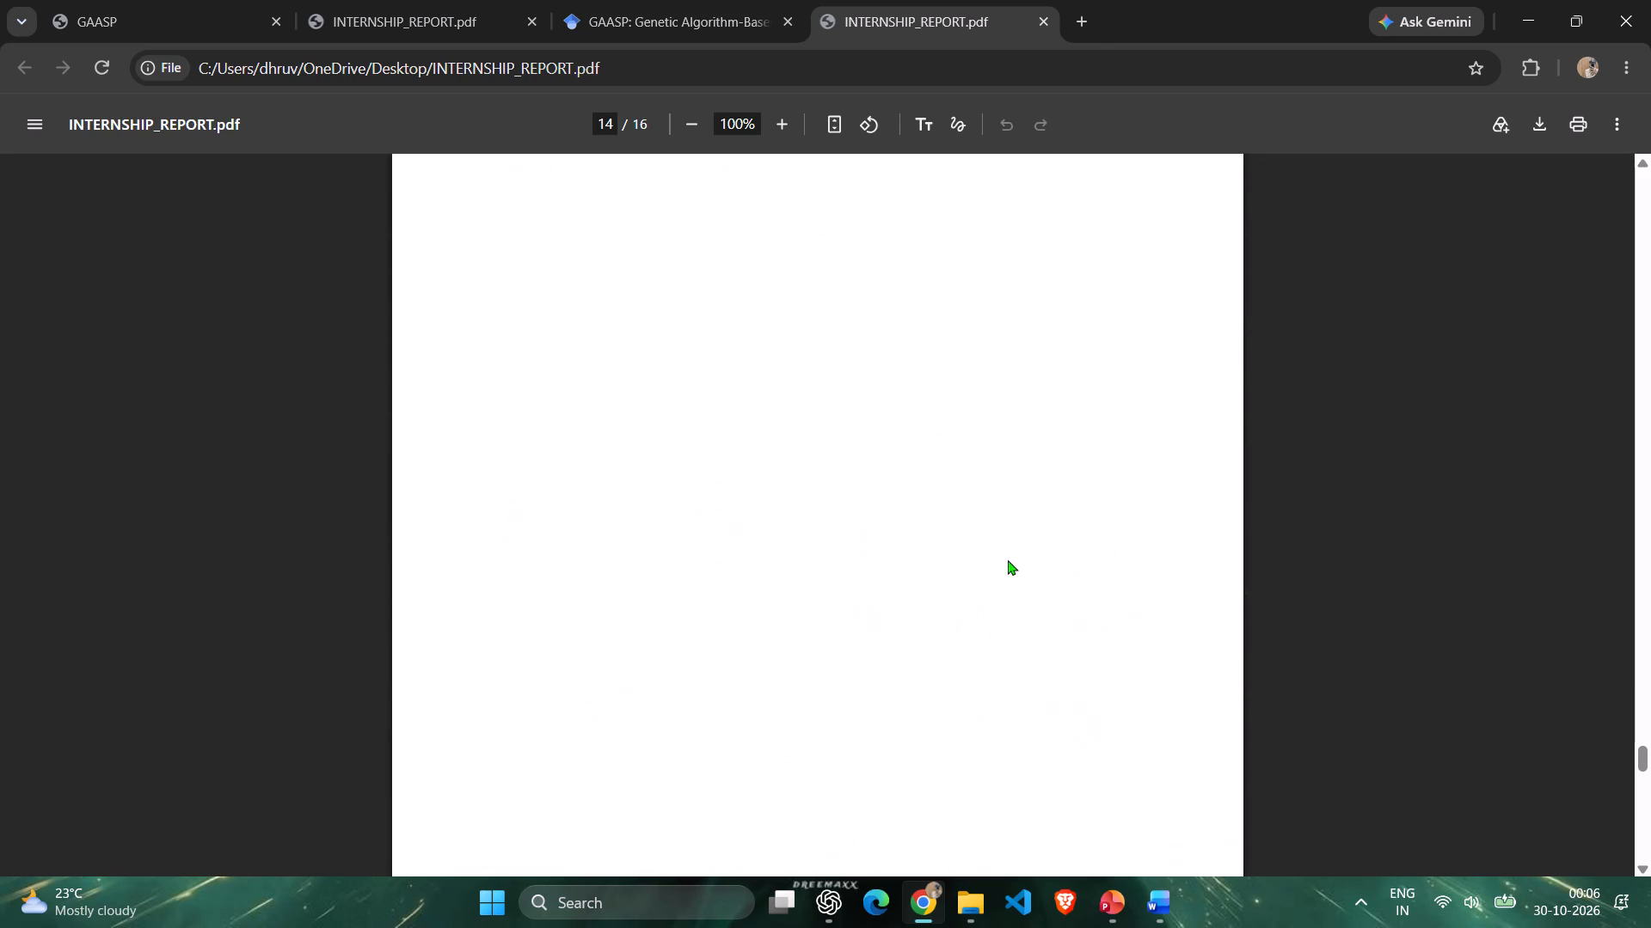
Check the exported PDF's layout and page breaks backwards from section 9 to the pages before section 7.
scroll(1008, 559, up, 20)
scroll(1008, 559, up, 4)
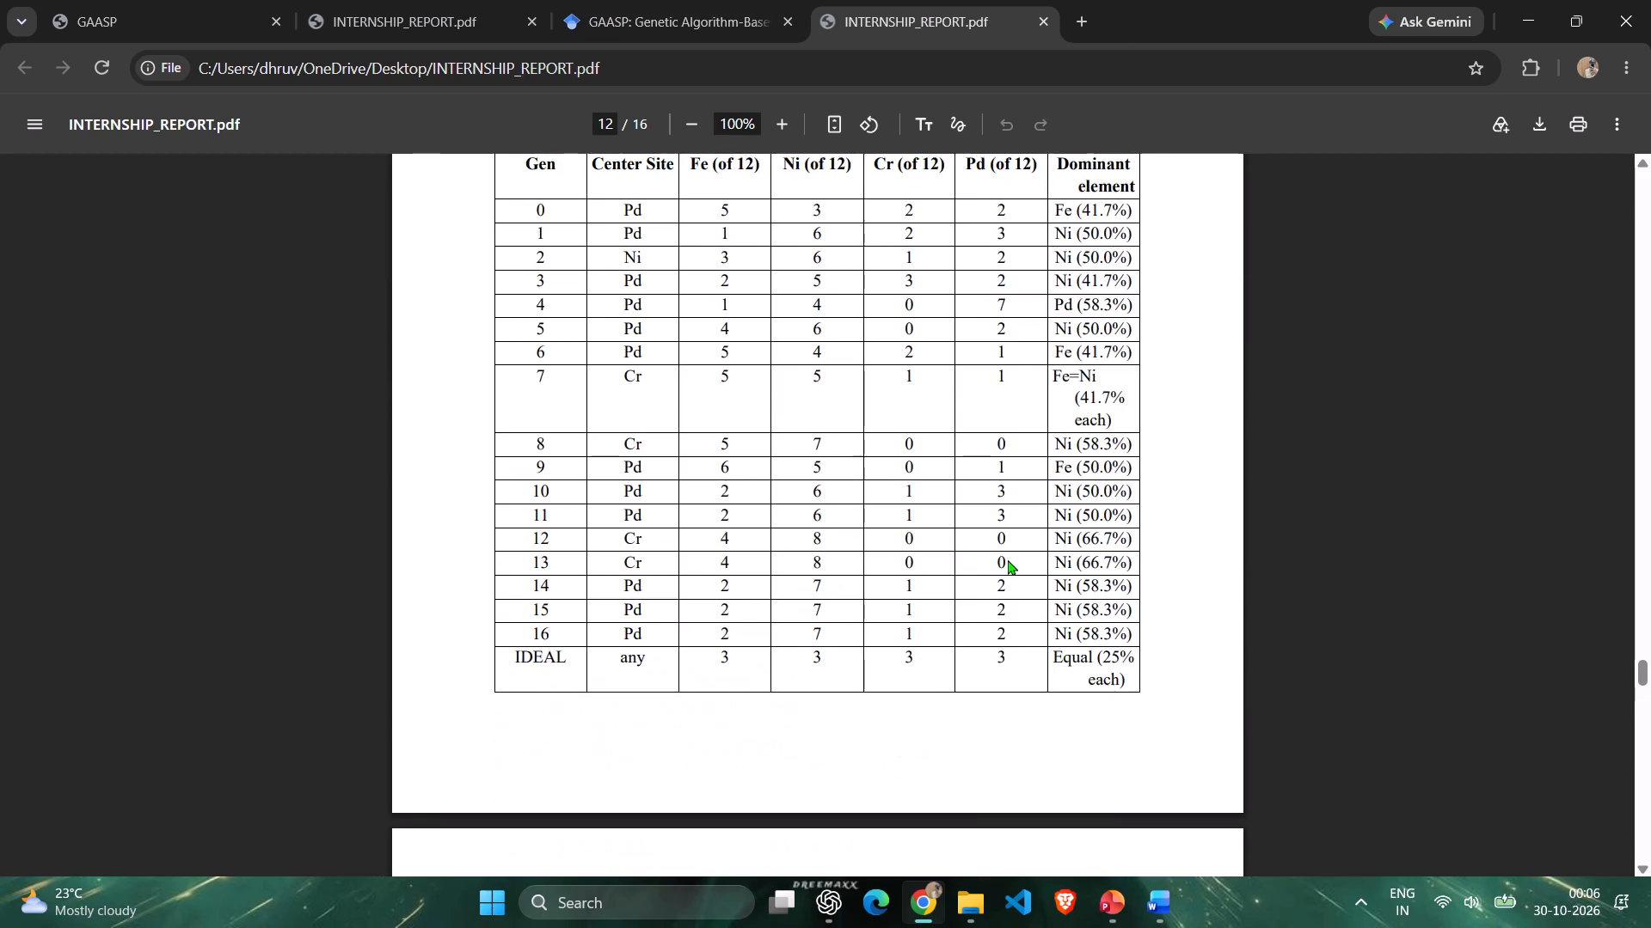
scroll(1008, 559, up, 8)
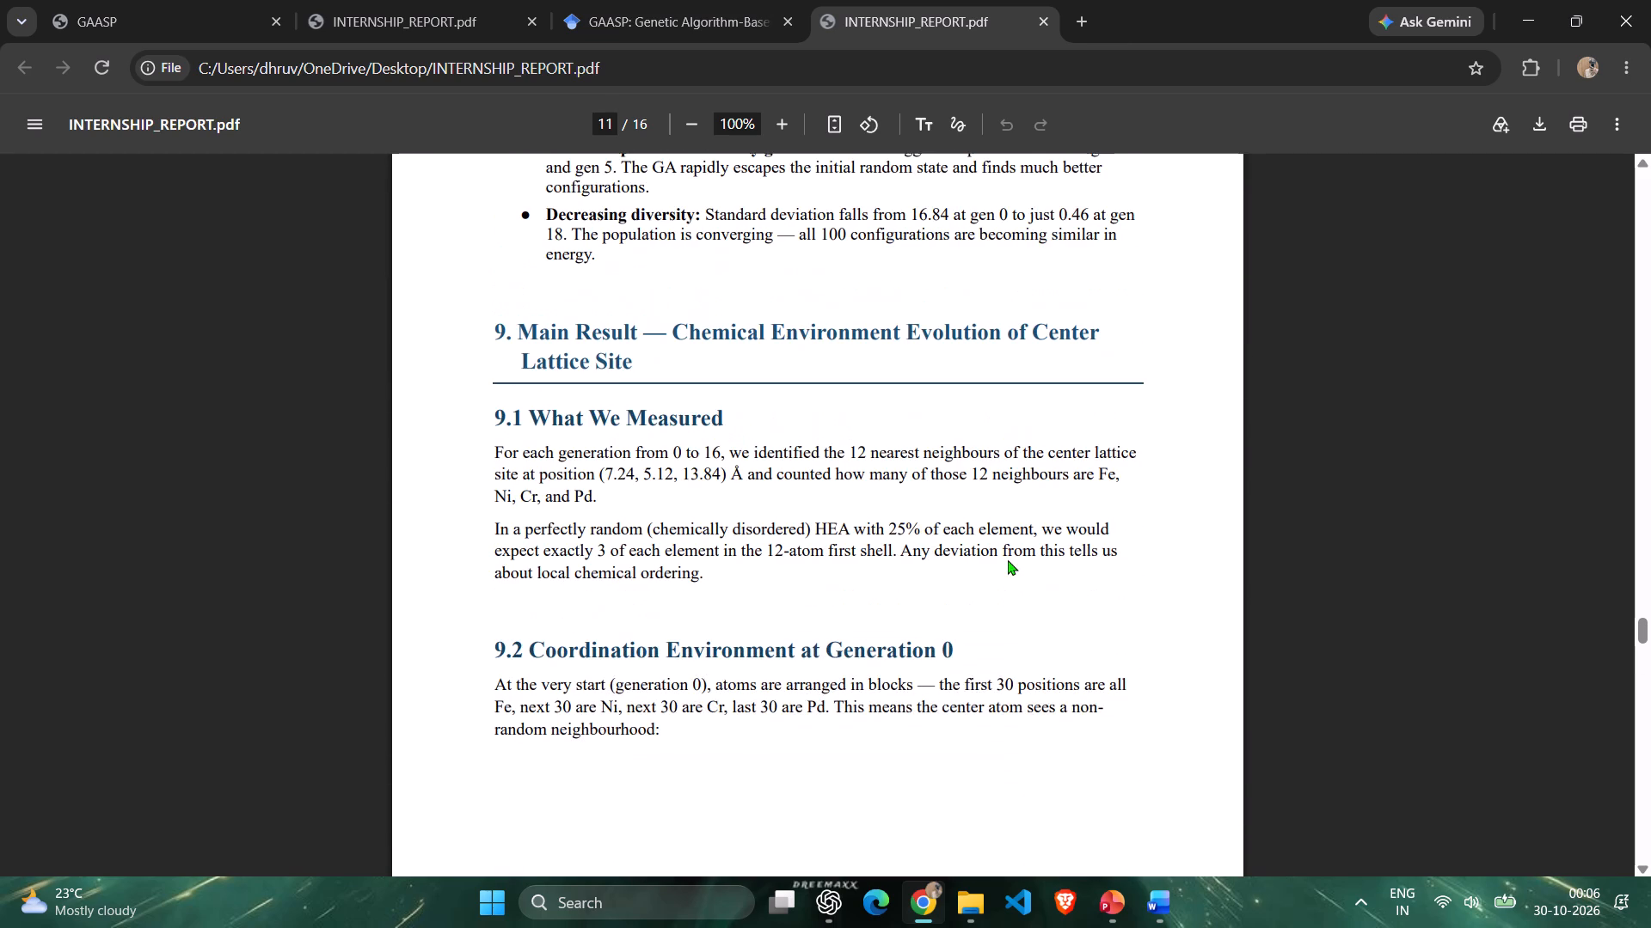
scroll(1008, 559, up, 8)
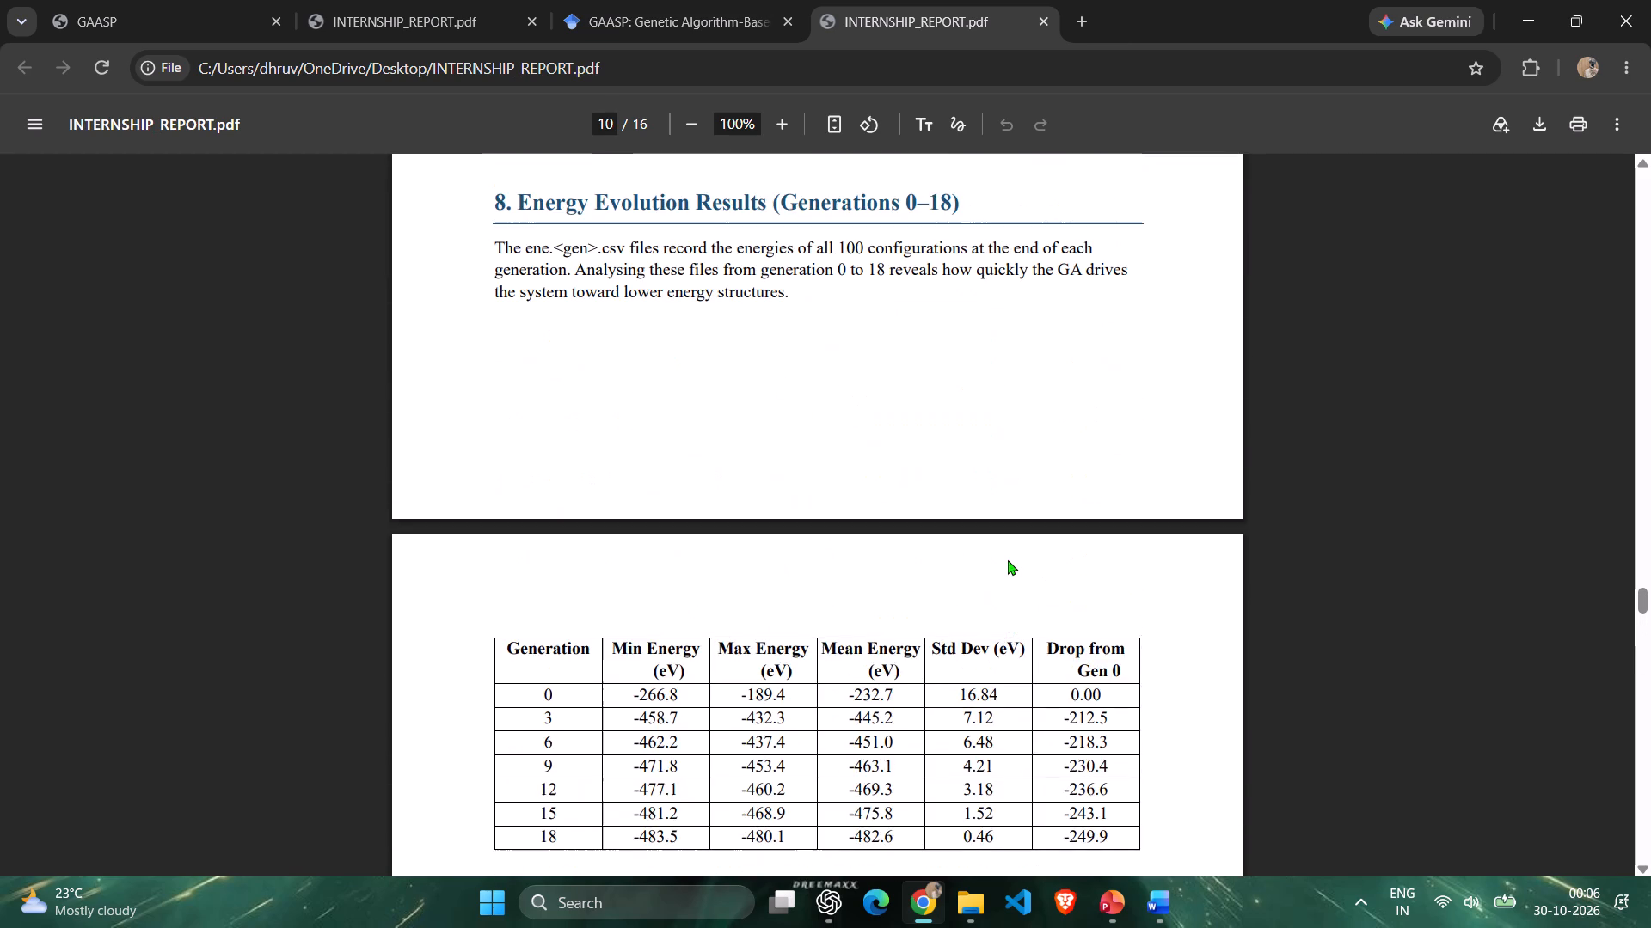
scroll(1008, 557, up, 18)
scroll(1009, 553, up, 7)
scroll(1014, 536, down, 5)
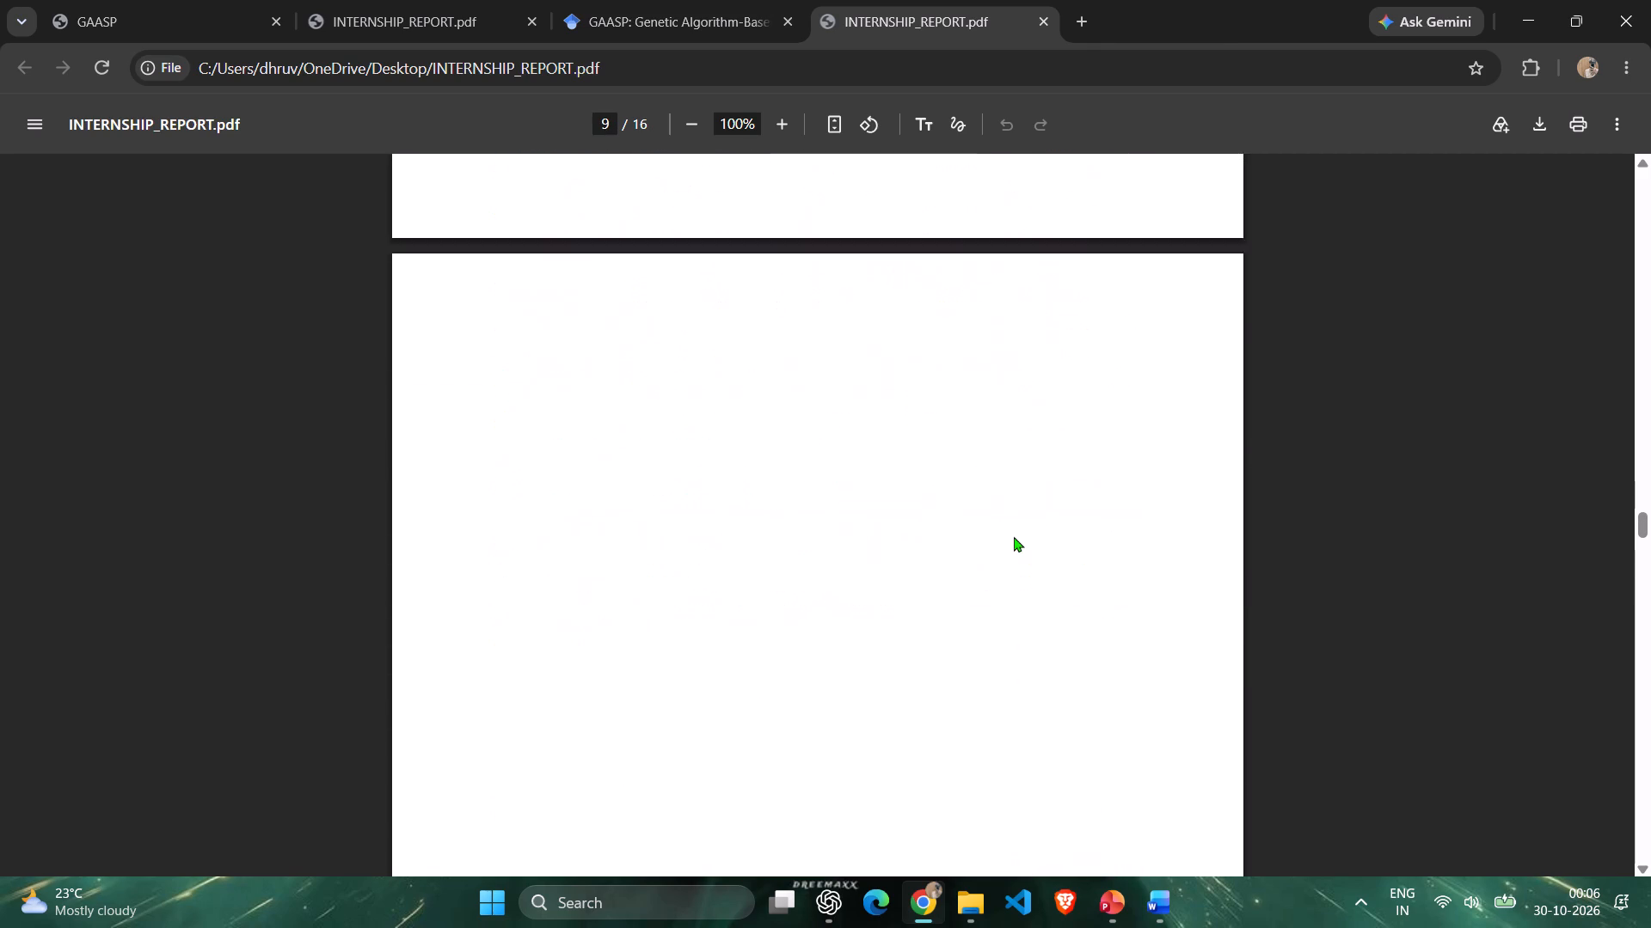
scroll(1014, 536, down, 11)
scroll(1014, 534, up, 6)
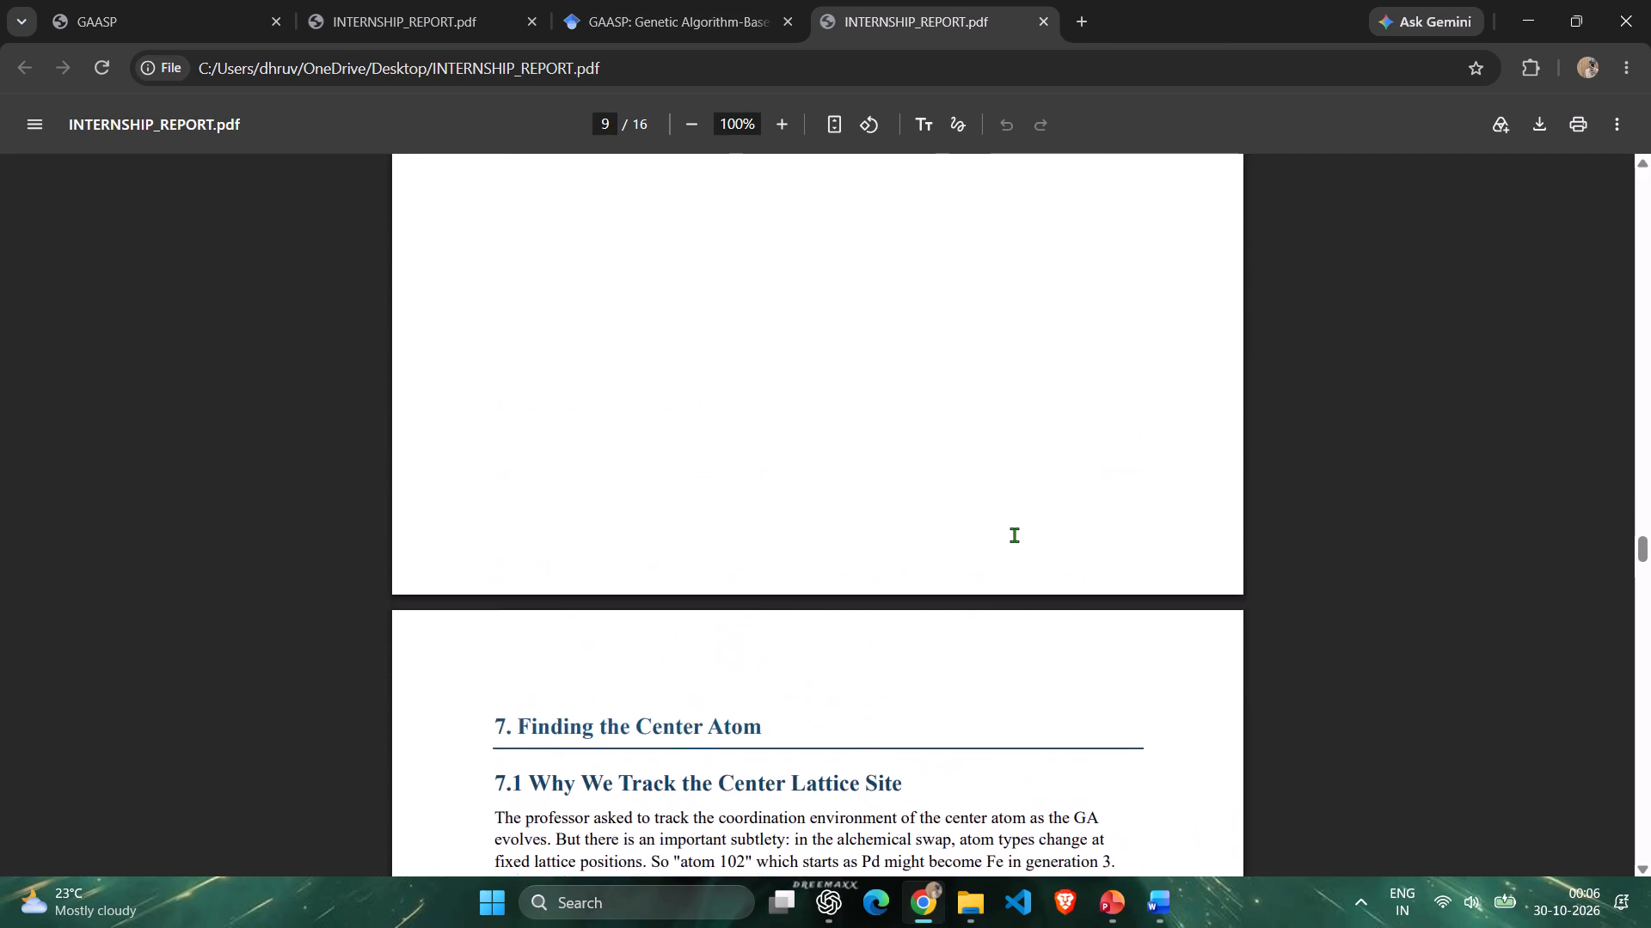
scroll(1014, 534, up, 5)
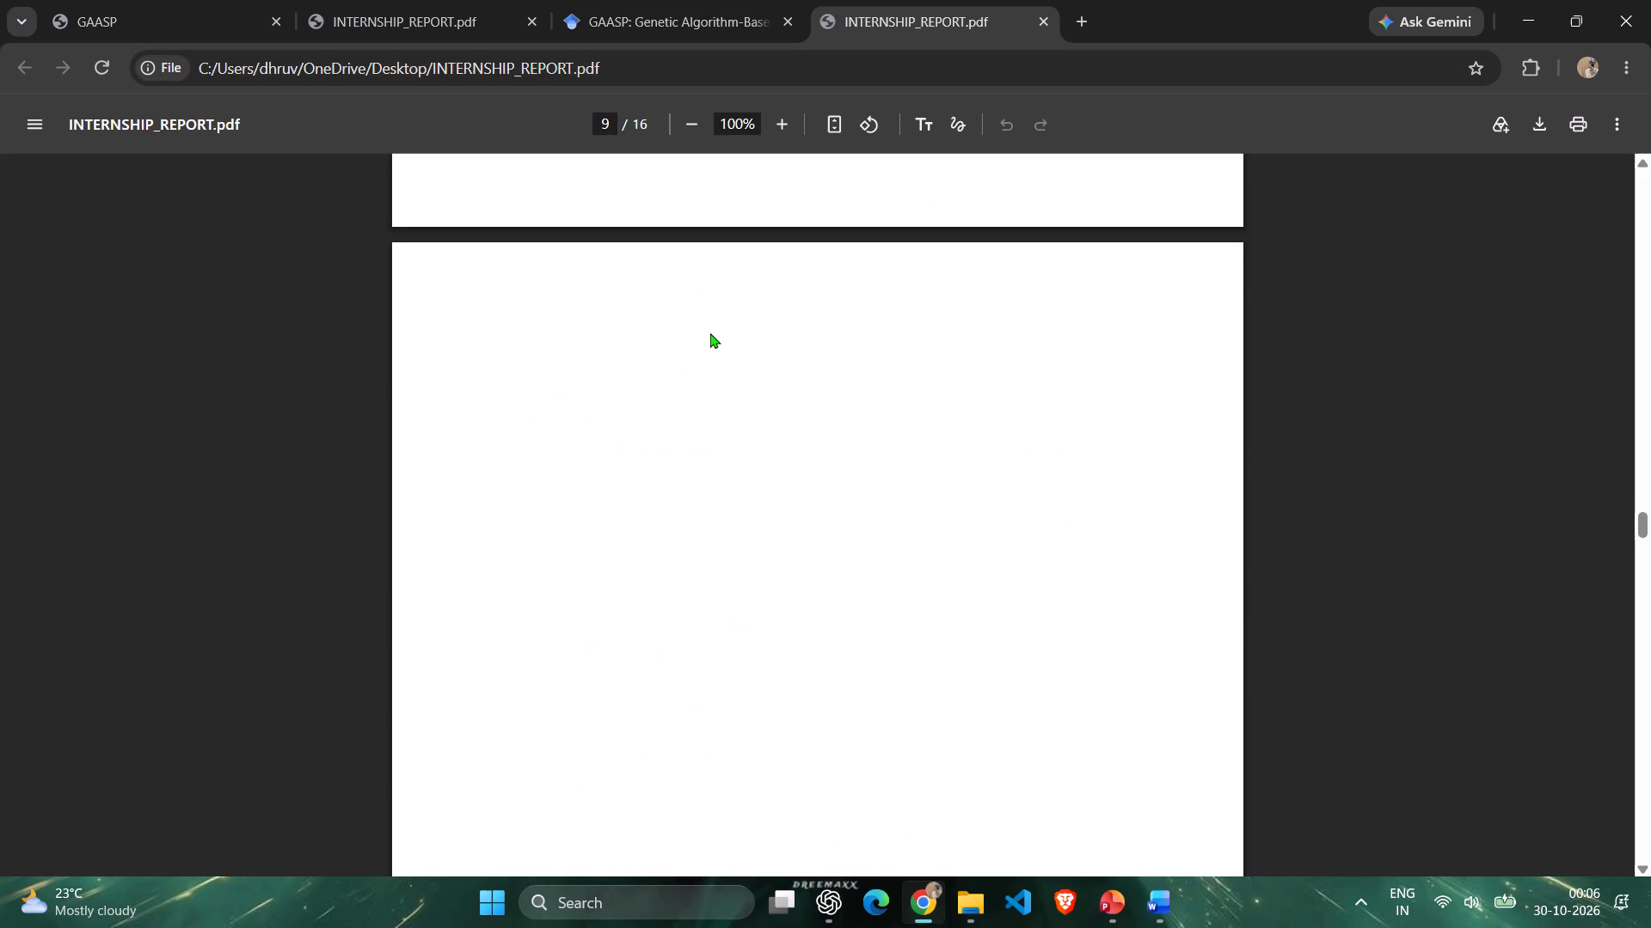
Switch to the report in Word and try to delete the blank page before section 10, Summary of All Work Completed.
key(alt+Tab)
alt+click(695, 353)
scroll(757, 379, up, 20)
scroll(757, 379, up, 8)
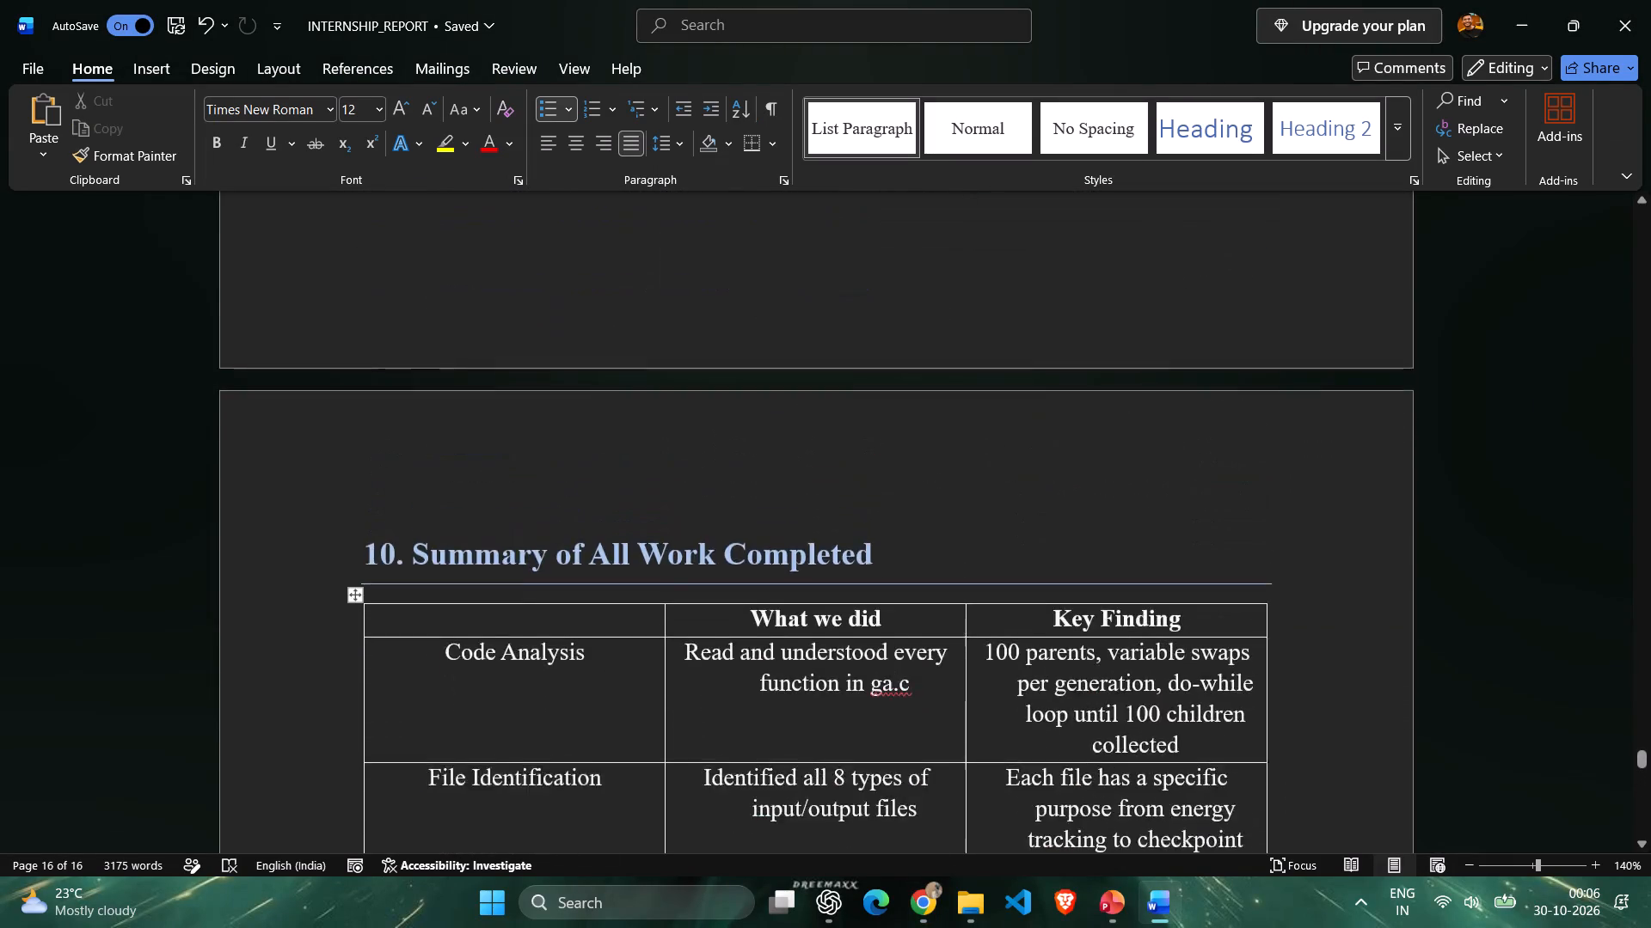
scroll(770, 369, up, 20)
scroll(770, 369, up, 6)
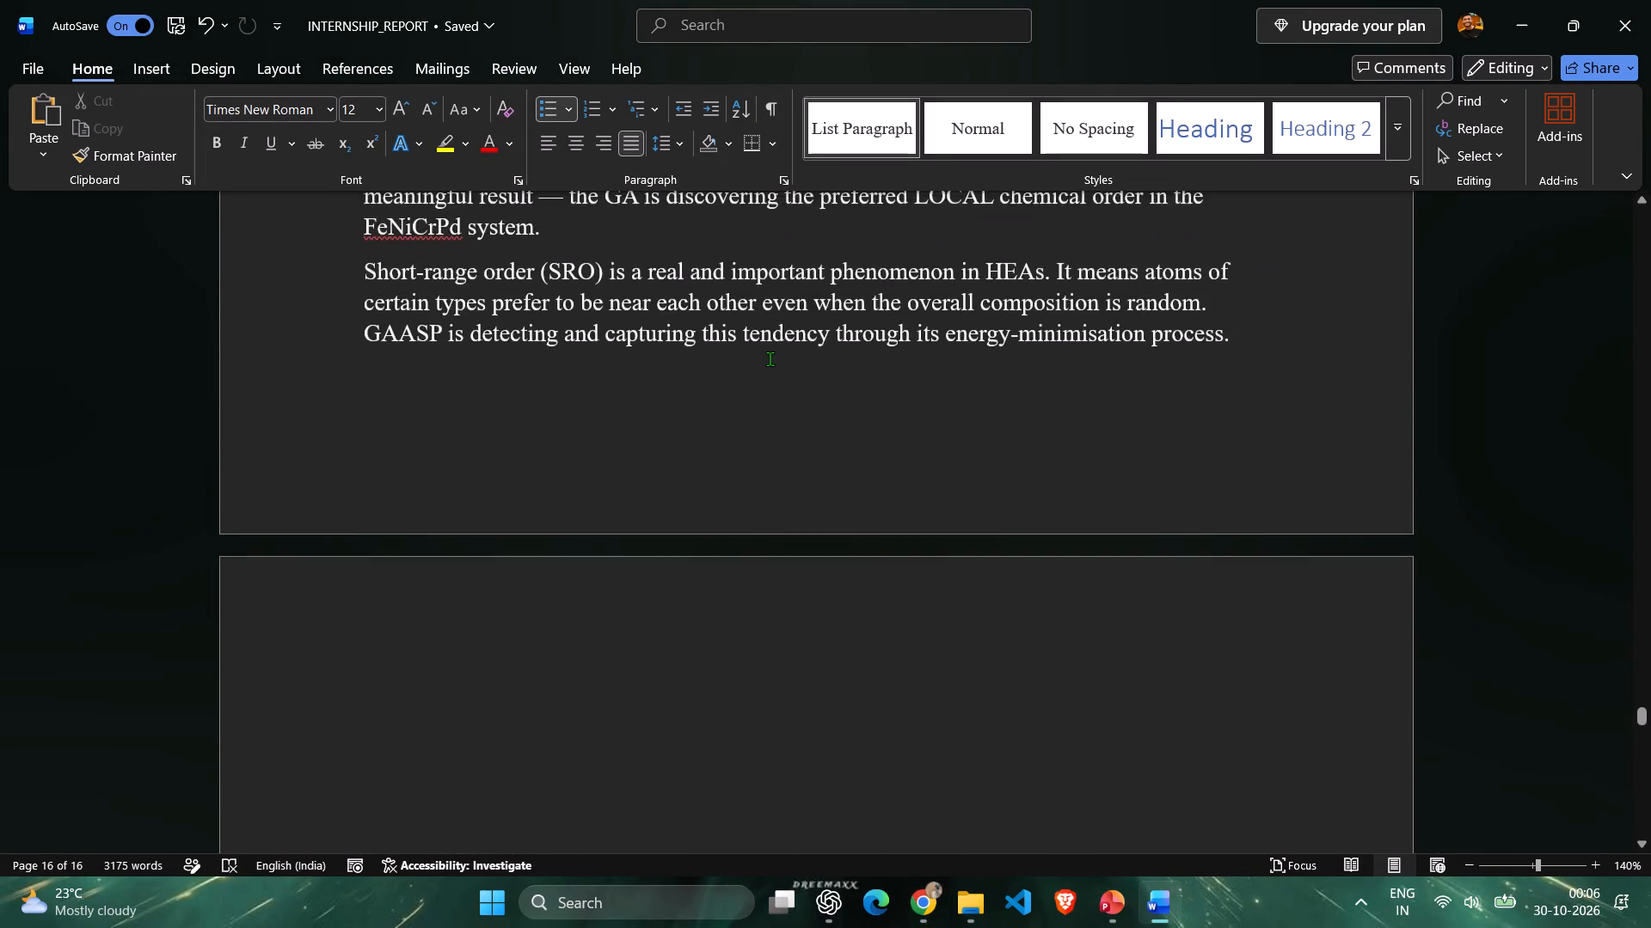
scroll(770, 358, up, 5)
scroll(770, 347, down, 19)
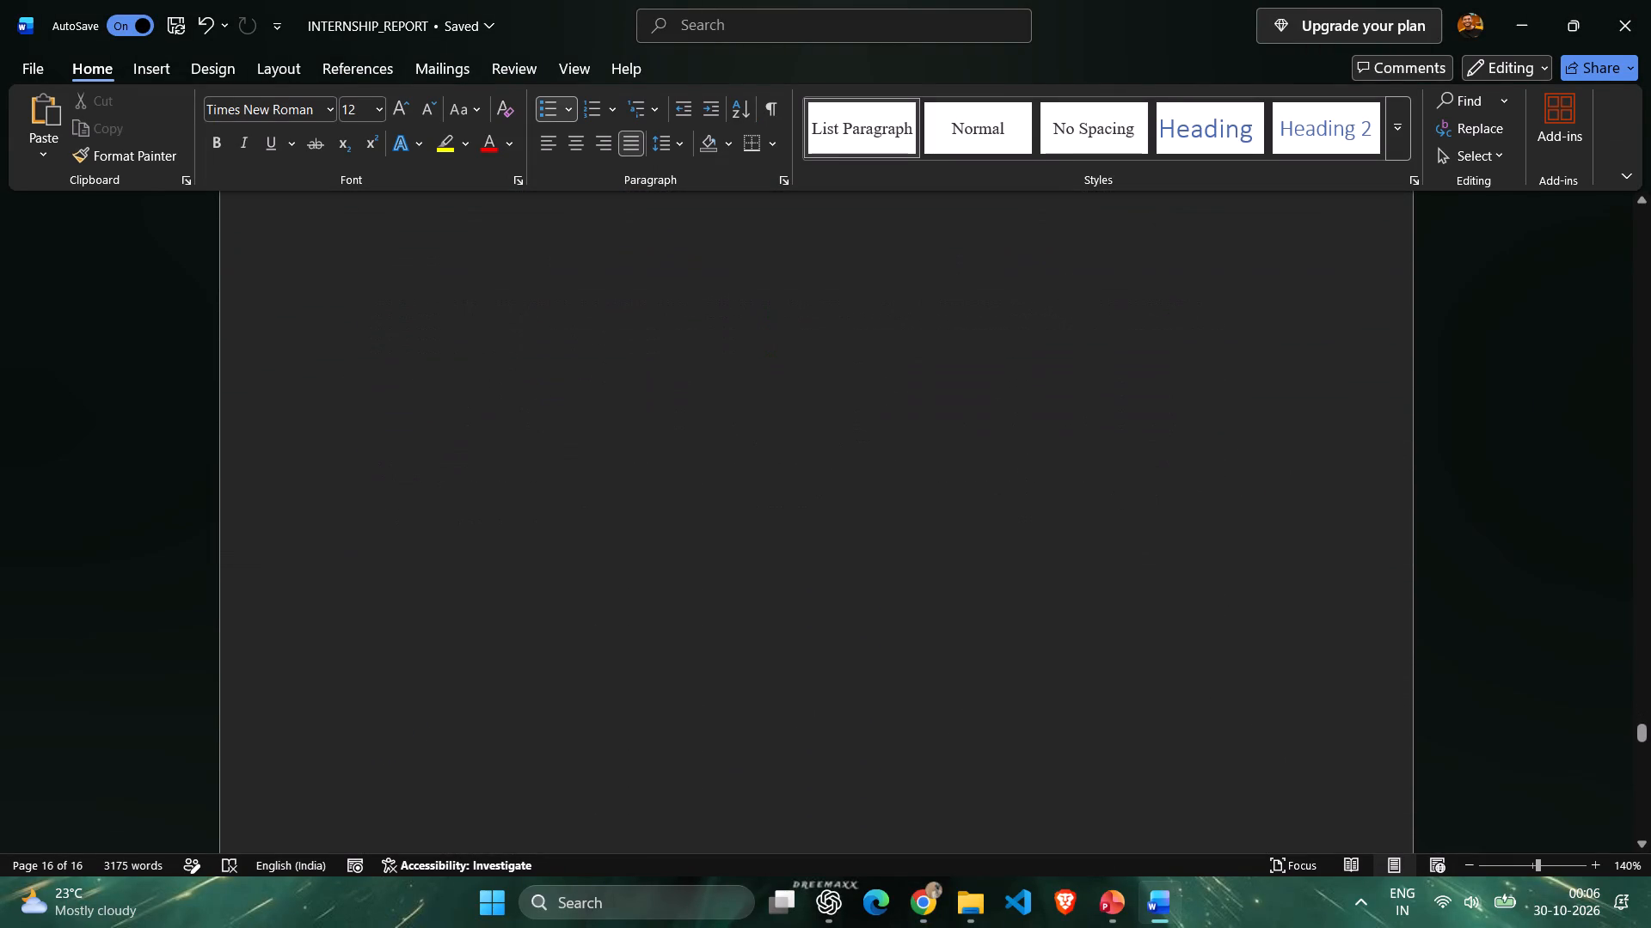
scroll(770, 347, down, 13)
scroll(770, 347, up, 10)
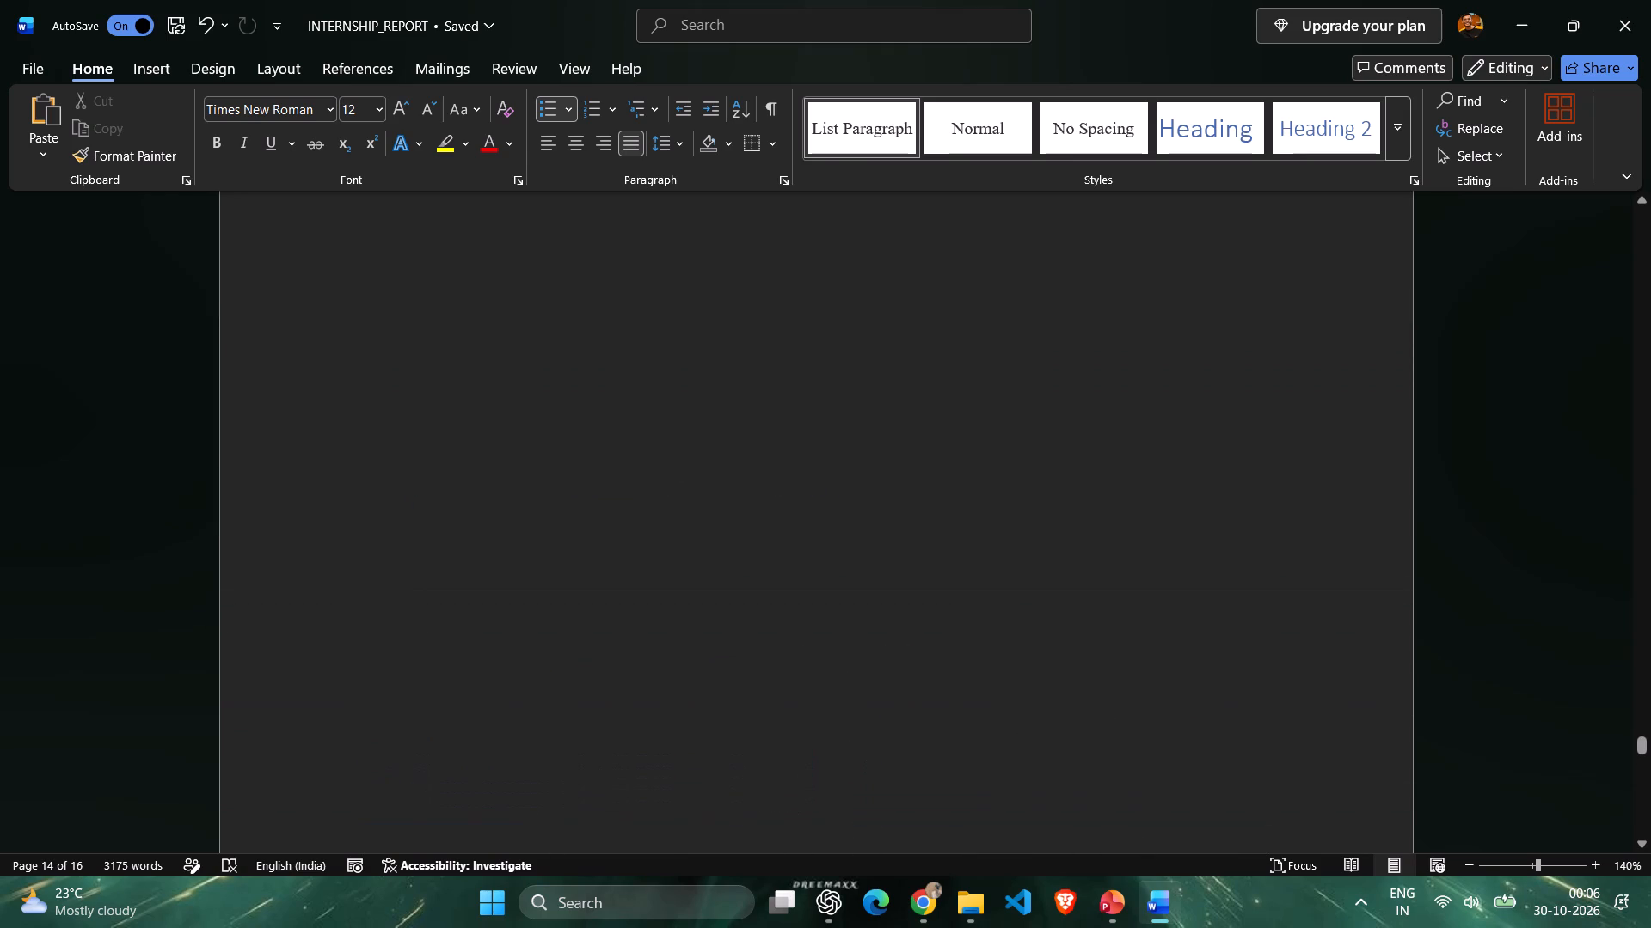
scroll(770, 347, up, 2)
click(770, 347)
scroll(674, 357, up, 8)
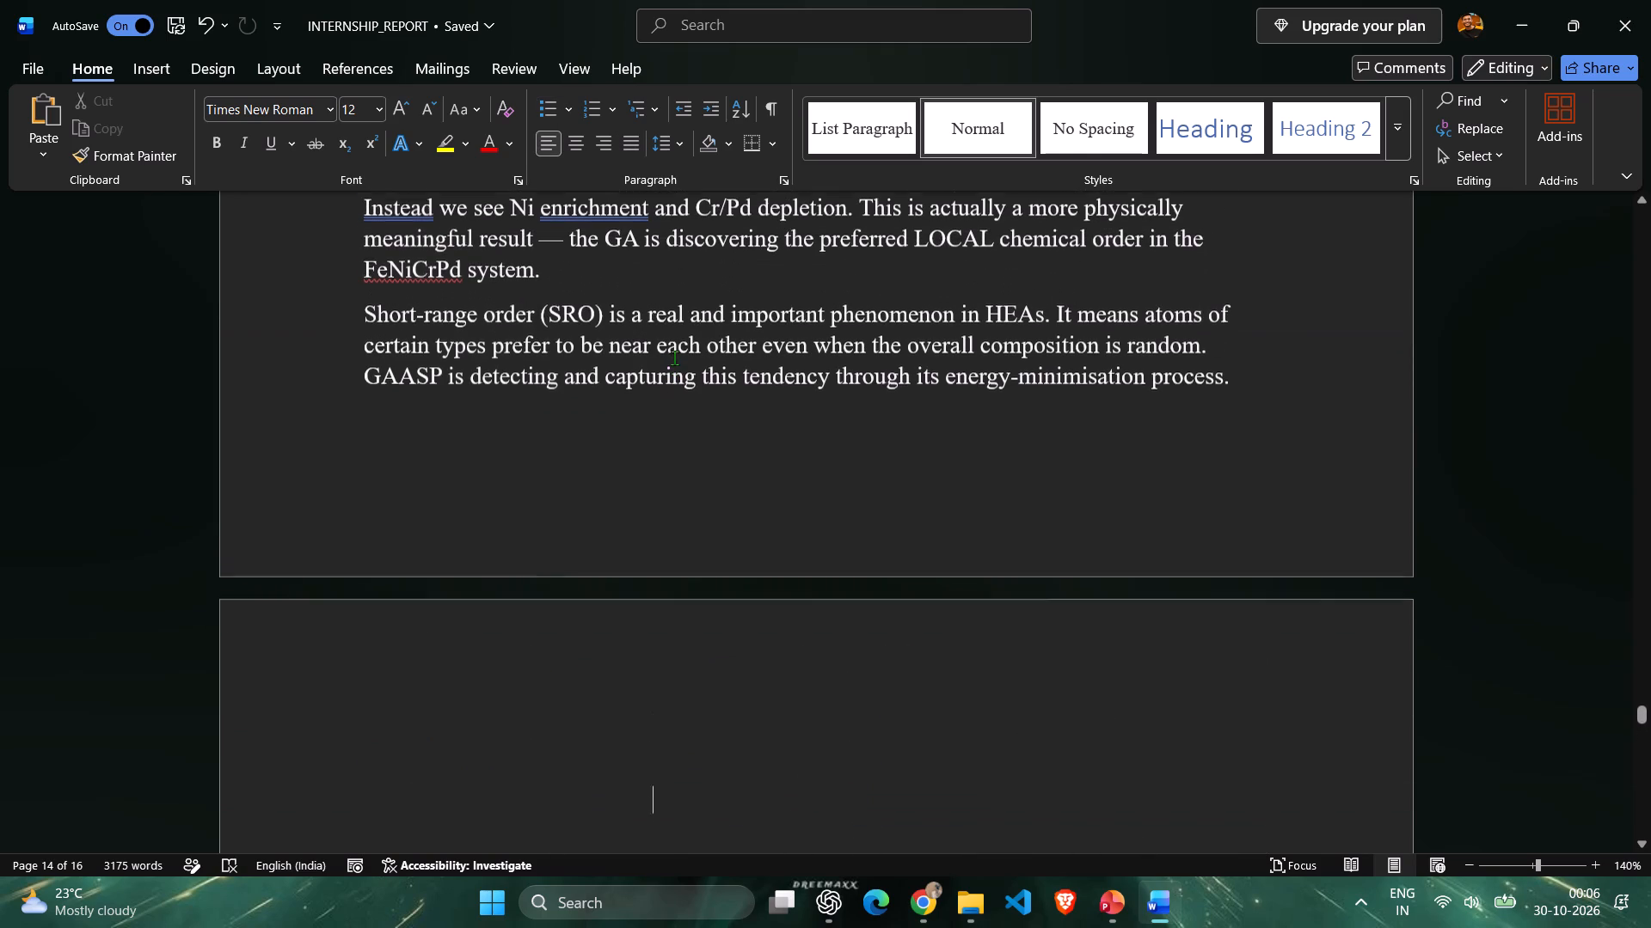
key(Delete)
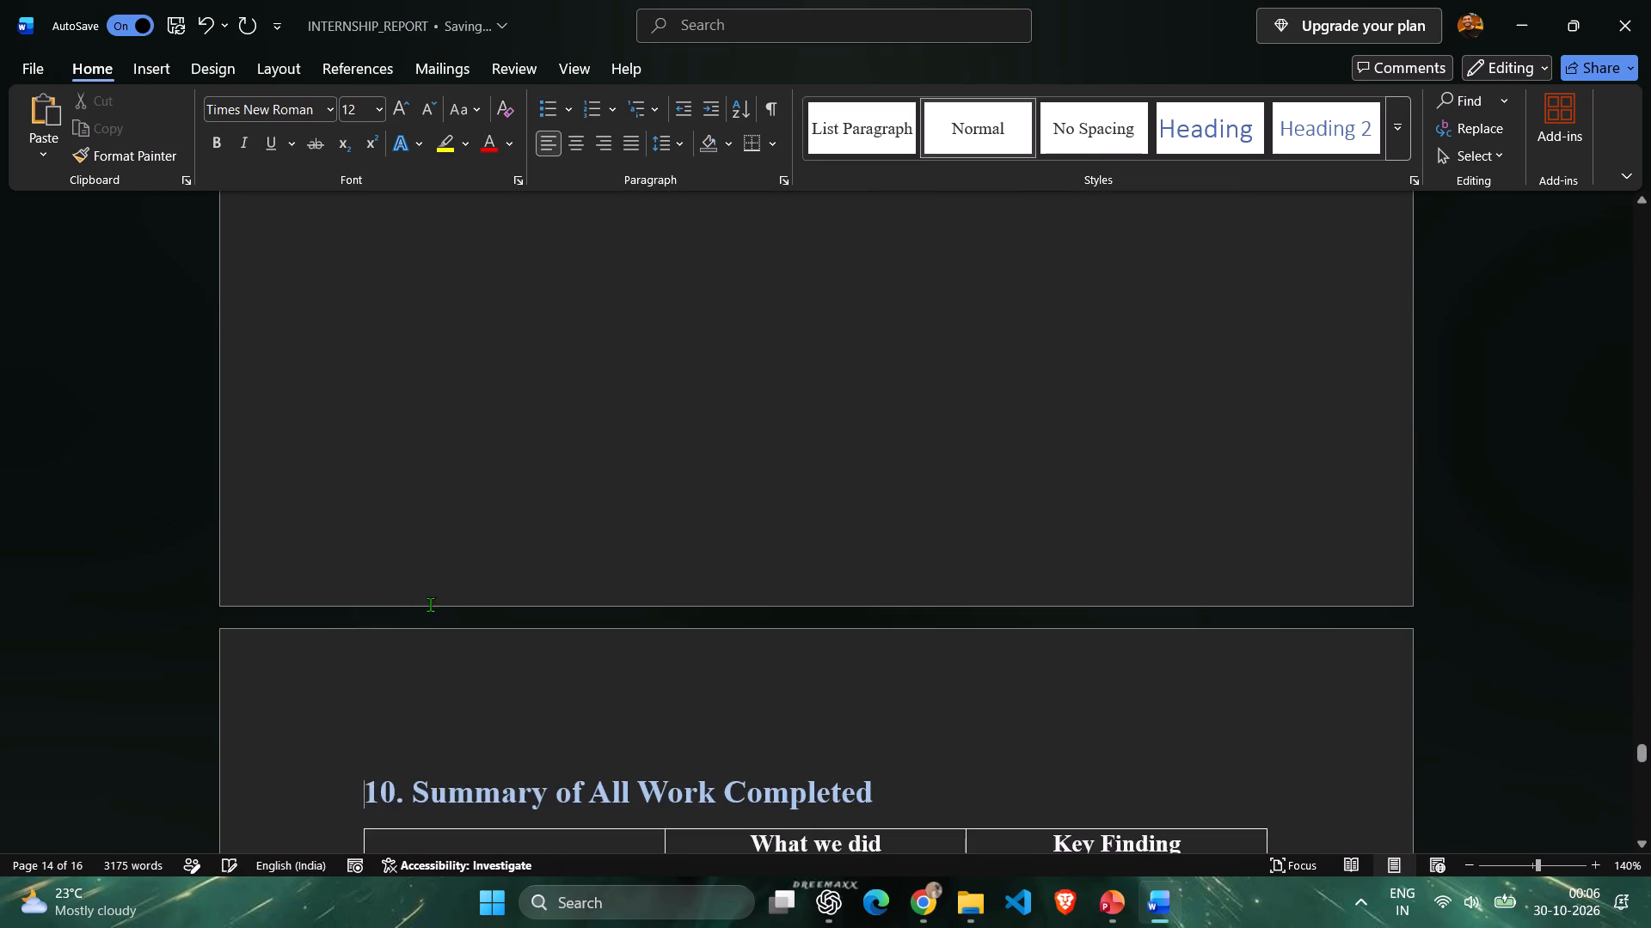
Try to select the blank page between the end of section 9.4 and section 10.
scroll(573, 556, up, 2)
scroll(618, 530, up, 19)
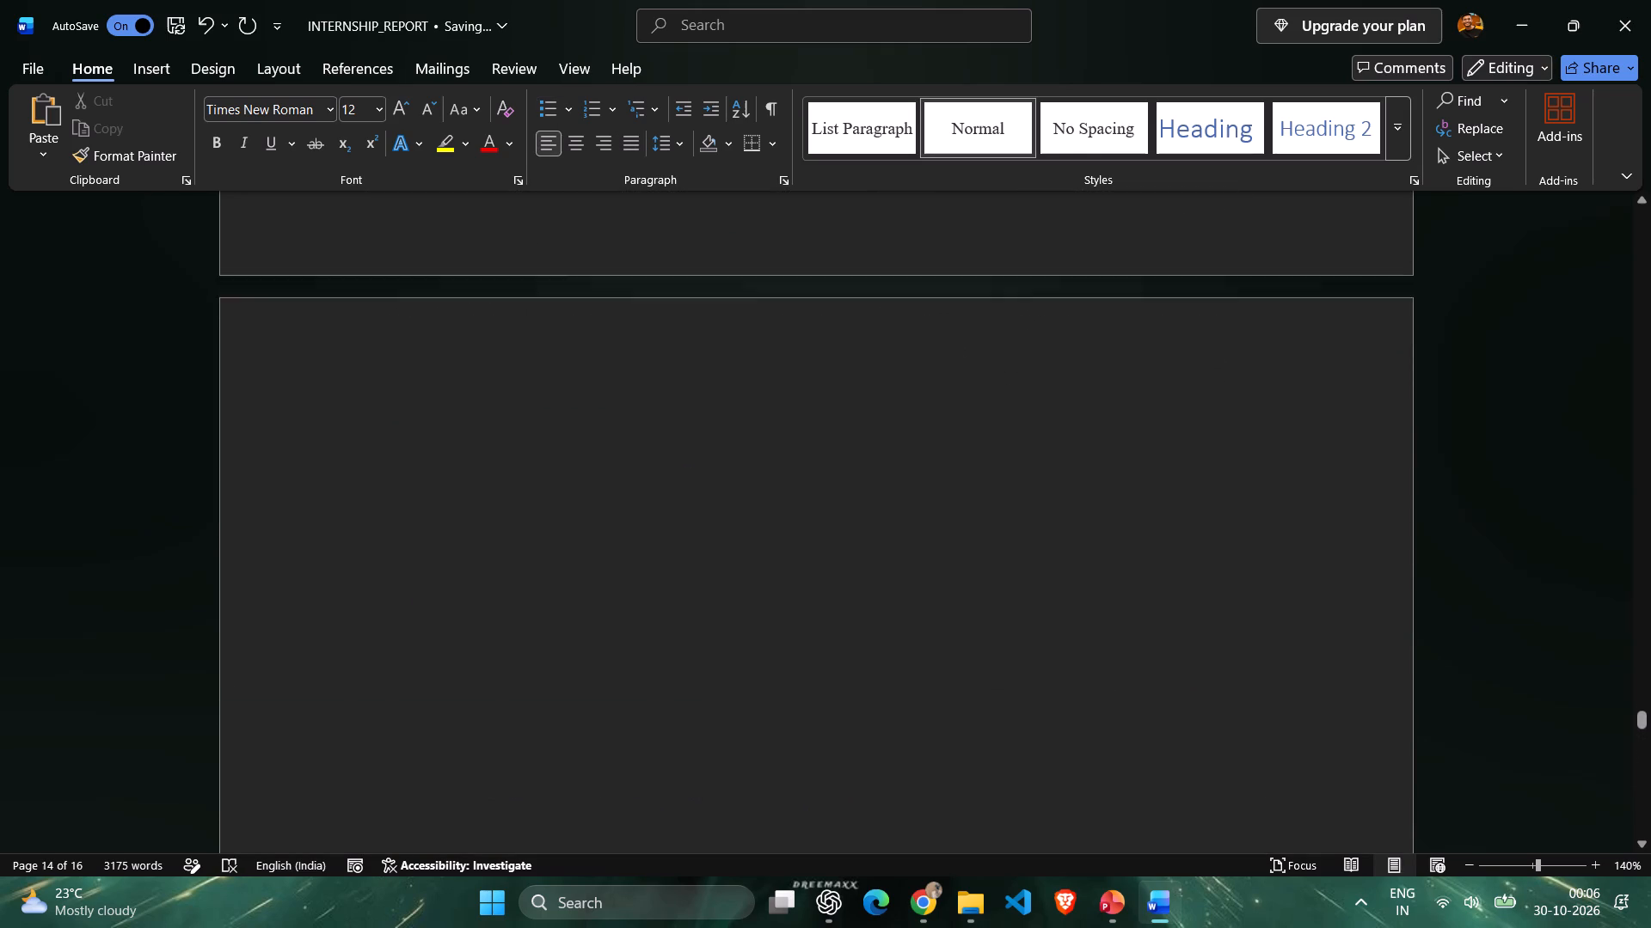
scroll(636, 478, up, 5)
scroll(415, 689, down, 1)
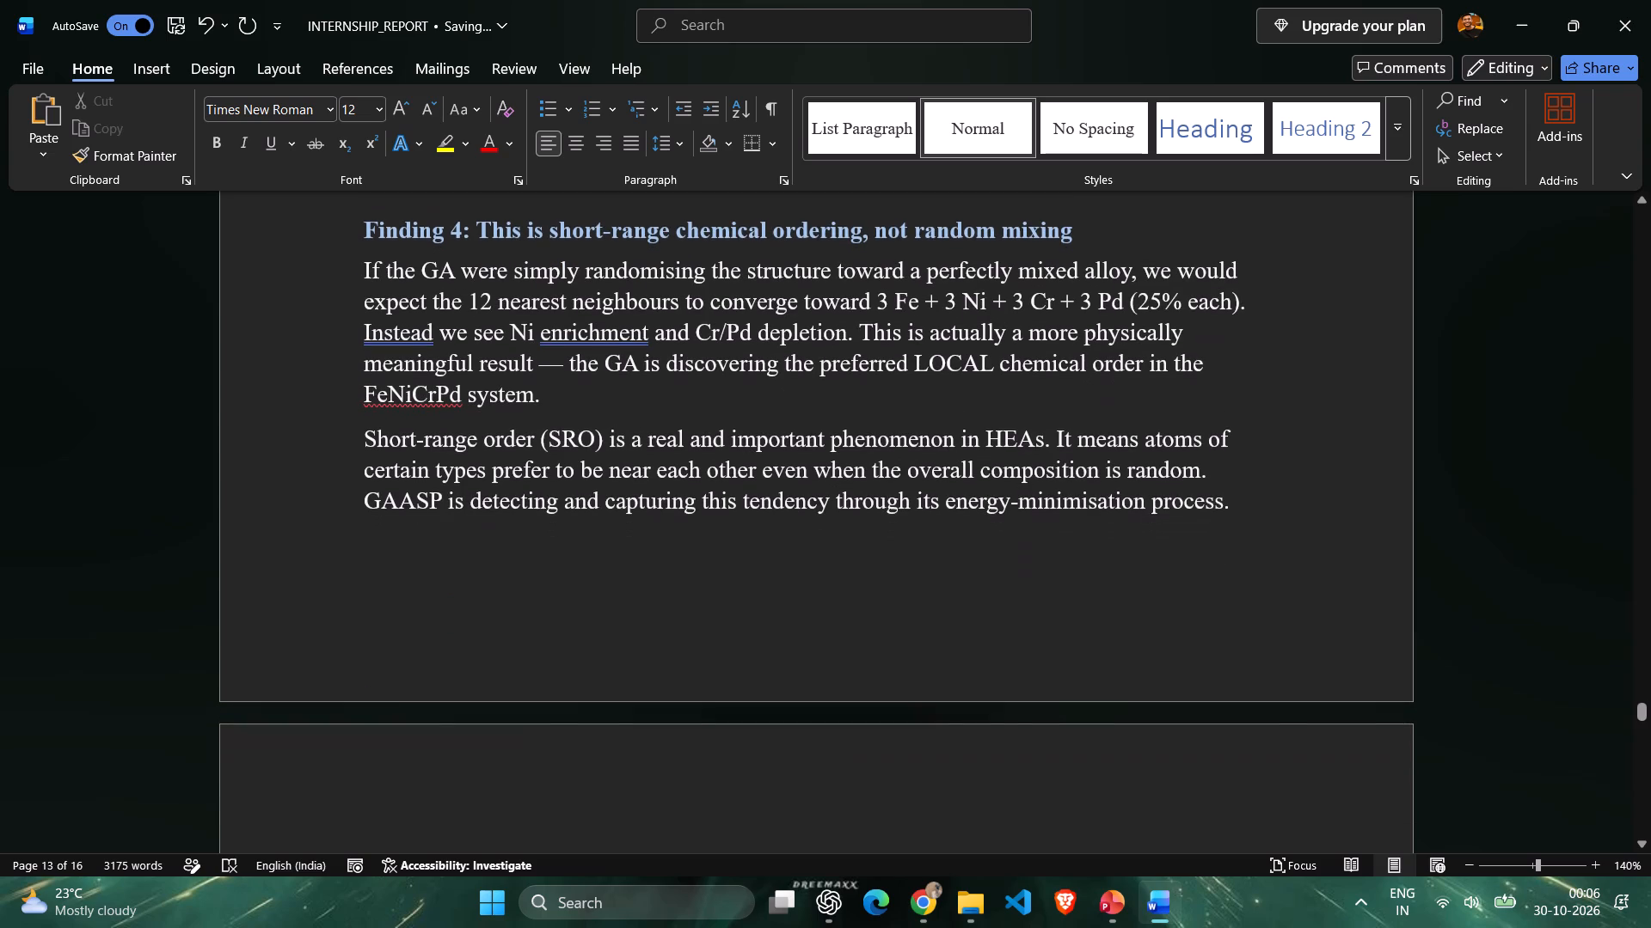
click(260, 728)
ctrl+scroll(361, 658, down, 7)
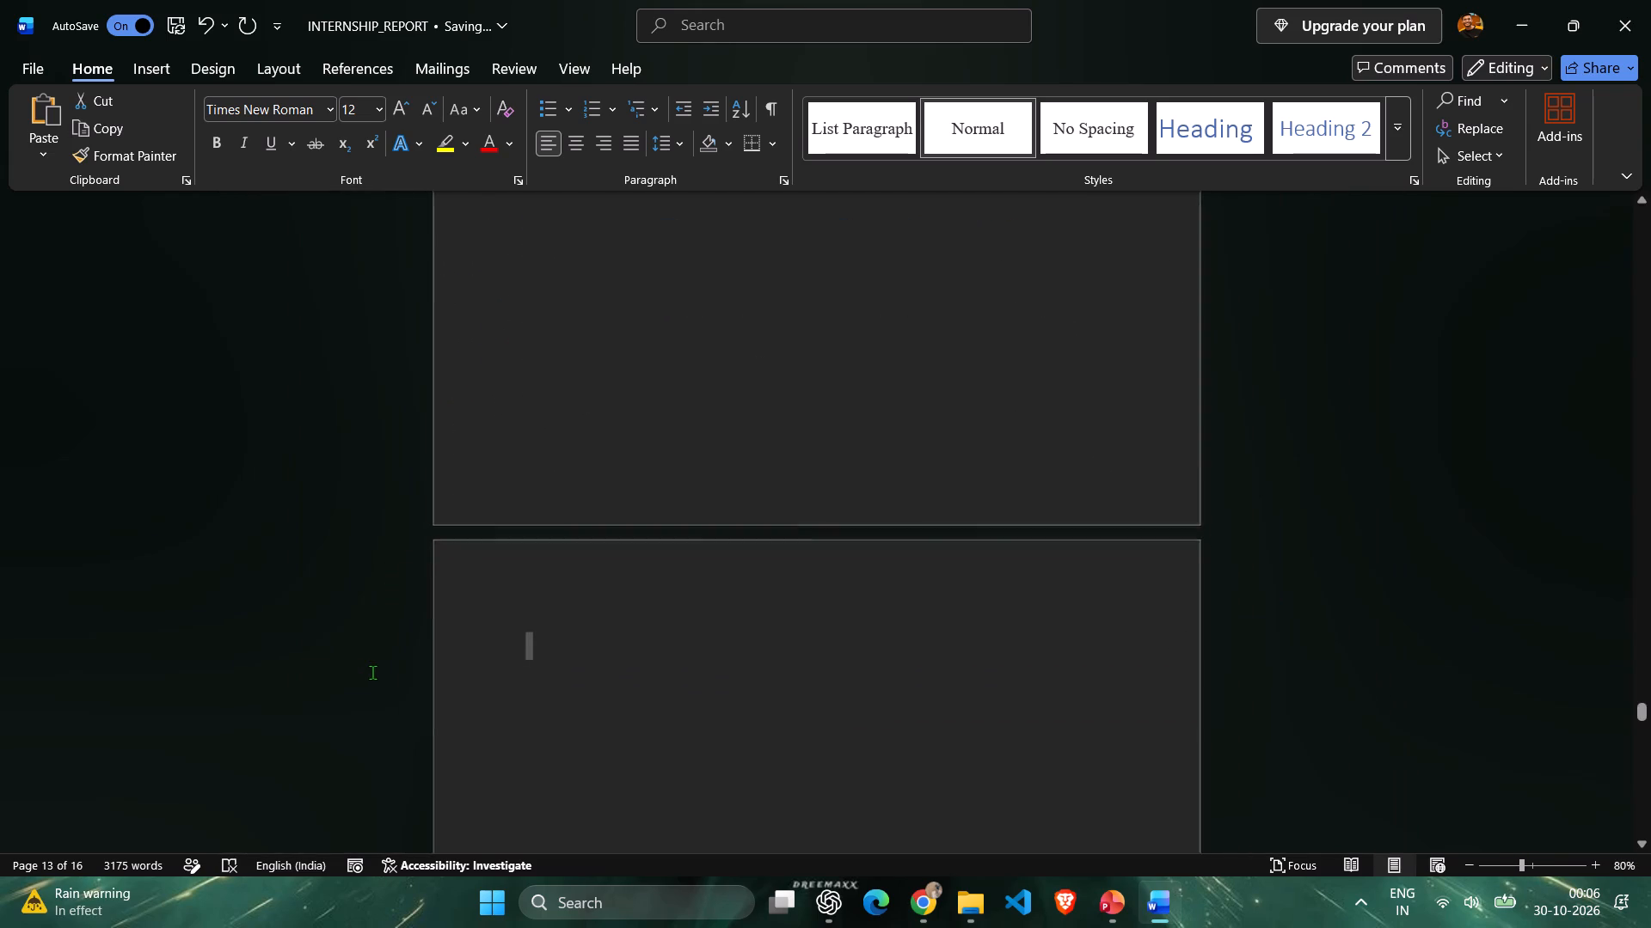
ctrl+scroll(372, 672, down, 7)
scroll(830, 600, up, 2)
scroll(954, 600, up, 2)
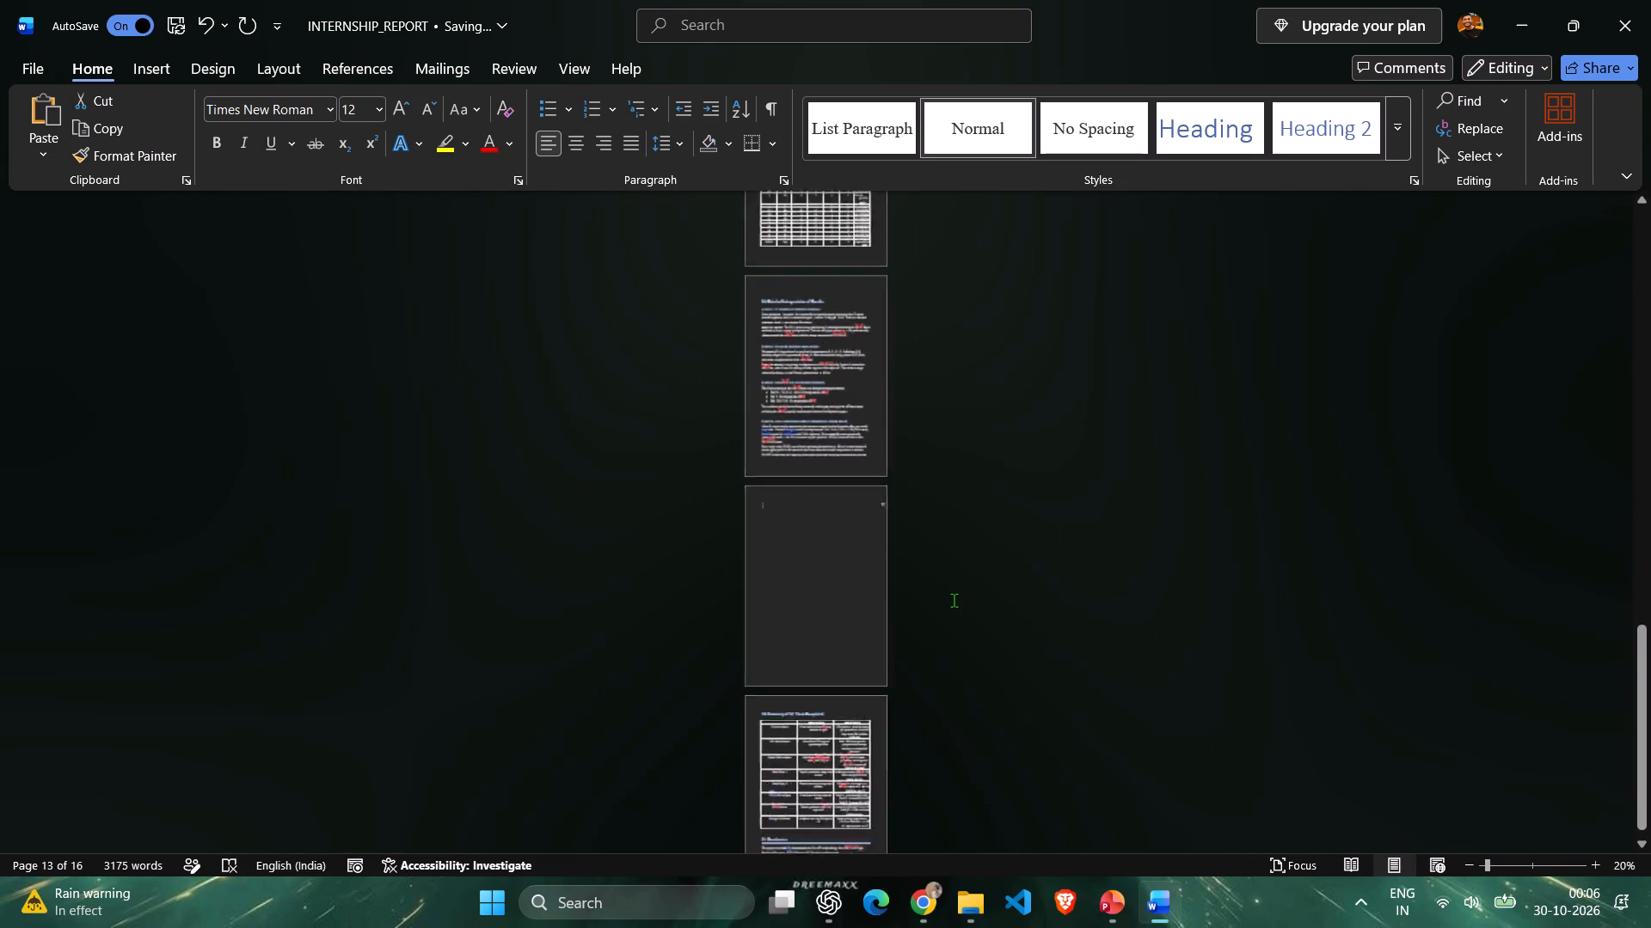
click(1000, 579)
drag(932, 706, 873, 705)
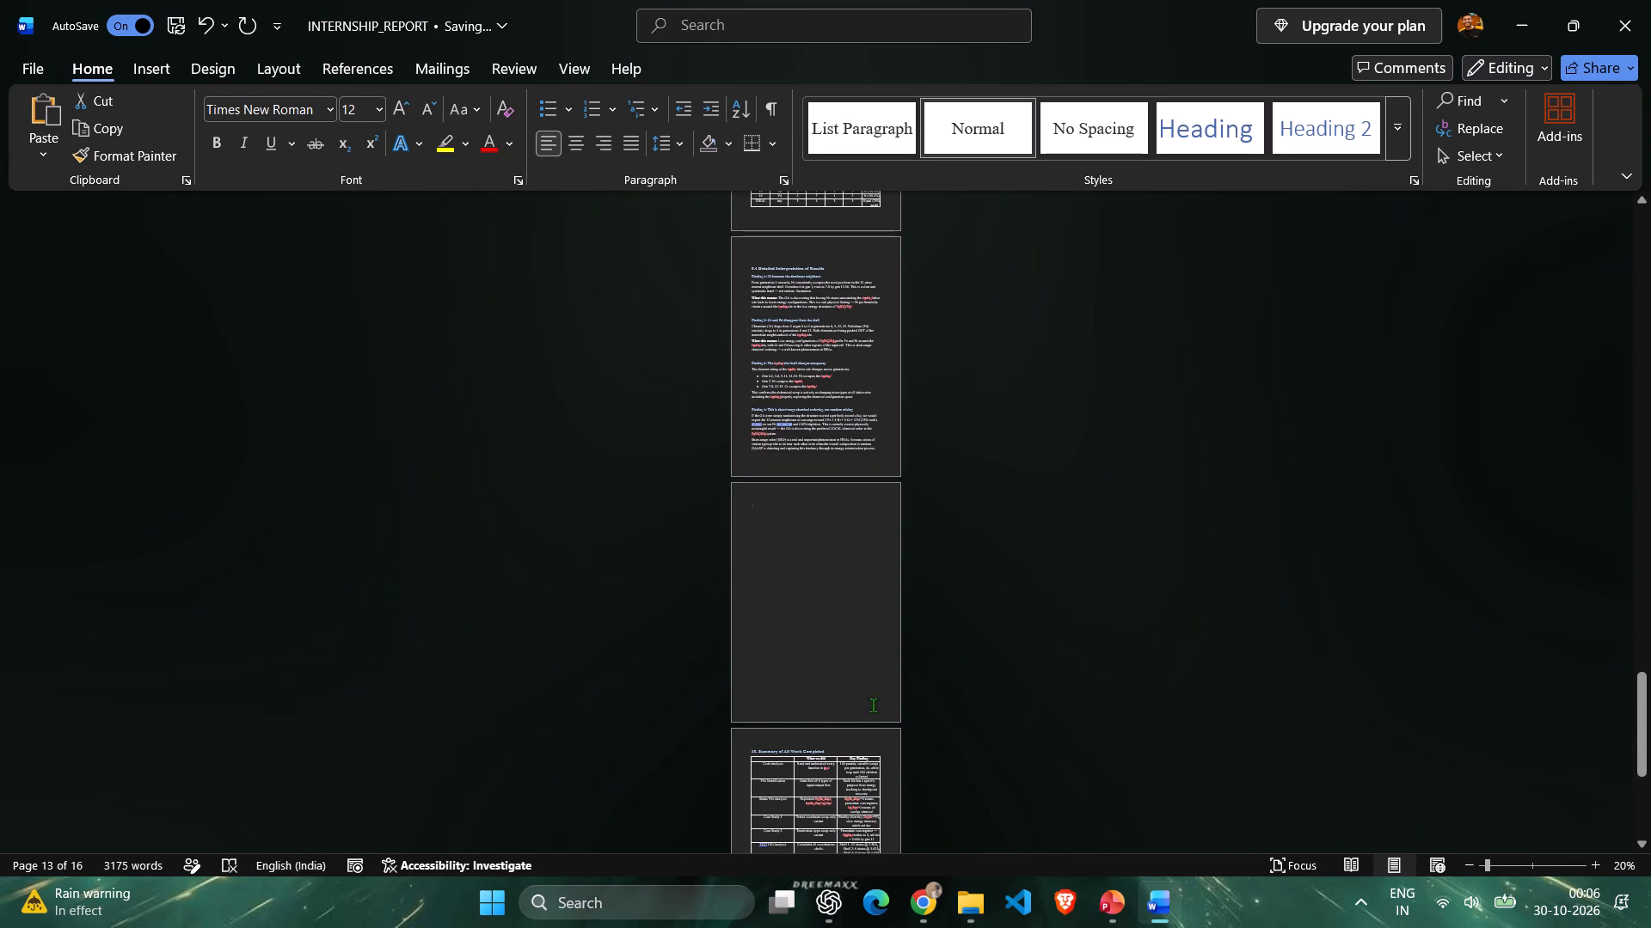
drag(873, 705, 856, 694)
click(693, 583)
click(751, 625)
Check the report's pages for blank ones, backwards from section 9.4 to section 8.
scroll(773, 525, up, 13)
ctrl+scroll(777, 449, down, 2)
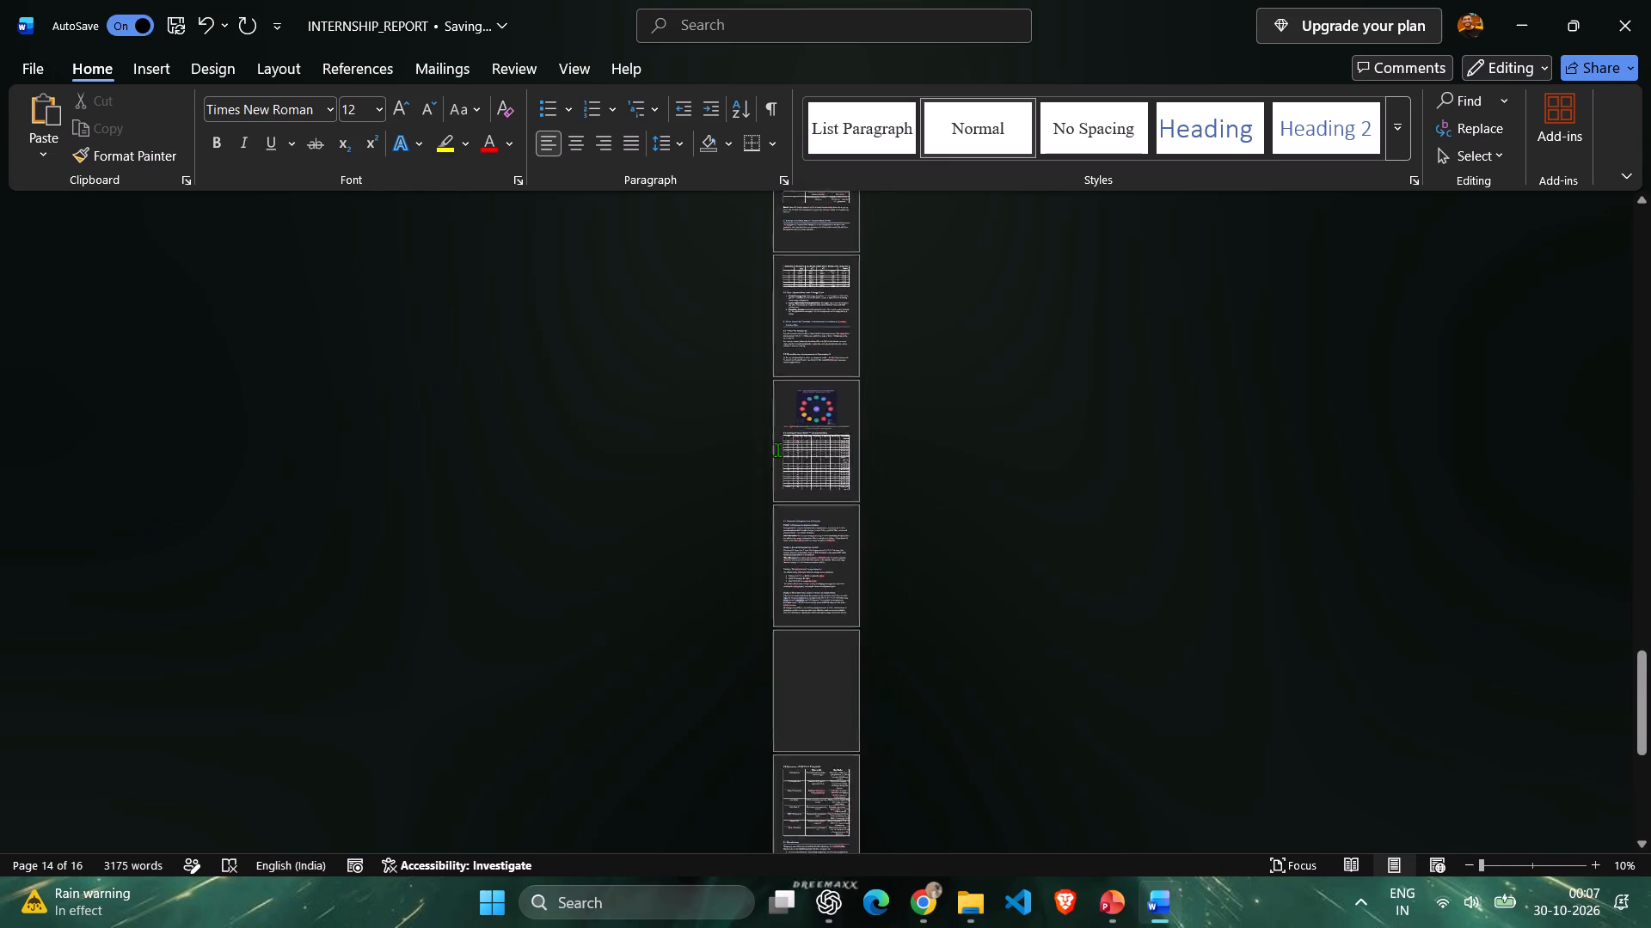
ctrl+scroll(777, 449, up, 5)
scroll(777, 449, up, 10)
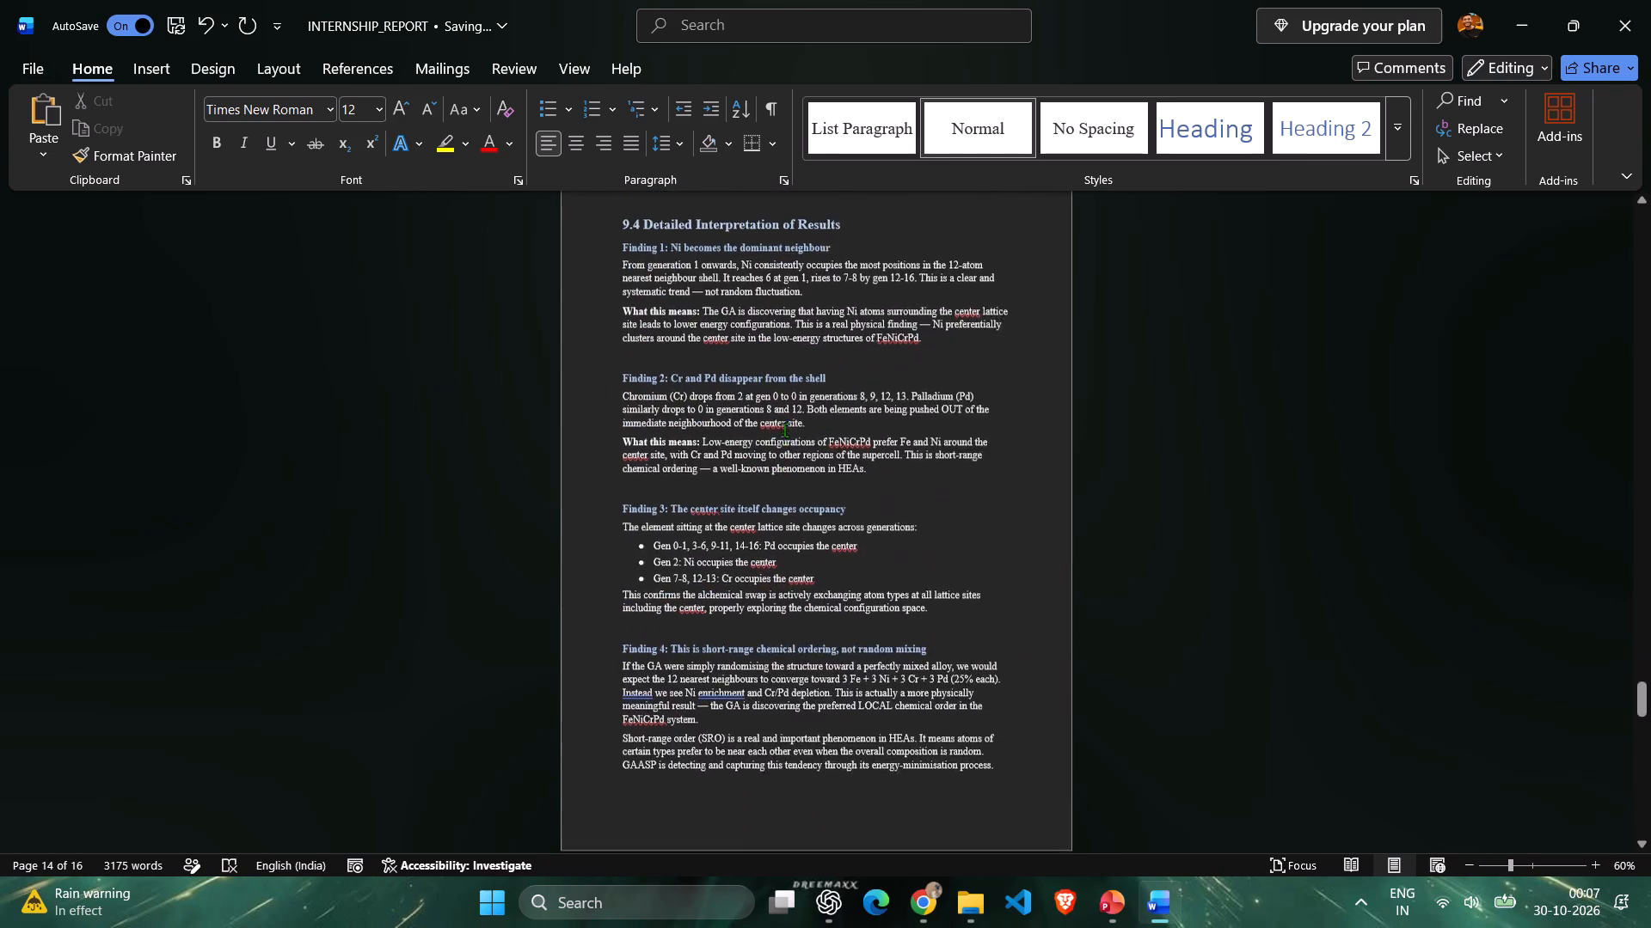
scroll(784, 430, up, 9)
scroll(806, 363, up, 18)
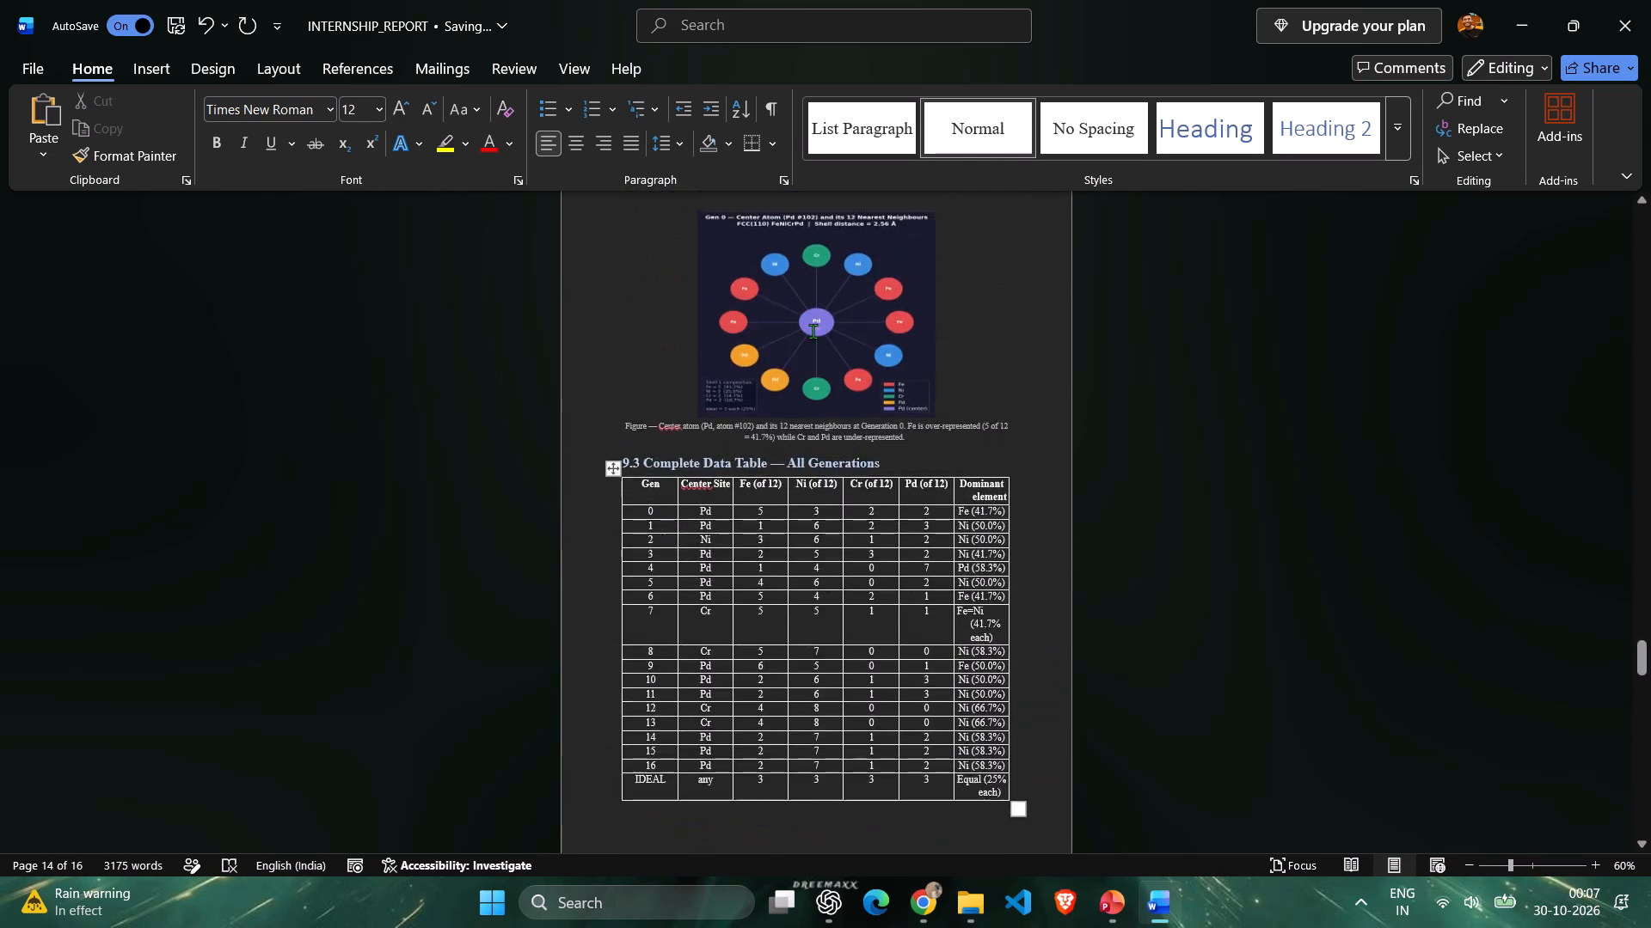
scroll(813, 331, up, 18)
scroll(813, 327, up, 13)
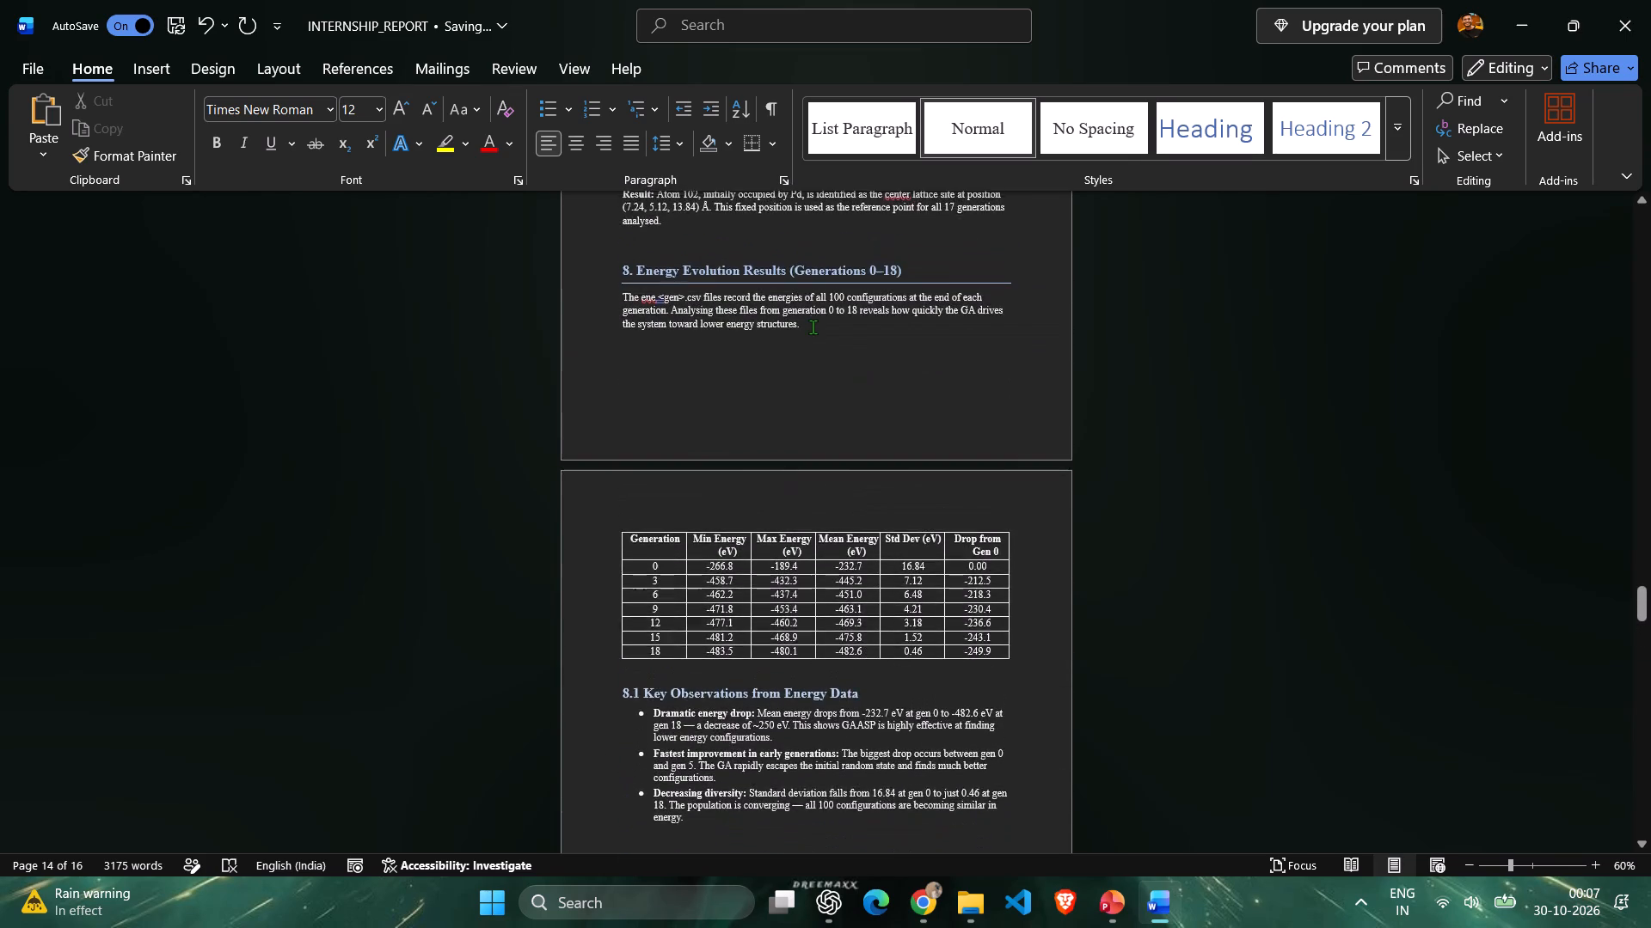
Check the preceding pages for blank ones, backwards from section 8 through section 7 to section 6.
scroll(813, 321, up, 20)
scroll(813, 290, up, 4)
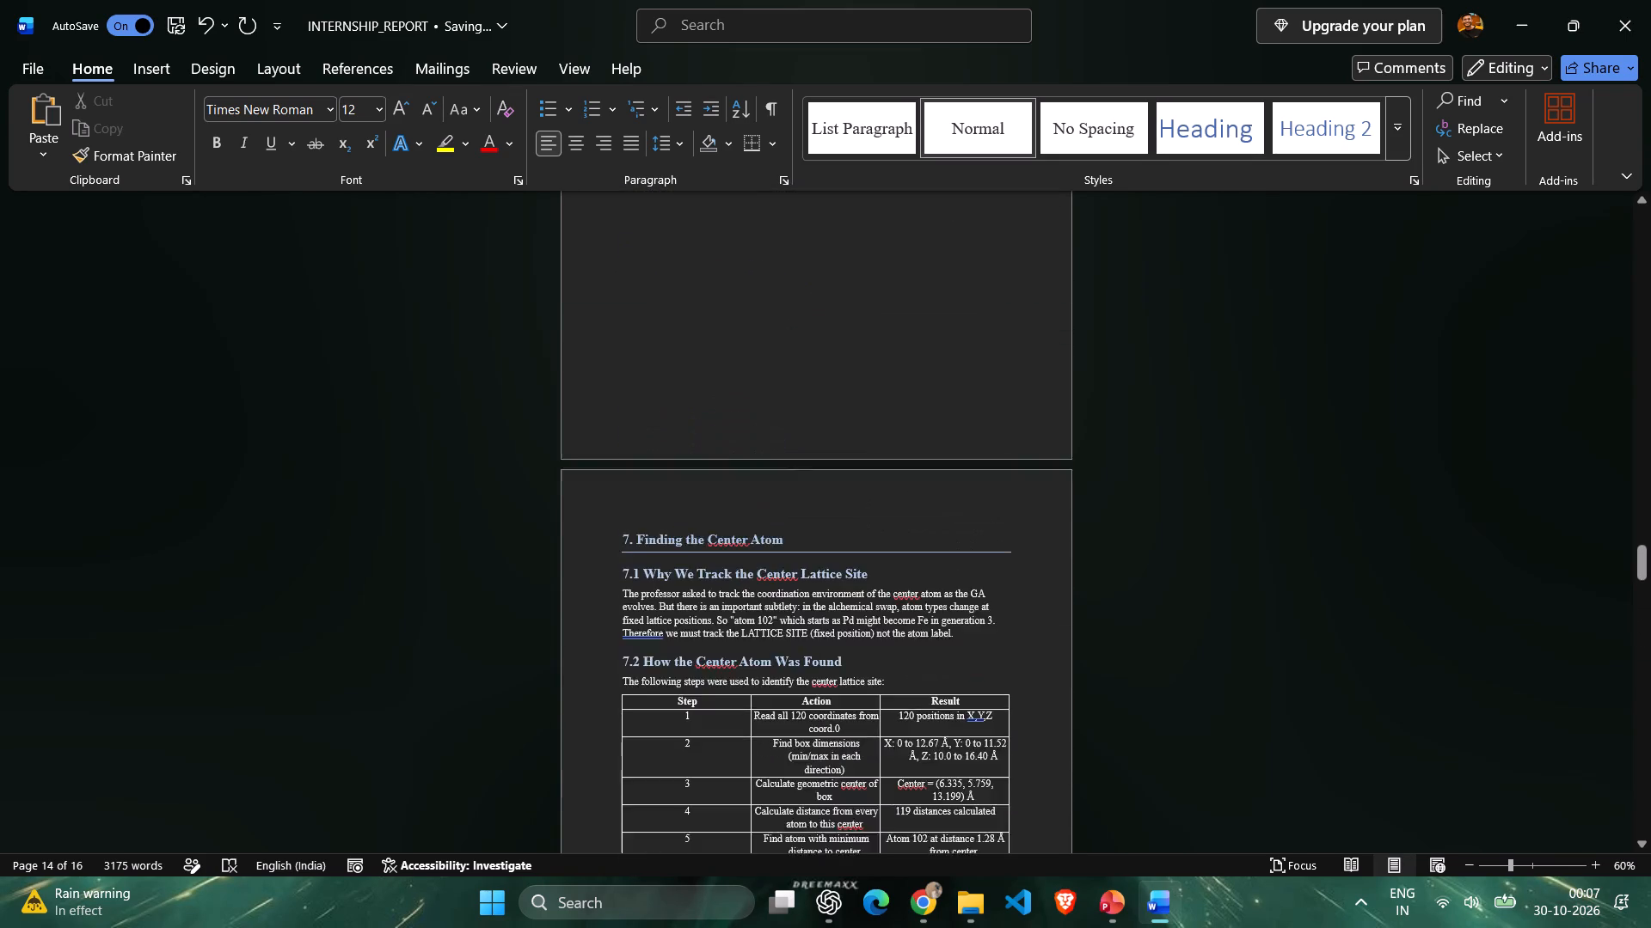
scroll(814, 289, up, 19)
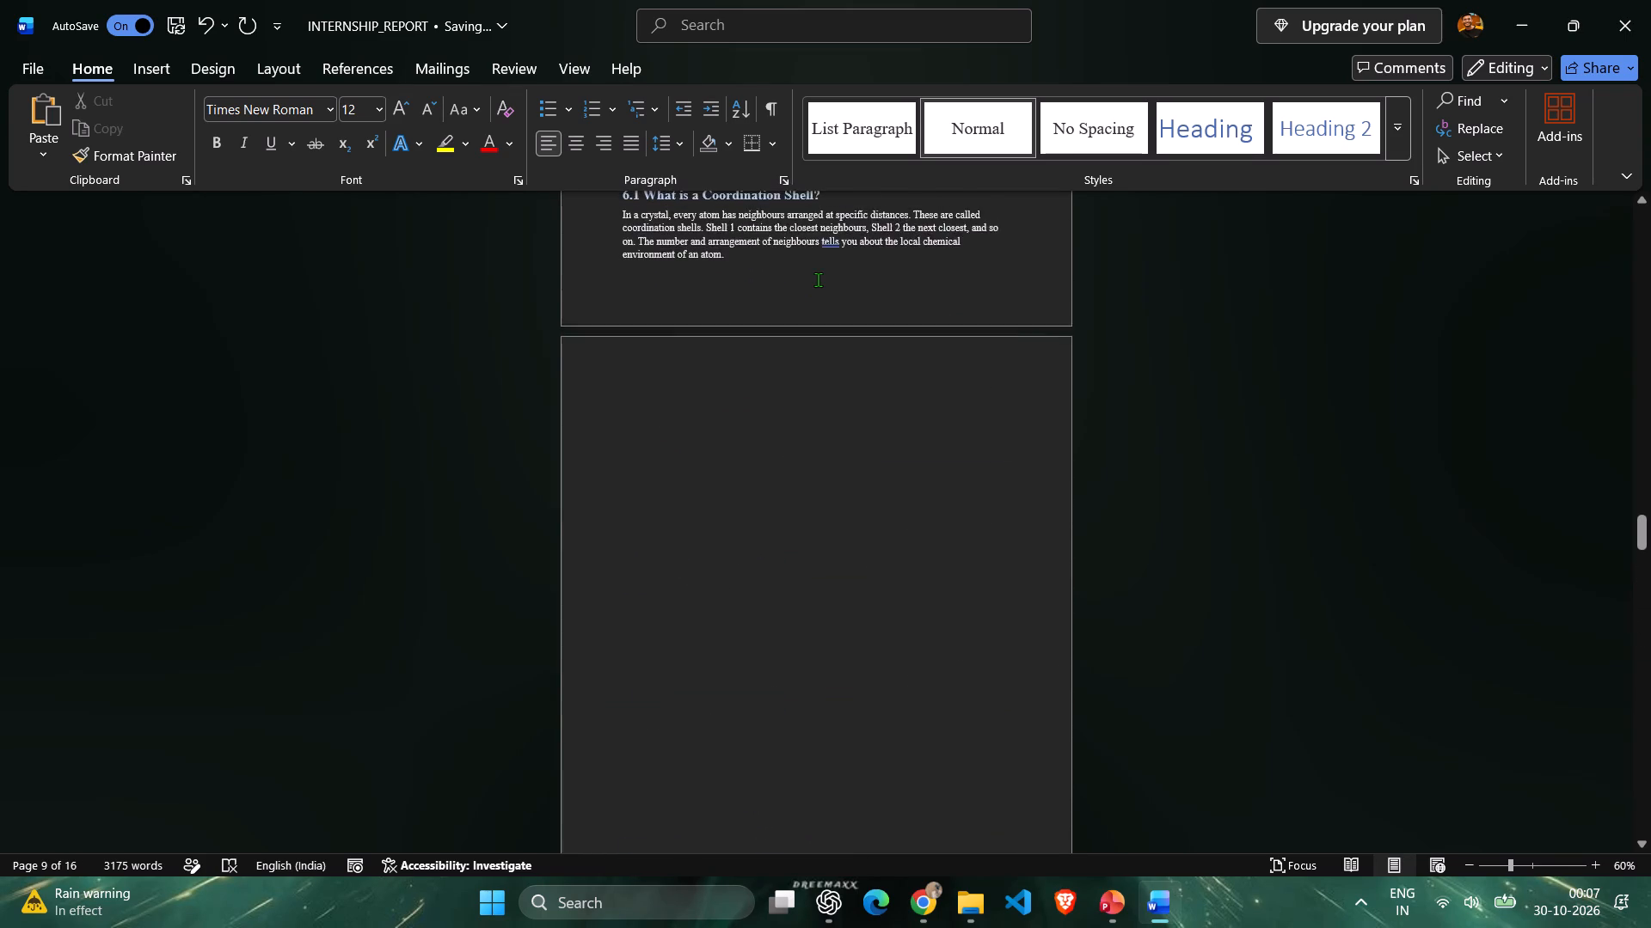
scroll(818, 279, up, 5)
Delete the blank page between section 6.1 and section 7, Finding the Center Atom.
scroll(818, 279, down, 10)
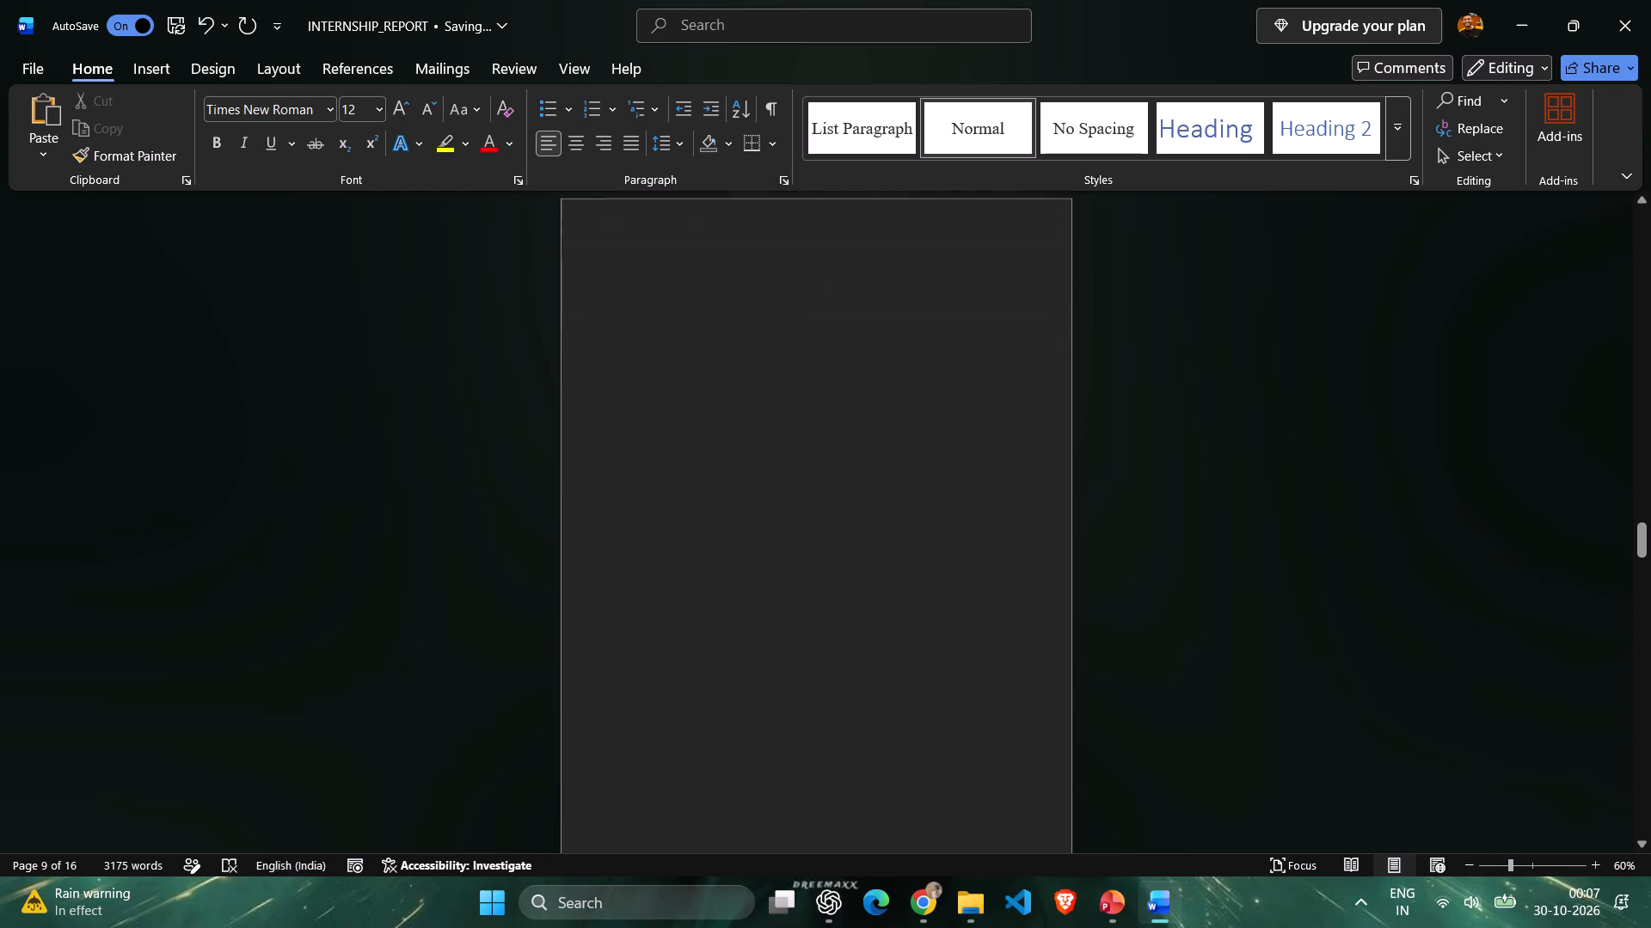
scroll(818, 279, down, 7)
click(668, 424)
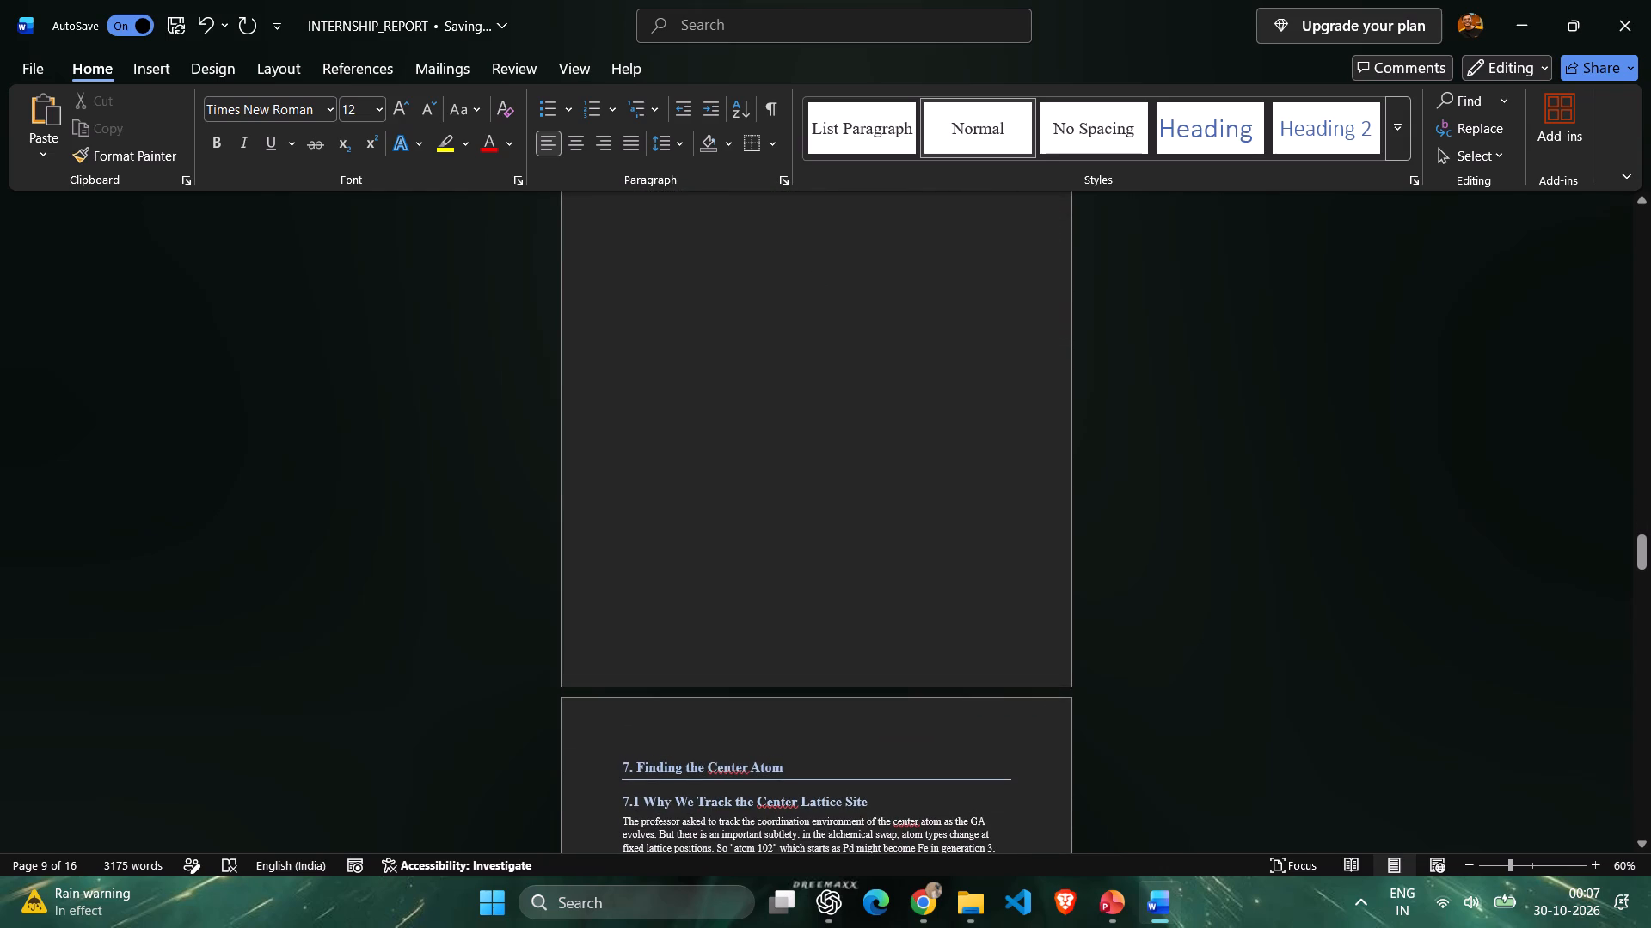
scroll(510, 428, up, 4)
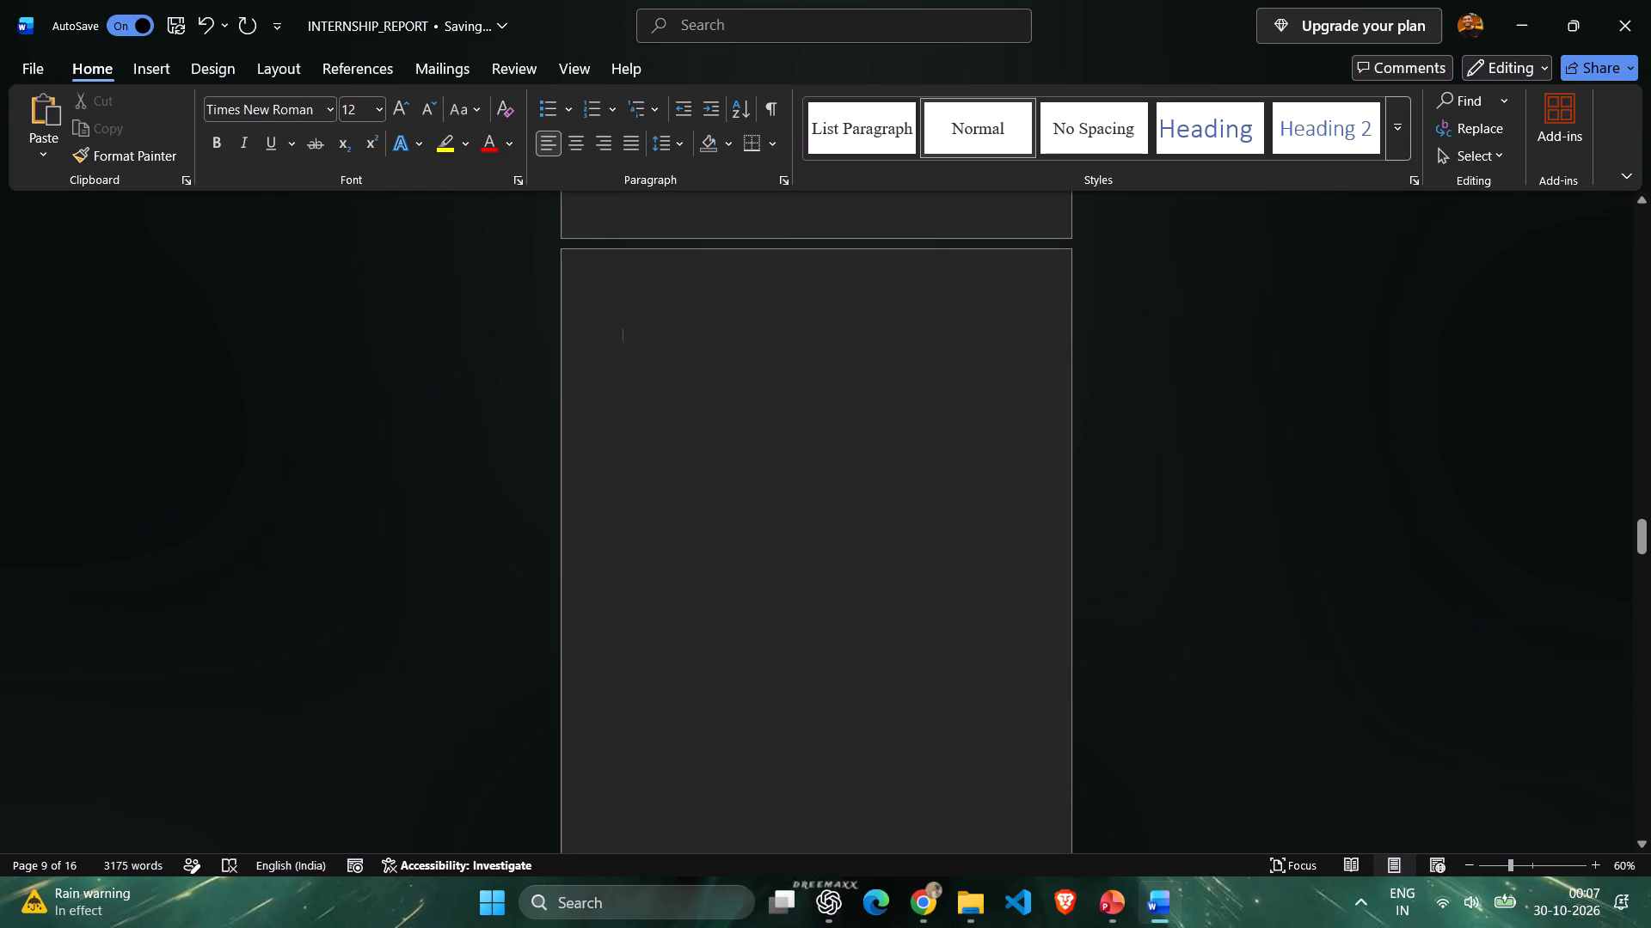
scroll(697, 361, down, 20)
scroll(697, 361, down, 4)
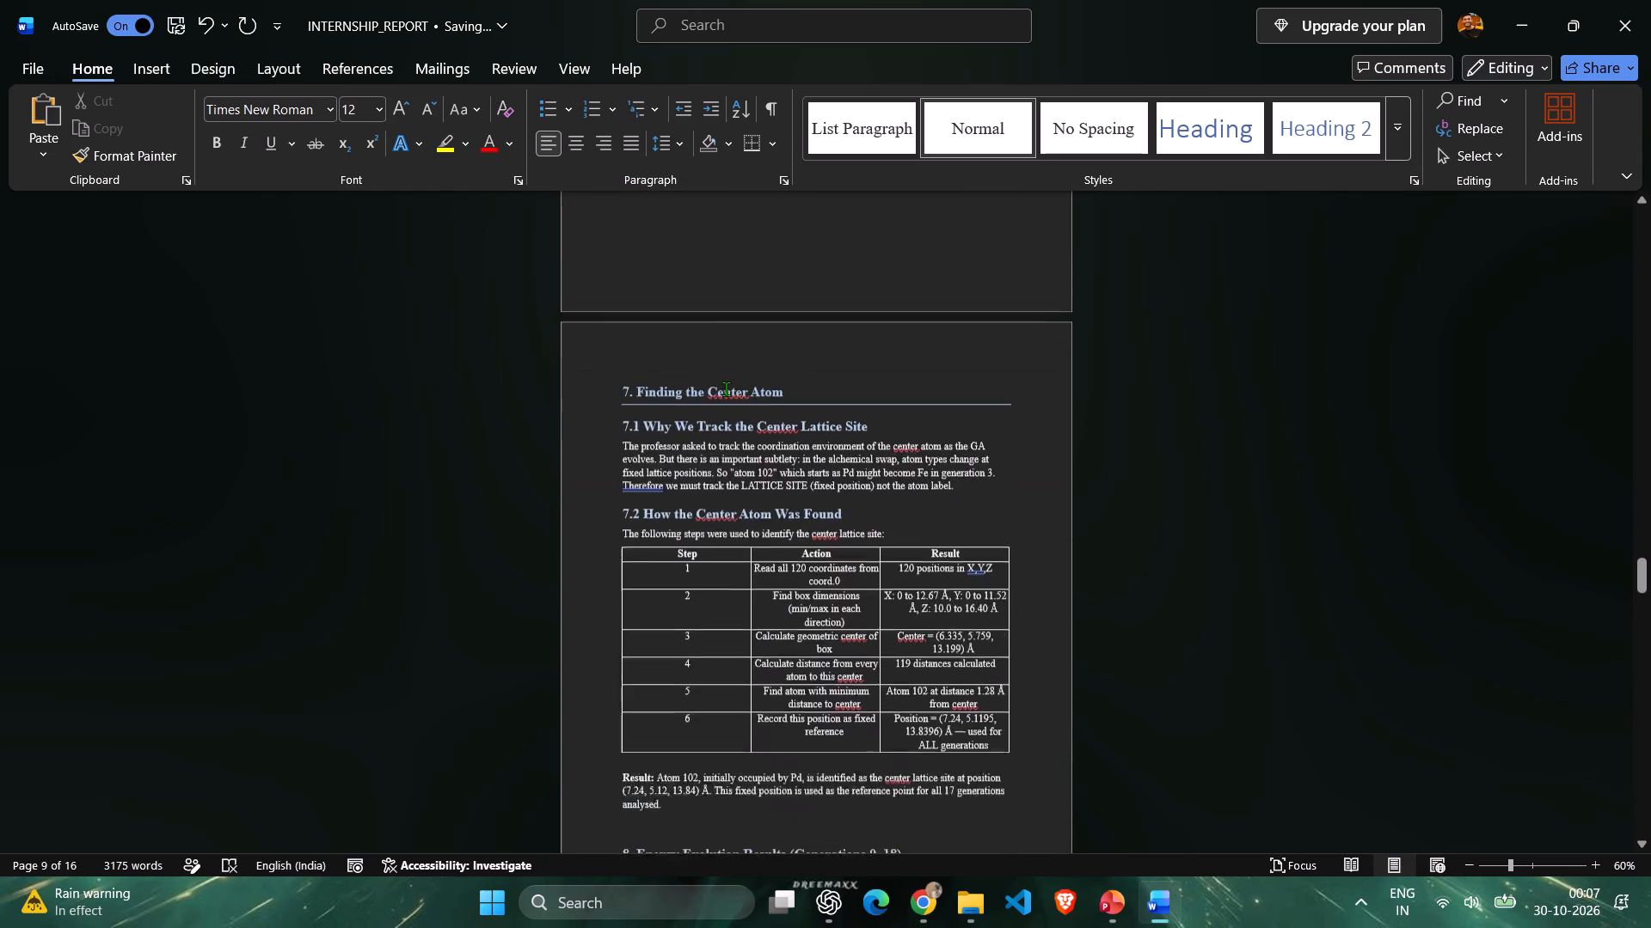
scroll(726, 388, down, 20)
scroll(726, 388, down, 10)
scroll(726, 387, up, 2)
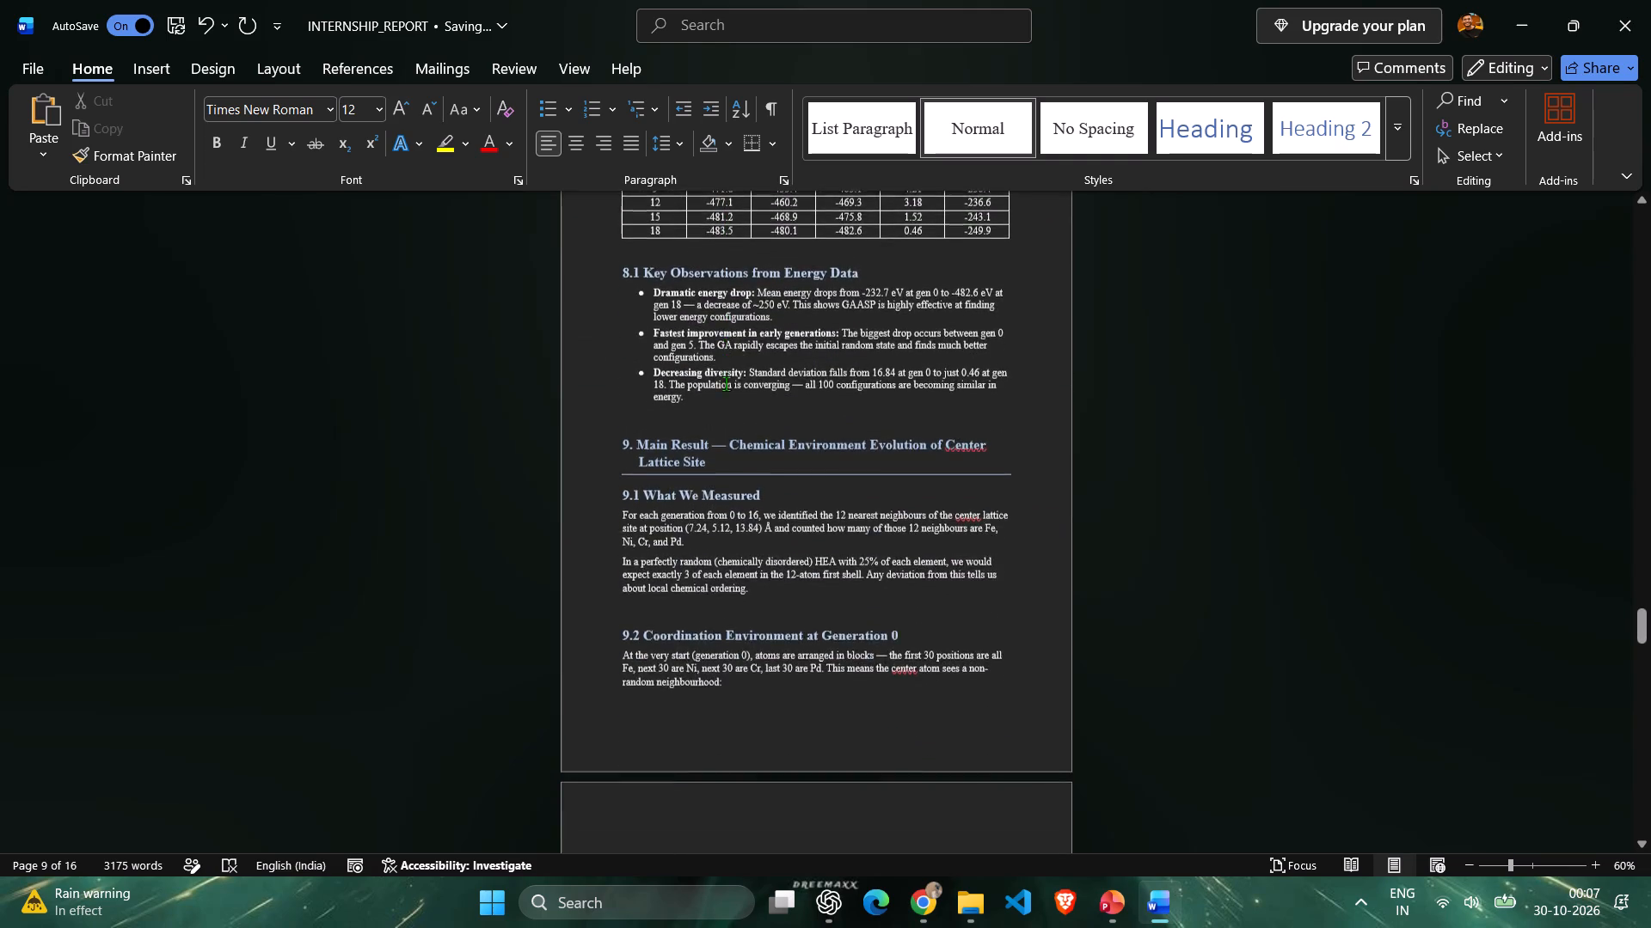
scroll(726, 383, up, 20)
scroll(726, 383, up, 20)
scroll(726, 383, up, 1)
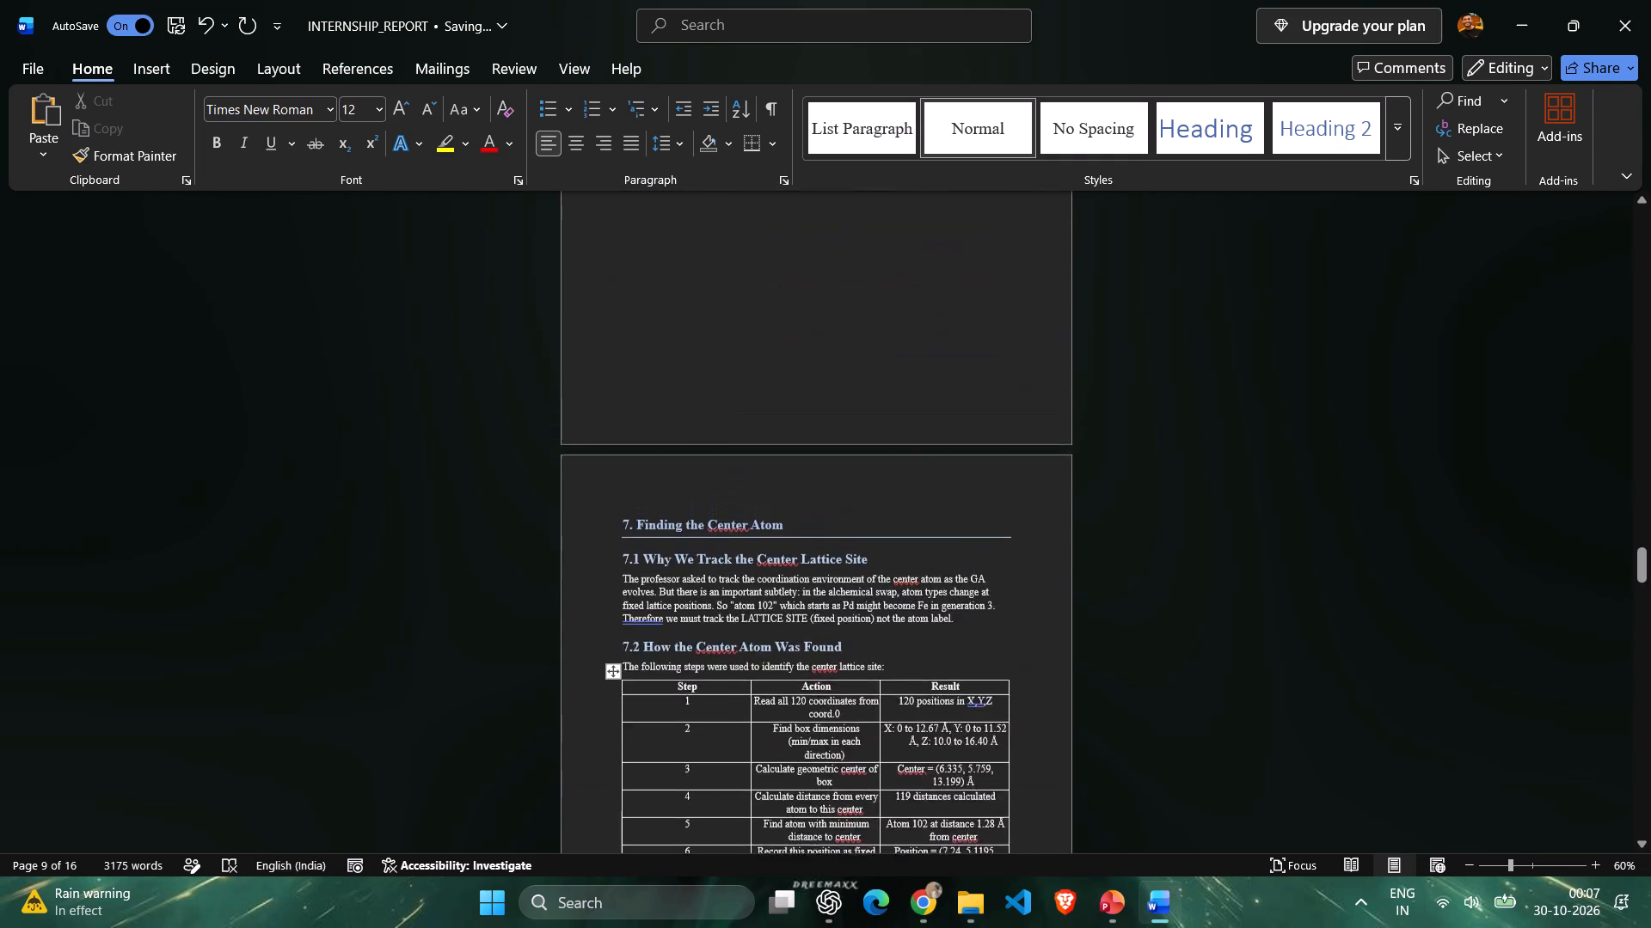
scroll(686, 372, up, 19)
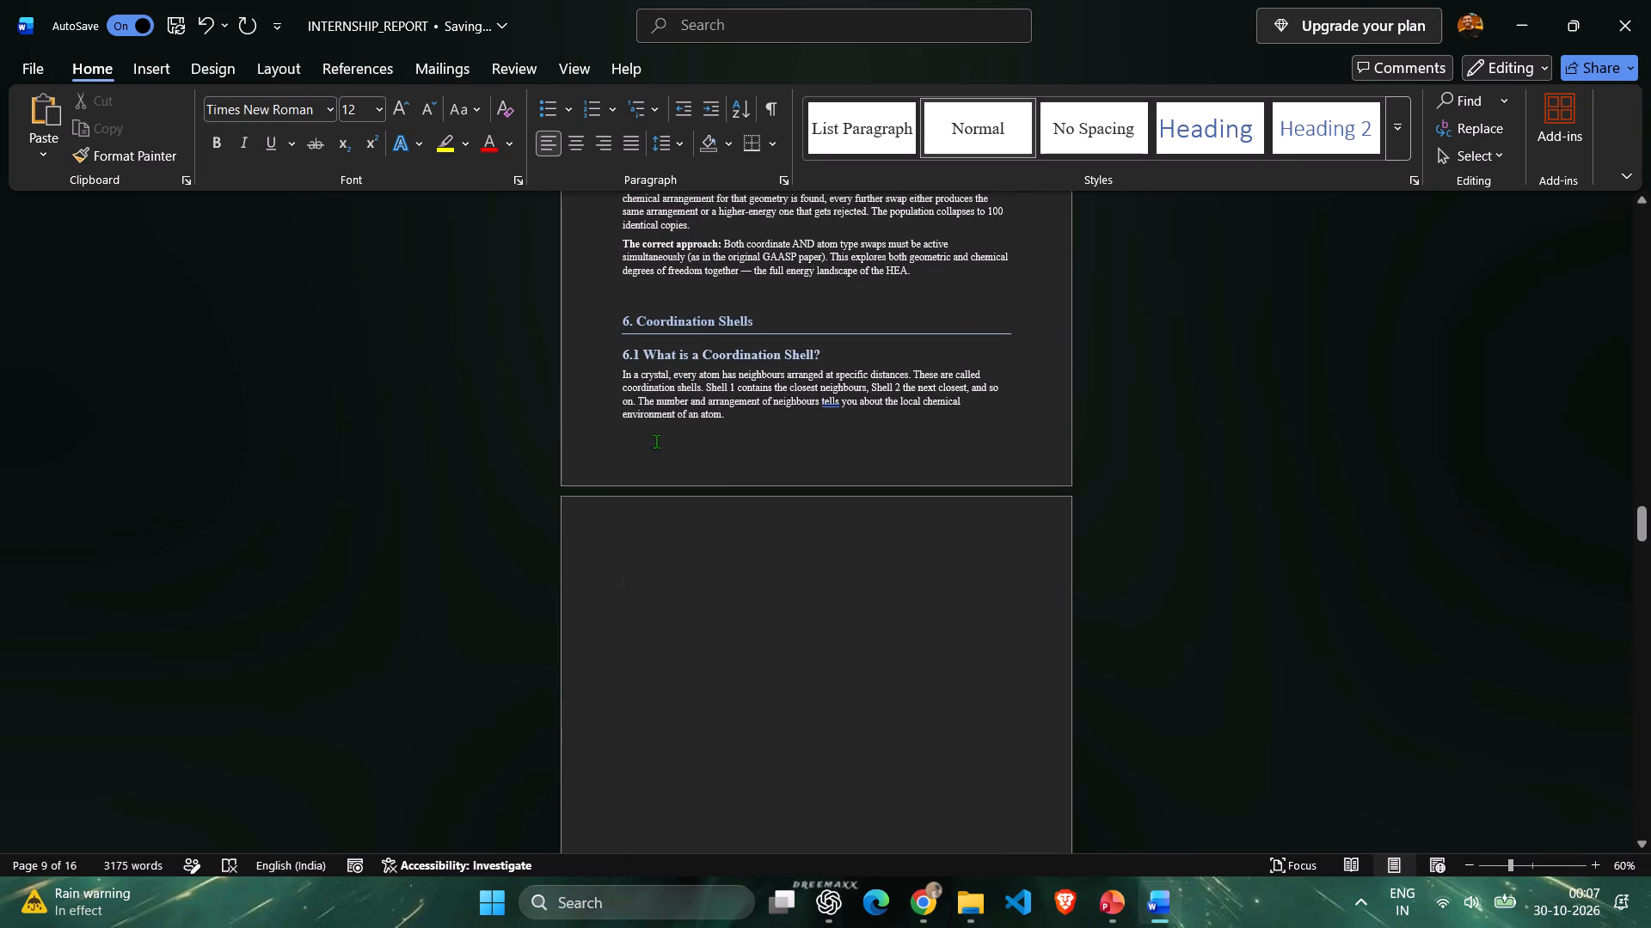
scroll(570, 617, down, 1)
click(556, 465)
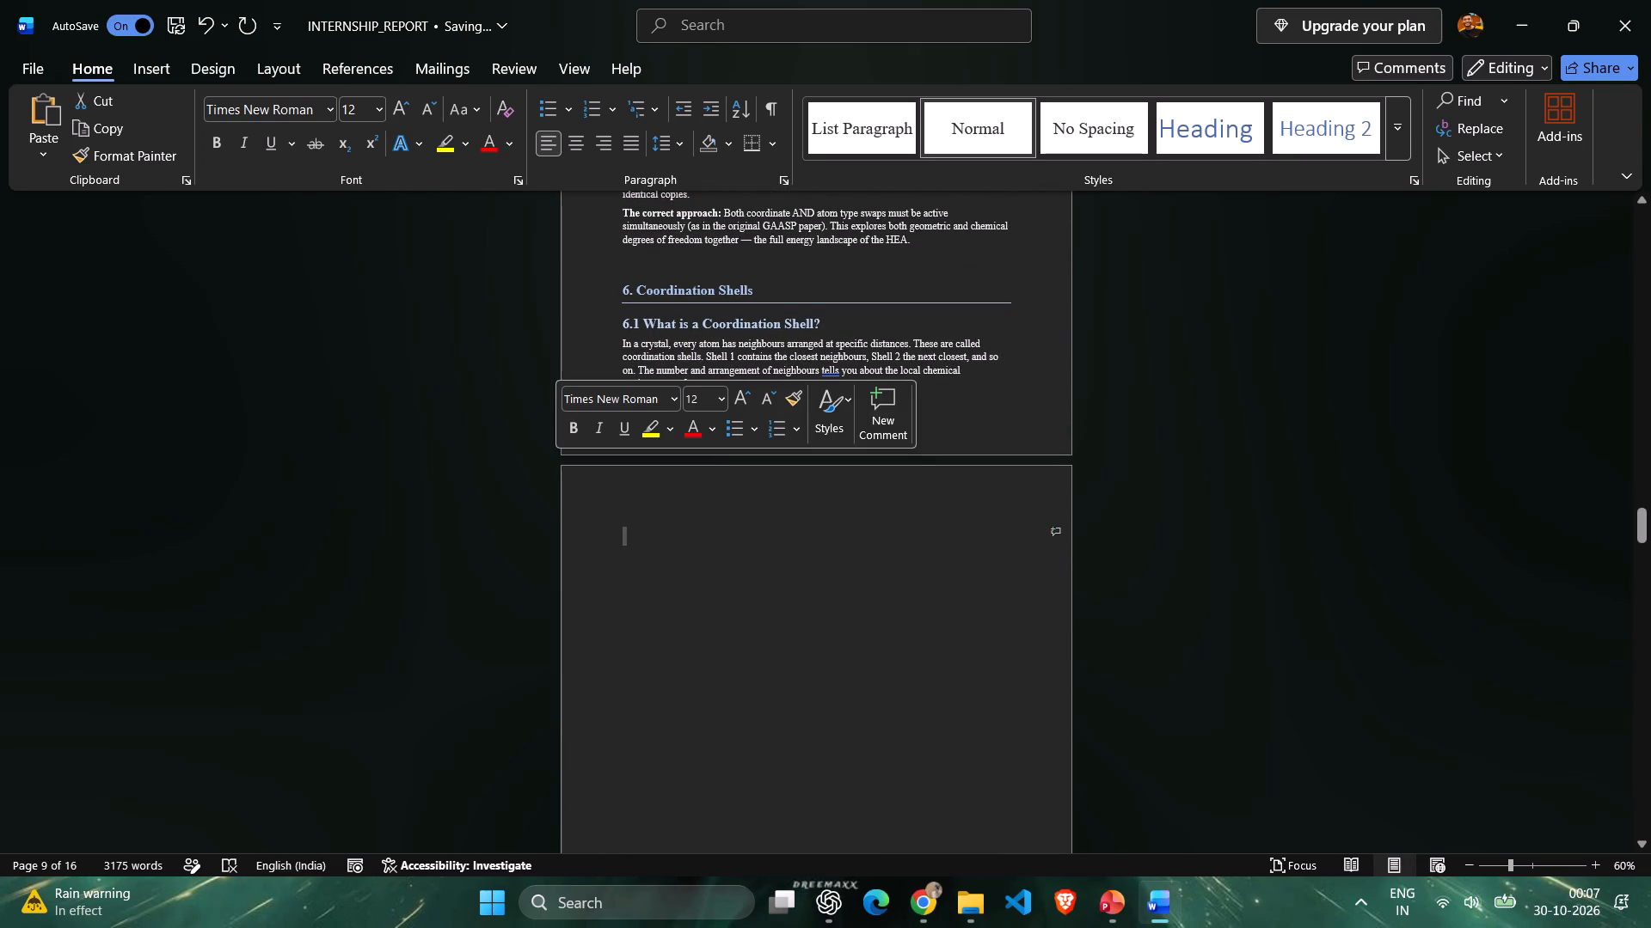
click(580, 473)
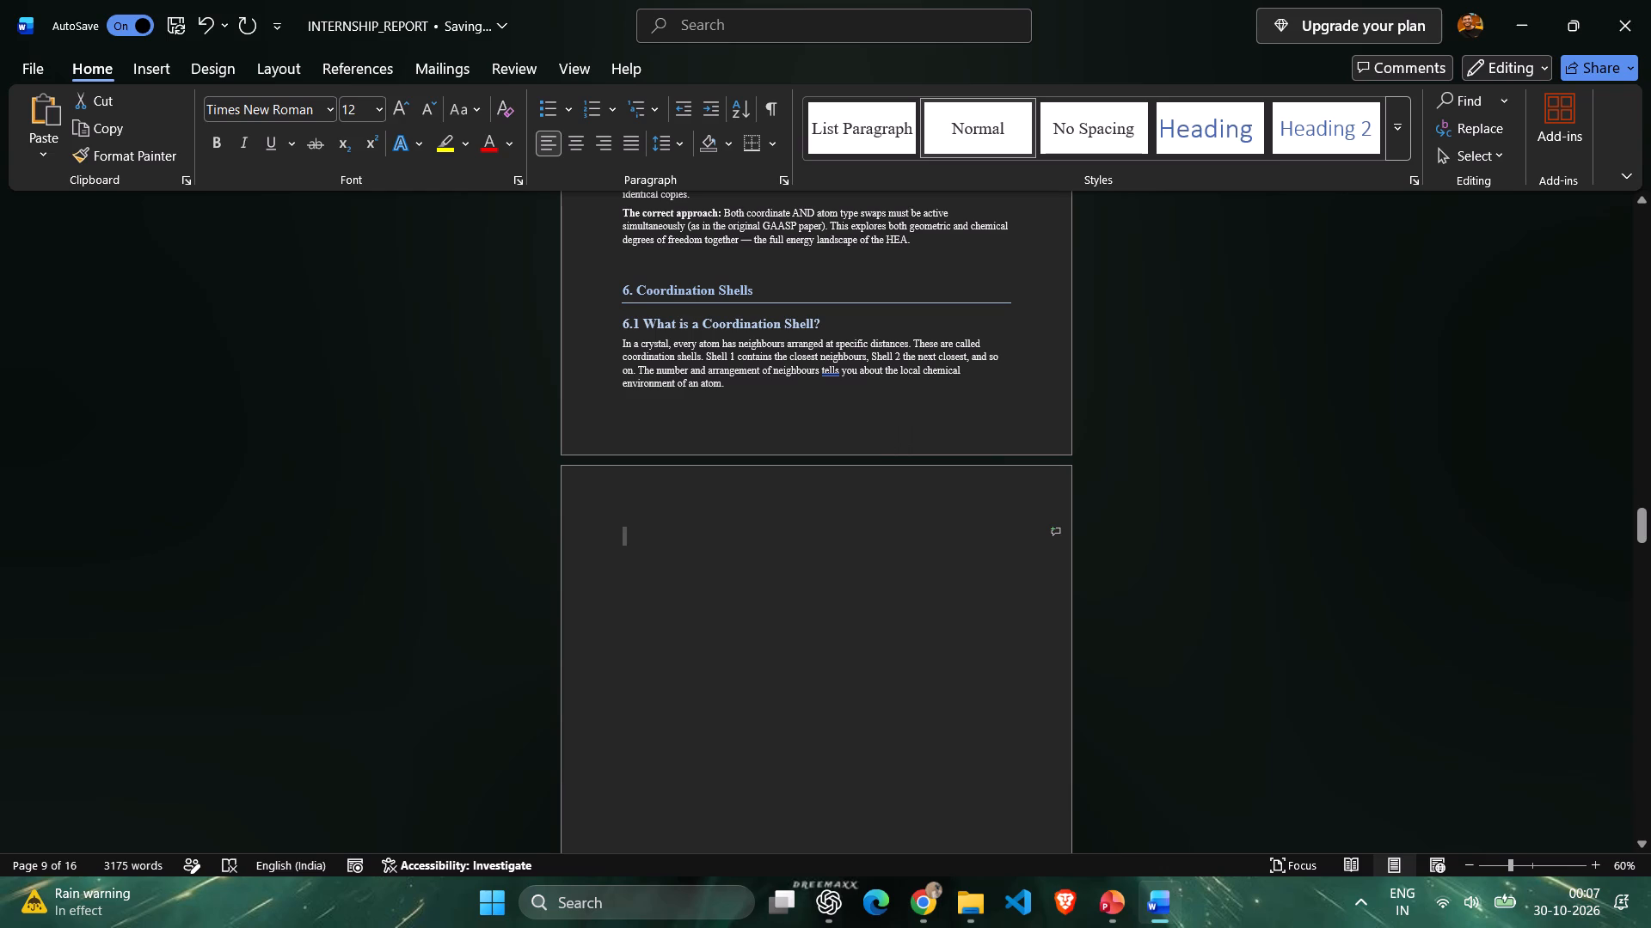
key(Delete)
key(Delete)
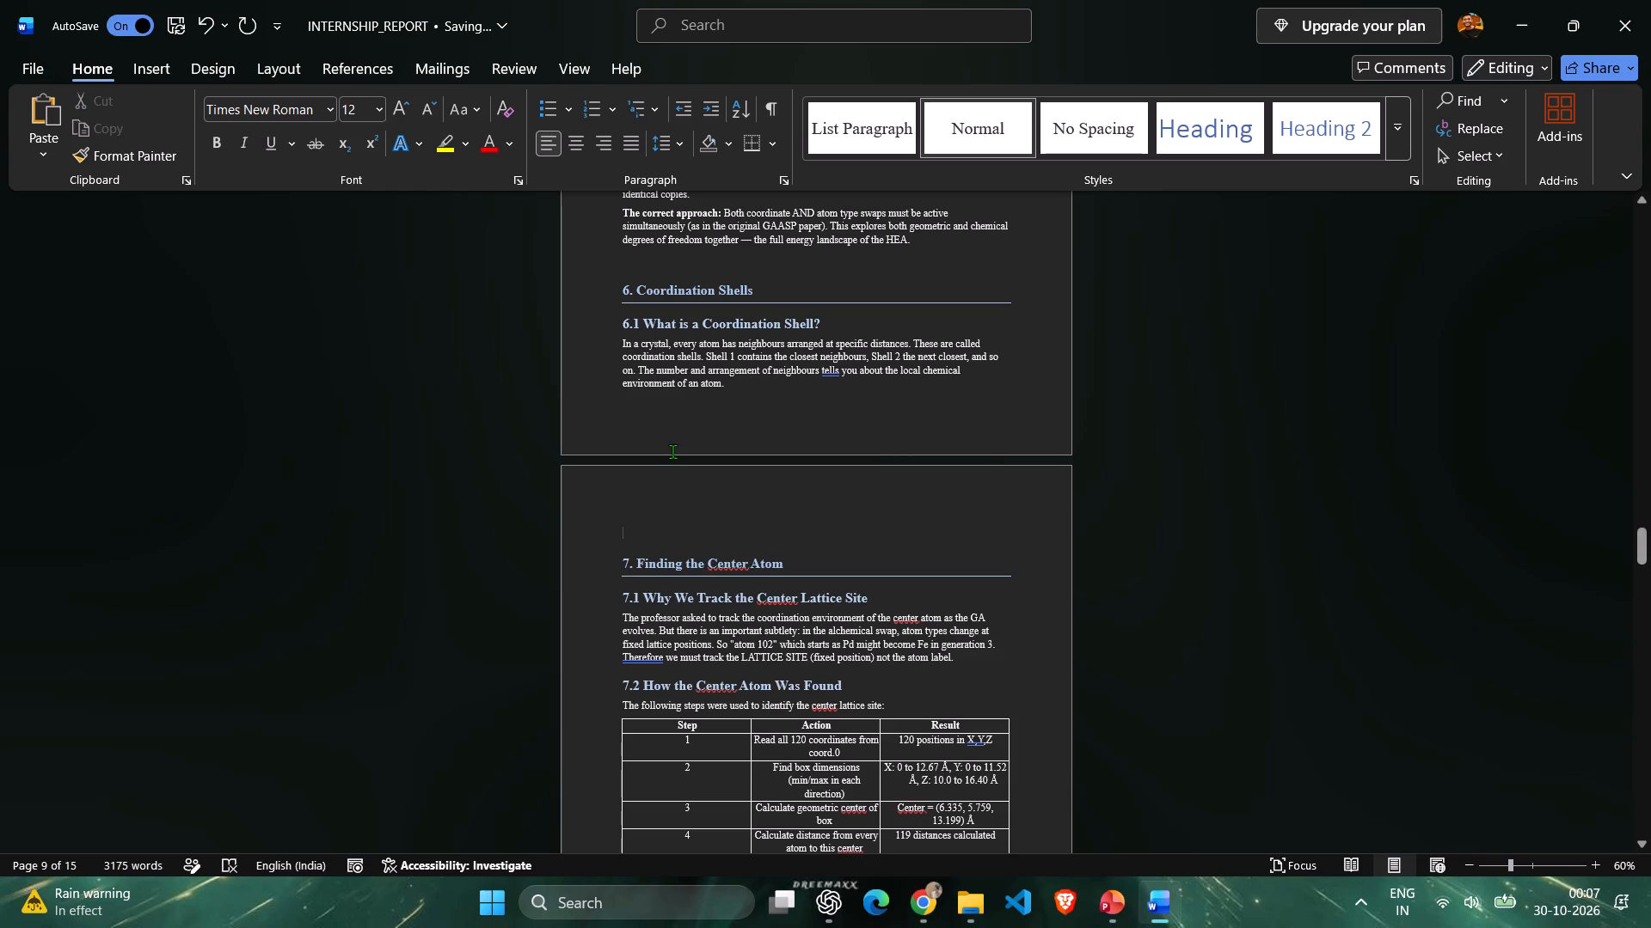
Delete the blank page between Finding 4 of section 9.4 and section 10, Summary of All Work Completed.
scroll(674, 451, down, 4)
scroll(688, 451, down, 20)
scroll(688, 451, down, 4)
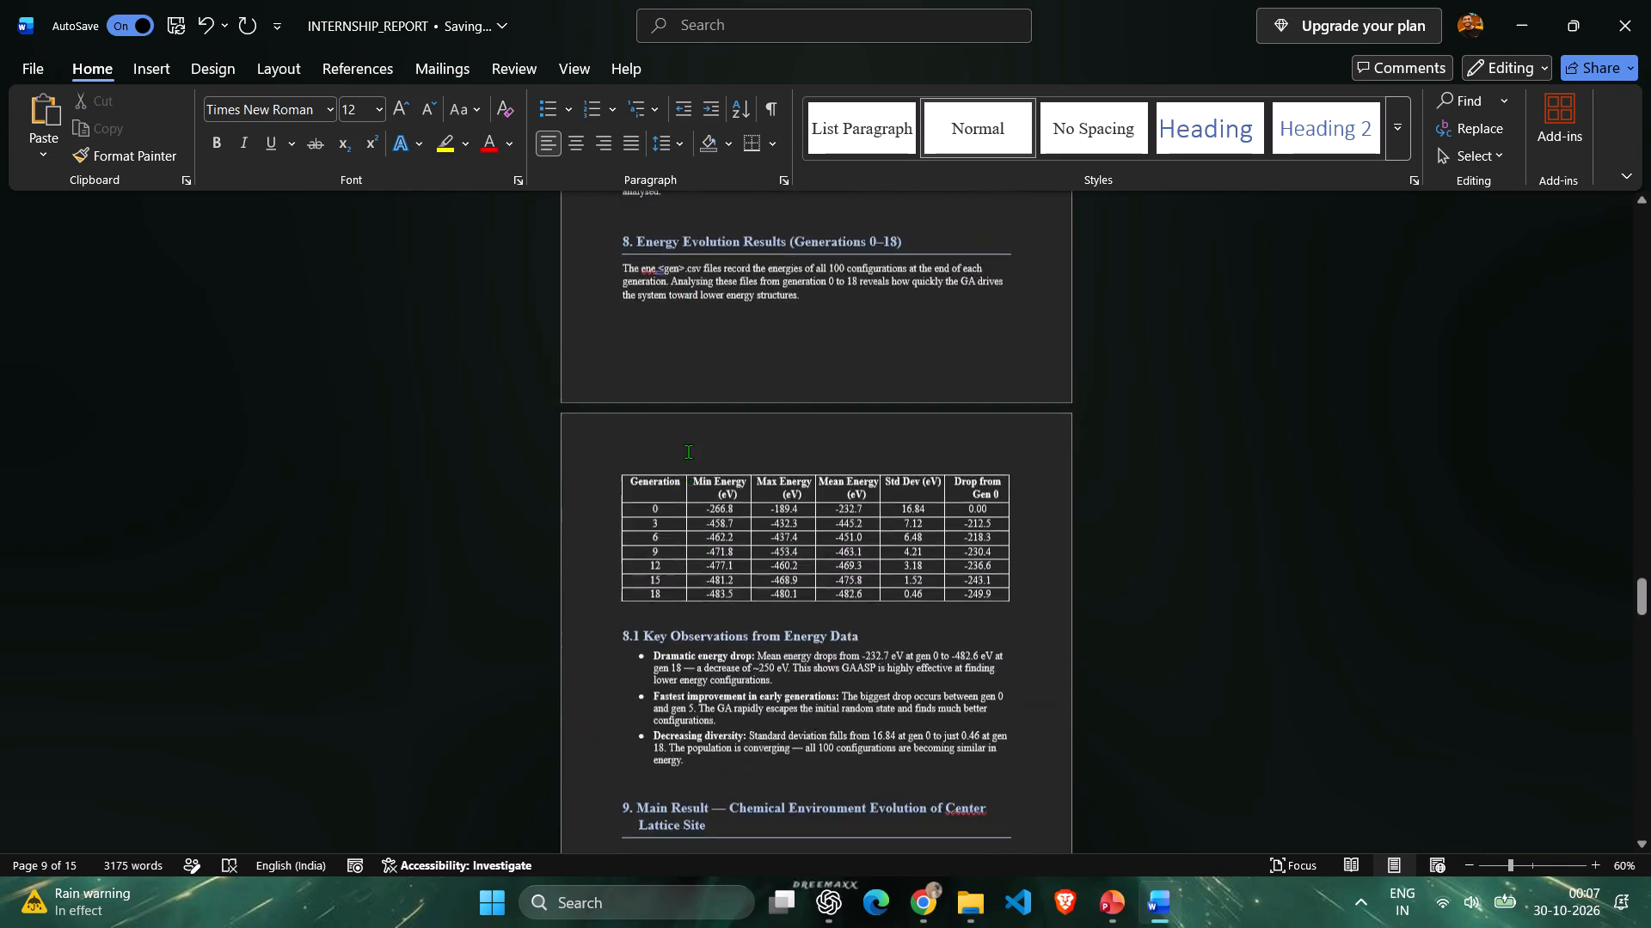
scroll(688, 451, down, 14)
scroll(687, 471, down, 20)
scroll(687, 471, down, 3)
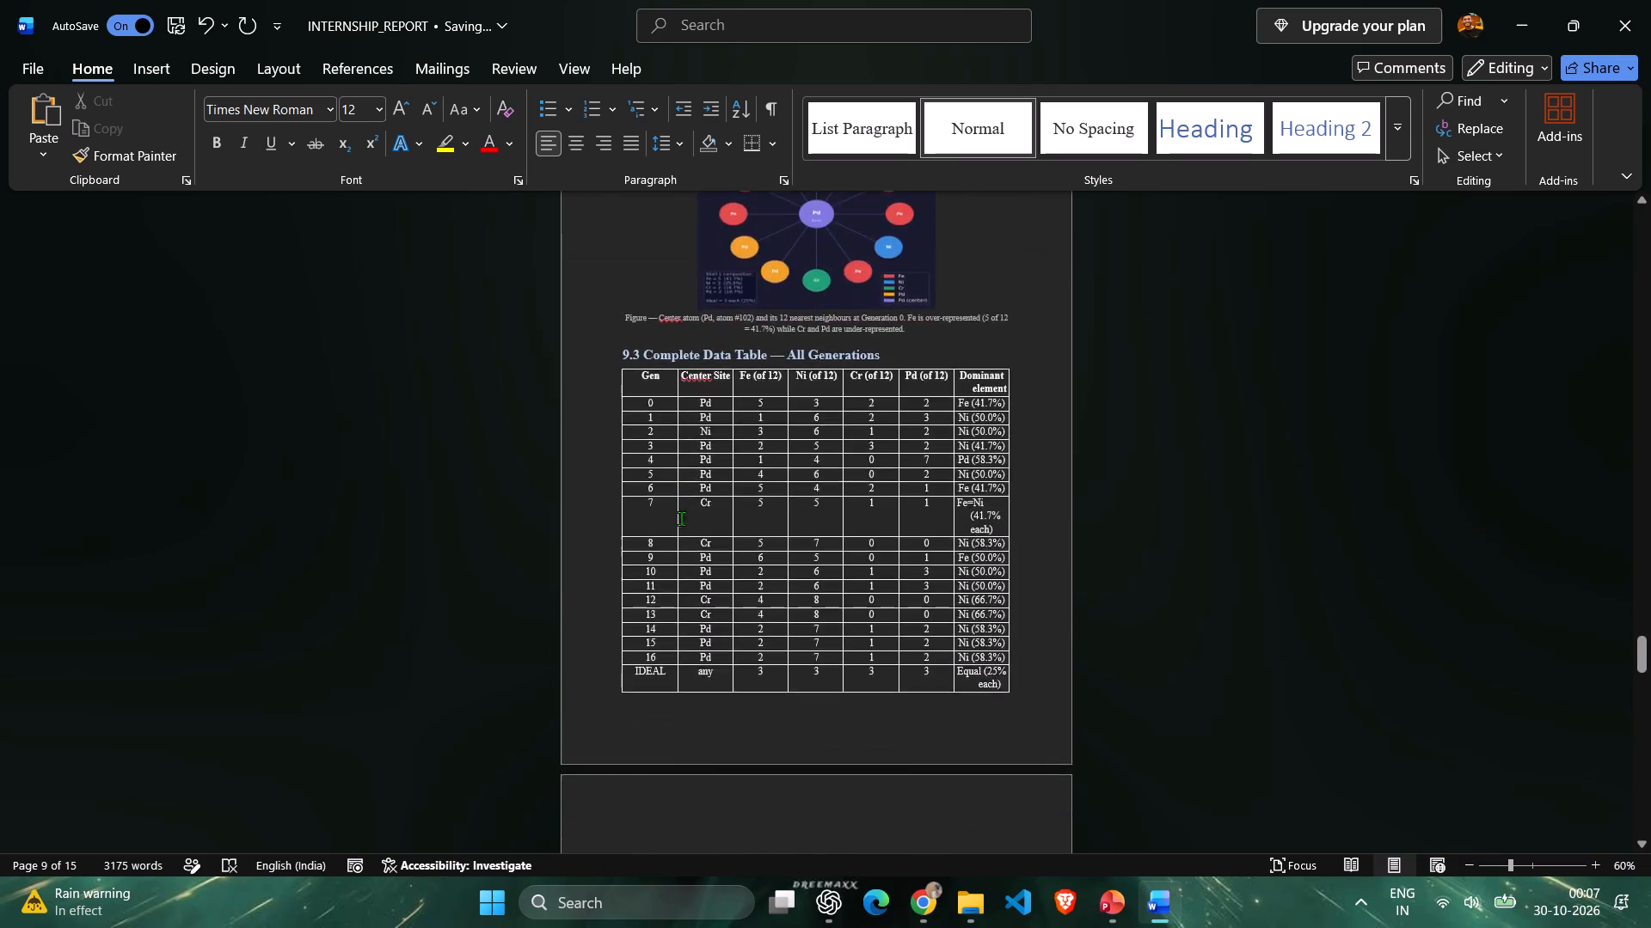
scroll(681, 518, down, 20)
scroll(681, 518, down, 10)
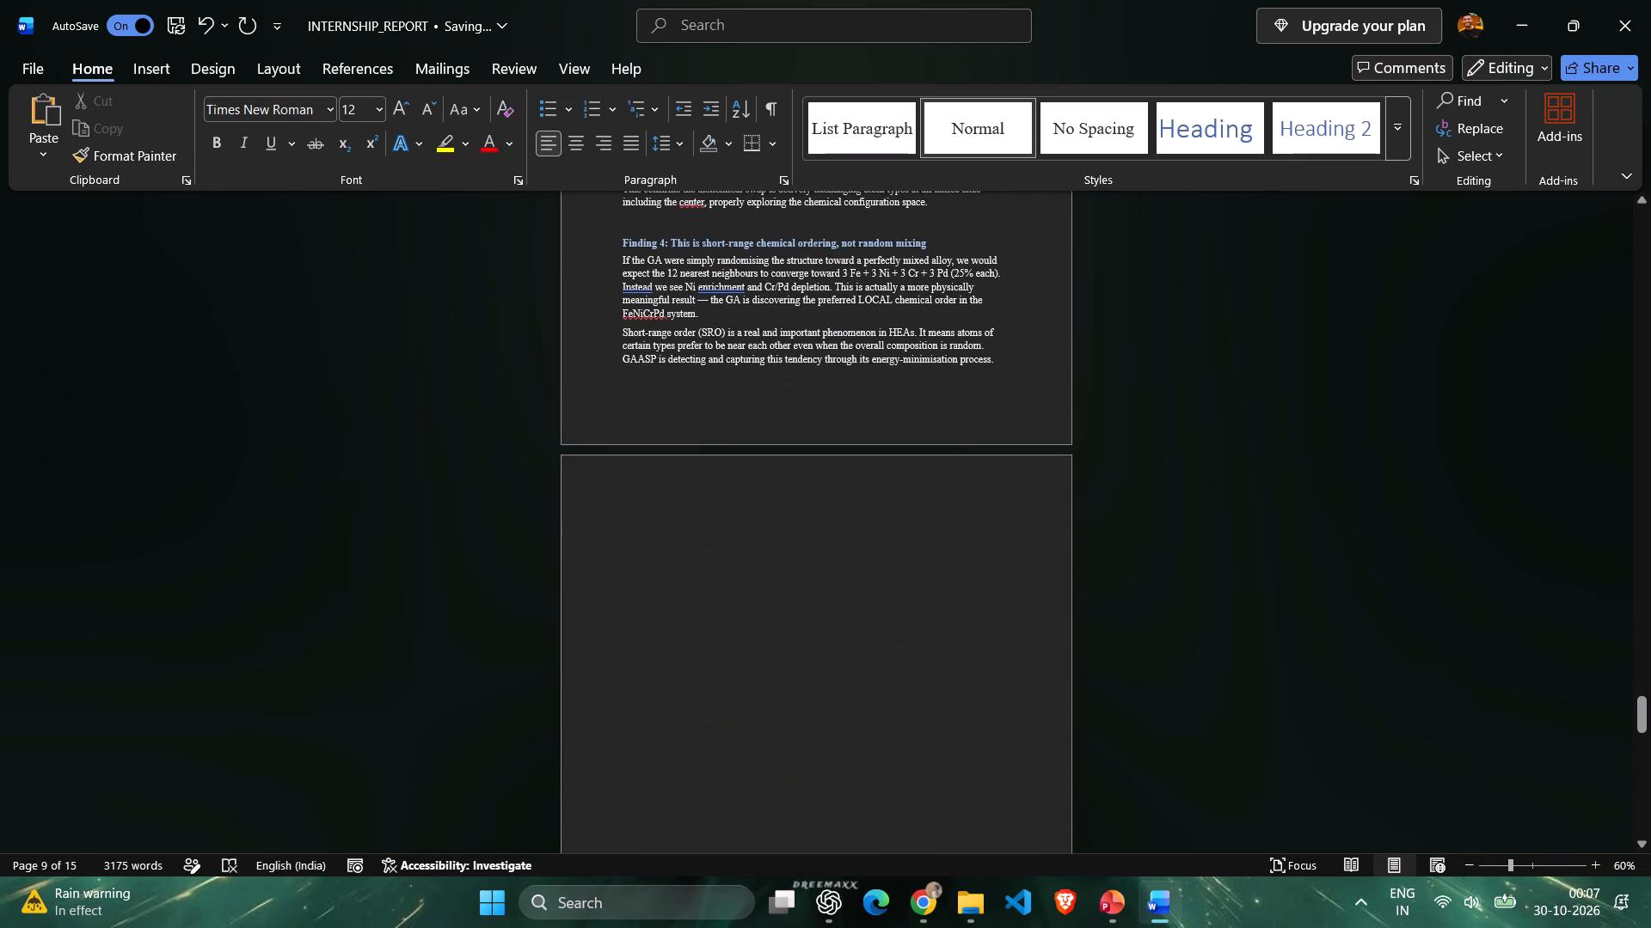
click(581, 471)
click(564, 466)
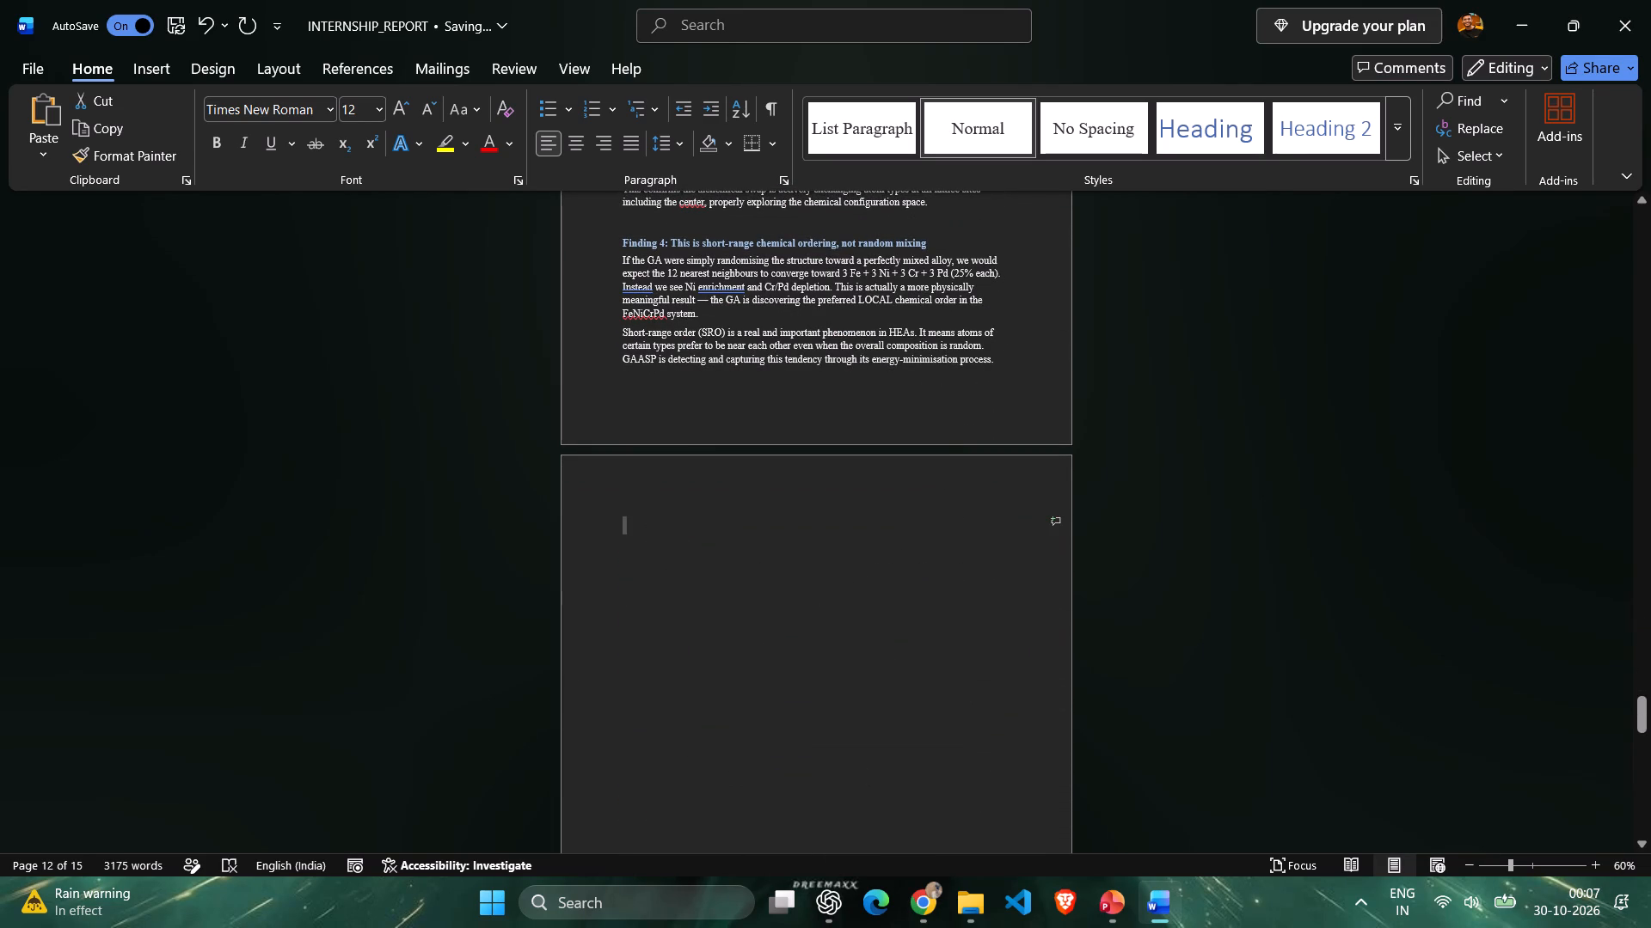
click(564, 466)
key(Delete)
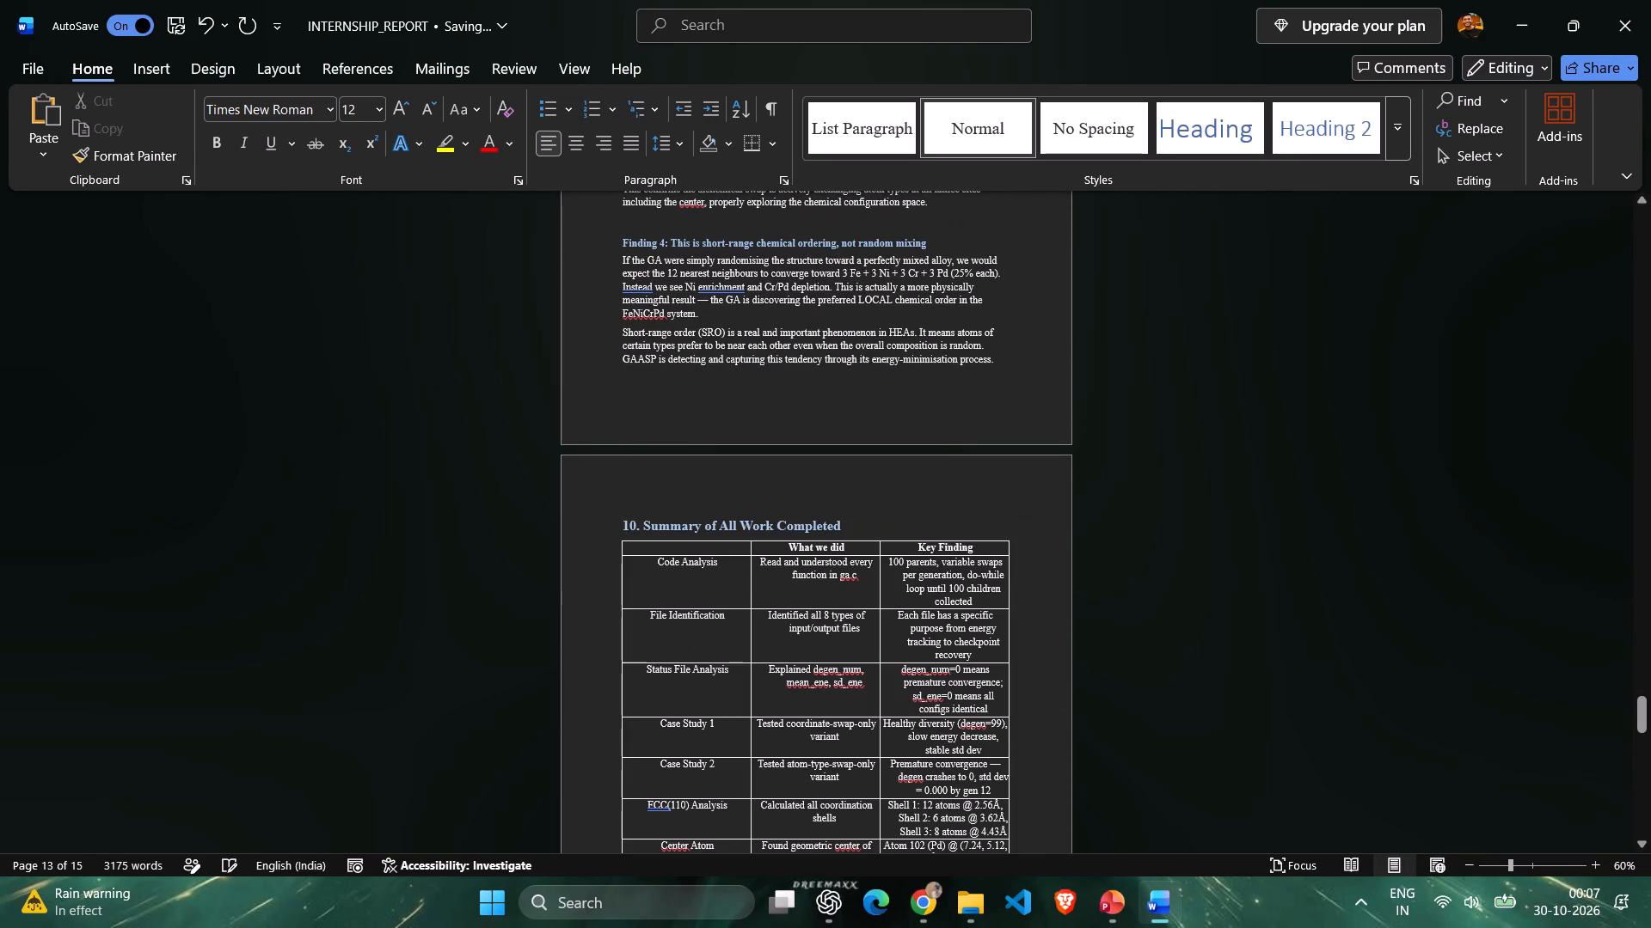
scroll(564, 464, up, 4)
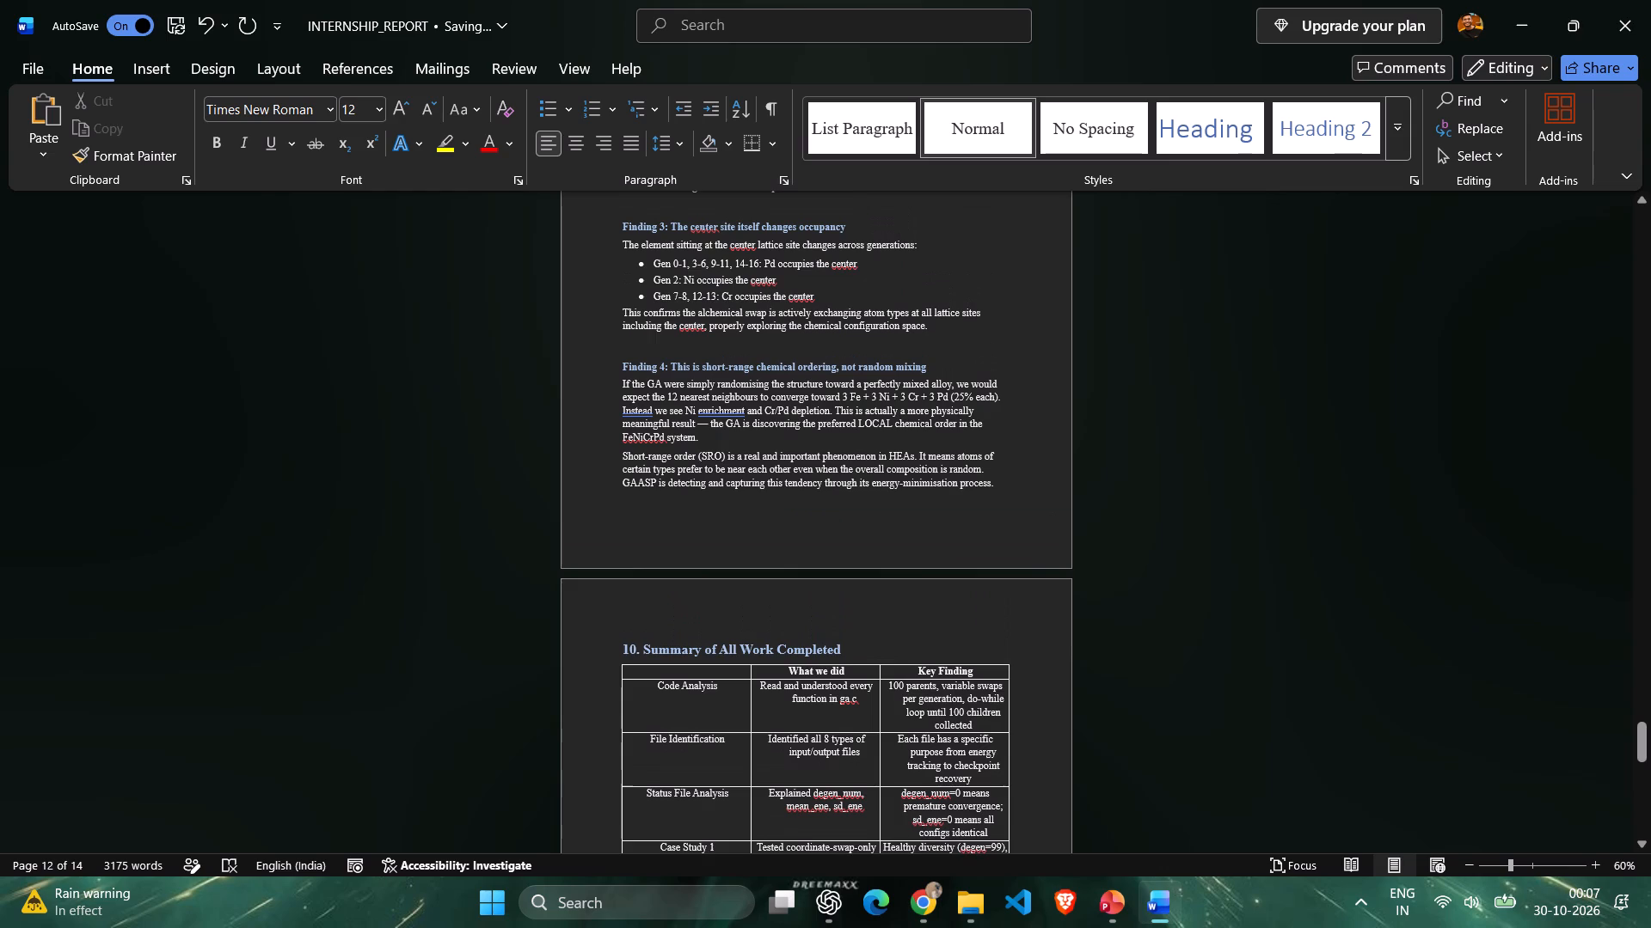
scroll(564, 464, up, 5)
scroll(564, 464, down, 3)
scroll(564, 464, down, 20)
scroll(564, 464, down, 20)
scroll(564, 464, down, 1)
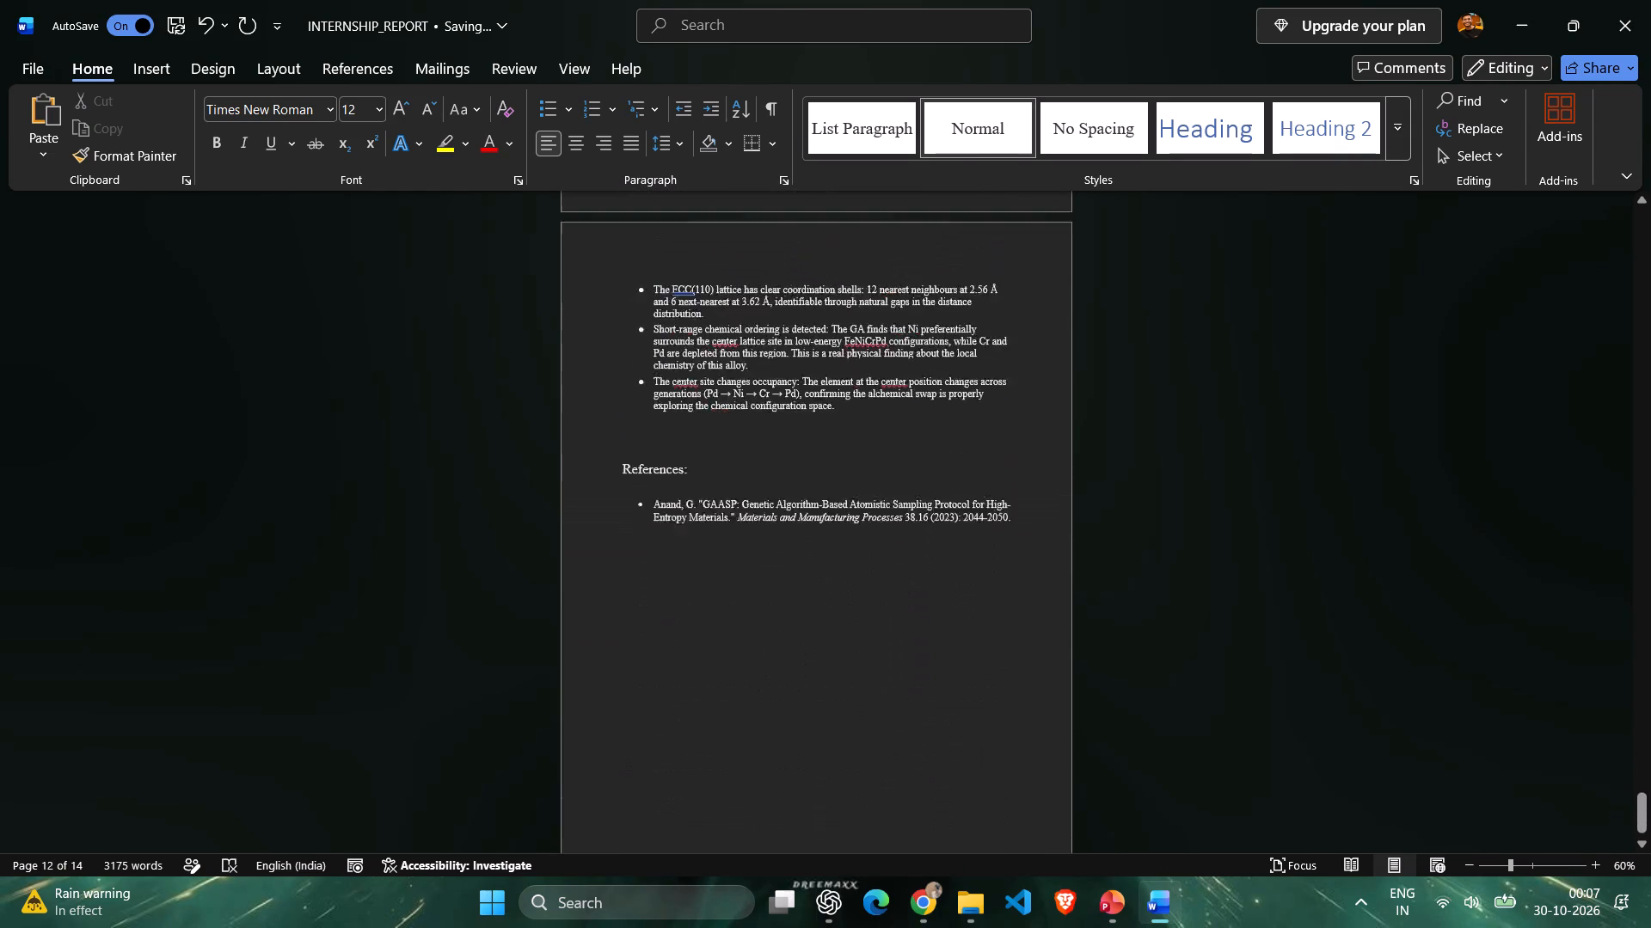
Switch to the desktop and delete the outdated INTERNSHIP_REPORT PDF.
scroll(564, 464, down, 4)
click(1529, 29)
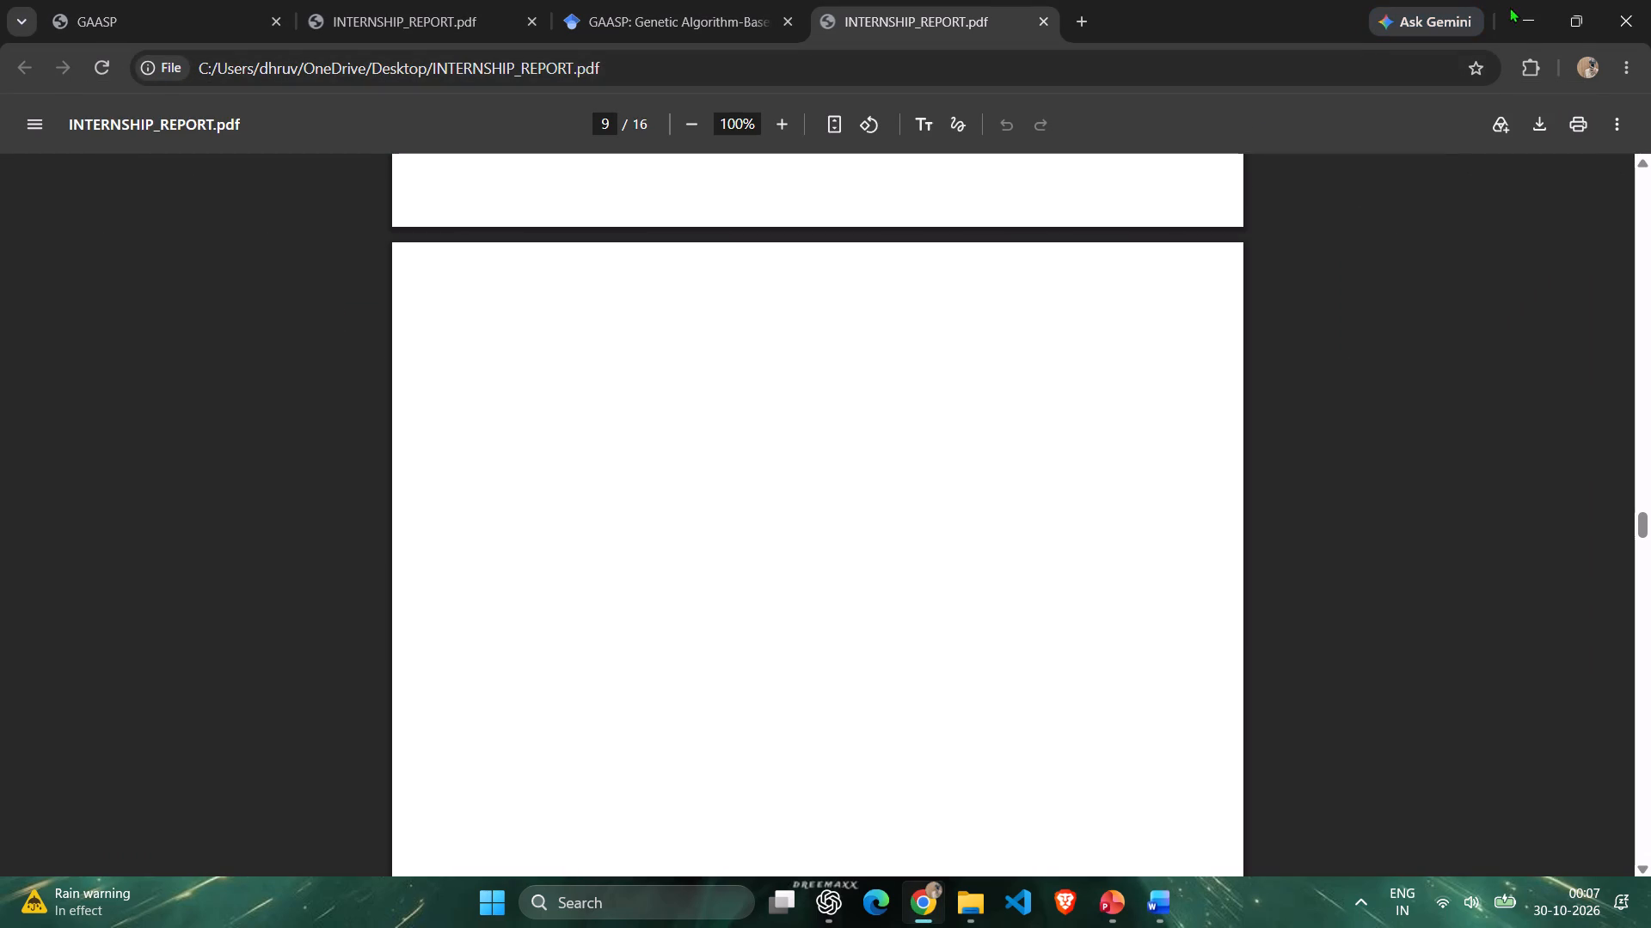
click(1506, 7)
right_click(1186, 162)
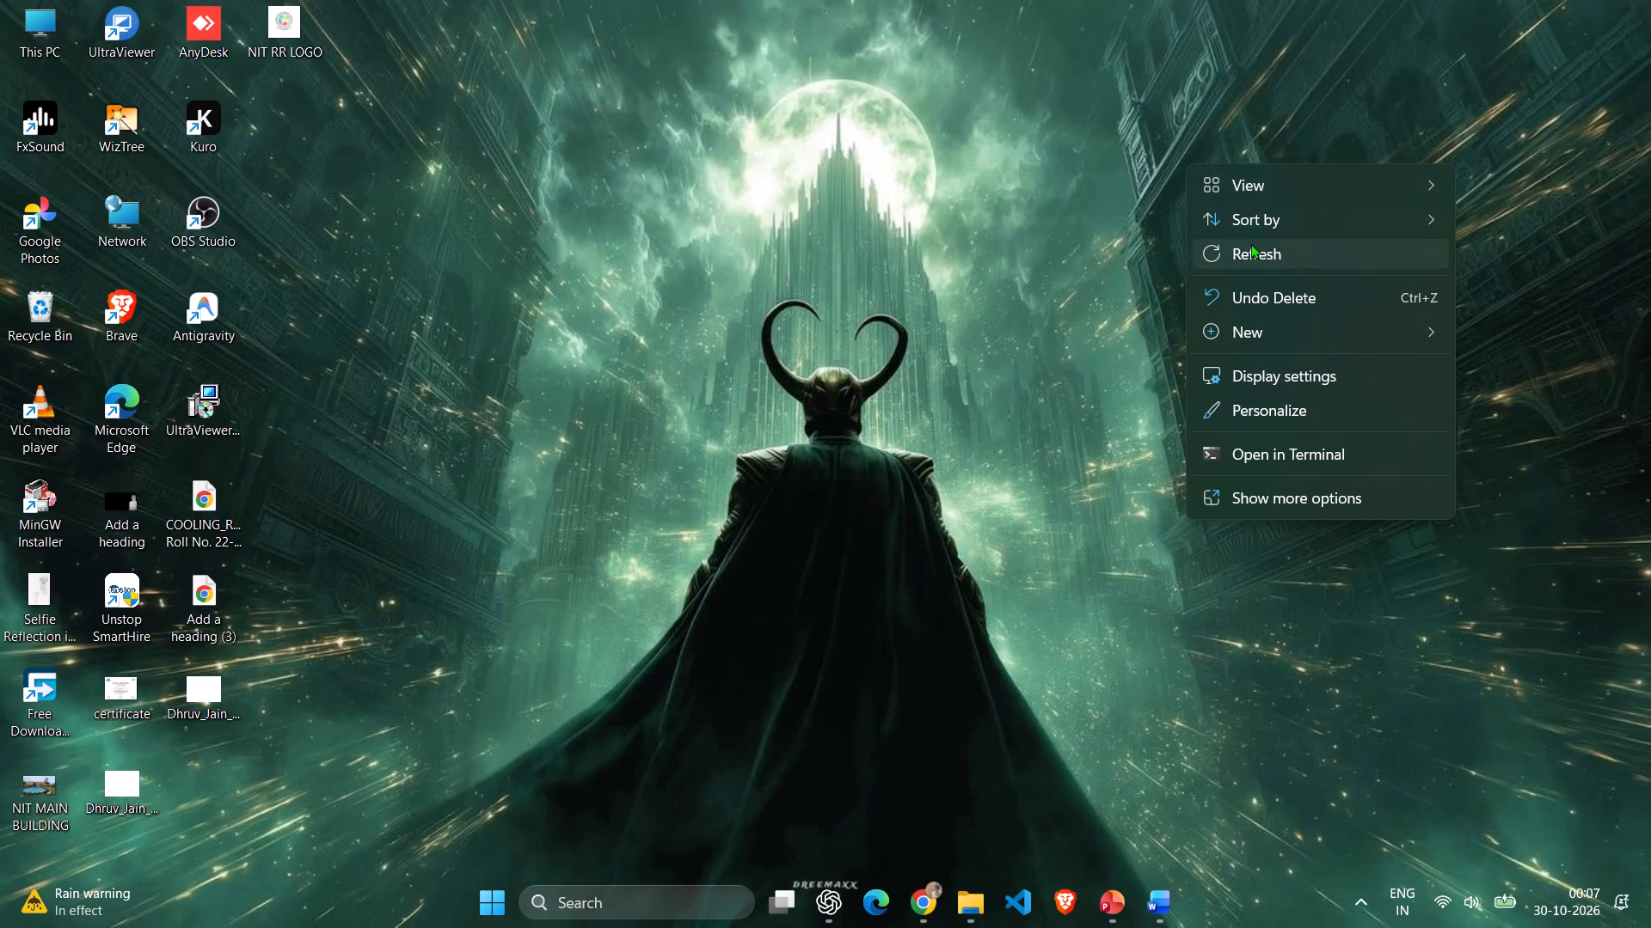
click(1251, 243)
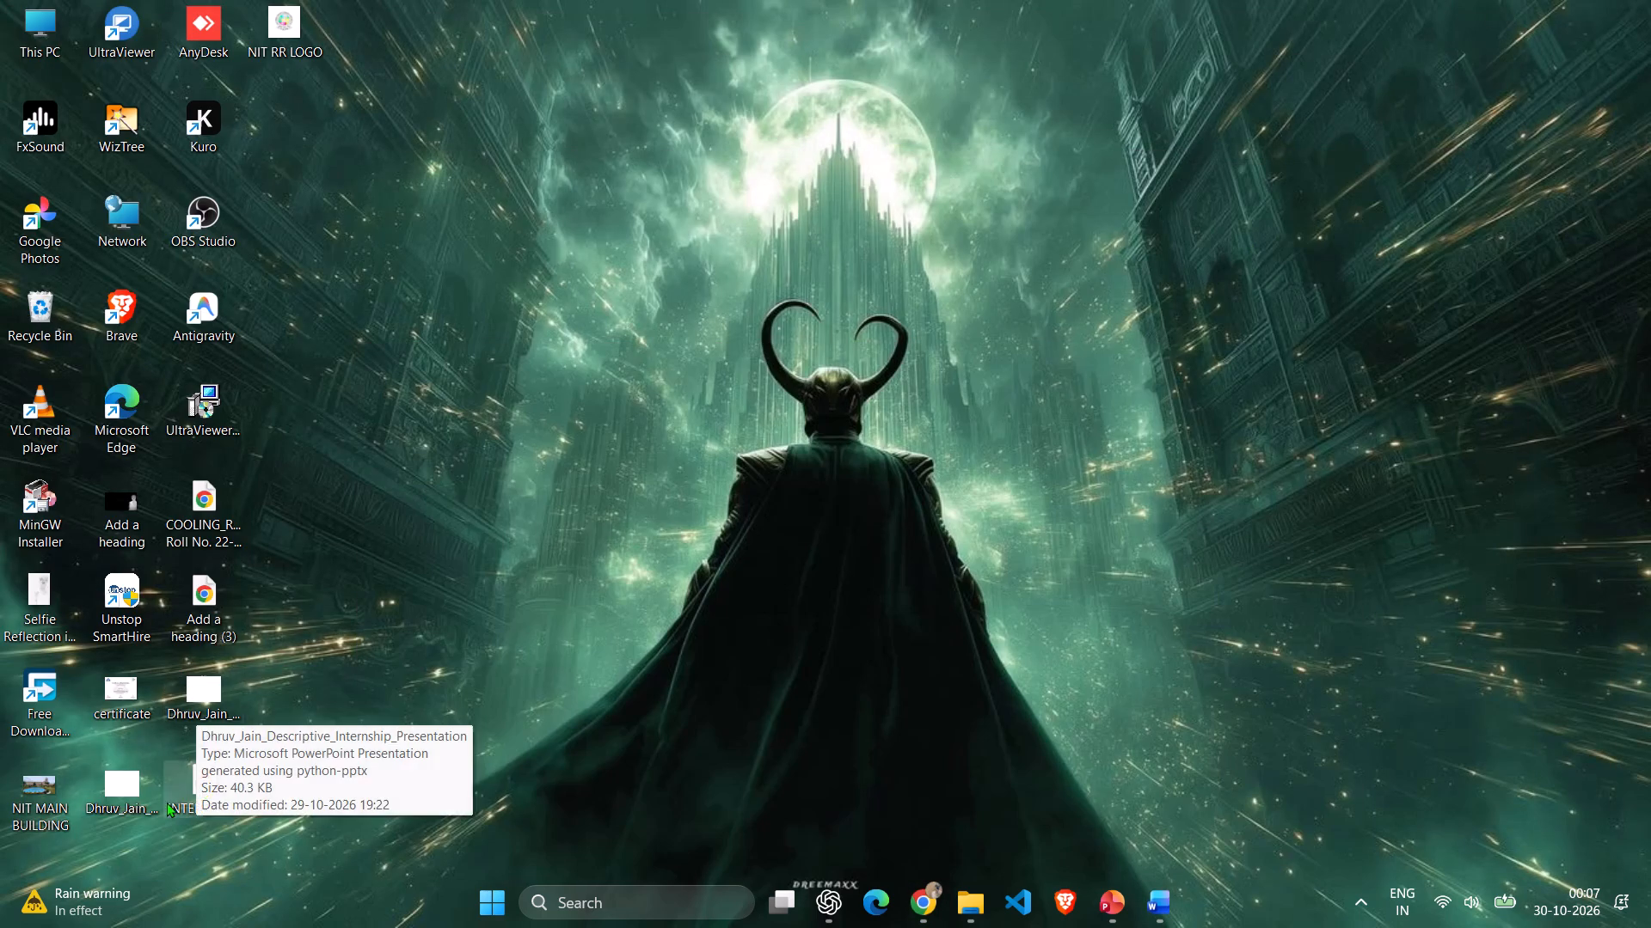
click(216, 882)
click(192, 792)
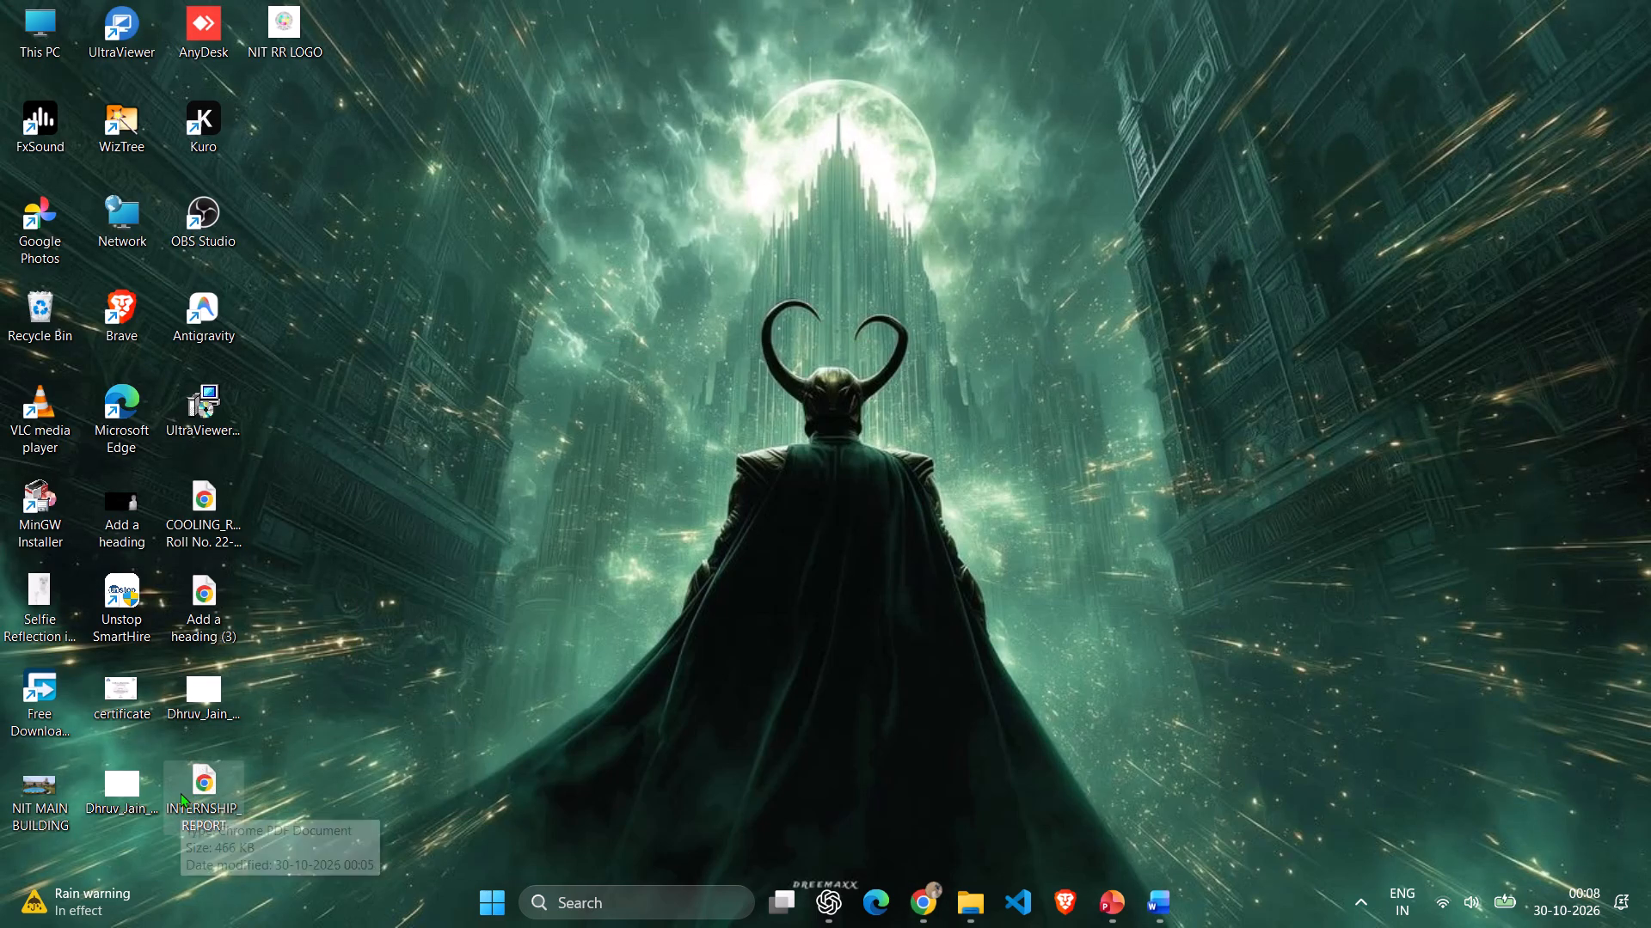
key(Delete)
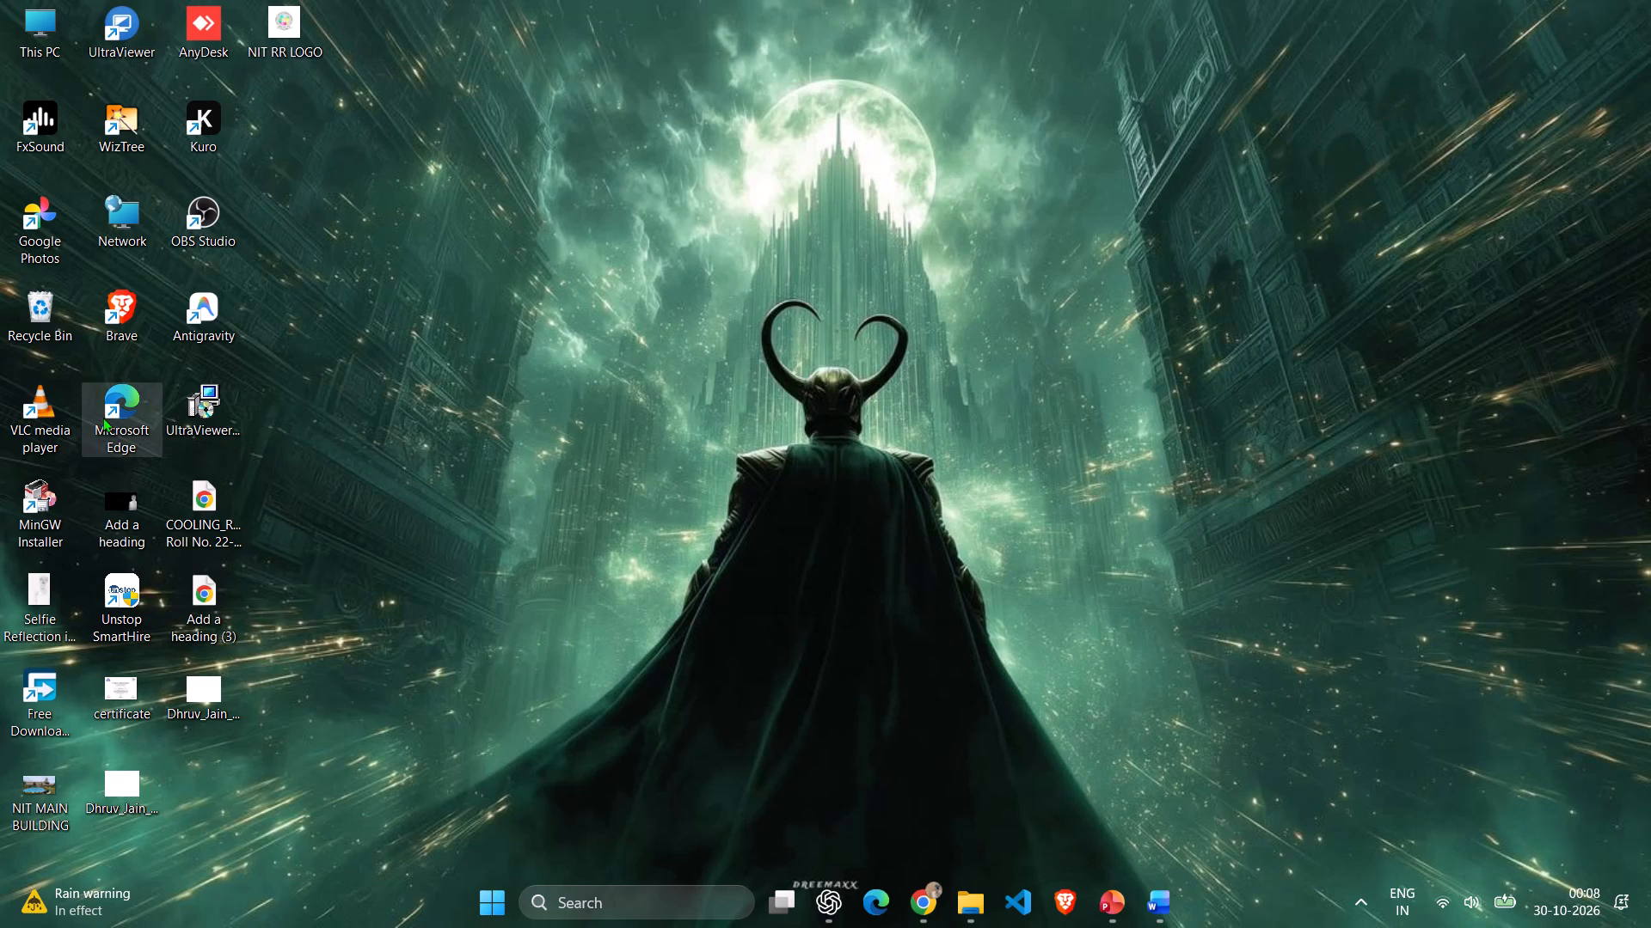
Look through the Recycle Bin for the deleted INTERNSHIP_REPORT PDFs and view the properties of the one deleted on 29 October.
double_click(55, 317)
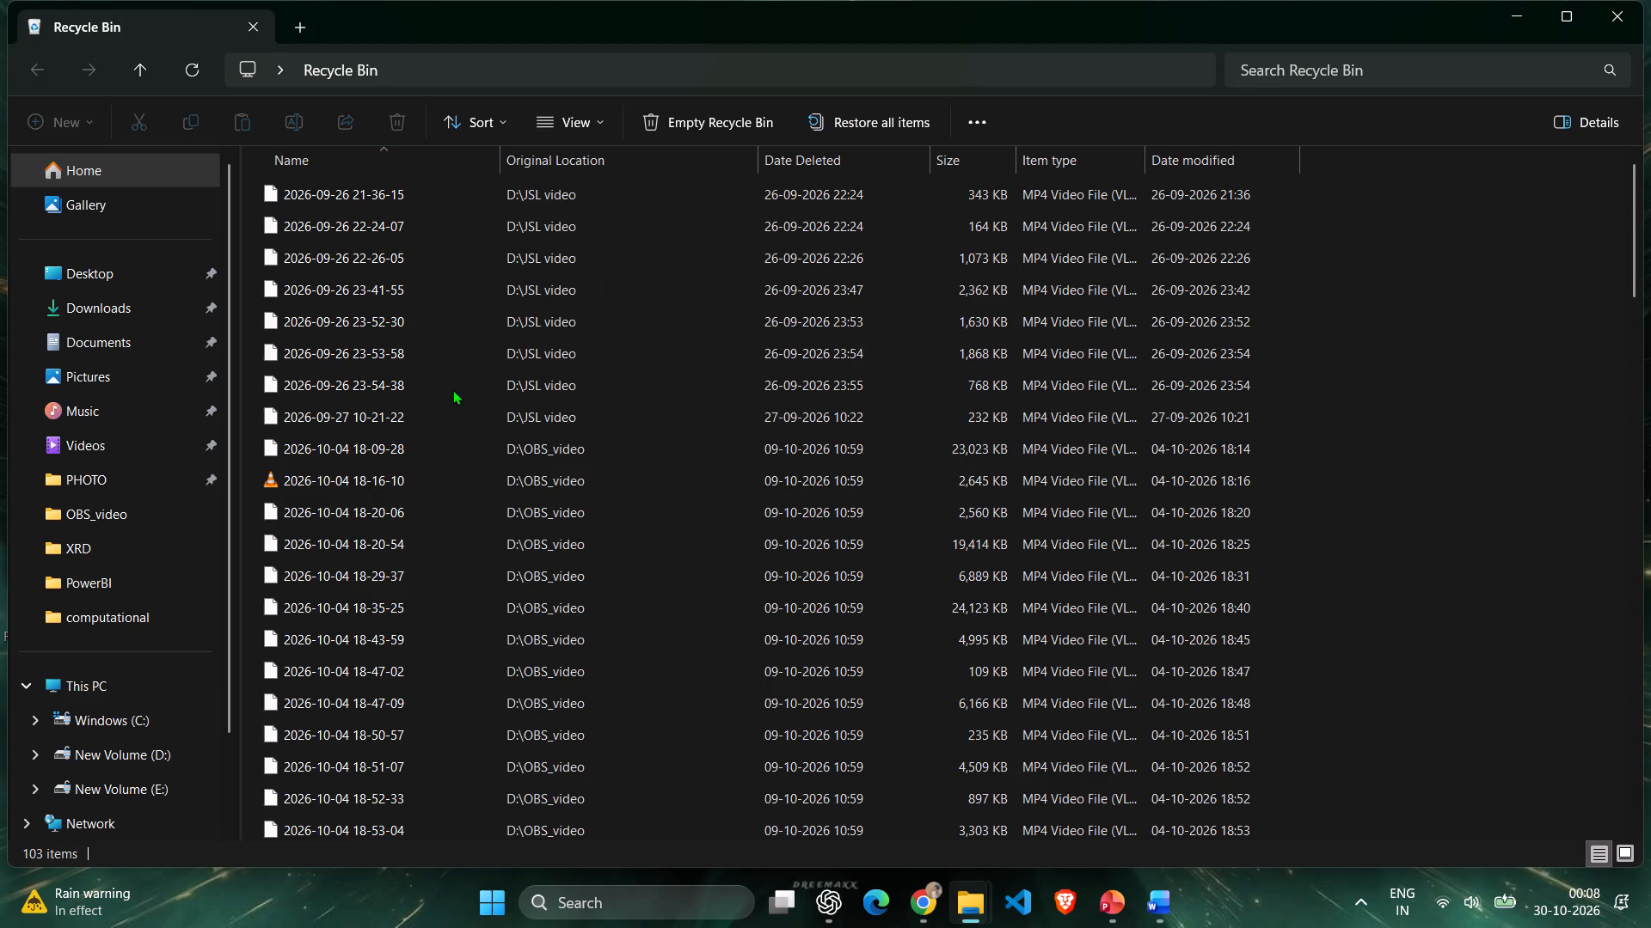
scroll(439, 345, down, 20)
scroll(439, 345, down, 6)
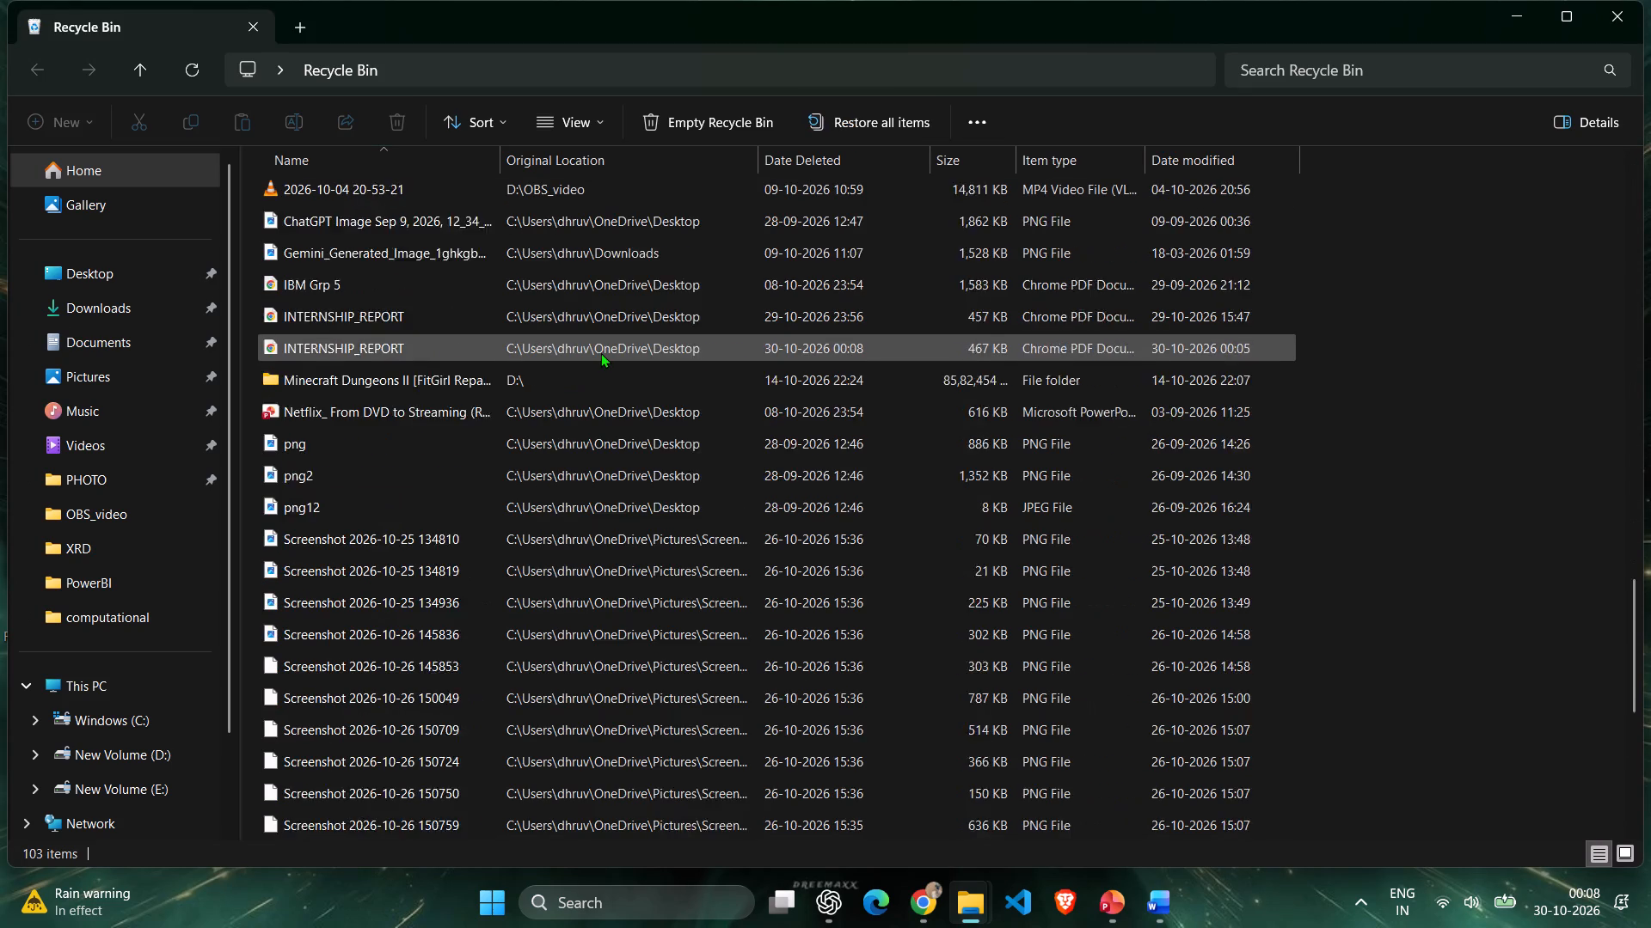
scroll(601, 352, down, 7)
scroll(435, 797, down, 4)
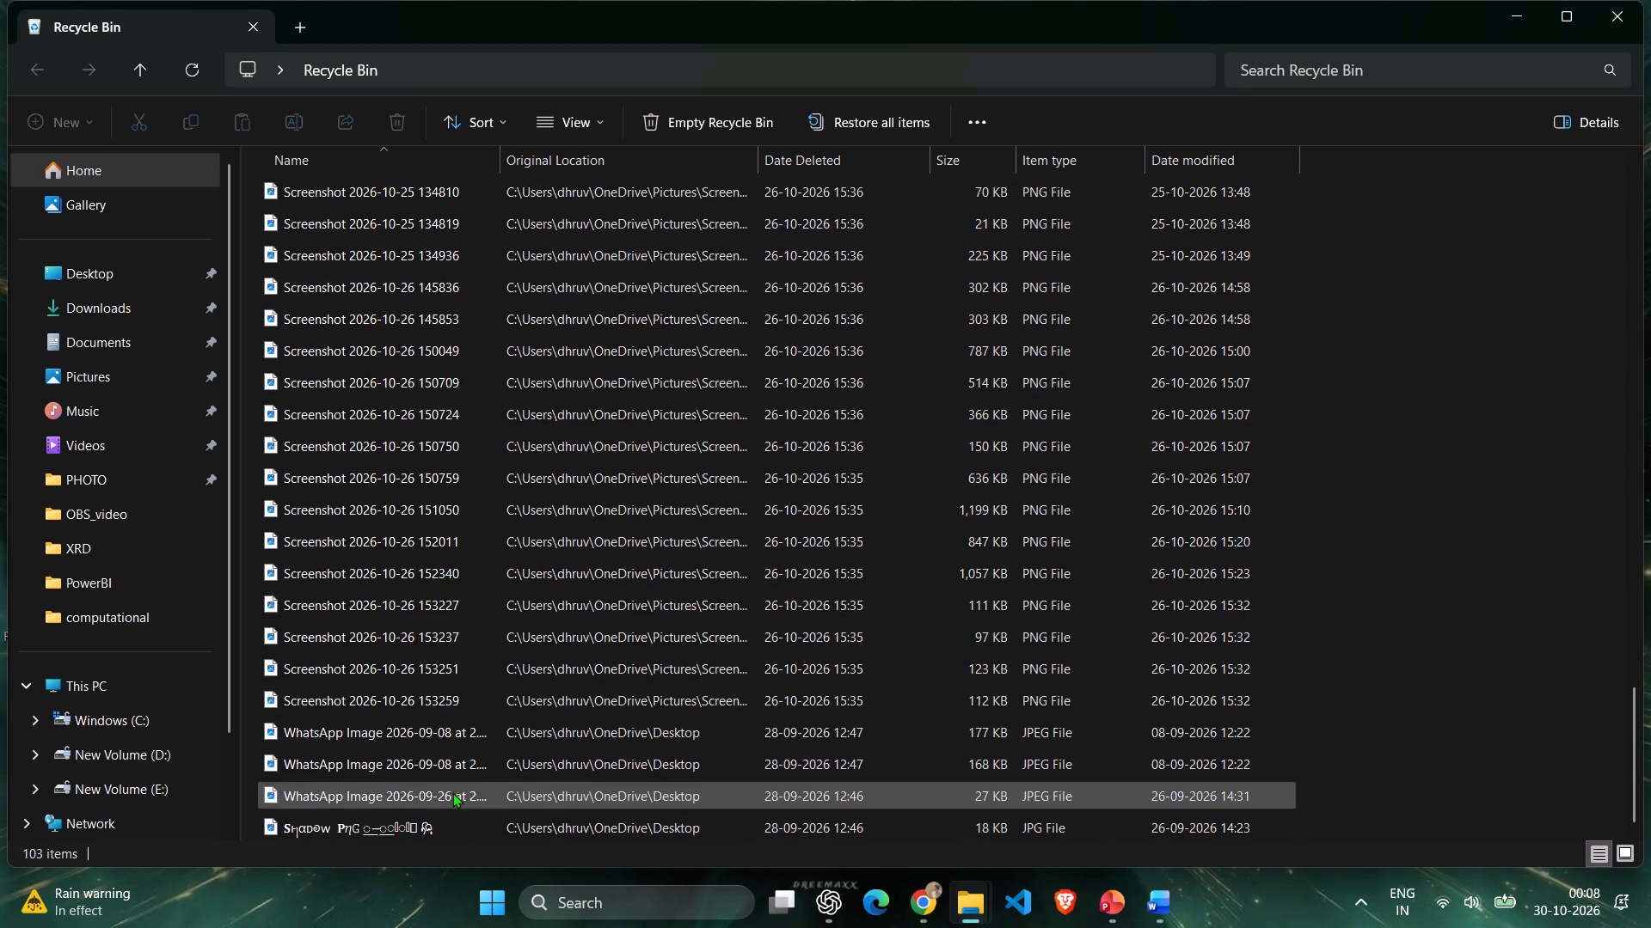
scroll(485, 610, down, 4)
scroll(487, 590, up, 7)
scroll(492, 575, down, 2)
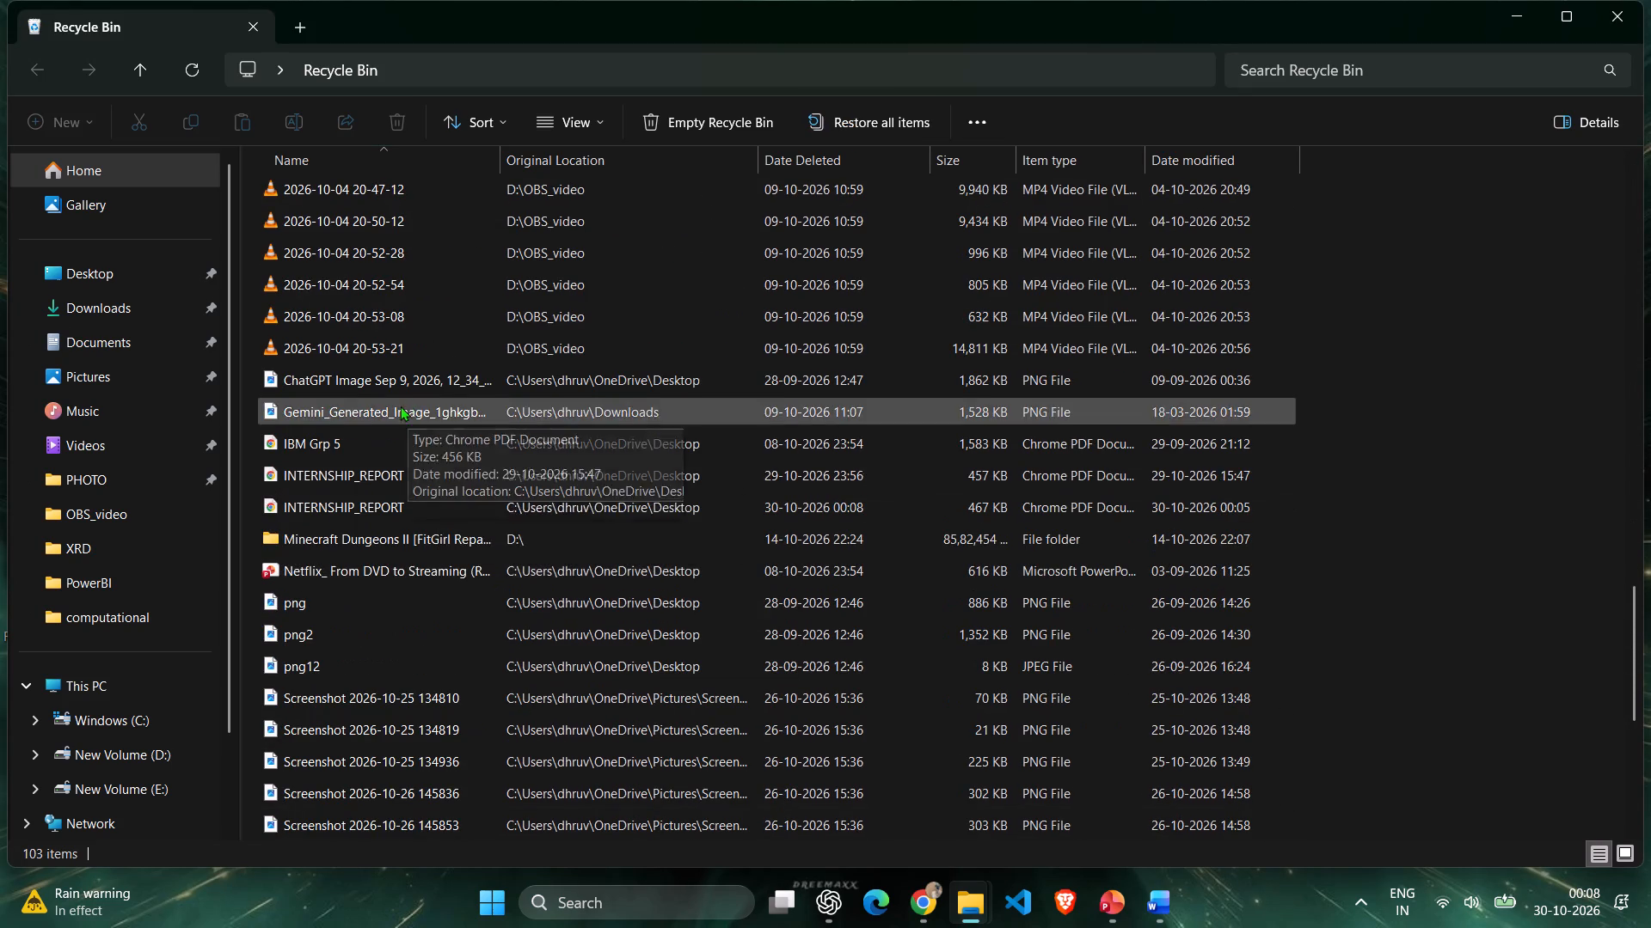
double_click(390, 479)
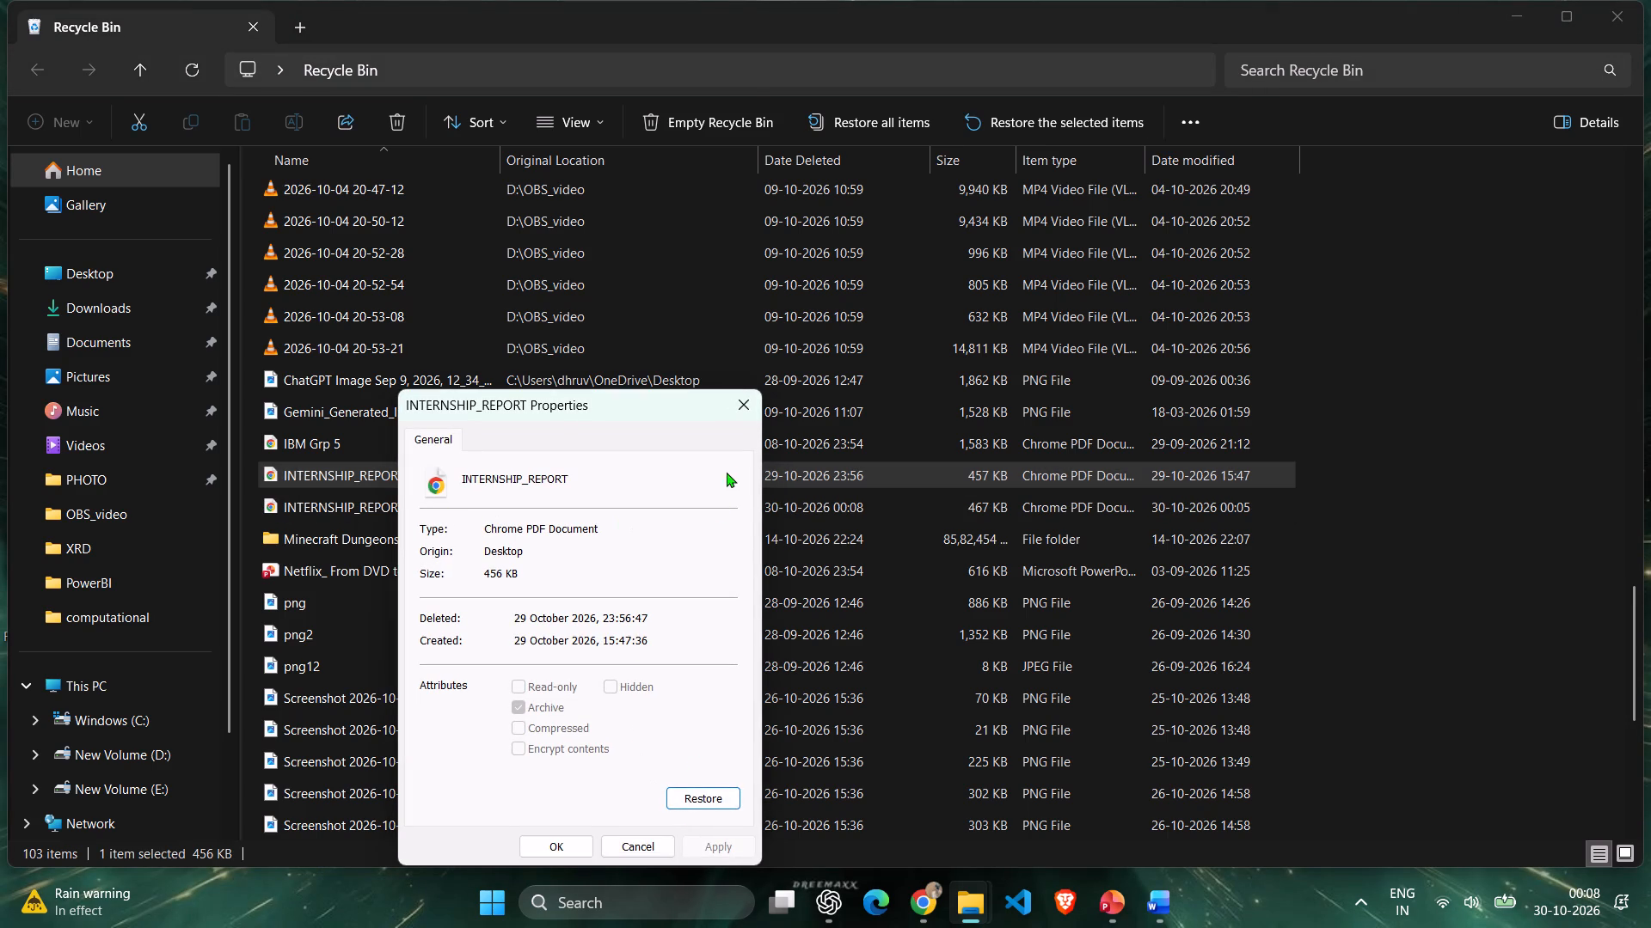
click(735, 410)
click(1616, 9)
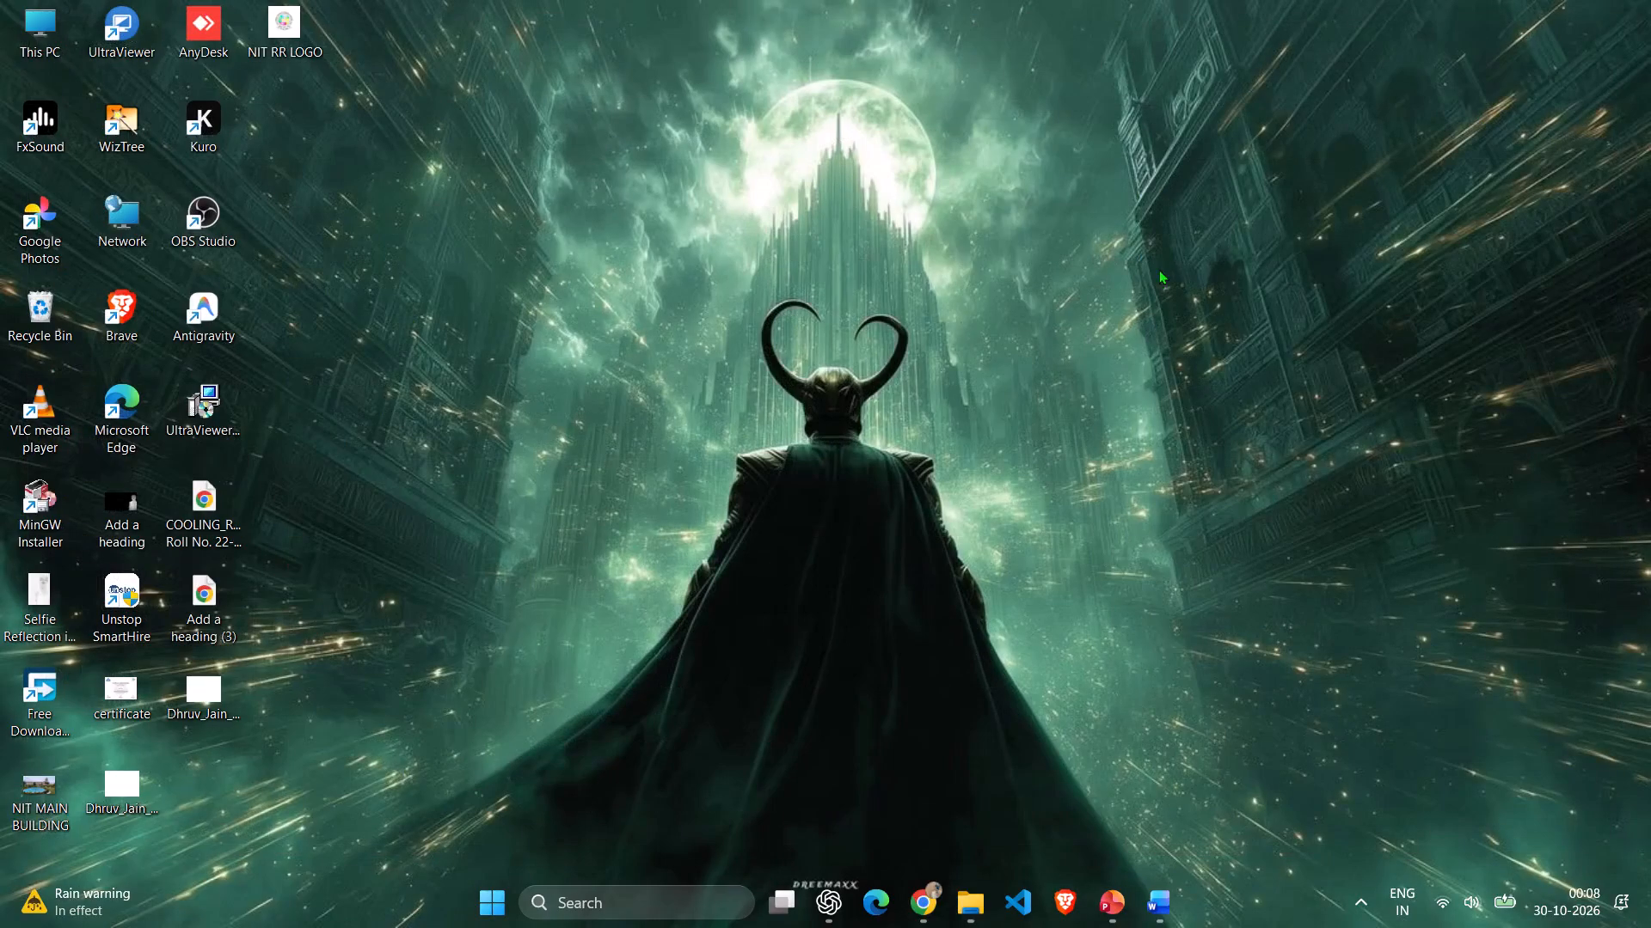
Return to Word and save a copy of the report to the Desktop as a PDF named INTERNSHIP_REPORT.
key(alt+Tab)
alt+click(719, 310)
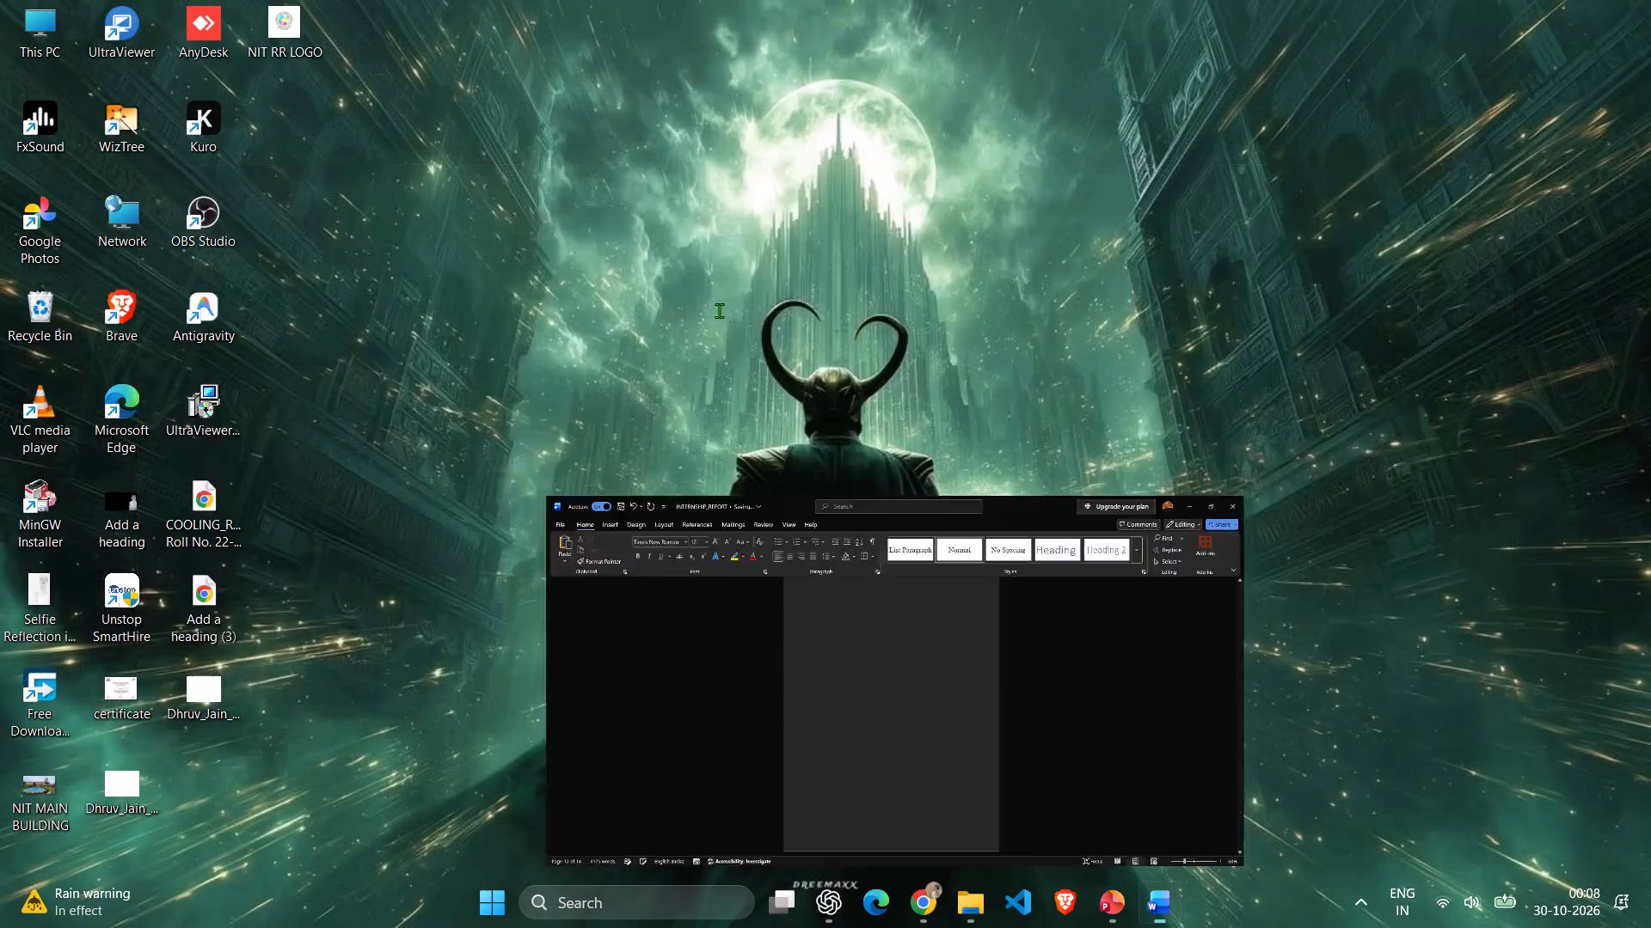
scroll(838, 345, up, 13)
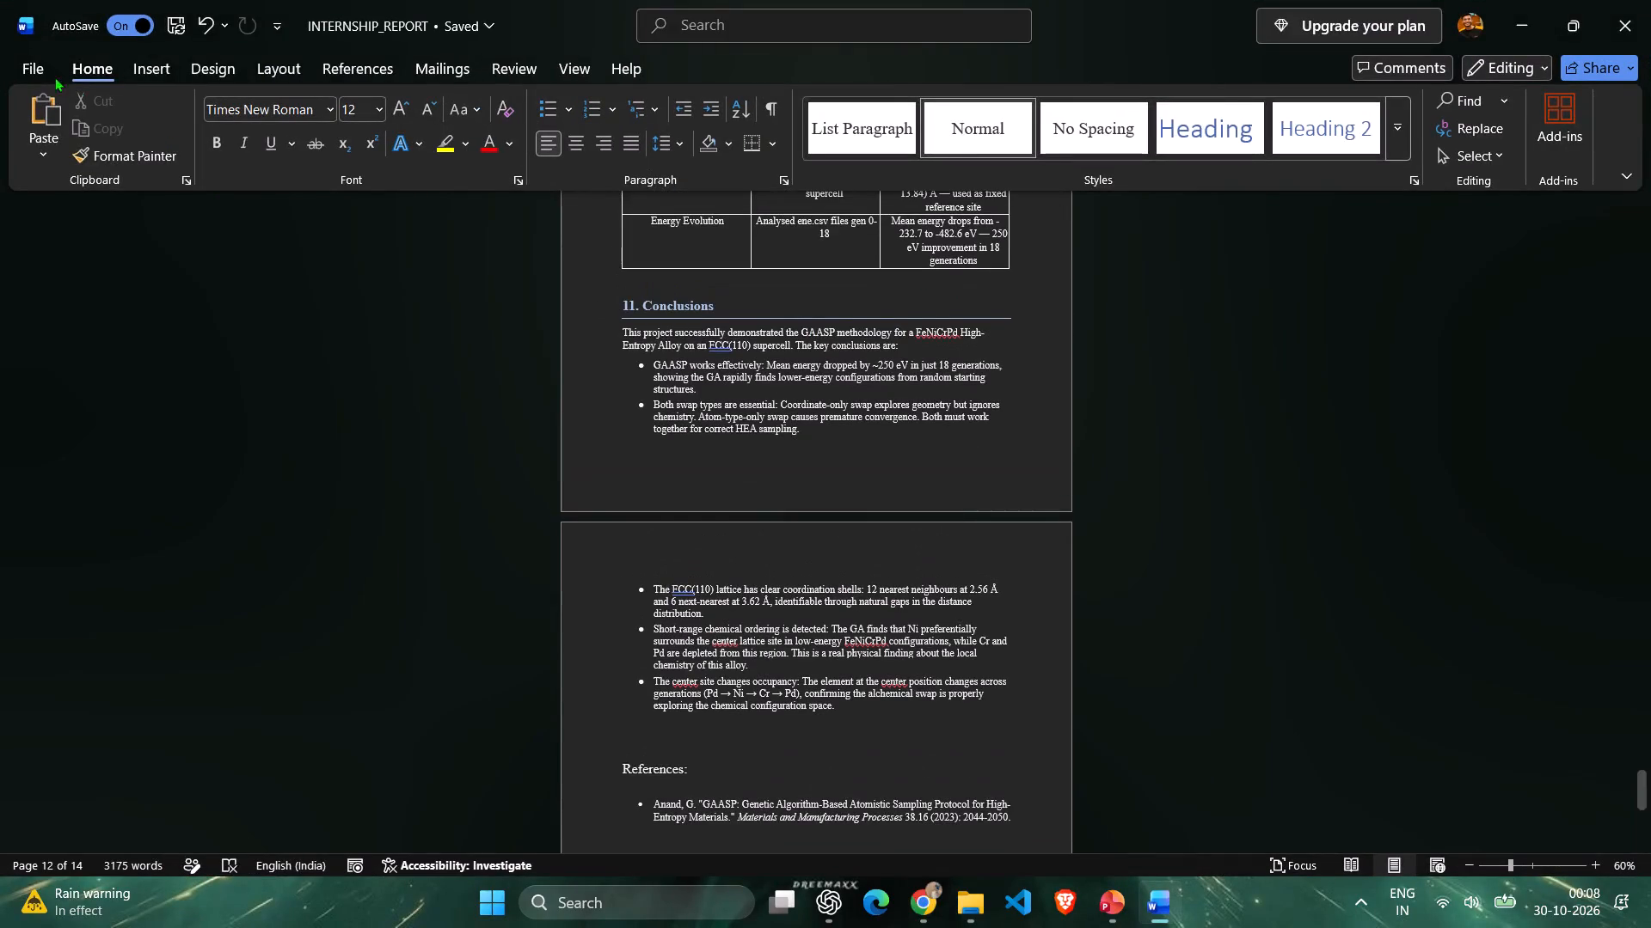
click(19, 76)
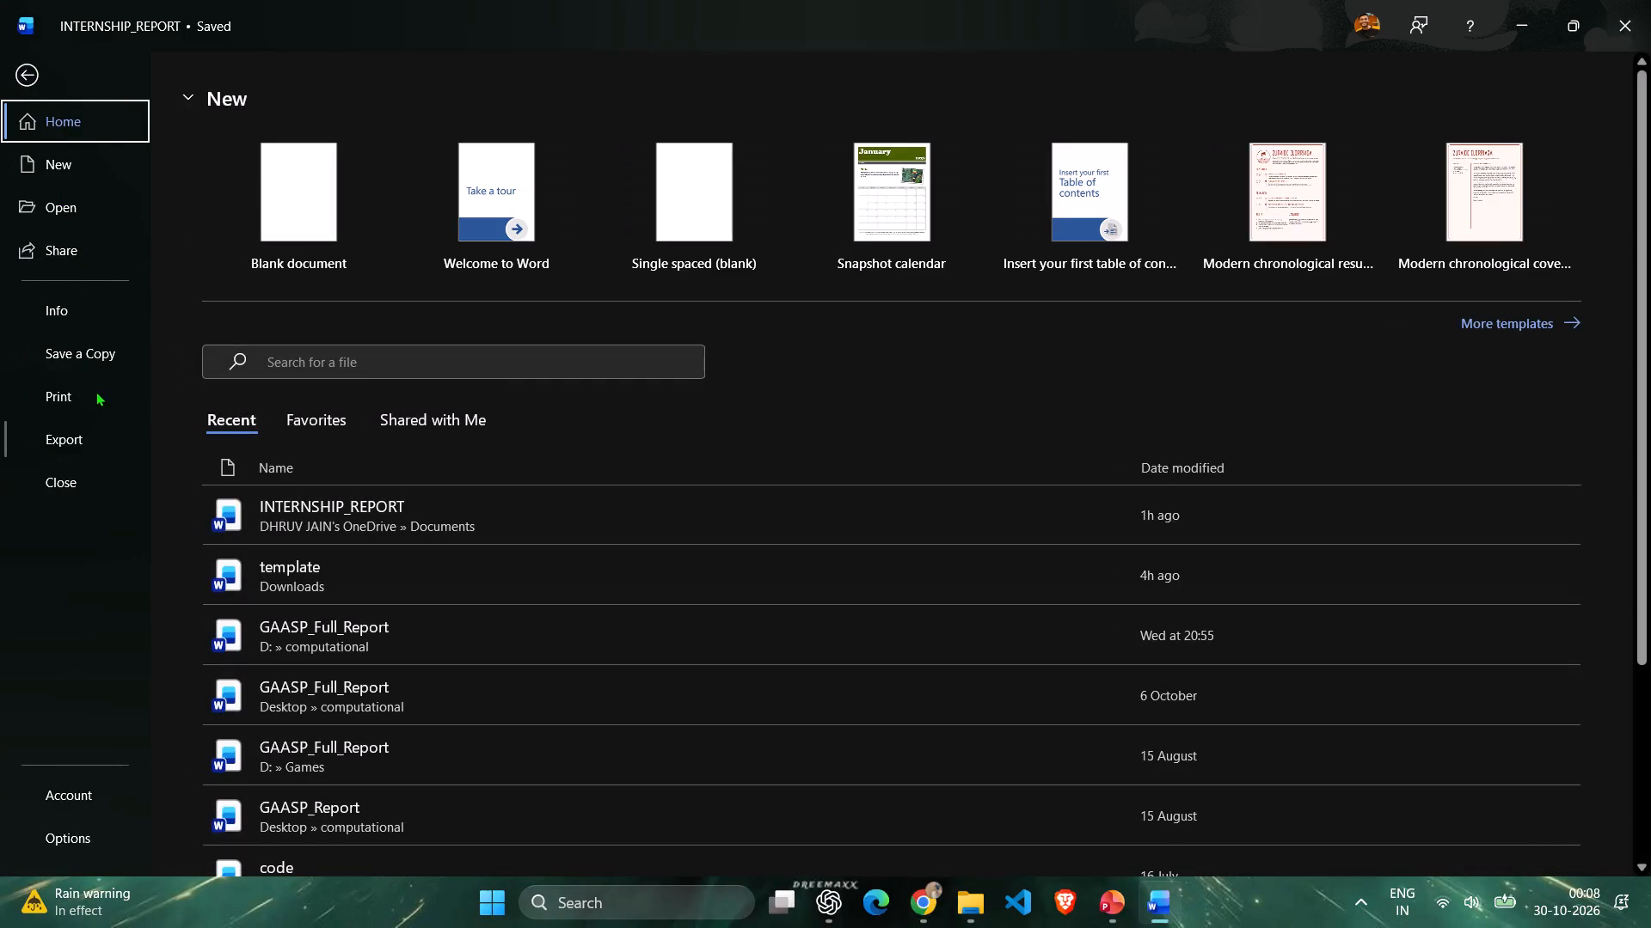
click(96, 341)
click(305, 461)
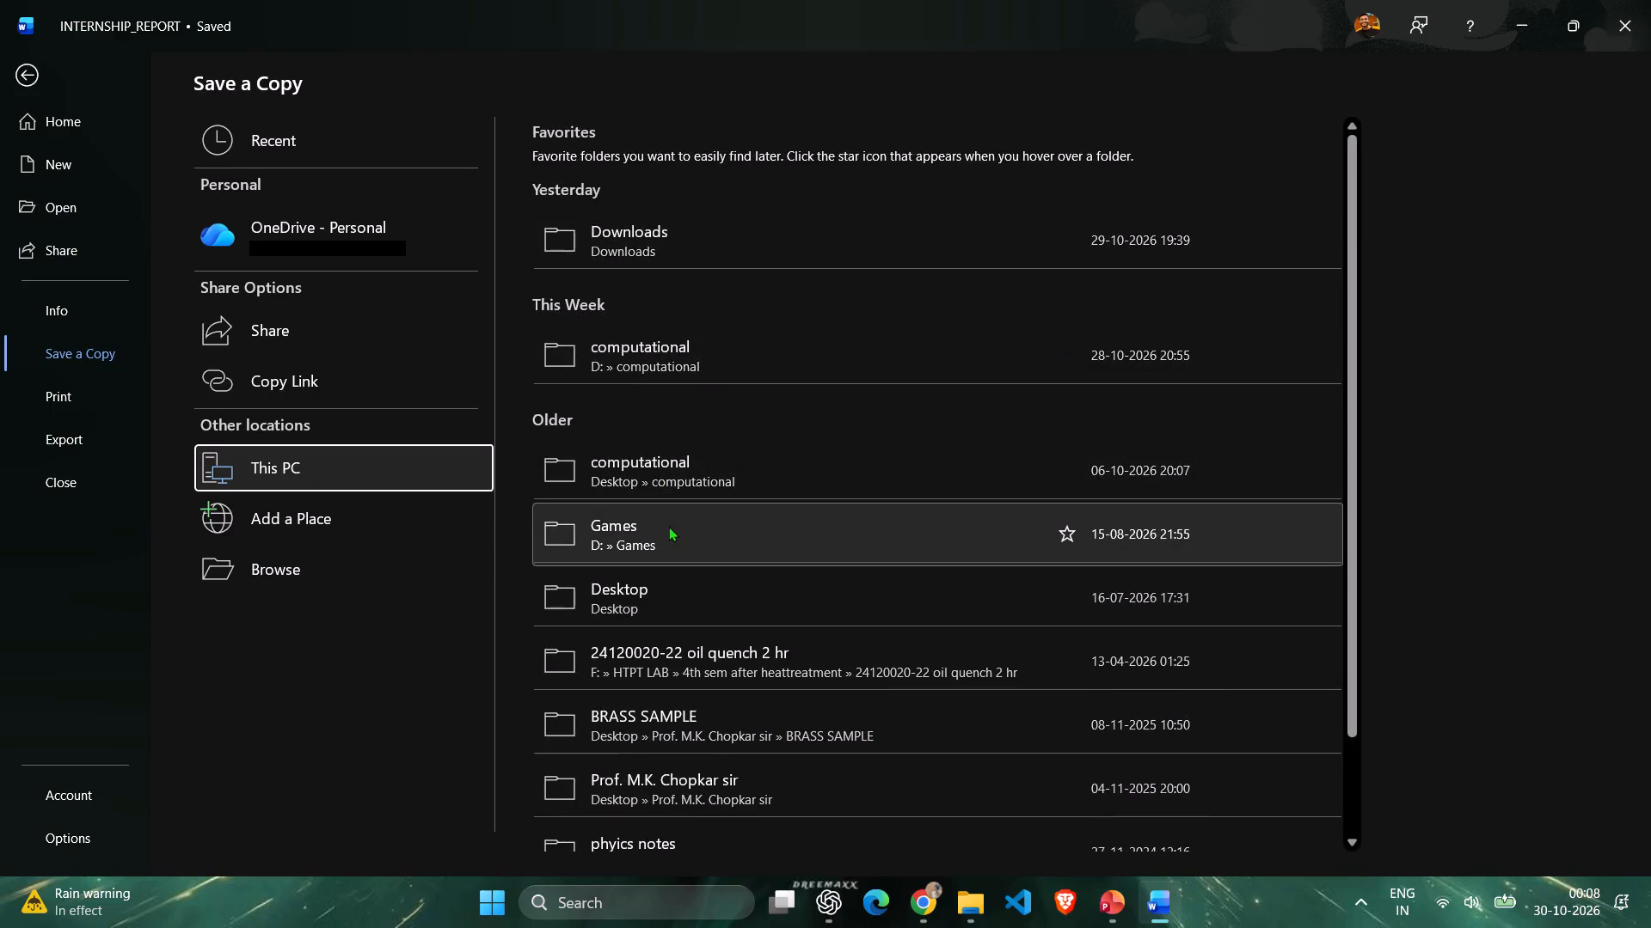
click(671, 594)
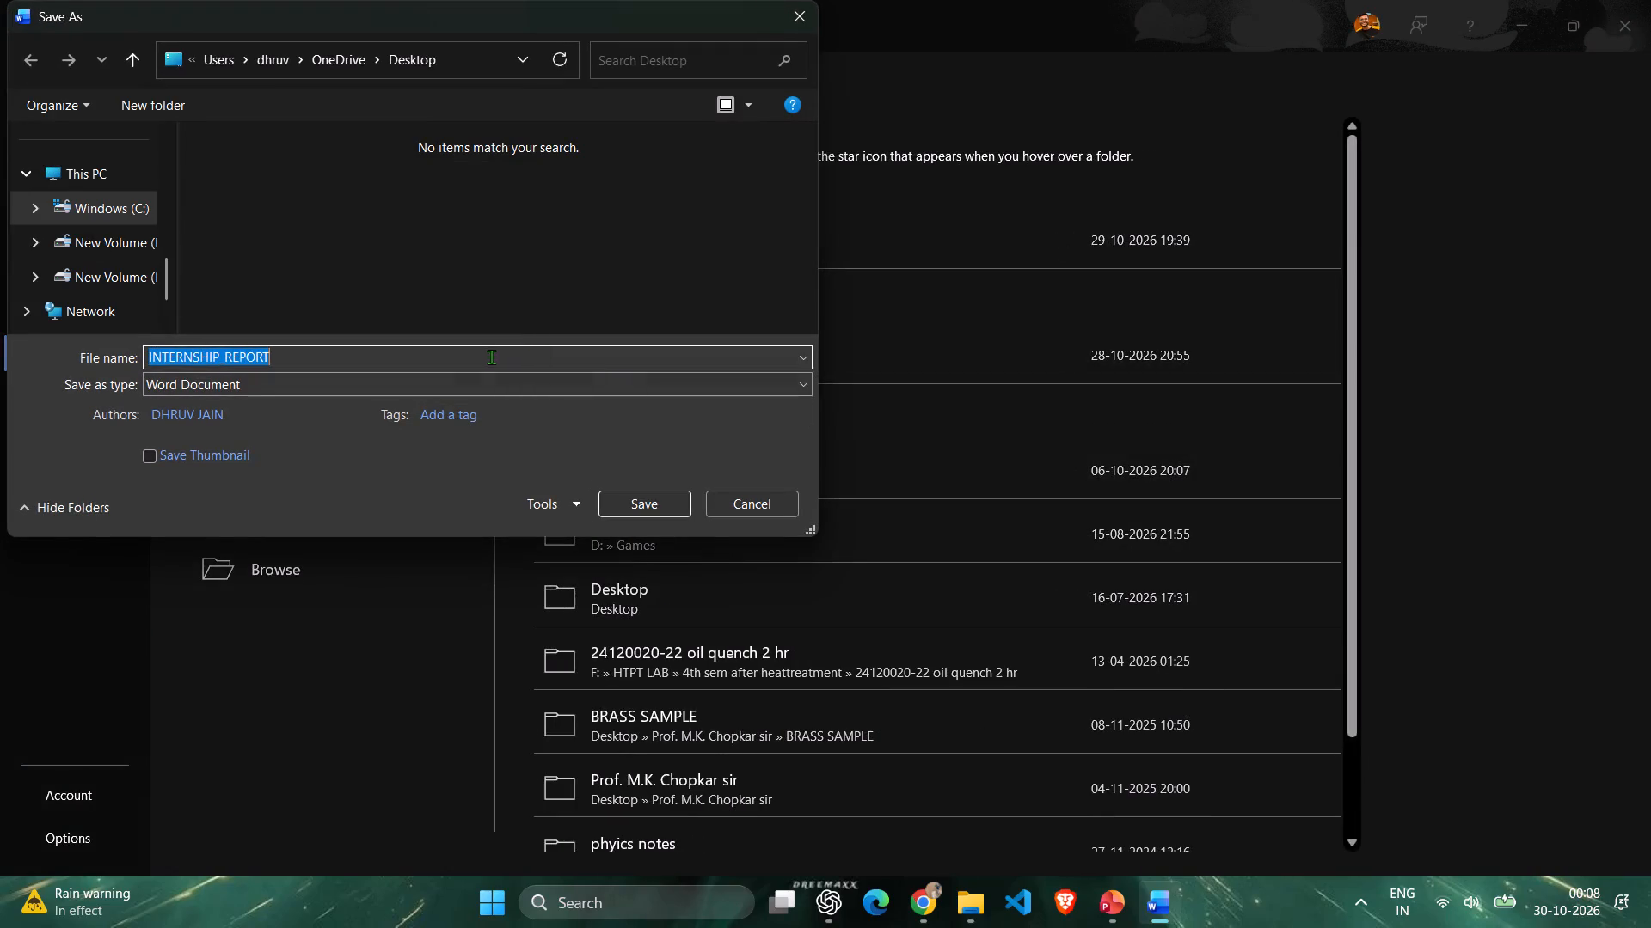
click(447, 410)
click(447, 389)
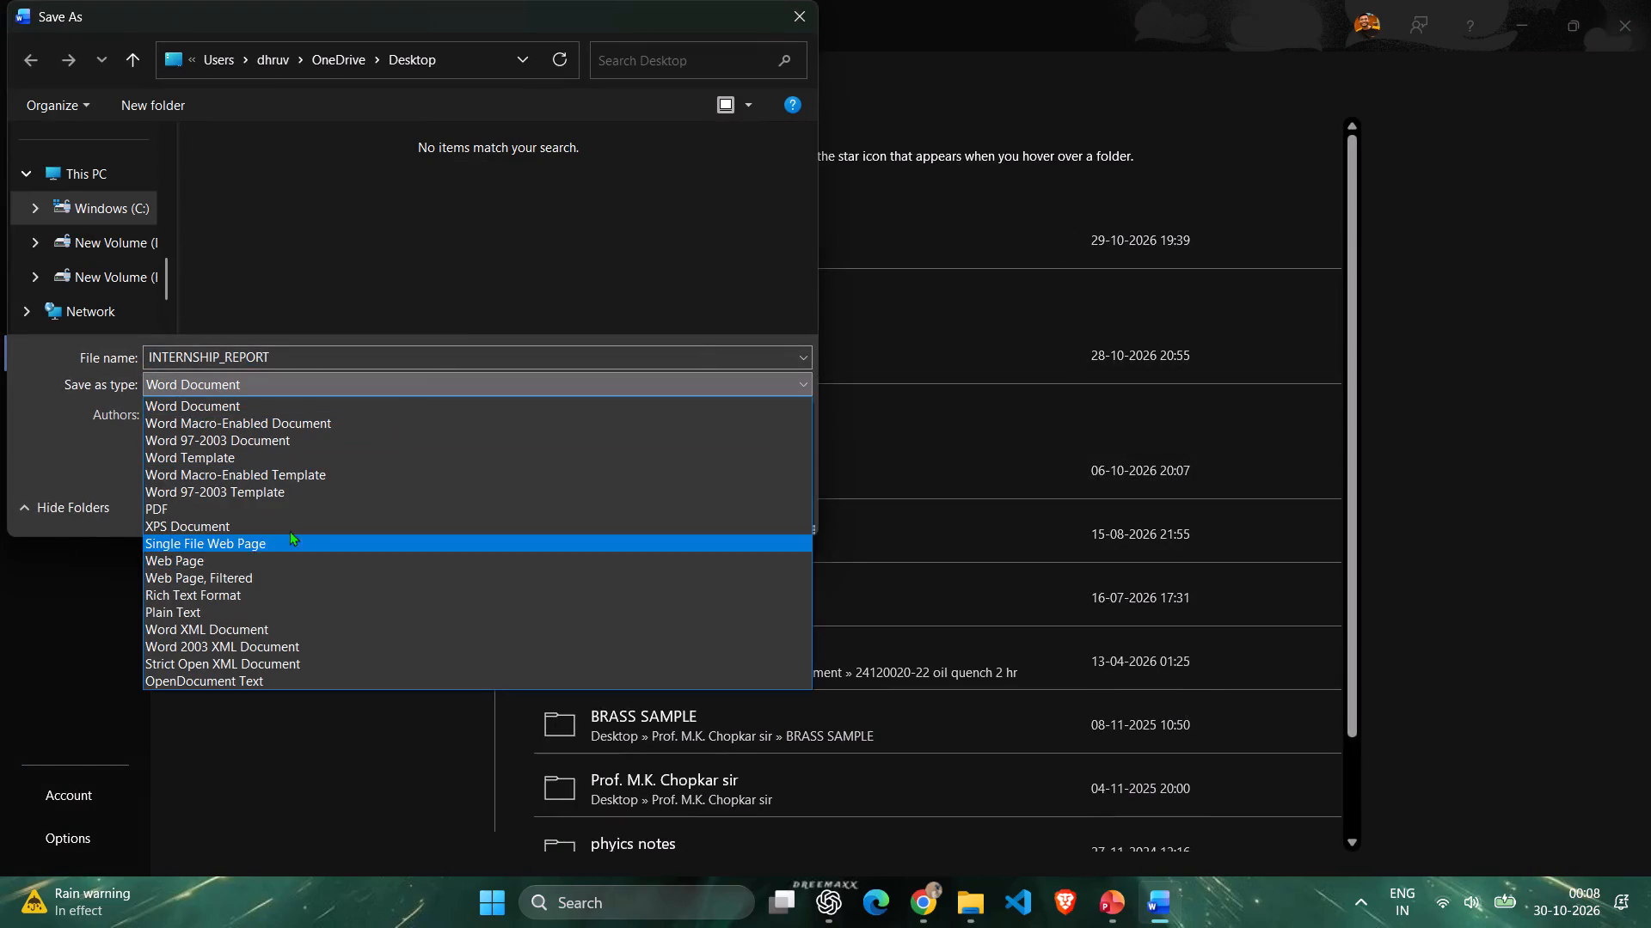
click(290, 504)
click(660, 551)
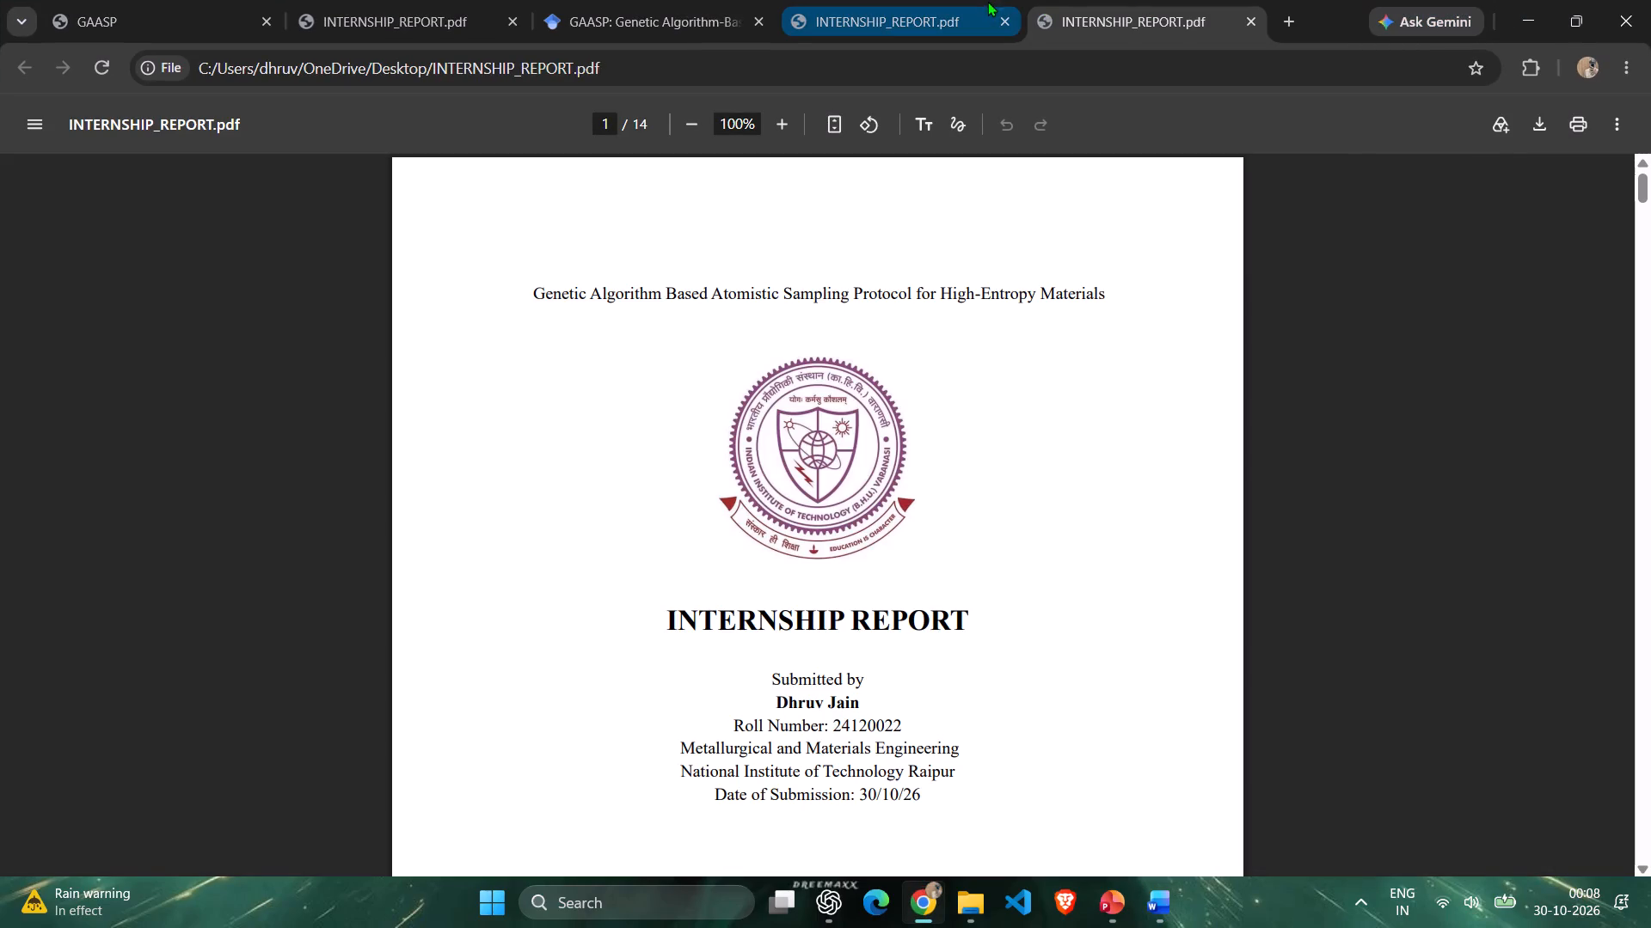
Close the browser's previously opened copy of INTERNSHIP_REPORT.pdf, keeping the newly exported one open.
click(1003, 19)
Check every page of the newly exported INTERNSHIP_REPORT.pdf for blank pages, from the title page to References.
scroll(862, 304, down, 6)
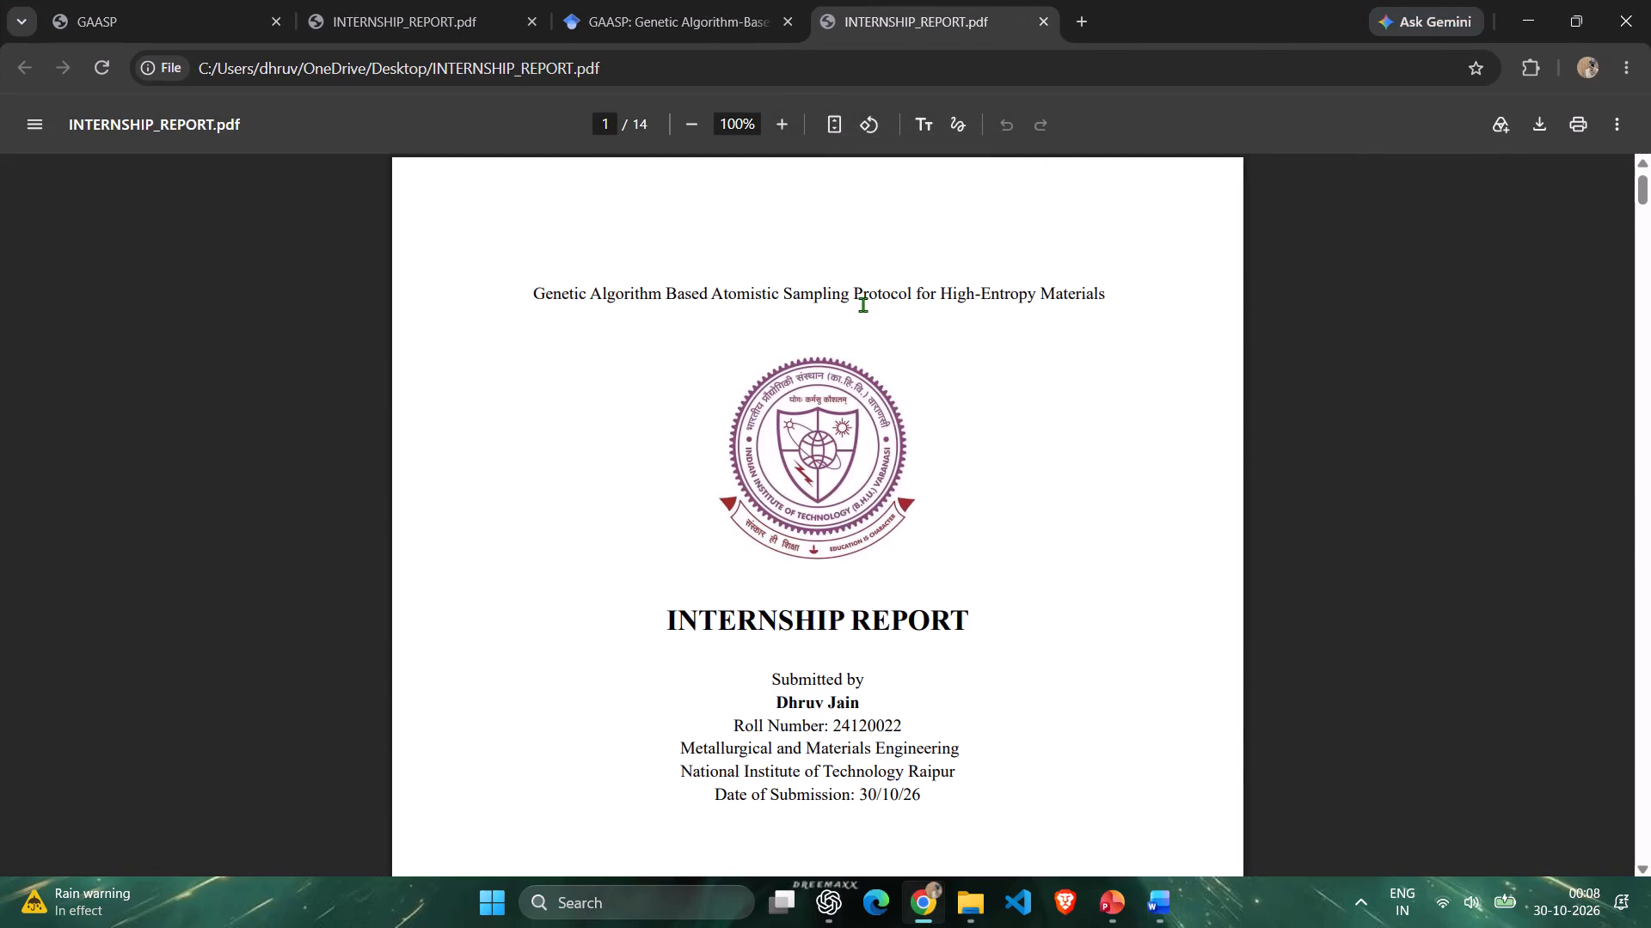
key(Right)
key(Right)
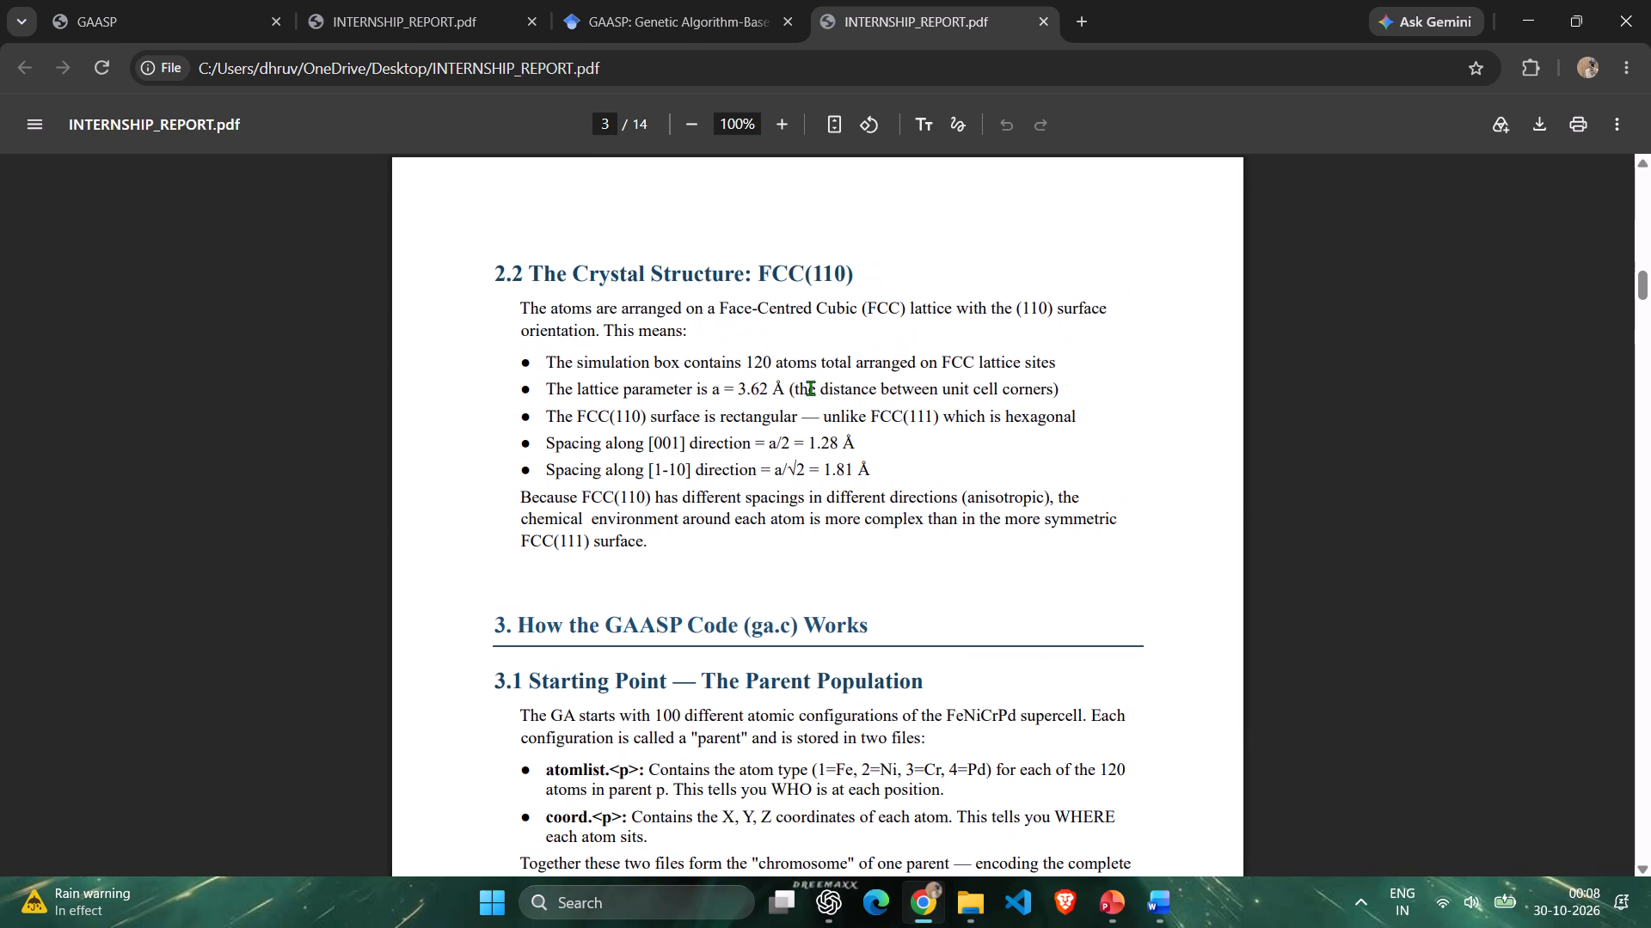
key(Right)
key(Right)
key(Right)
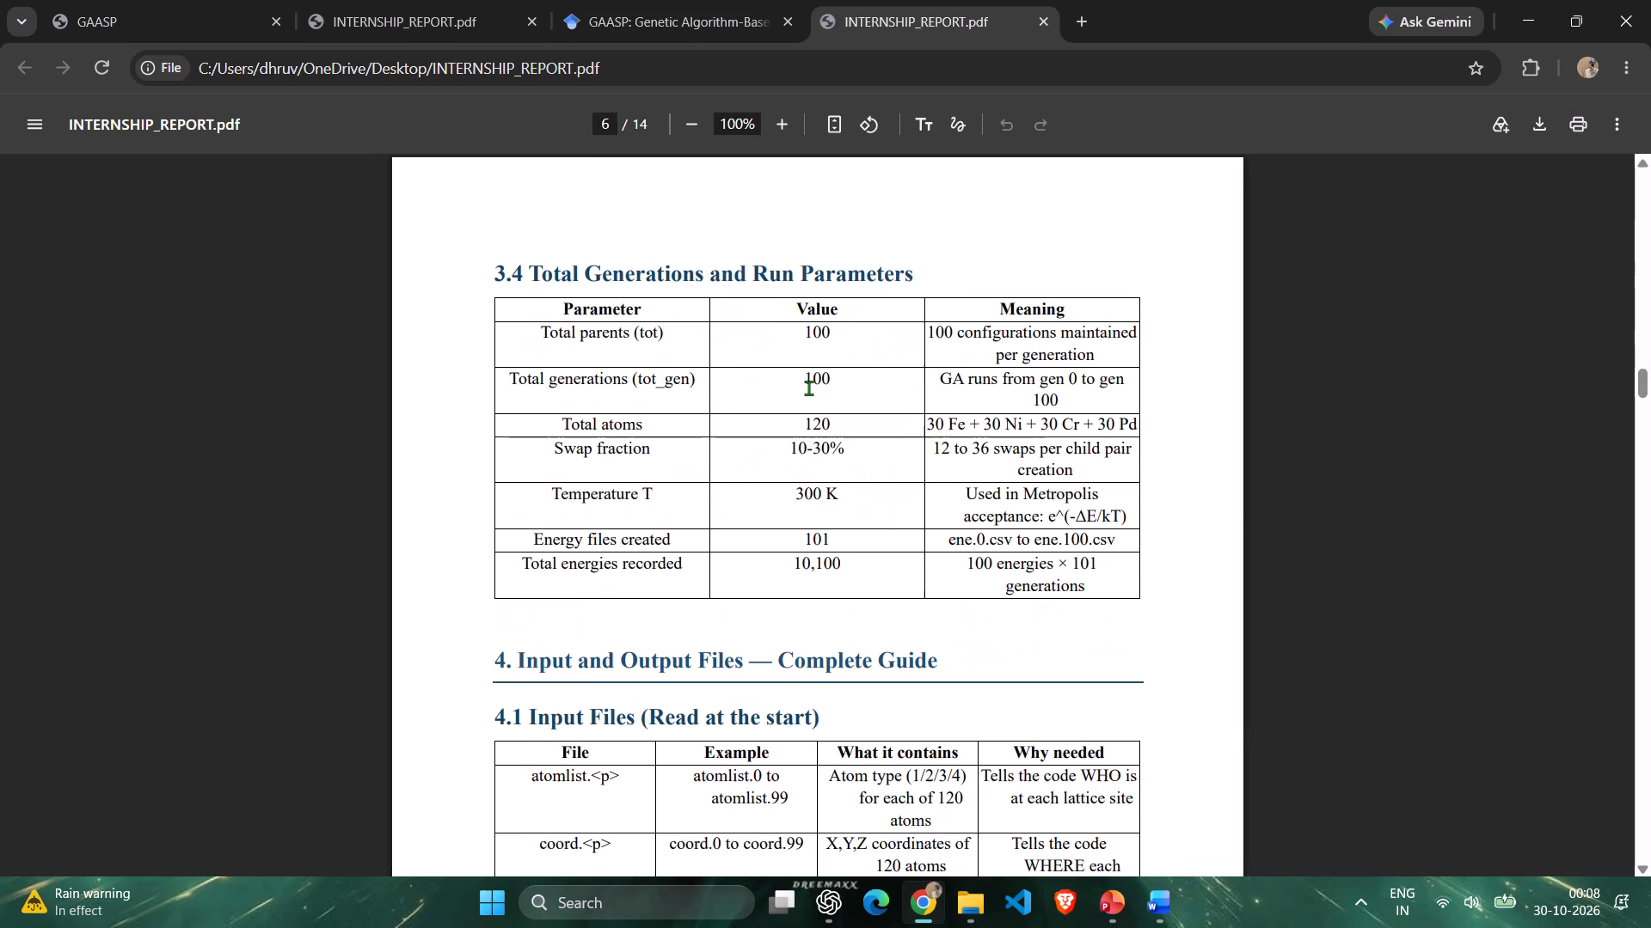
key(Right)
key(Right)
key(Right)
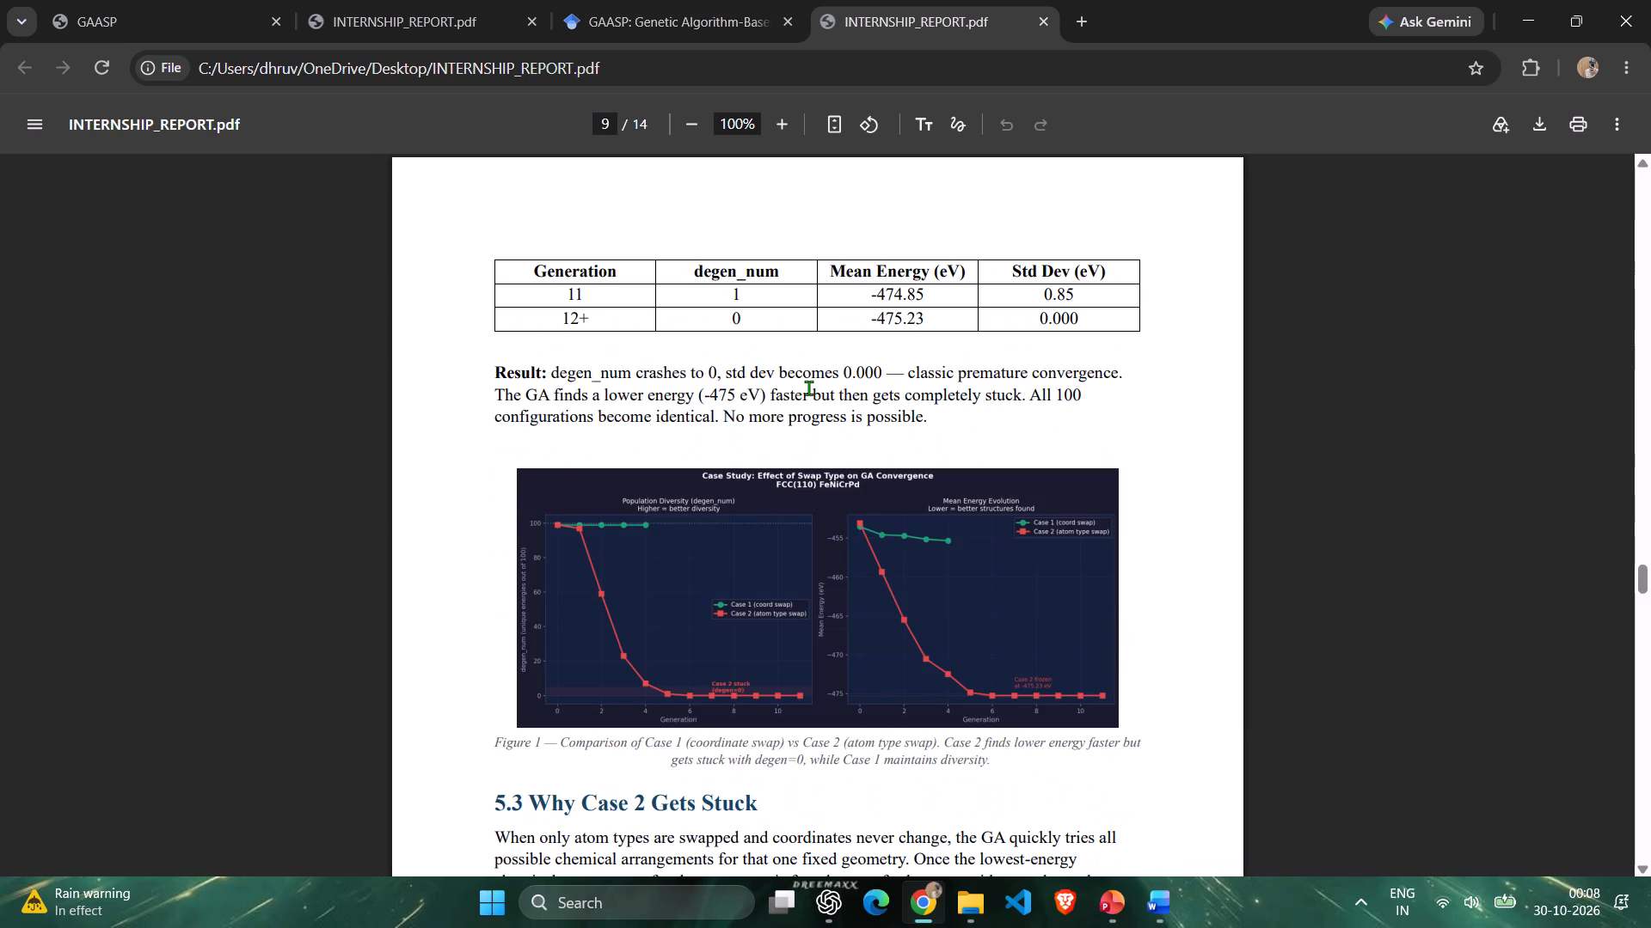
key(Right)
key(Right)
key(Right)
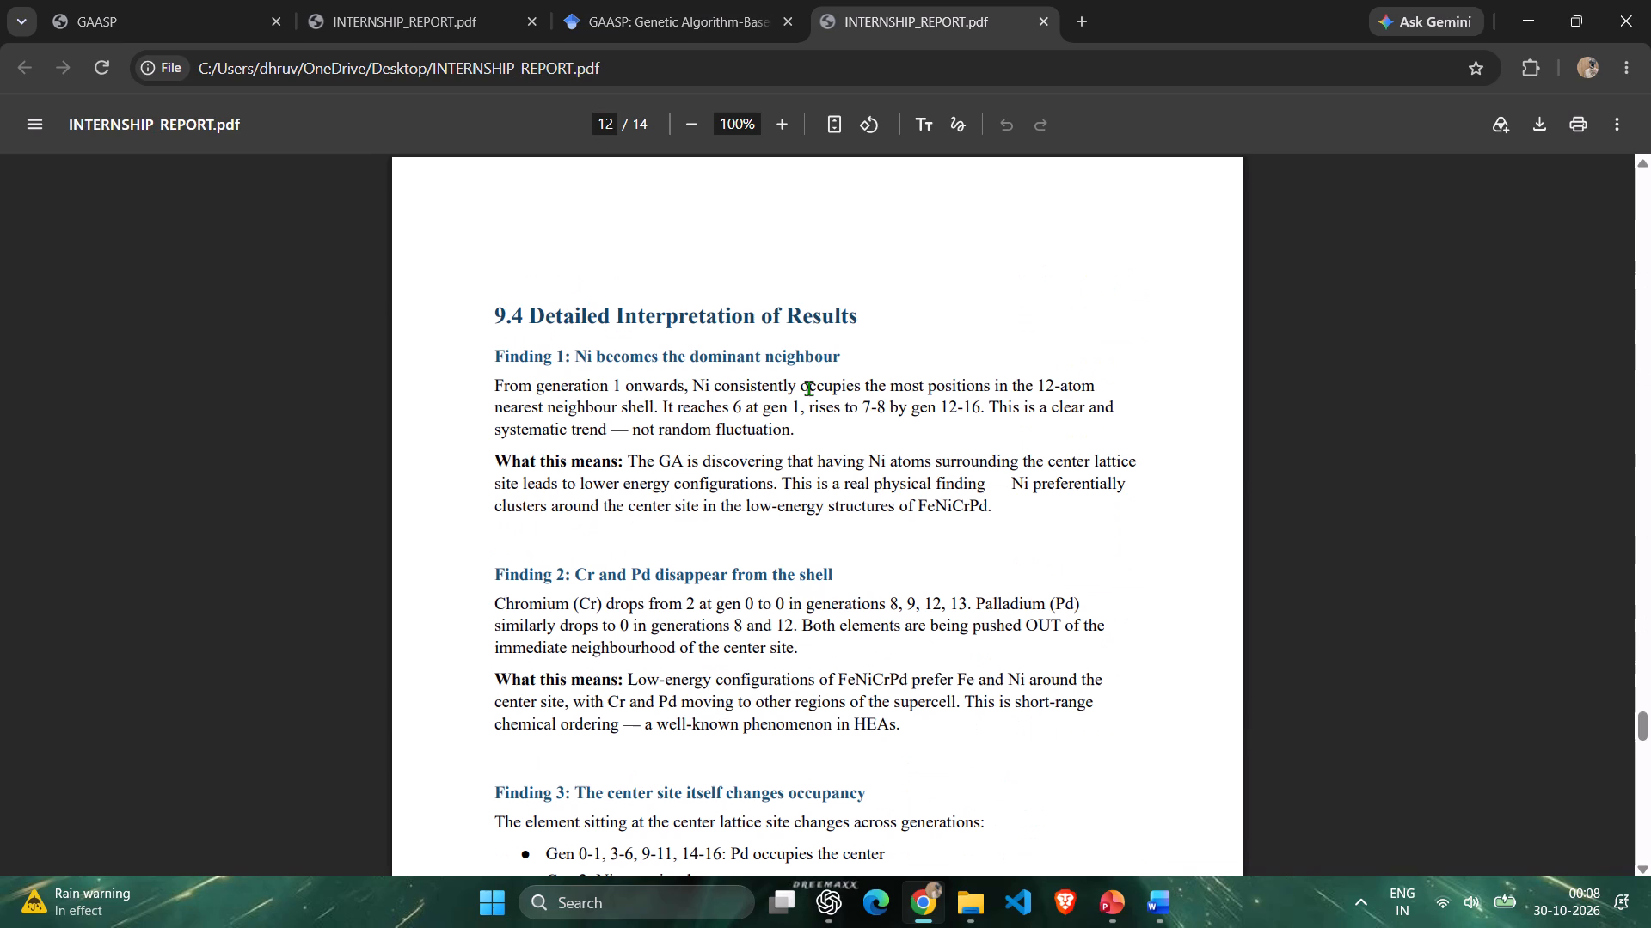
key(Right)
key(Right)
key(Right)
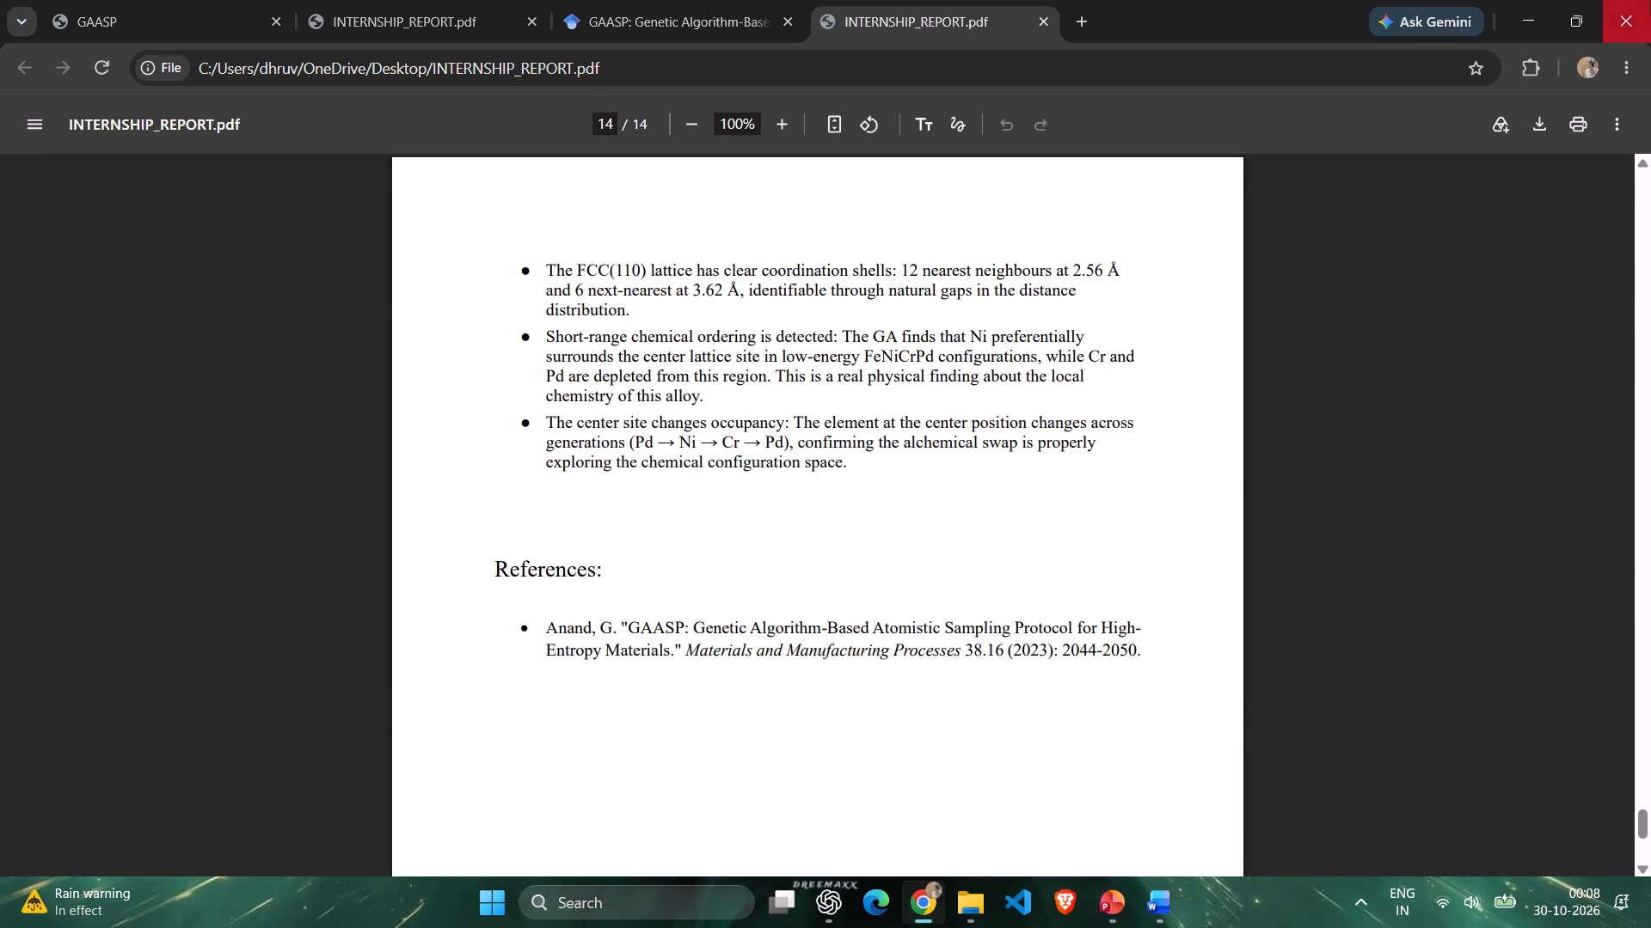
Minimise the browser and Word windows and refresh the desktop.
click(1517, 1)
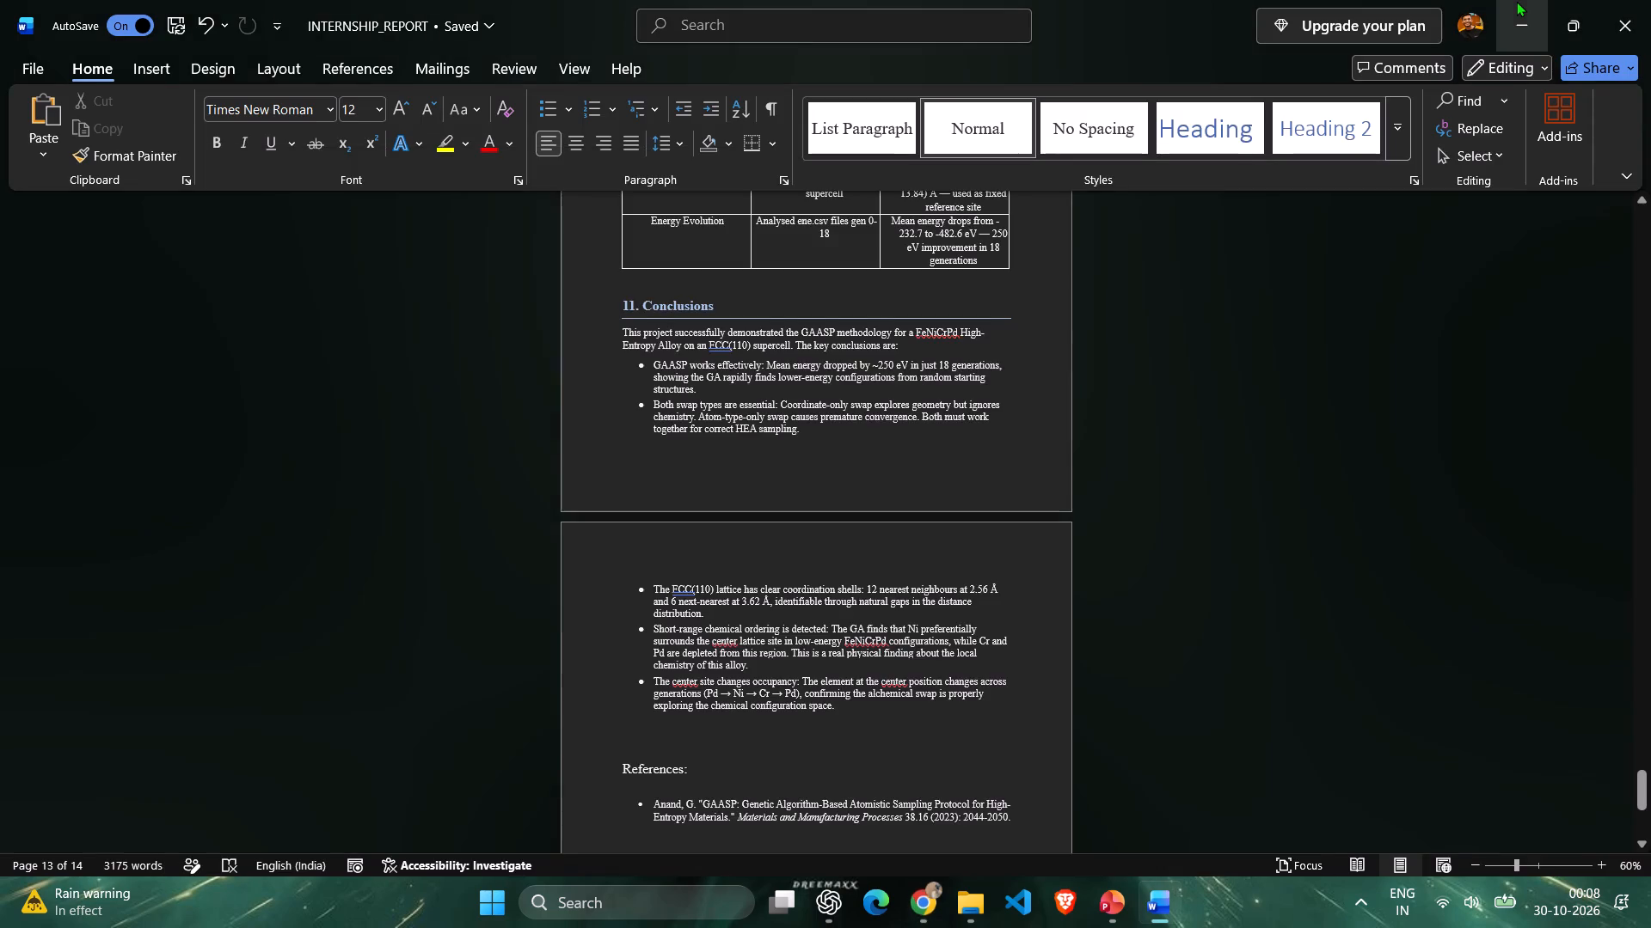
click(1517, 1)
right_click(1002, 279)
click(1071, 368)
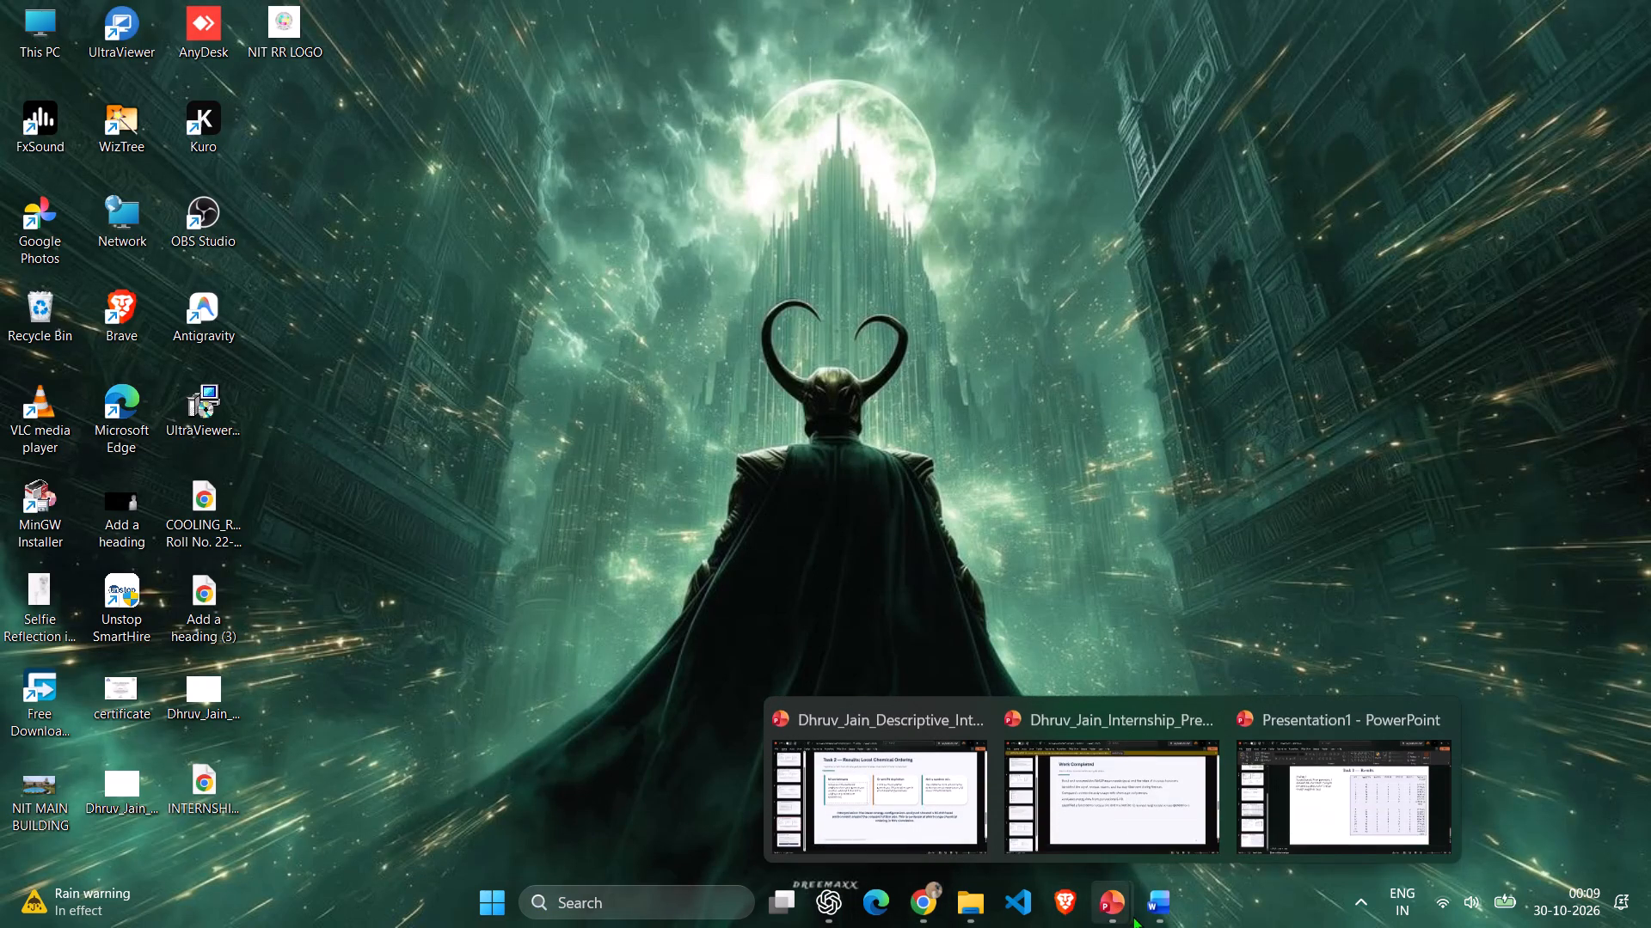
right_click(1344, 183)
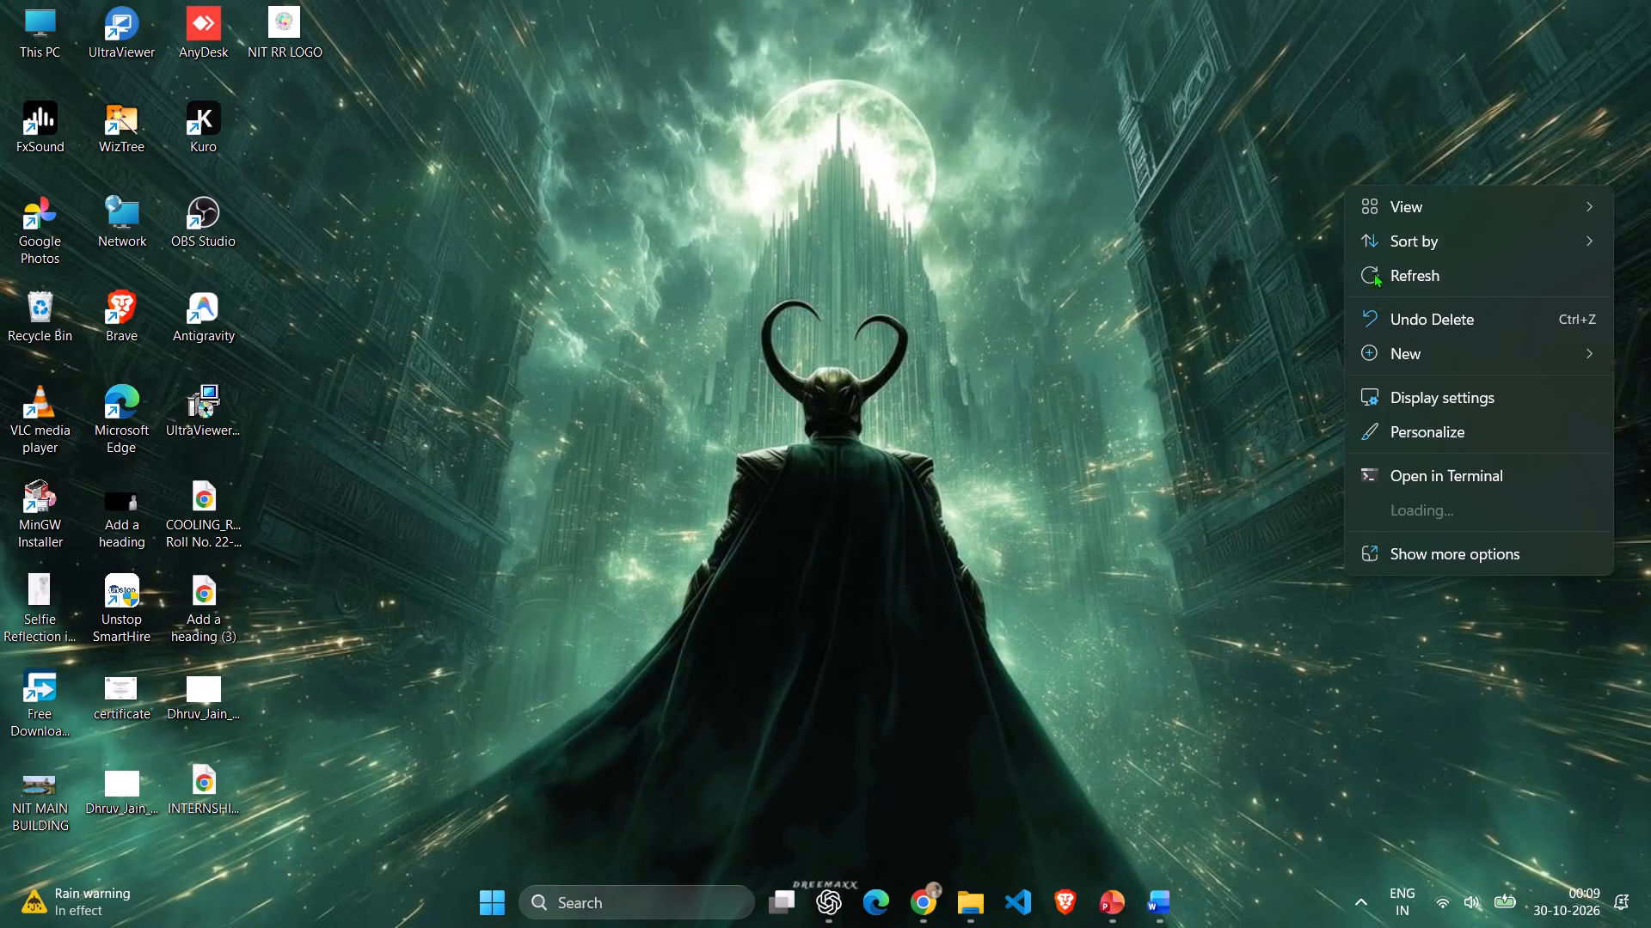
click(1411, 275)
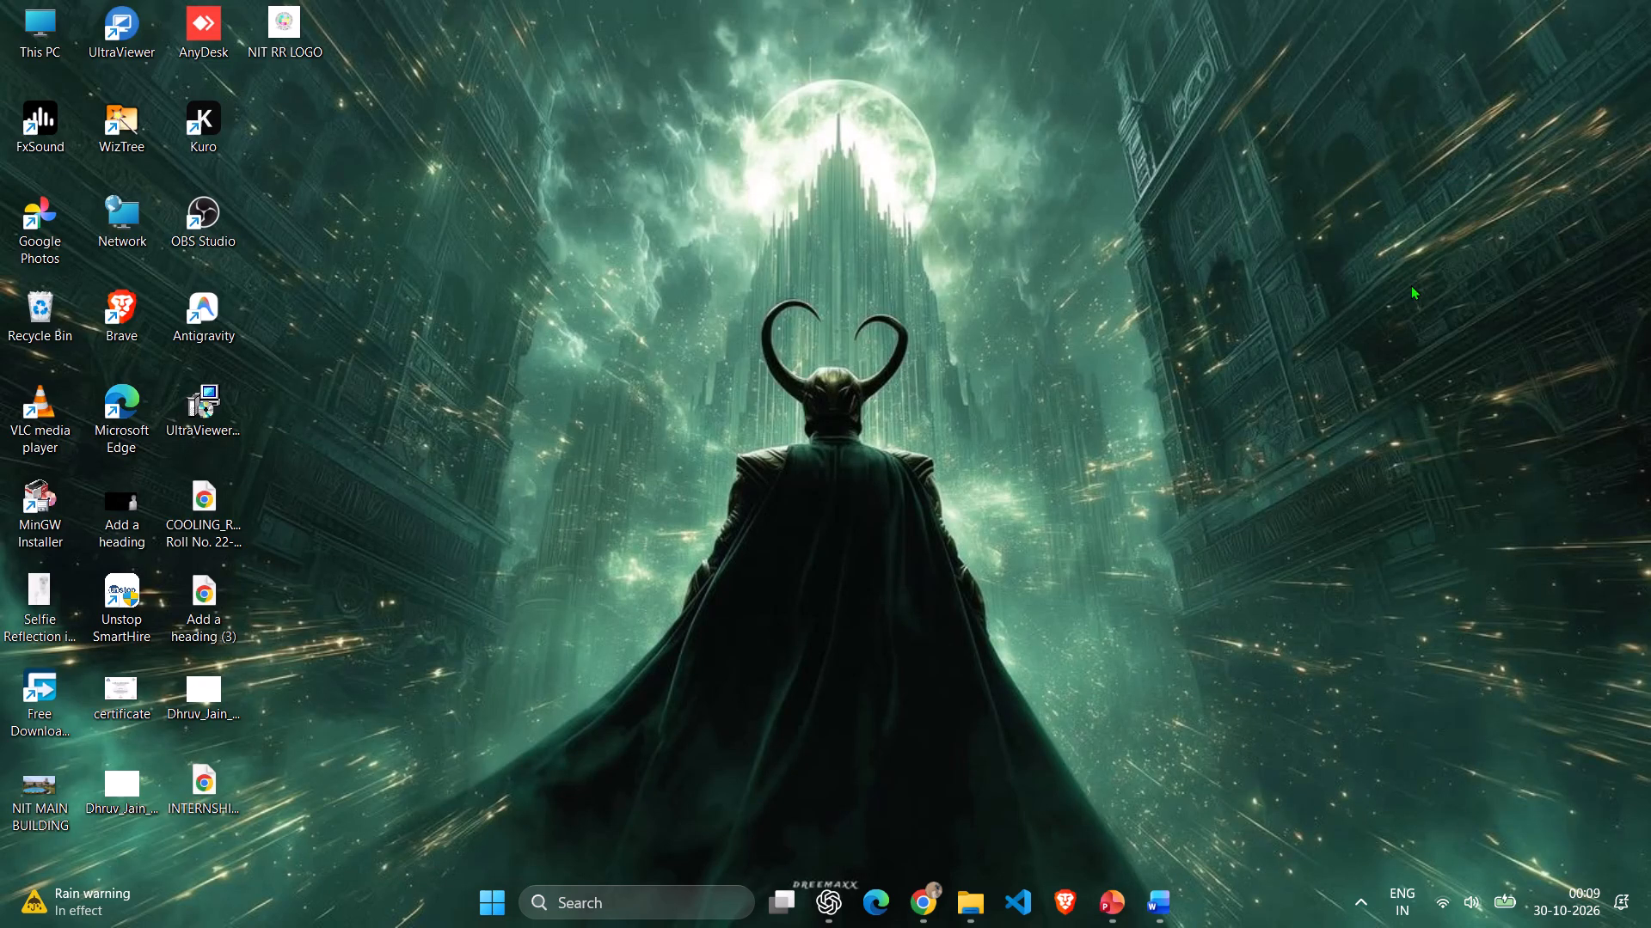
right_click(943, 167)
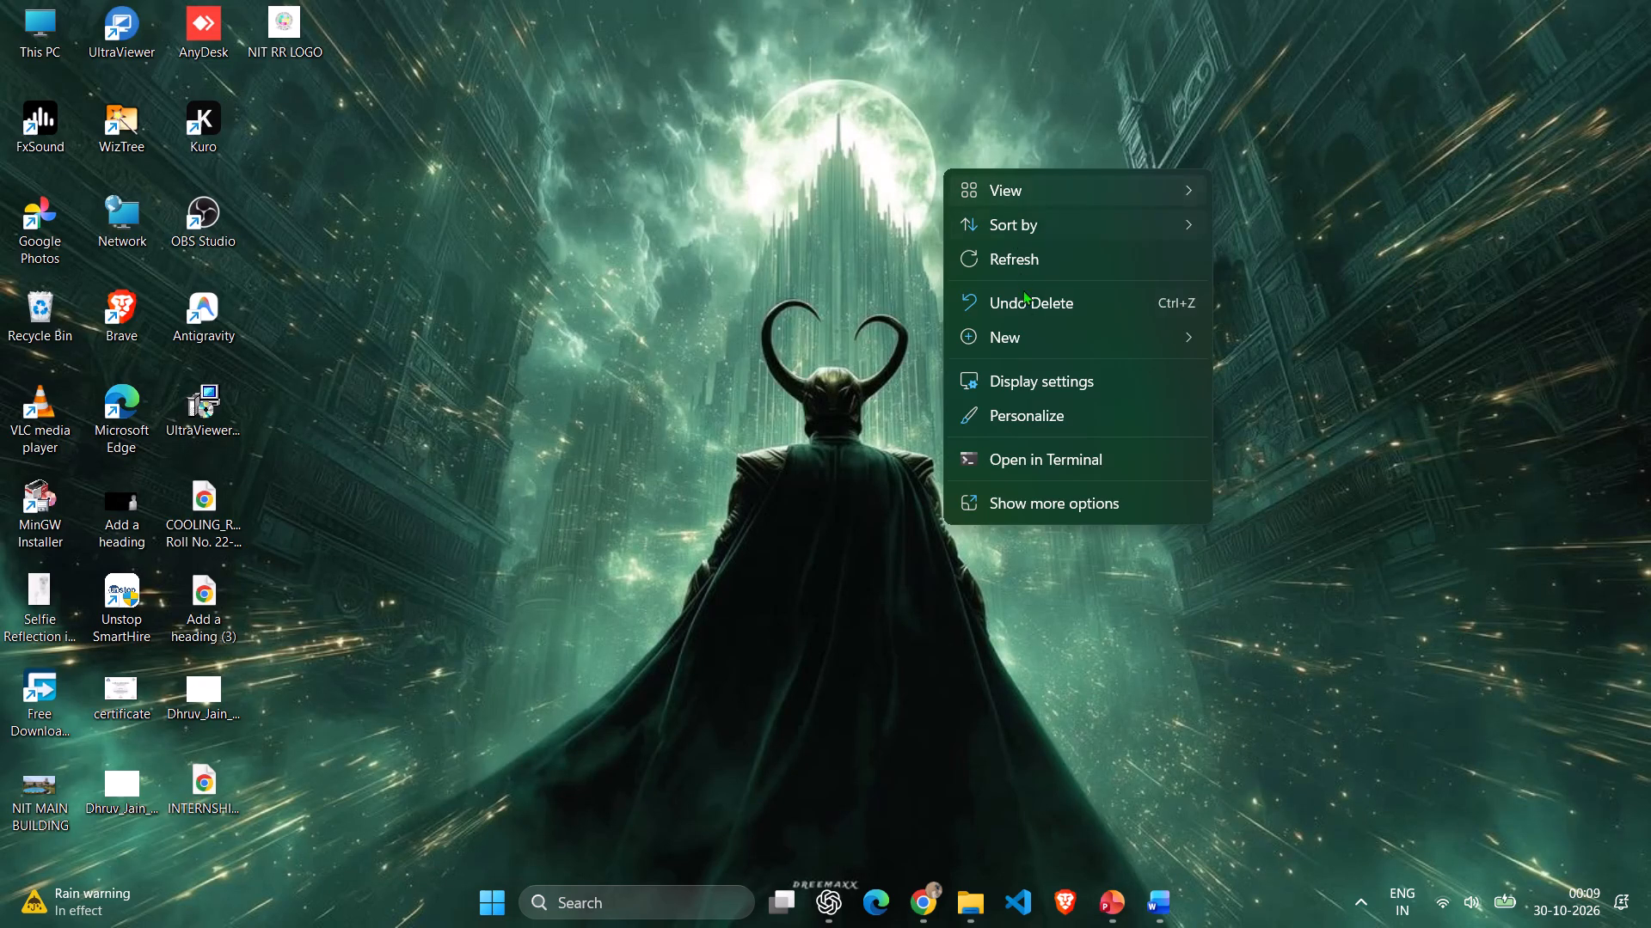